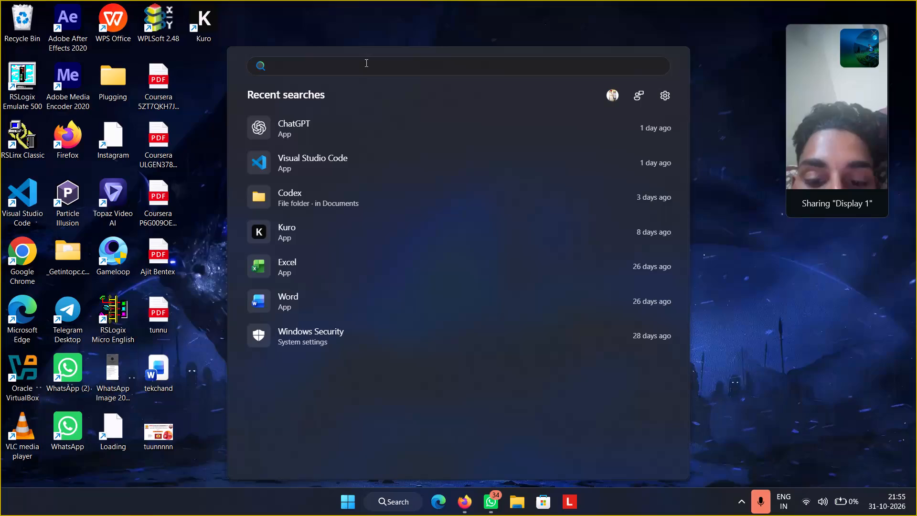
Search the computer for Word and launch the app.
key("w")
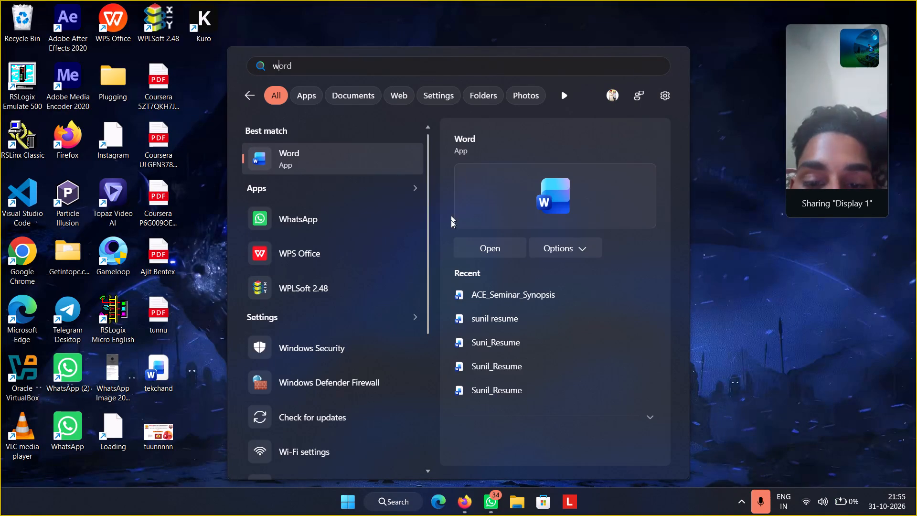
left_click(475, 252)
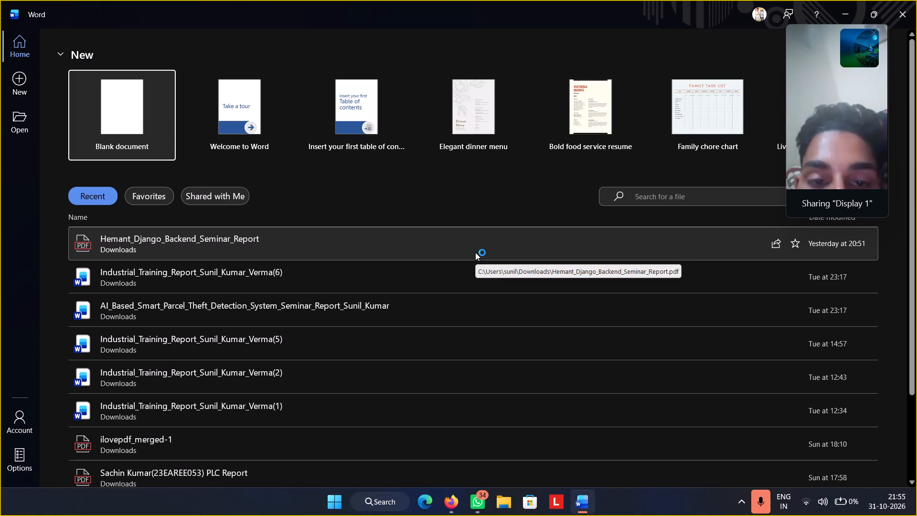
Look through the recent files on Word's start page for a document to open.
scroll(475, 252, "down", 1)
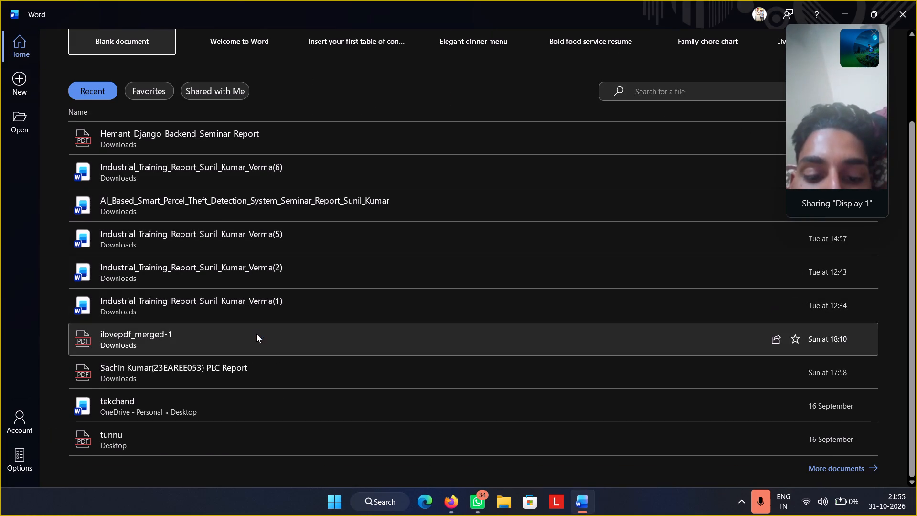
scroll(237, 408, "up", 1)
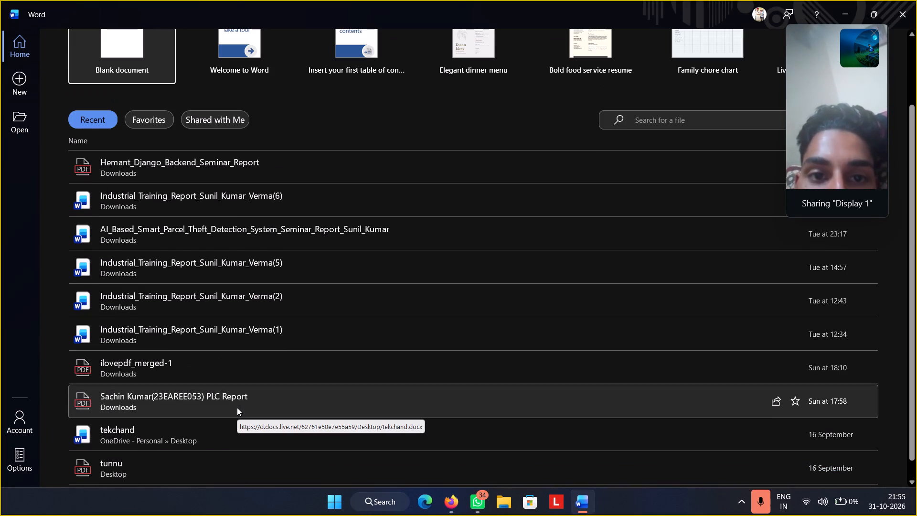
scroll(237, 408, "up", 2)
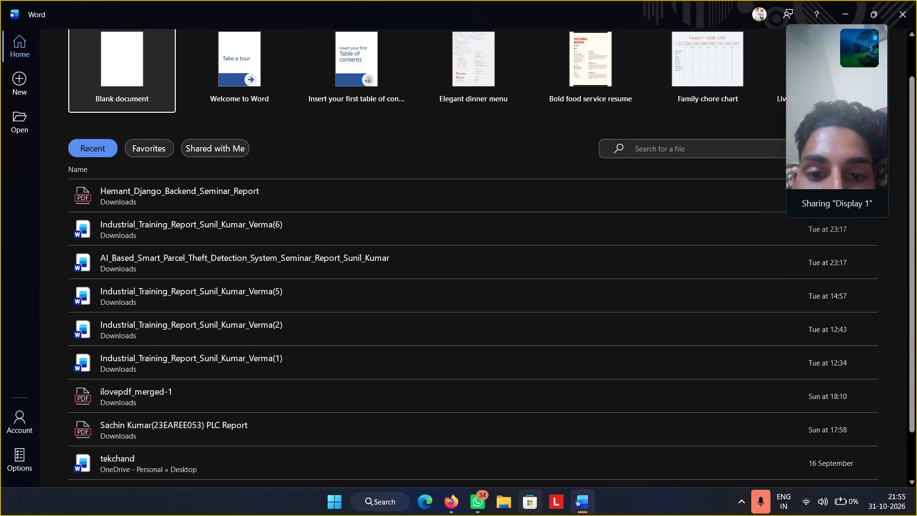
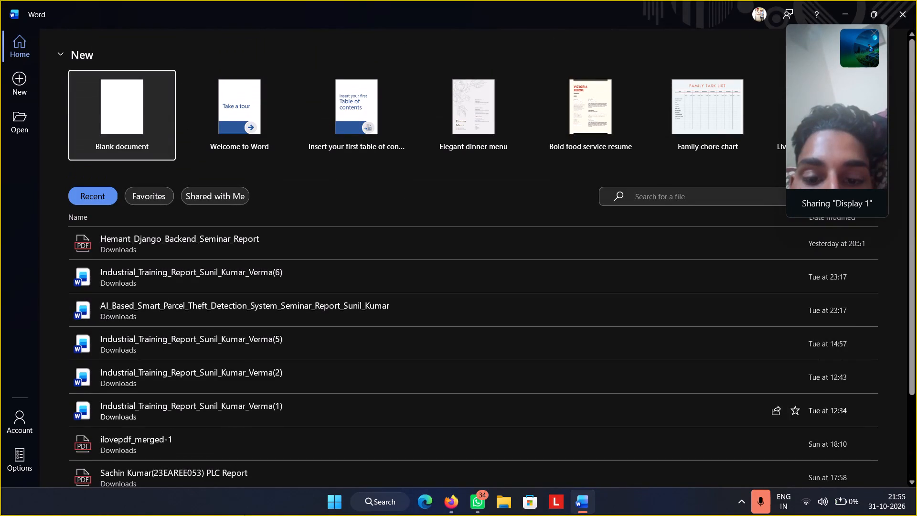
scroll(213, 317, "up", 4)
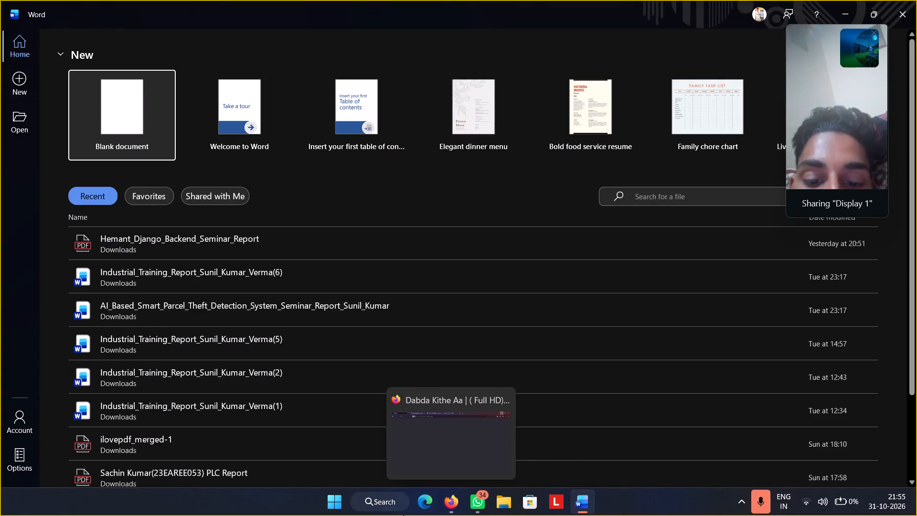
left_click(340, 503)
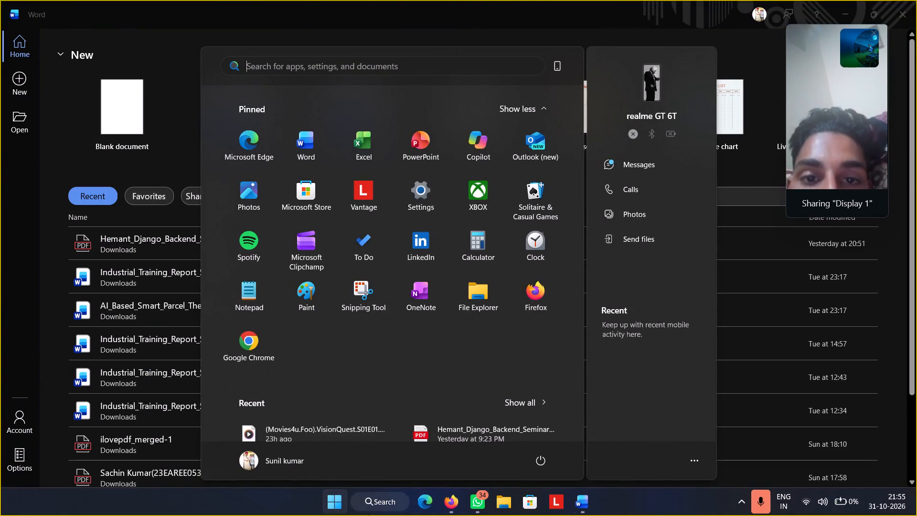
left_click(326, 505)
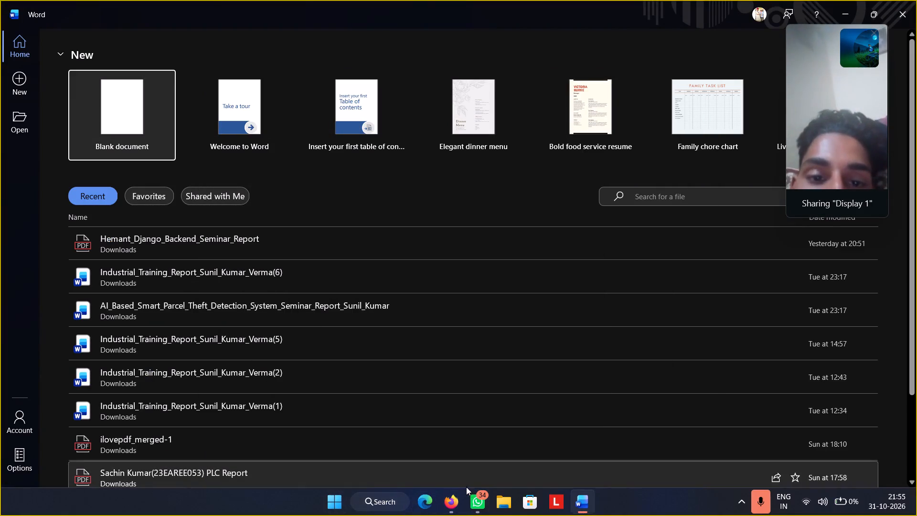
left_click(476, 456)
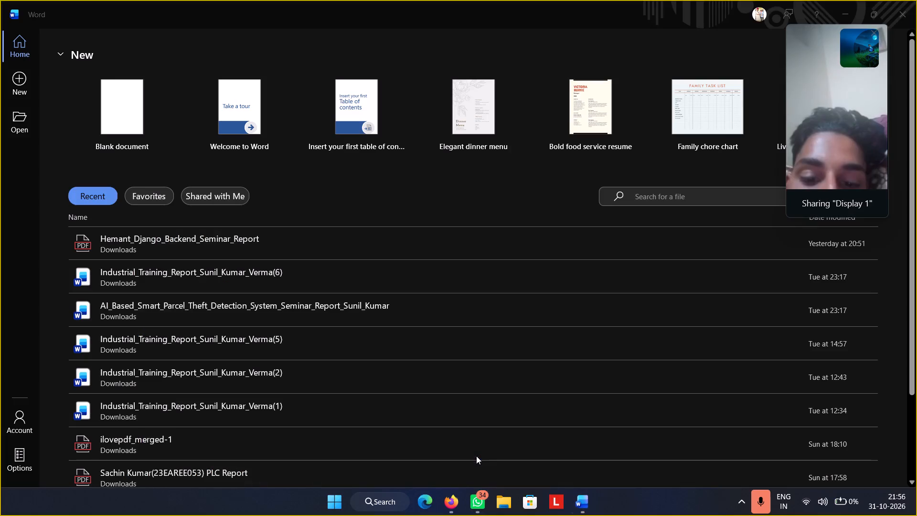
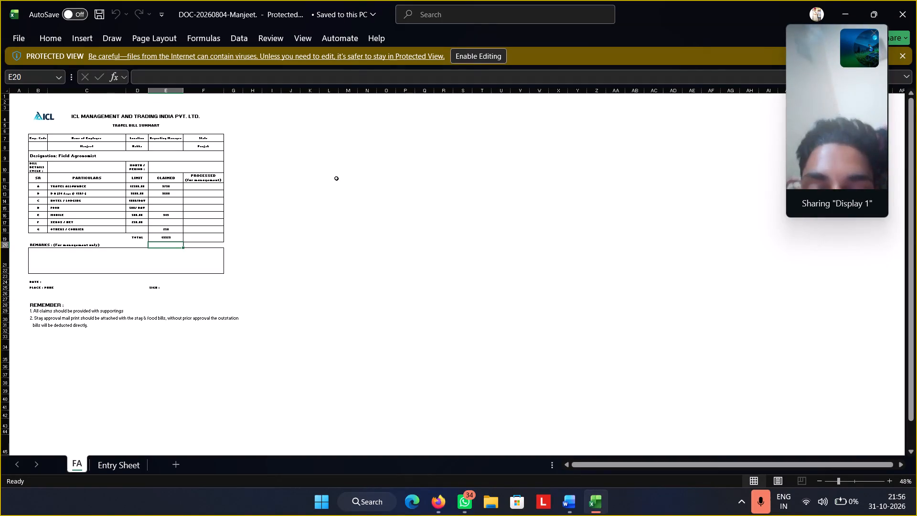
Enable editing of the protected travel bill workbook.
left_click(477, 63)
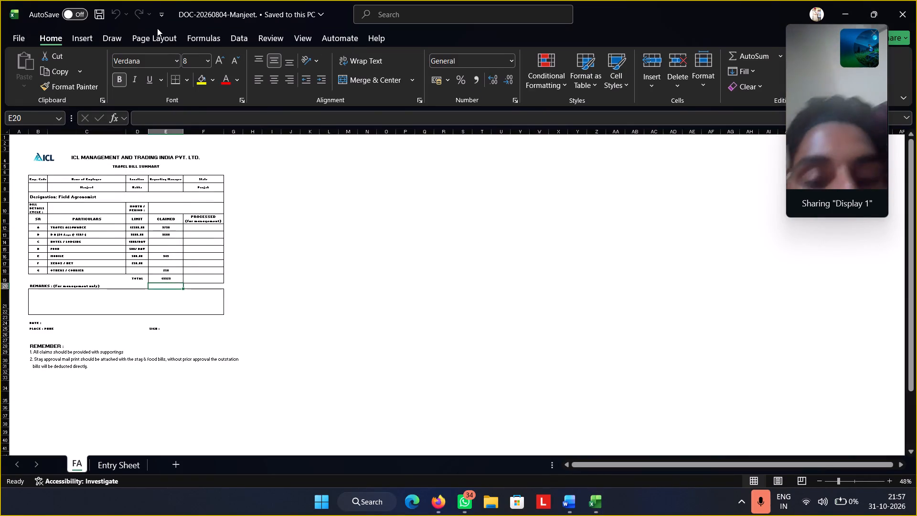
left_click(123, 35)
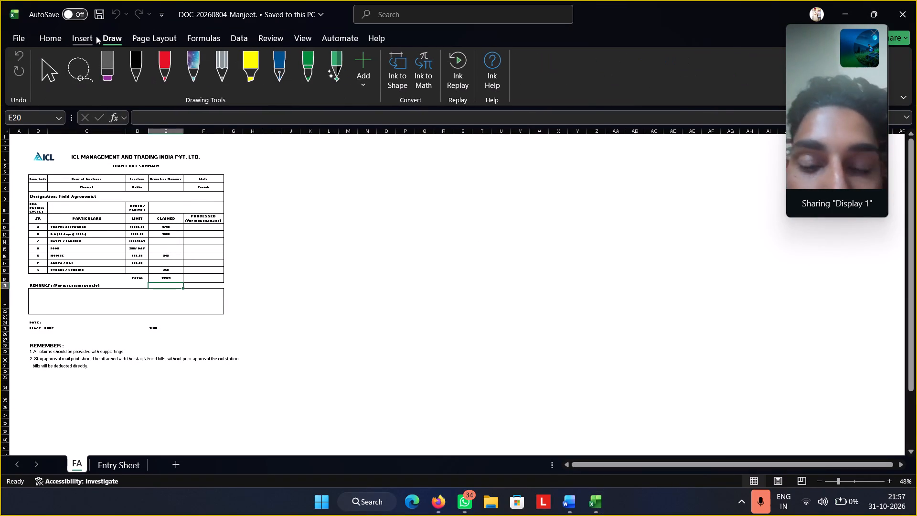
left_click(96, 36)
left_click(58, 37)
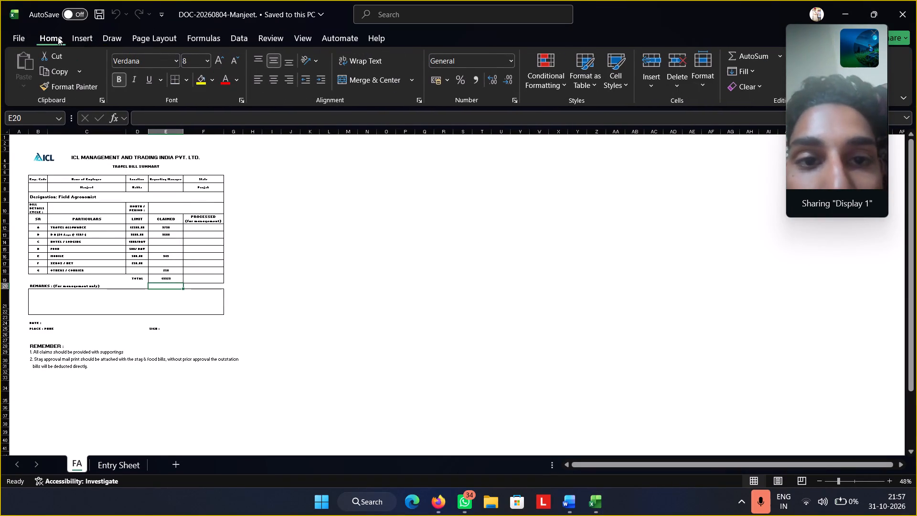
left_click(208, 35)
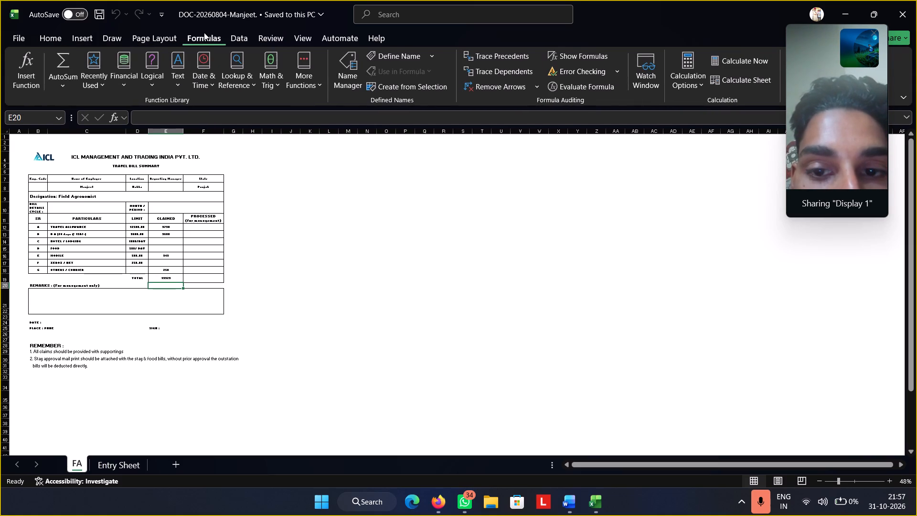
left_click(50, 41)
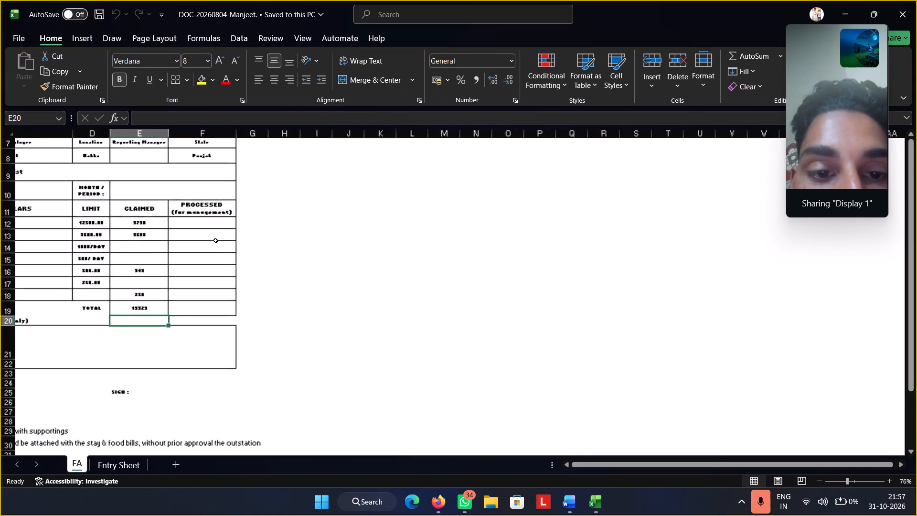
Enter the reporting manager's name in the empty cell E8 of the travel bill summary.
scroll(215, 240, "right", 2)
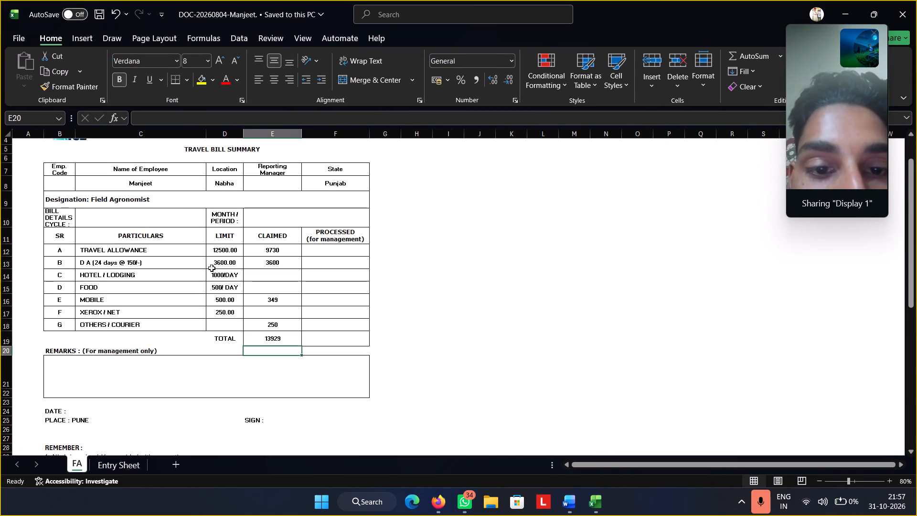
scroll(200, 339, "up", 1)
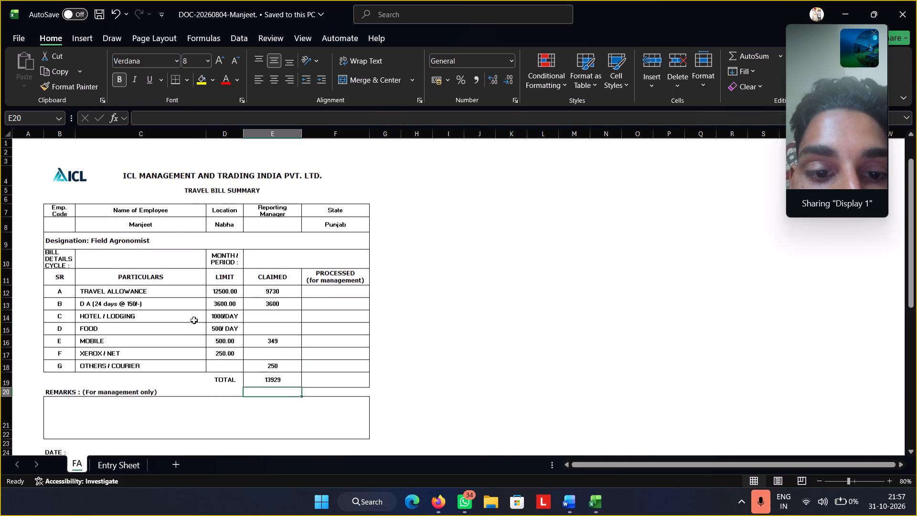
double_click(281, 227)
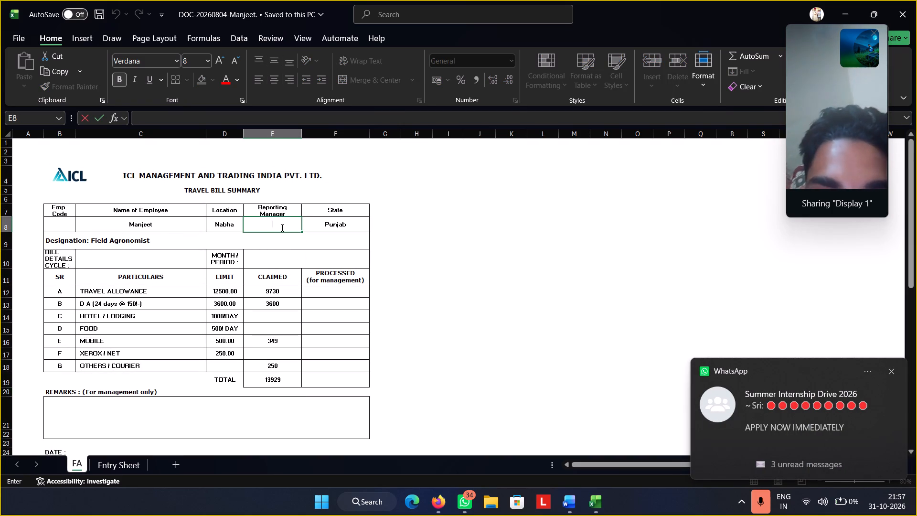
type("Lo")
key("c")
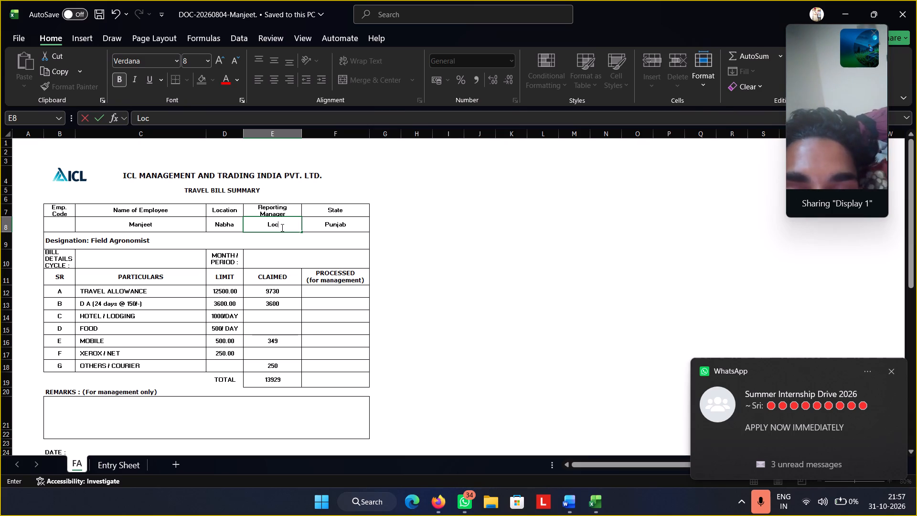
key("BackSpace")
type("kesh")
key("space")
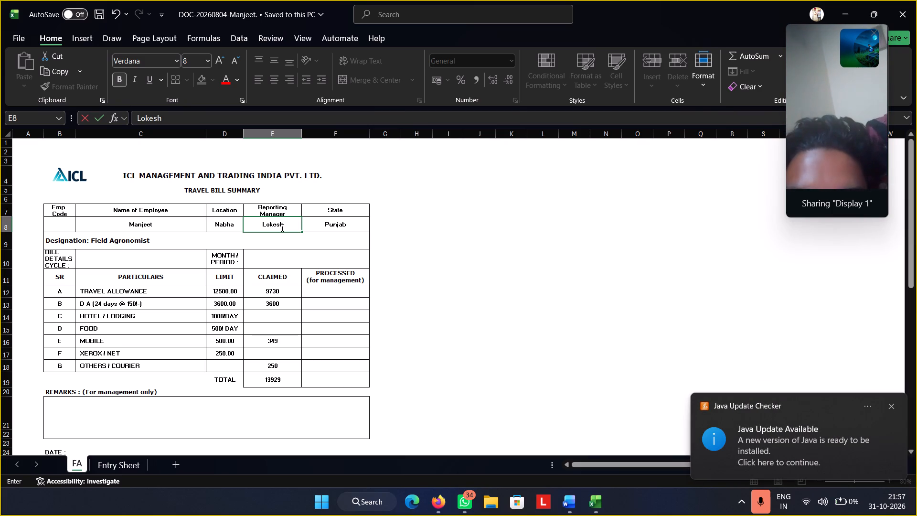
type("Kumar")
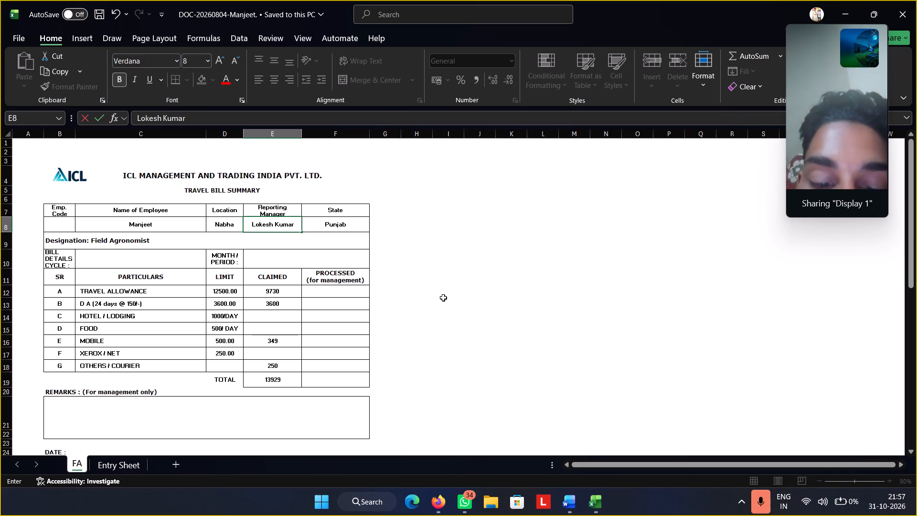
left_click(458, 272)
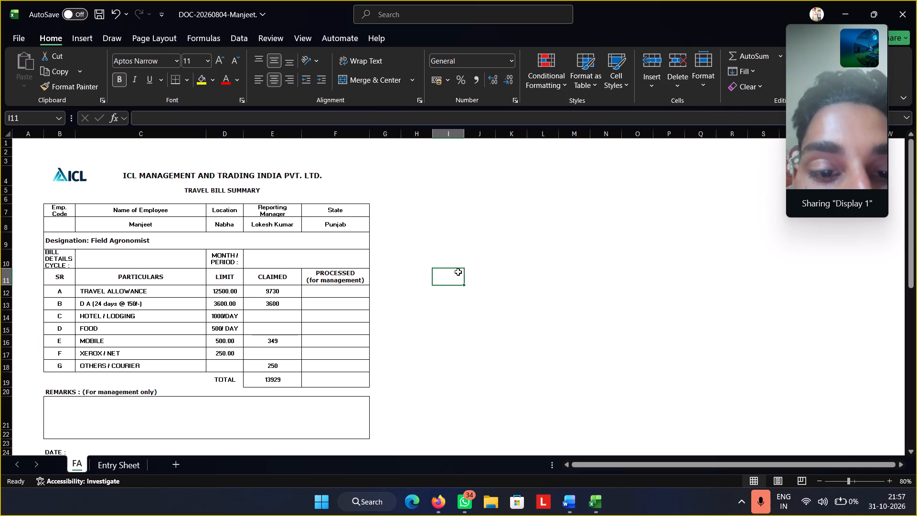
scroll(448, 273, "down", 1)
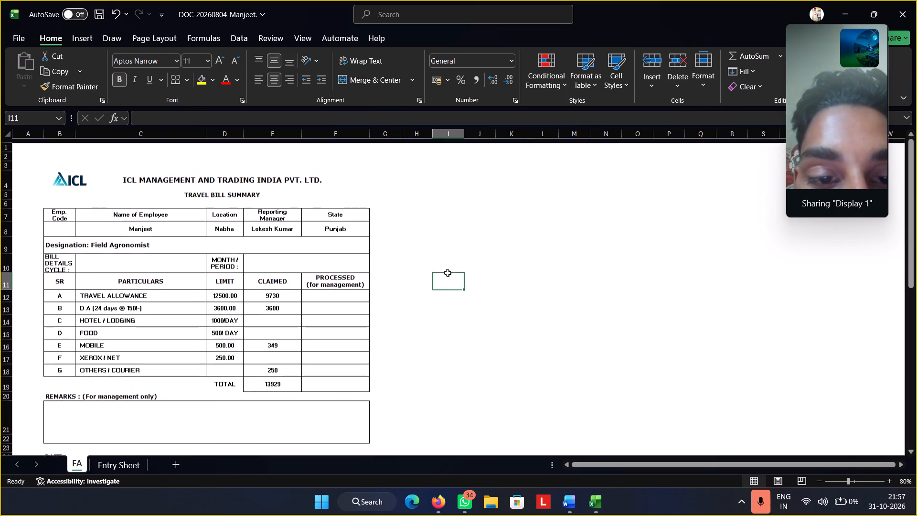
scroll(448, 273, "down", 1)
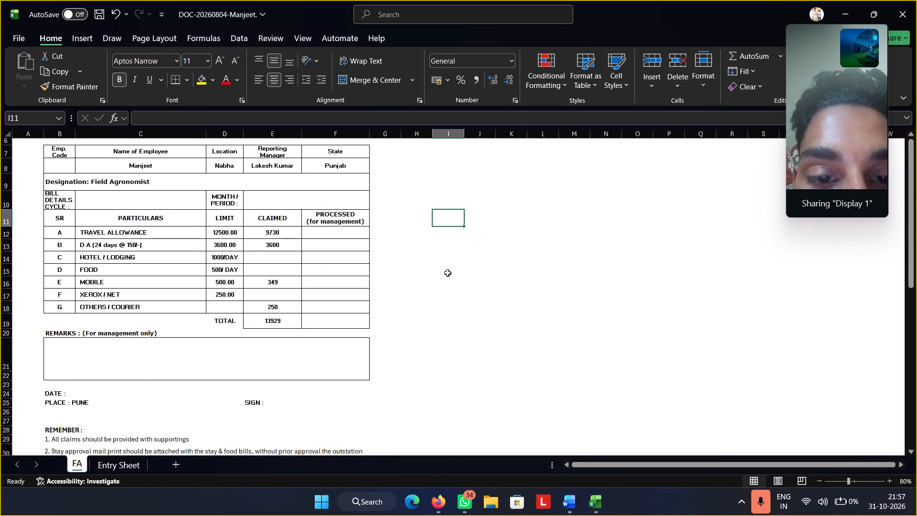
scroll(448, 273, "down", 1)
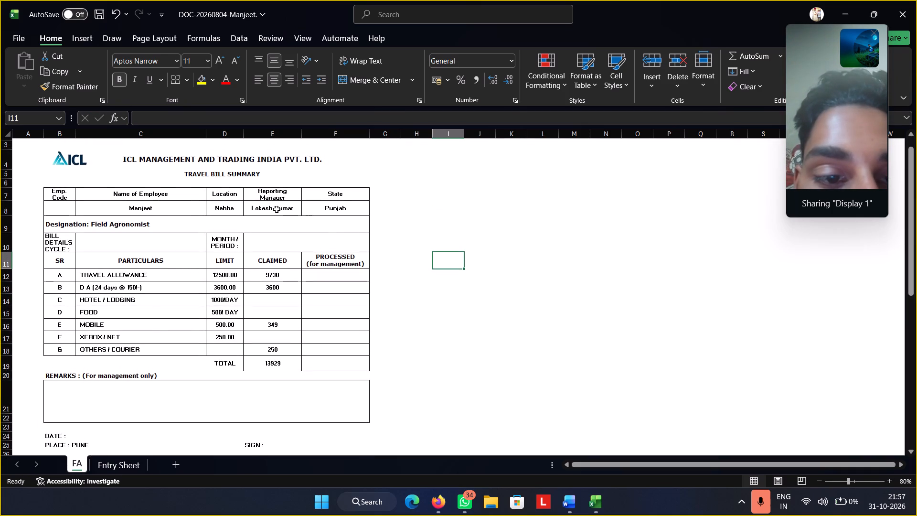
On the Entry Sheet, change the first date in cell A7 to 01-10-2026.
left_click(121, 464)
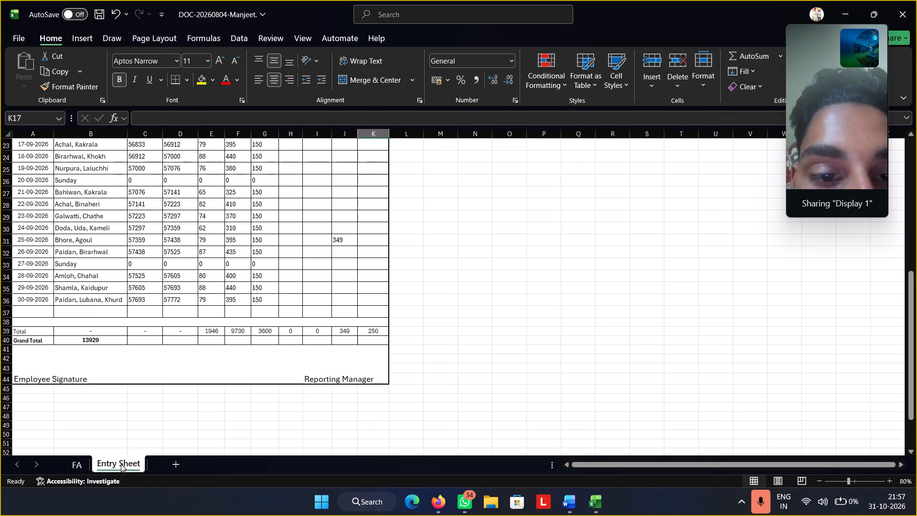
scroll(292, 259, "up", 3)
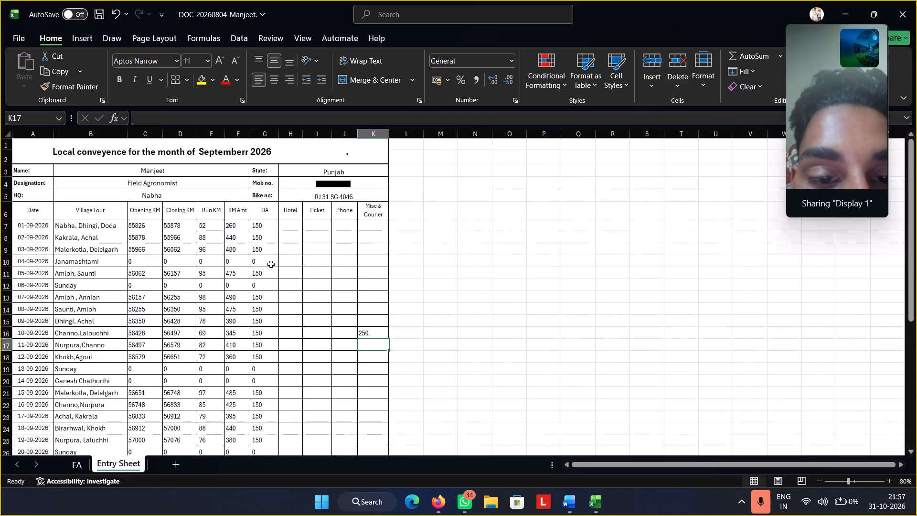
scroll(271, 264, "right", 1)
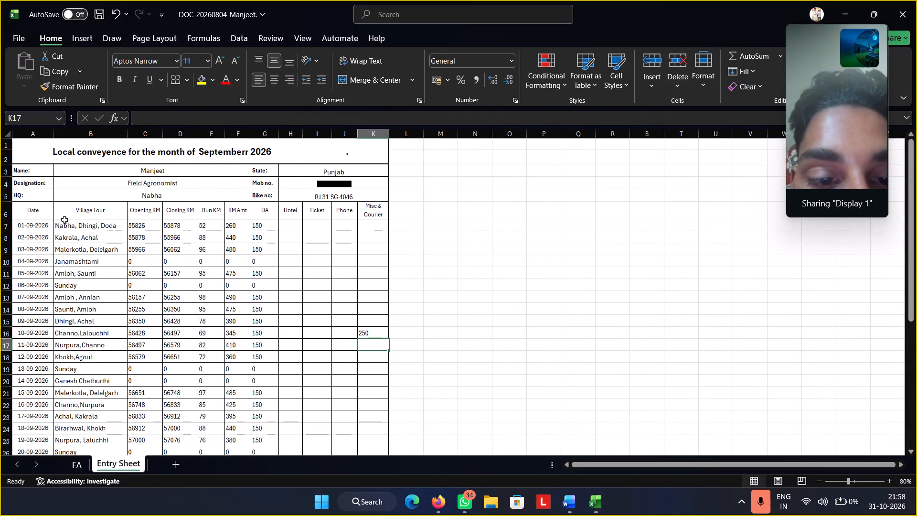
left_click(30, 226)
left_click(31, 226)
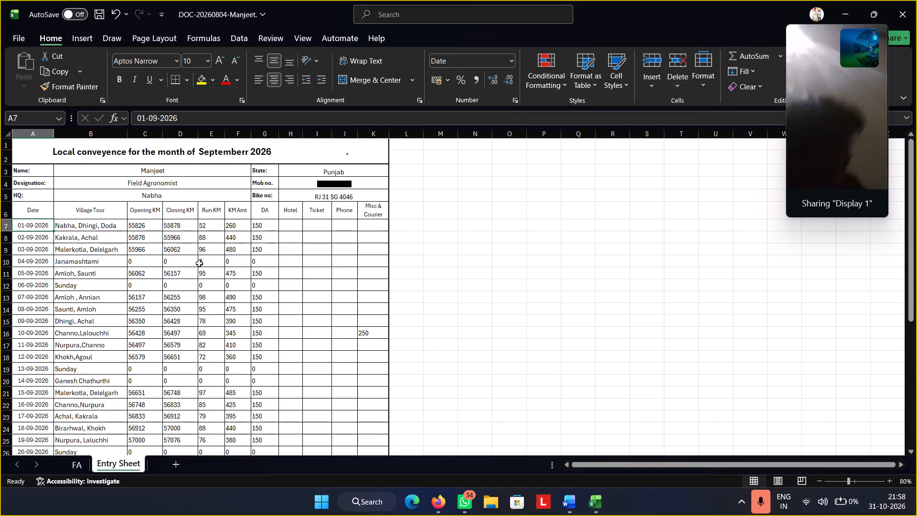
left_click(520, 231)
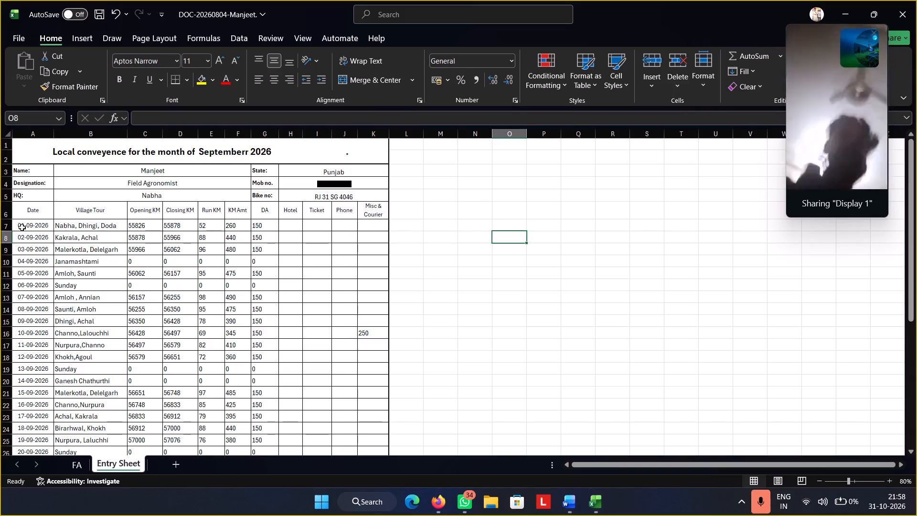
left_click(25, 227)
scroll(25, 227, "right", 1)
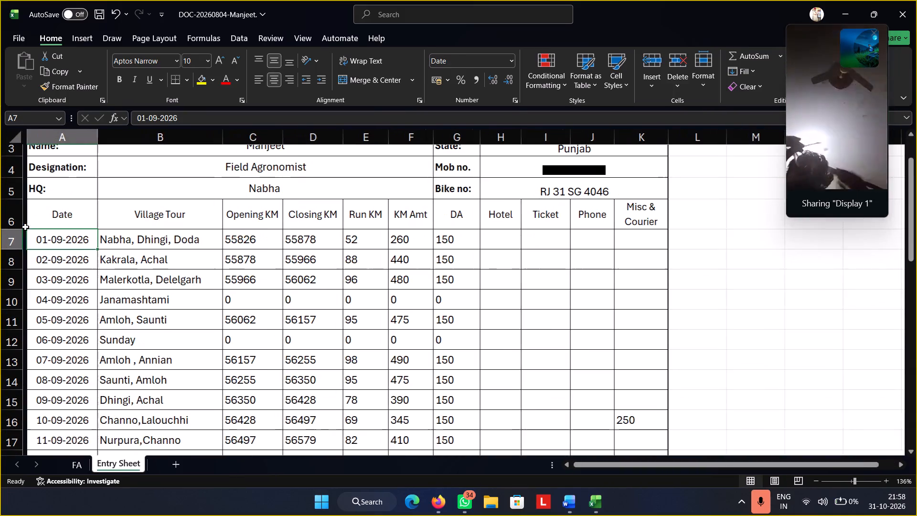
scroll(25, 227, "right", 1)
double_click(65, 240)
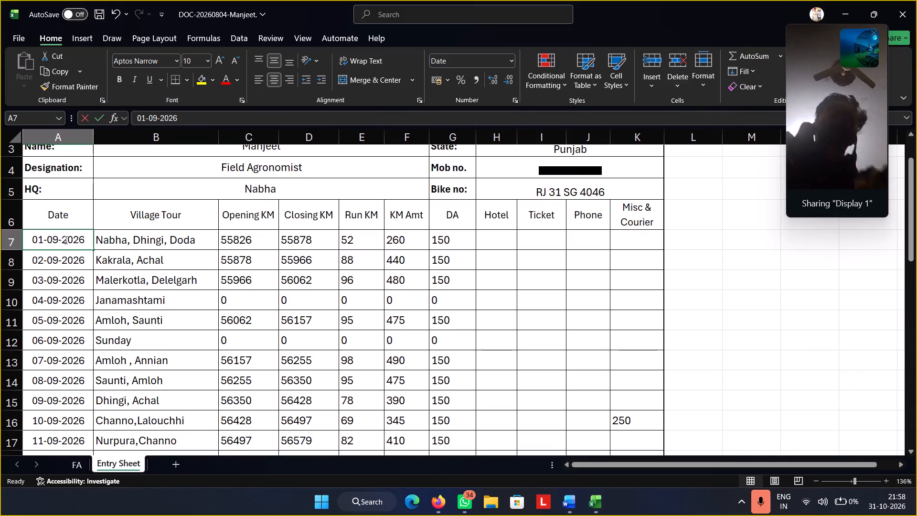
key("Left")
key("Left")
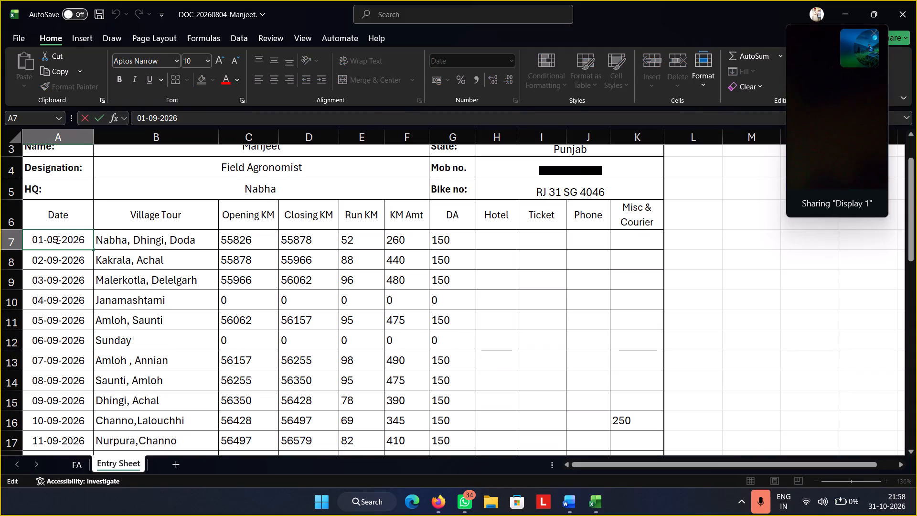
key("BackSpace")
key("BackSpace")
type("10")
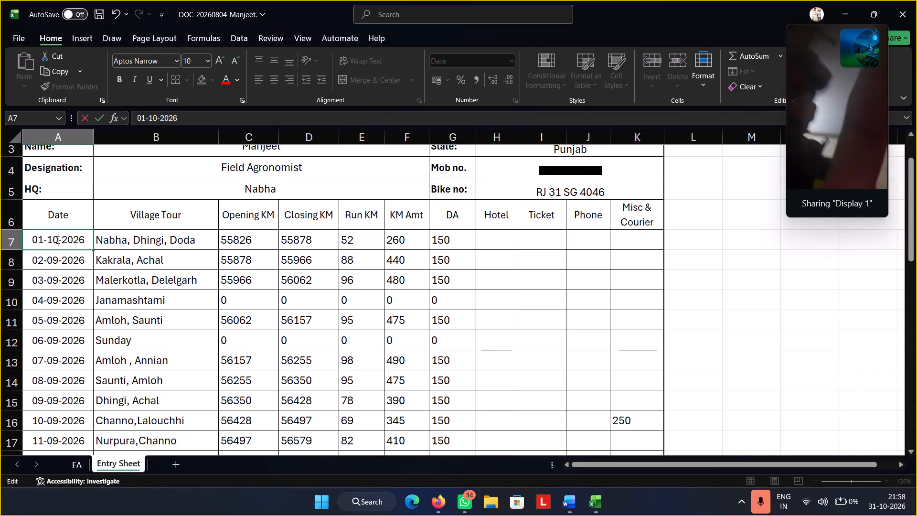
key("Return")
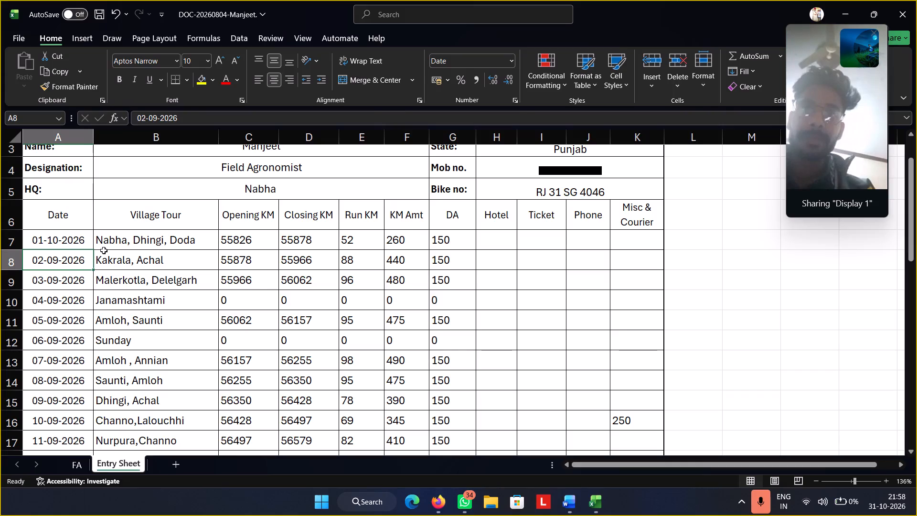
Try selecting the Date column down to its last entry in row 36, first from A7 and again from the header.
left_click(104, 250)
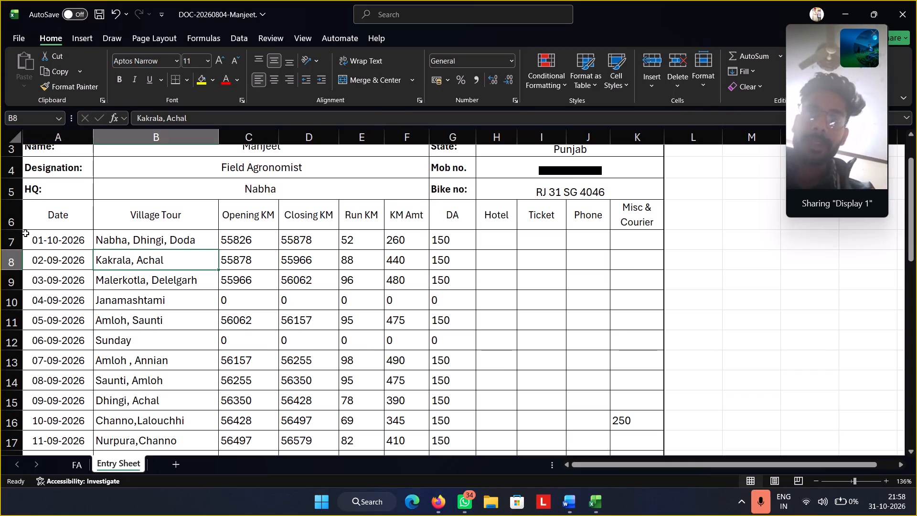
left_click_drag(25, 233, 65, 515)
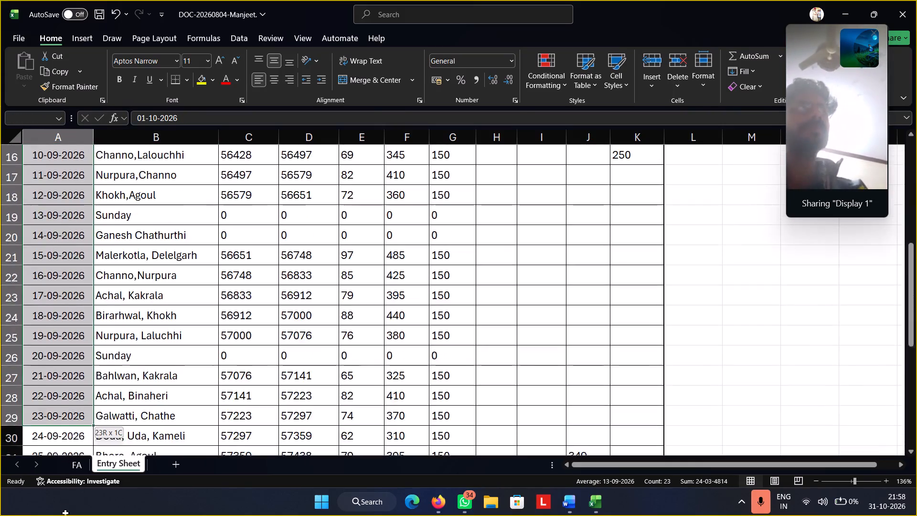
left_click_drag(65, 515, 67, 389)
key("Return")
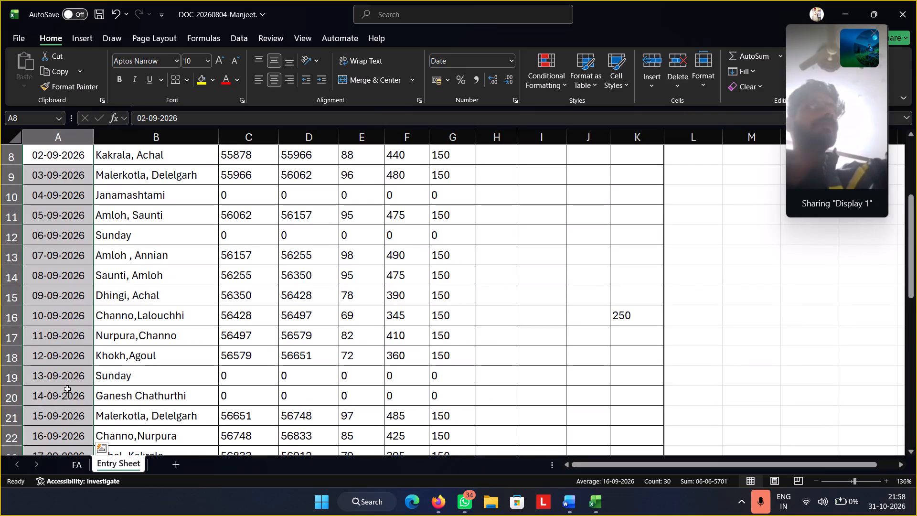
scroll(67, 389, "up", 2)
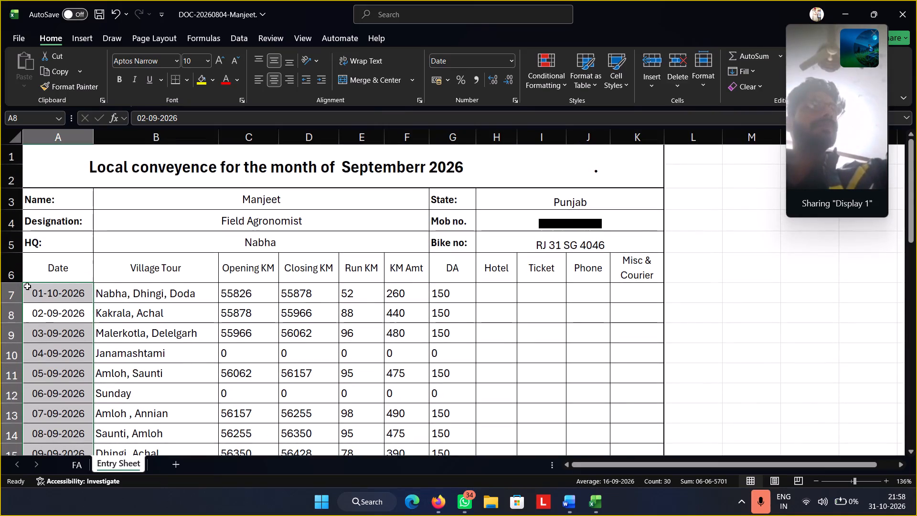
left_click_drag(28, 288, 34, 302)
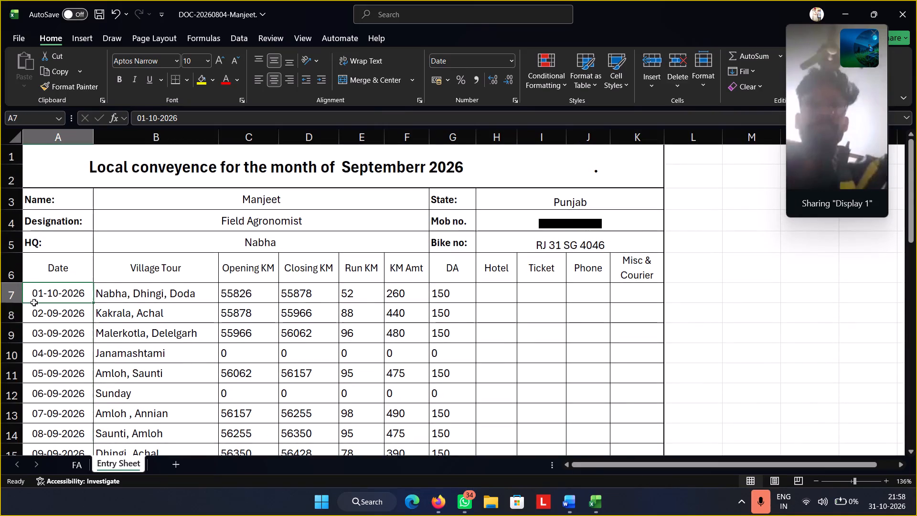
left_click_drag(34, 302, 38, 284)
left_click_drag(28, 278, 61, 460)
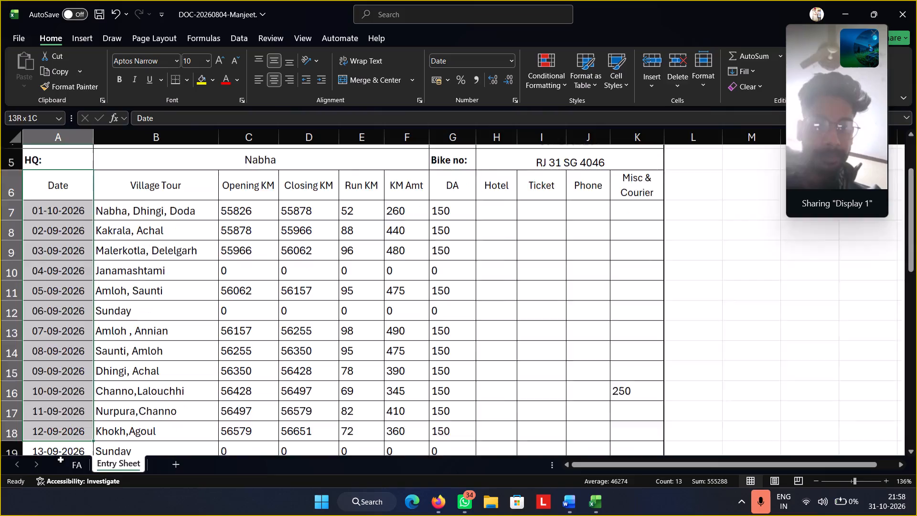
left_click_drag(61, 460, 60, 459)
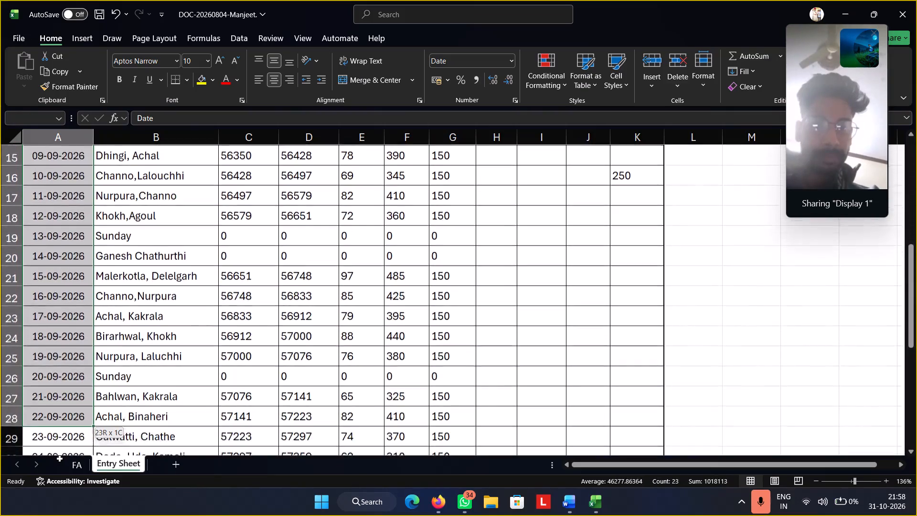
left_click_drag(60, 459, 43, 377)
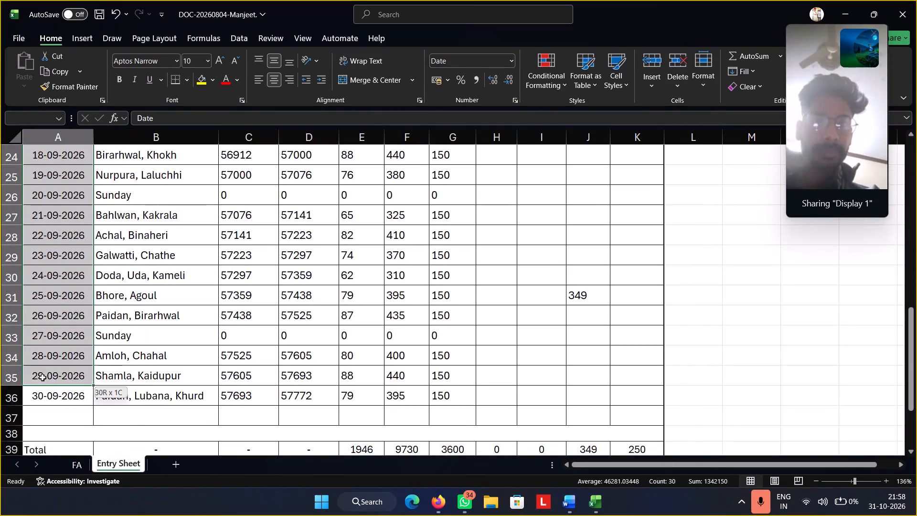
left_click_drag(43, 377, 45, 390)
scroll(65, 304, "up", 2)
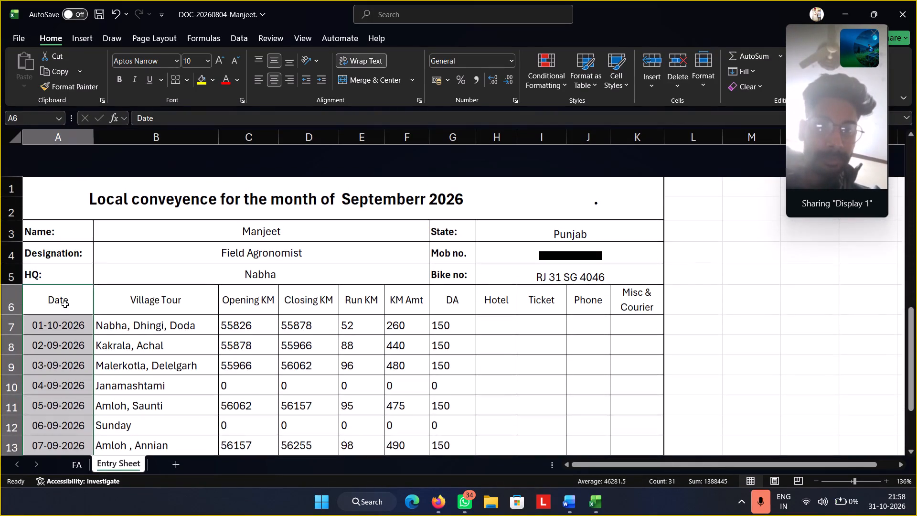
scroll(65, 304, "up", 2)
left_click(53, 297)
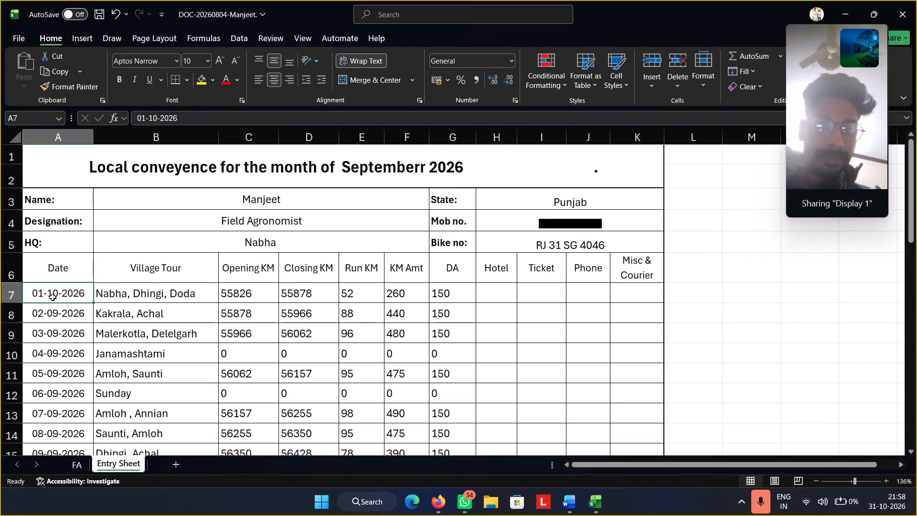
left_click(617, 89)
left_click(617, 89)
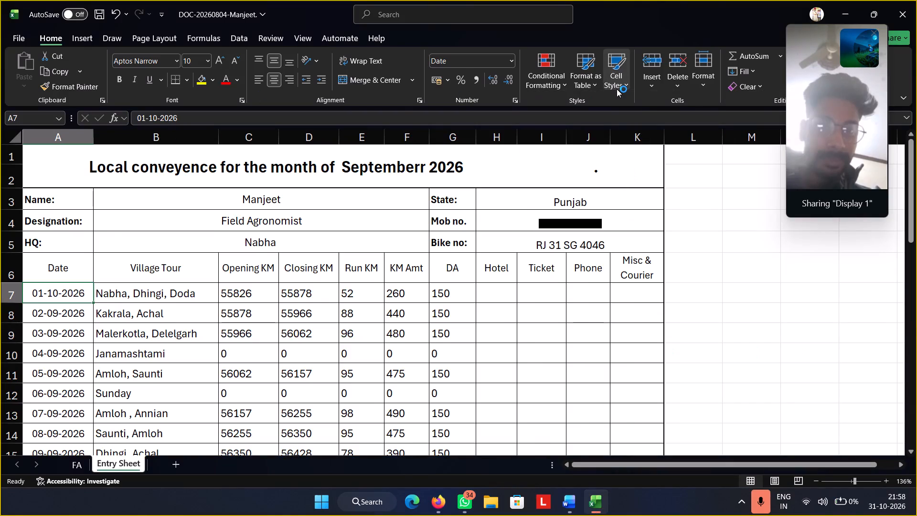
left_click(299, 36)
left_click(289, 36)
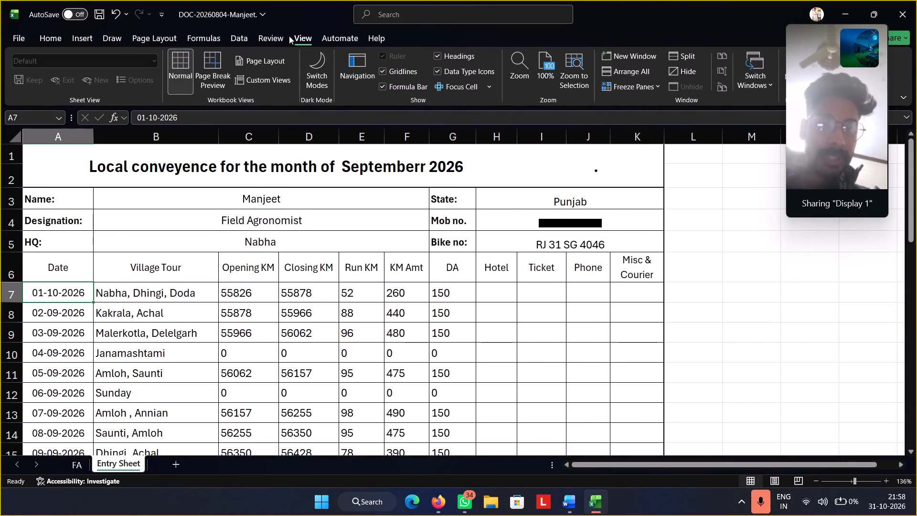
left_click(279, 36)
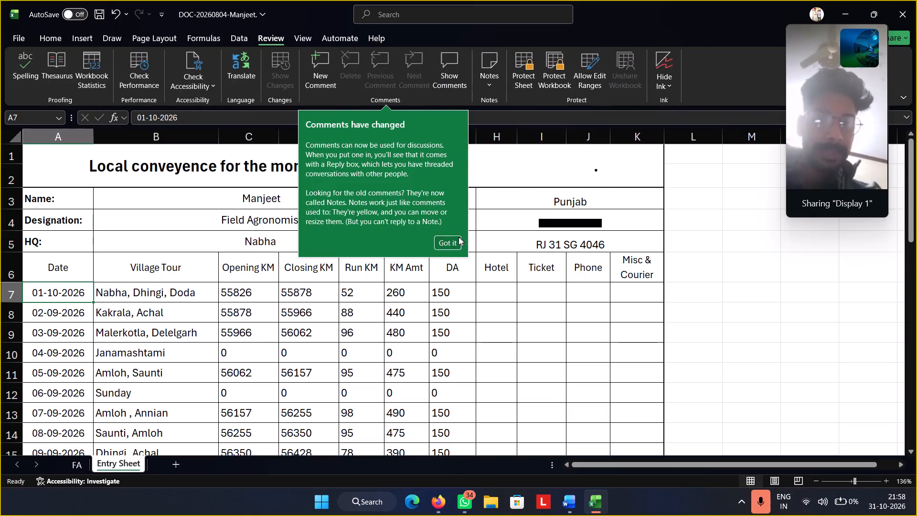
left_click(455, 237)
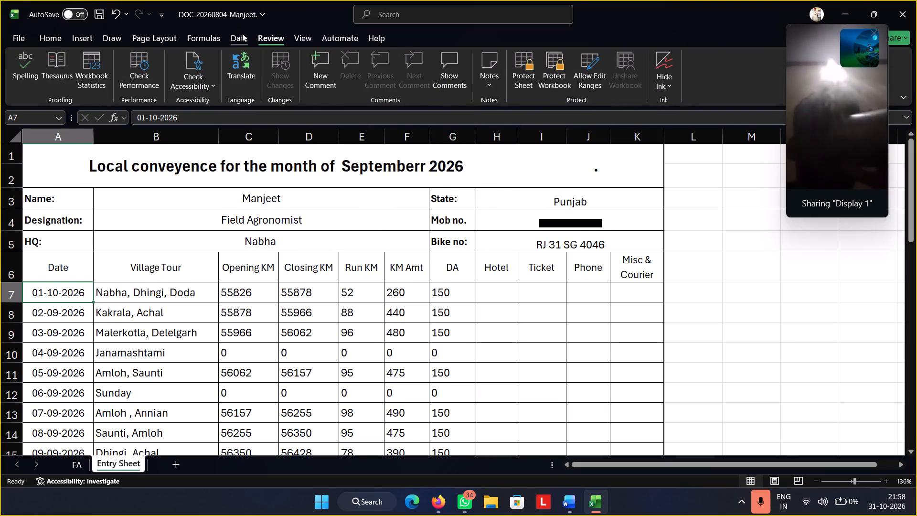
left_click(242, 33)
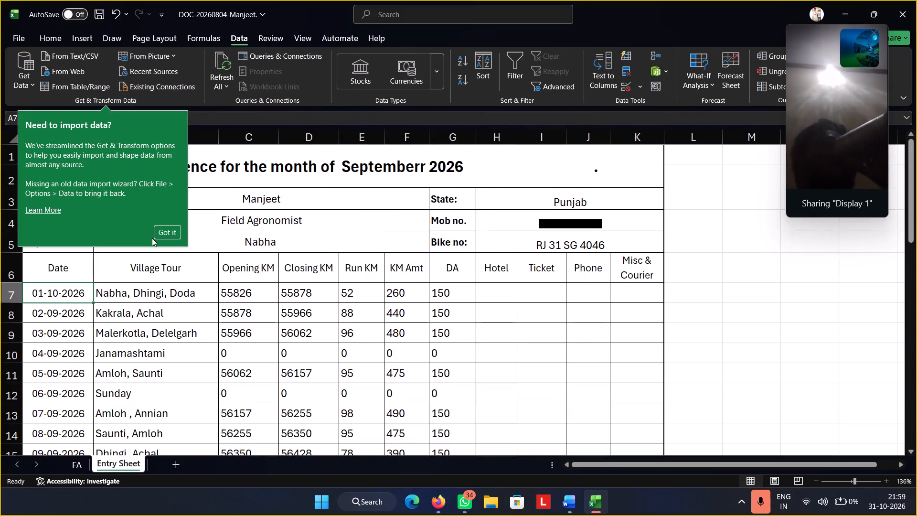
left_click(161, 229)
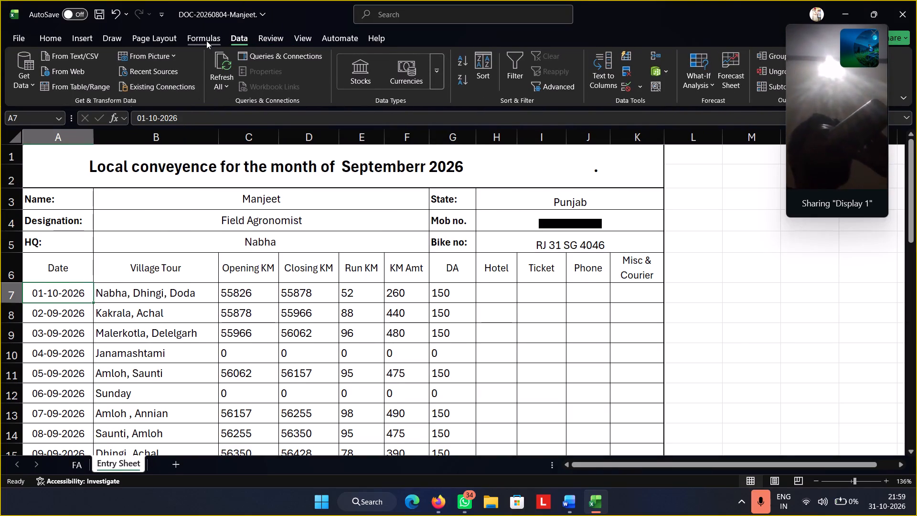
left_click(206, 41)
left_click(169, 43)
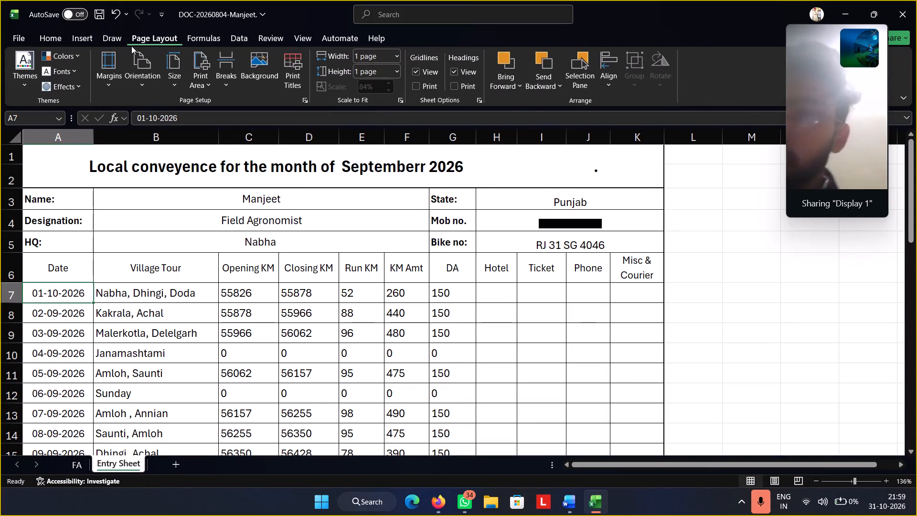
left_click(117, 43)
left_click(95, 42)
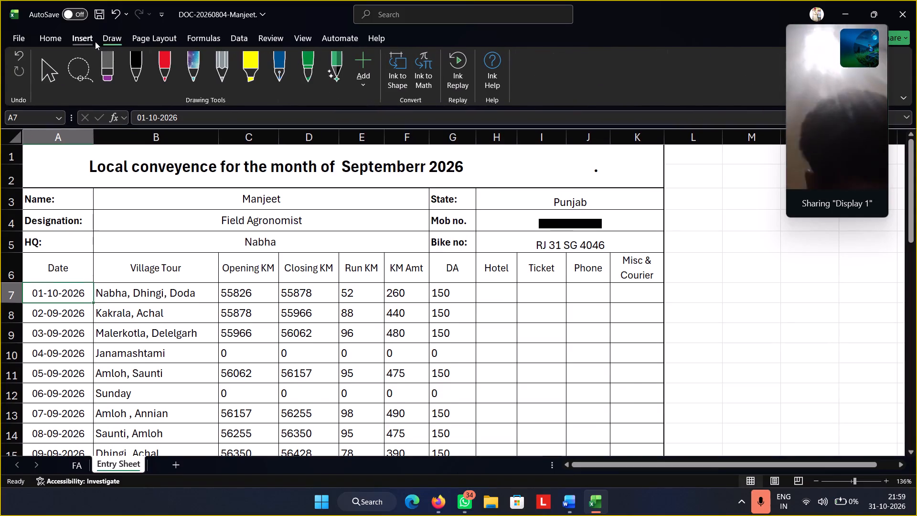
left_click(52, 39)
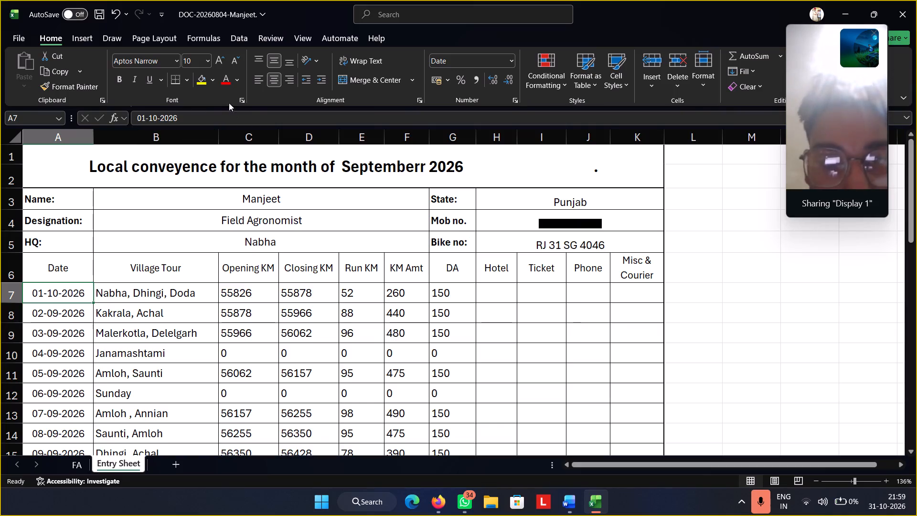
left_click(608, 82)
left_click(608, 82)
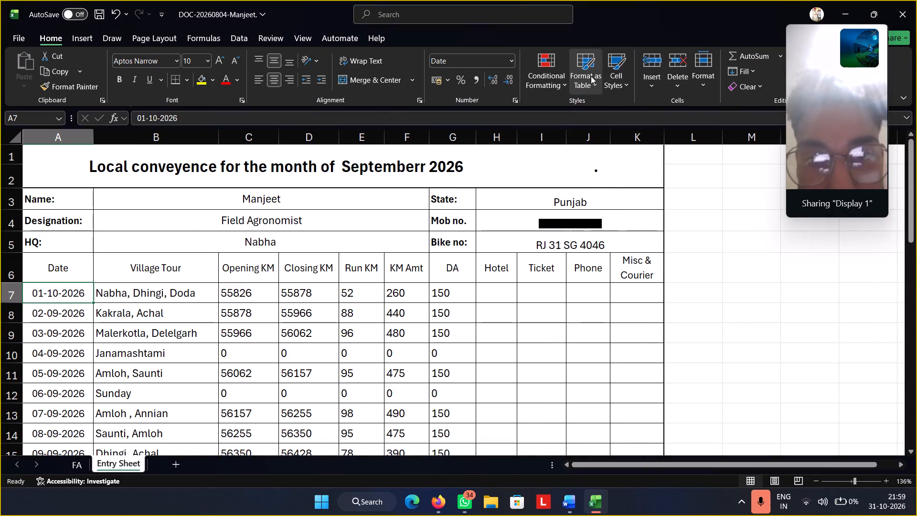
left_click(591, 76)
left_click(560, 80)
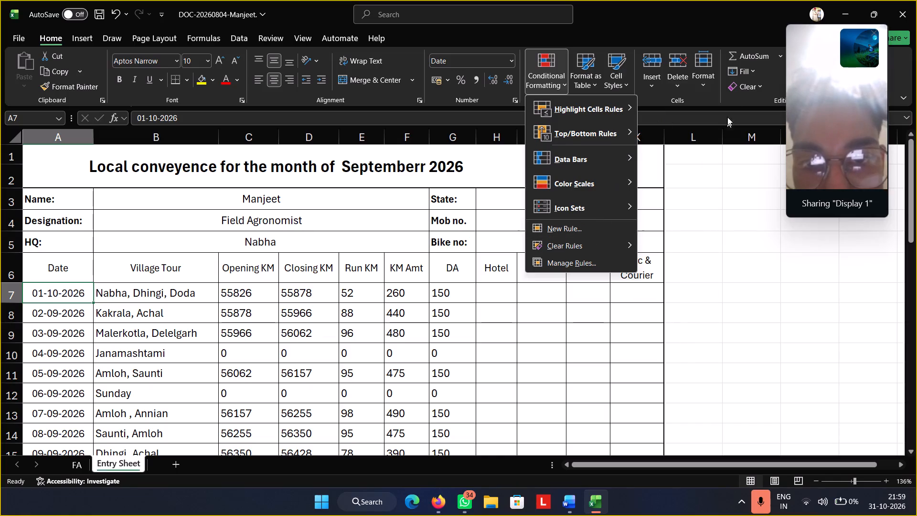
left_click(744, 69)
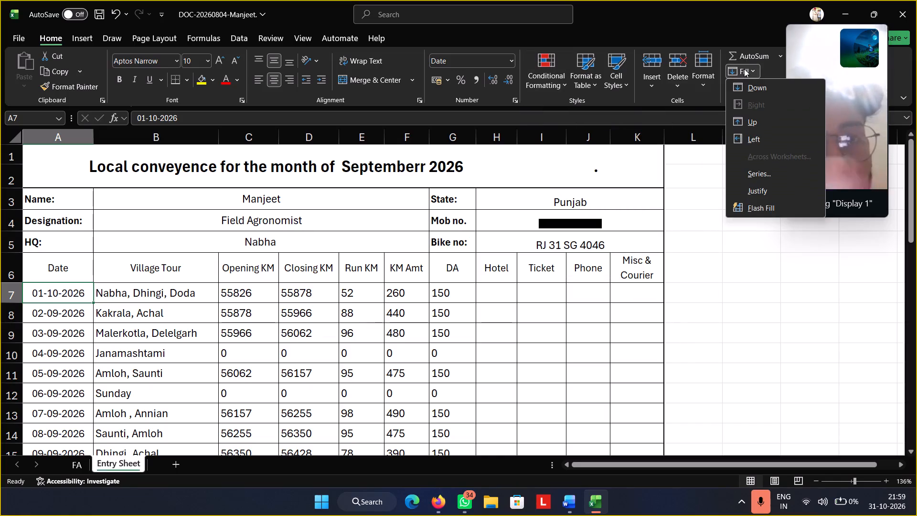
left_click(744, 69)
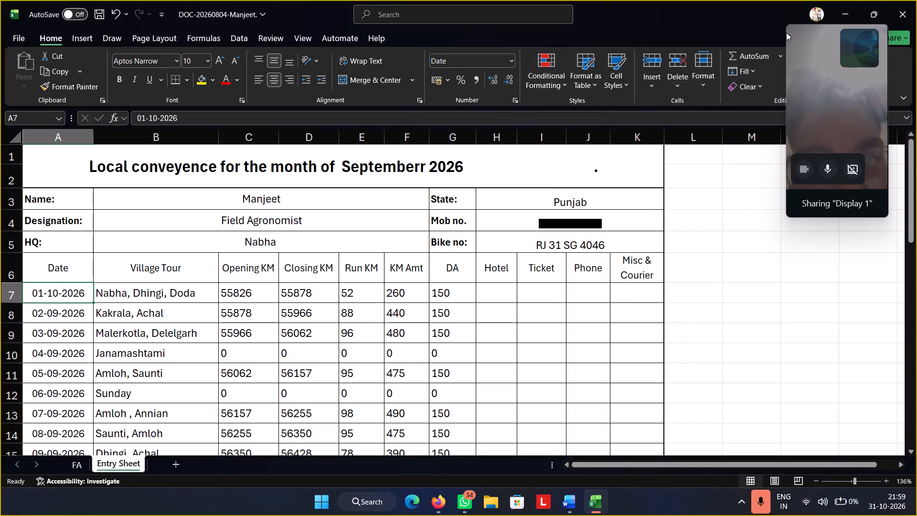
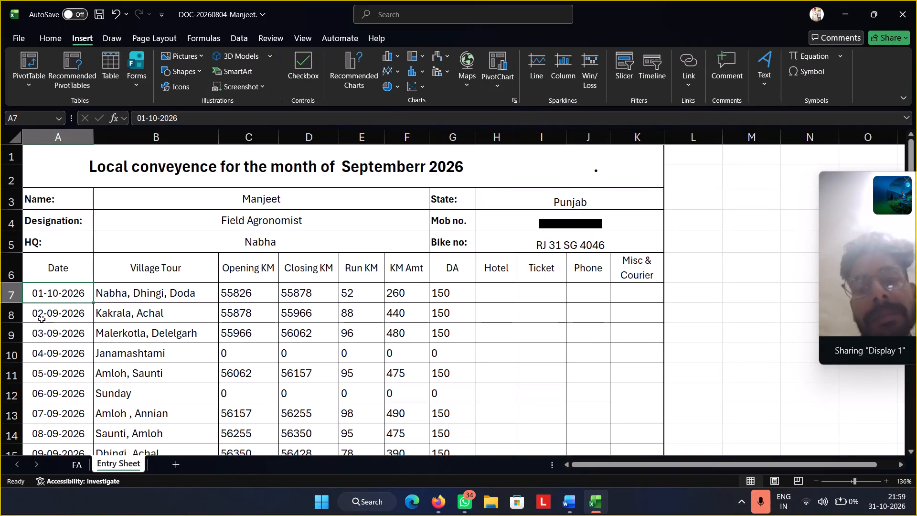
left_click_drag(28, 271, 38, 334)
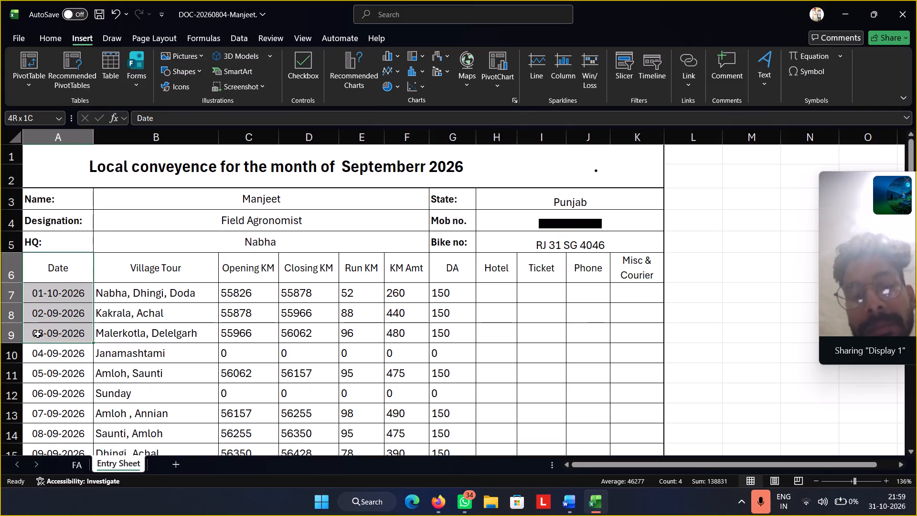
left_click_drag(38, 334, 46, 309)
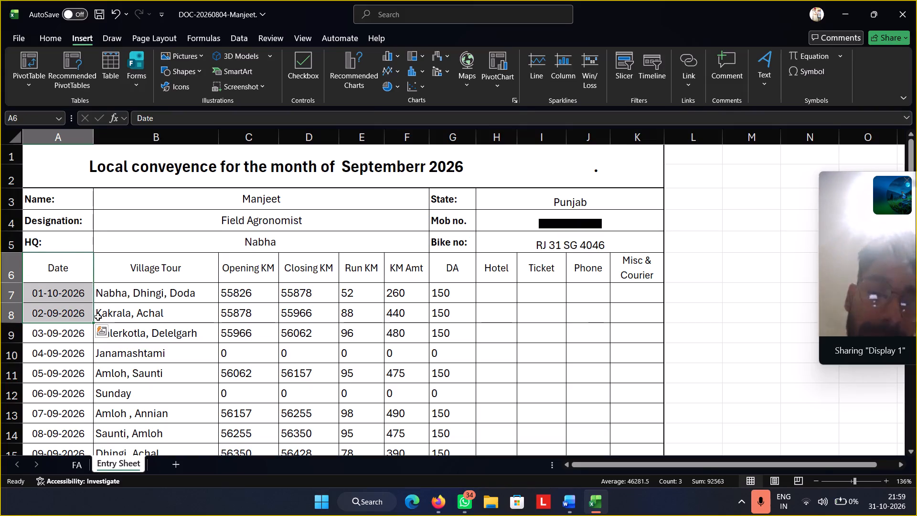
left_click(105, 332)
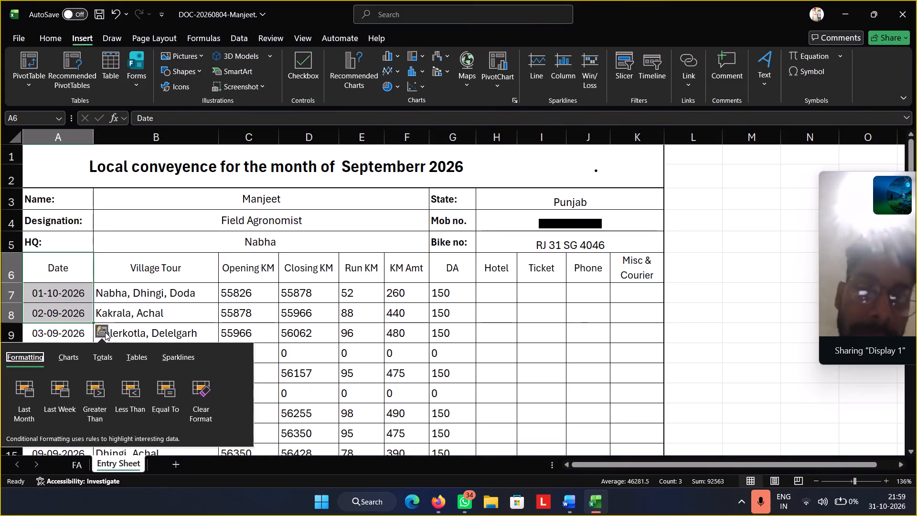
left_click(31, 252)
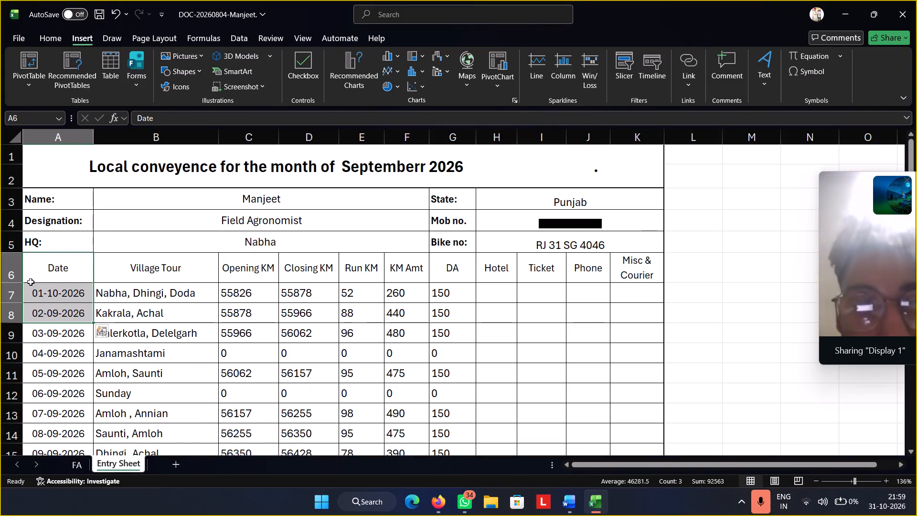
Select the Date column from its header in A6 to row 36 and look through the Quick Analysis options for changing the dates.
left_click_drag(31, 282, 53, 480)
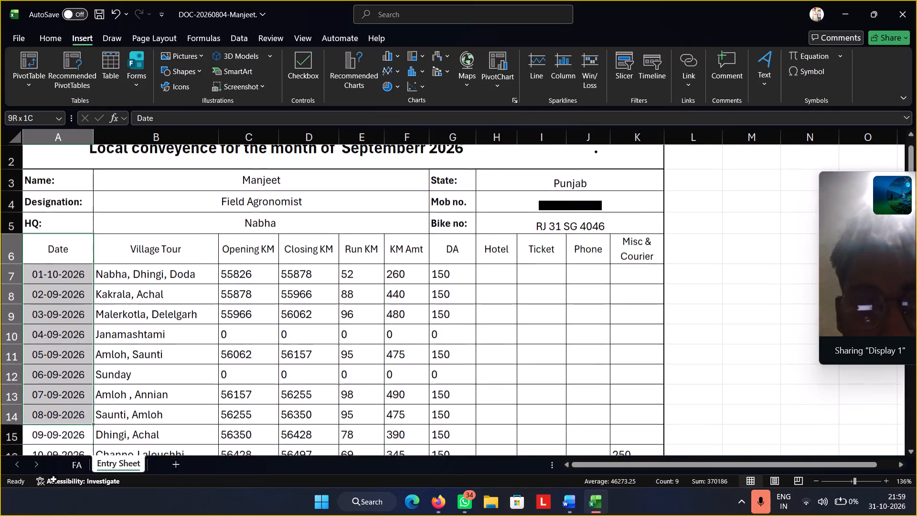
left_click_drag(53, 480, 51, 409)
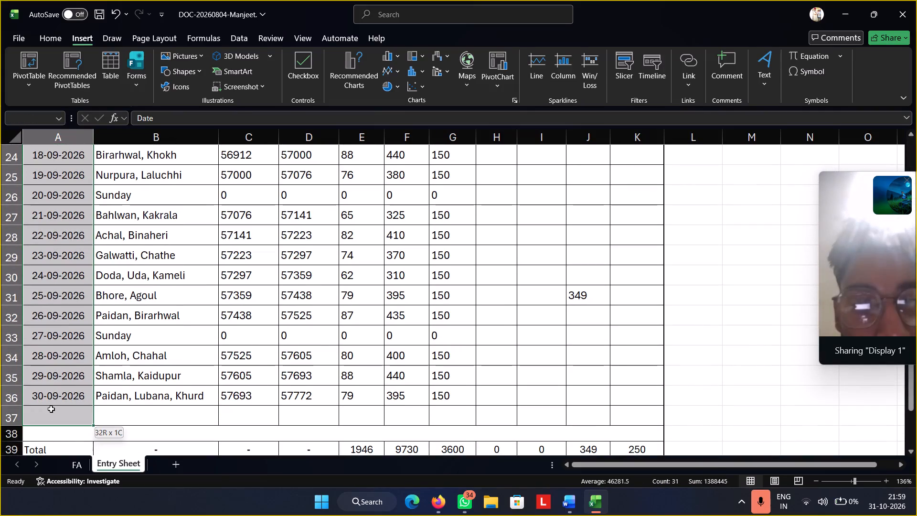
left_click_drag(51, 409, 56, 398)
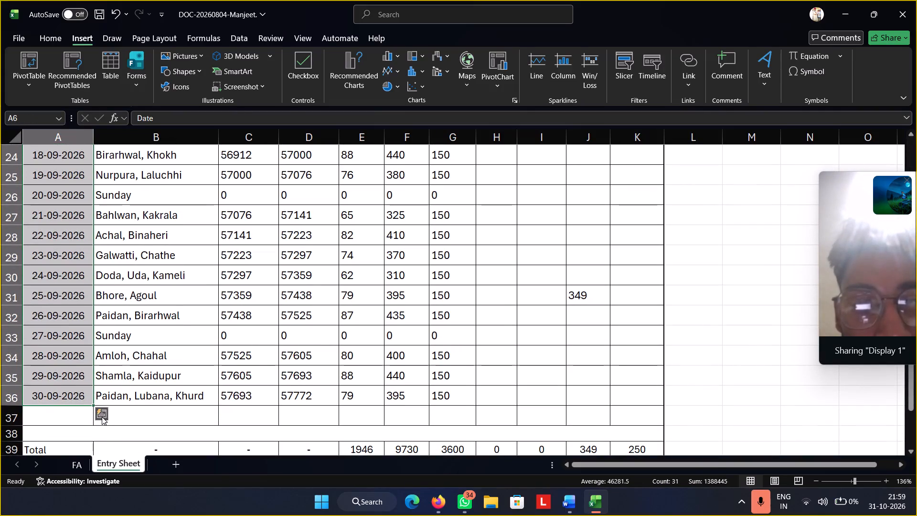
left_click(102, 417)
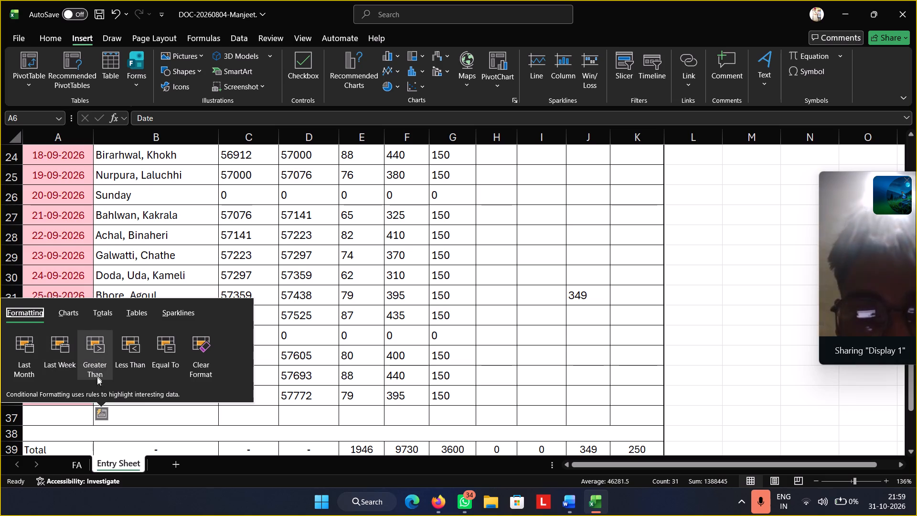
left_click(72, 312)
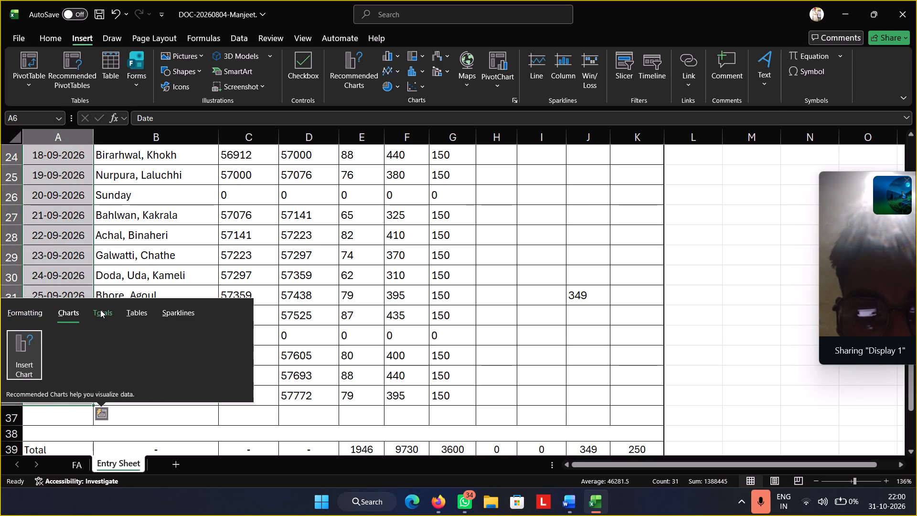
left_click(100, 310)
left_click(127, 308)
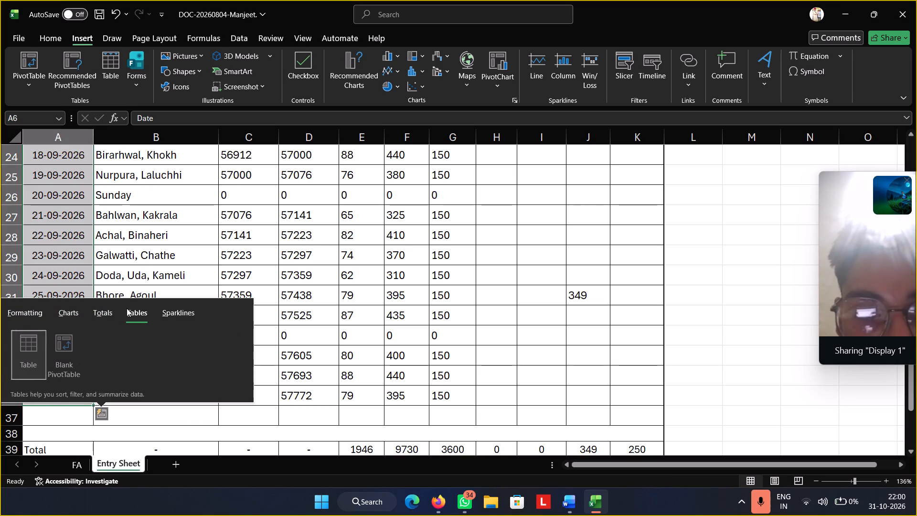
left_click(157, 314)
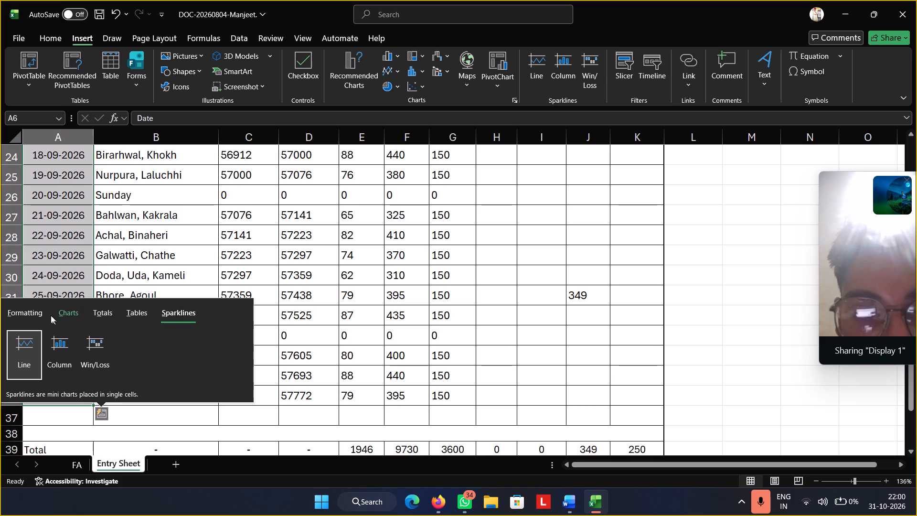
left_click(35, 311)
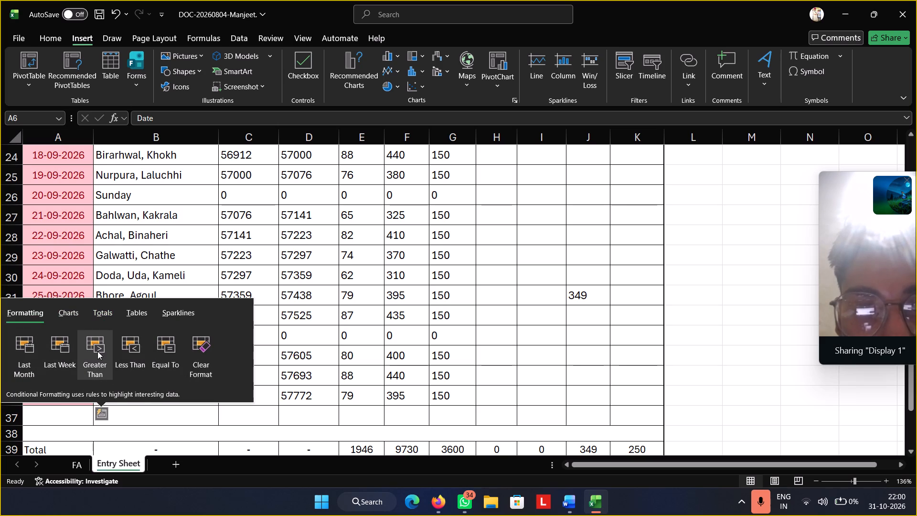
scroll(101, 387, "down", 1)
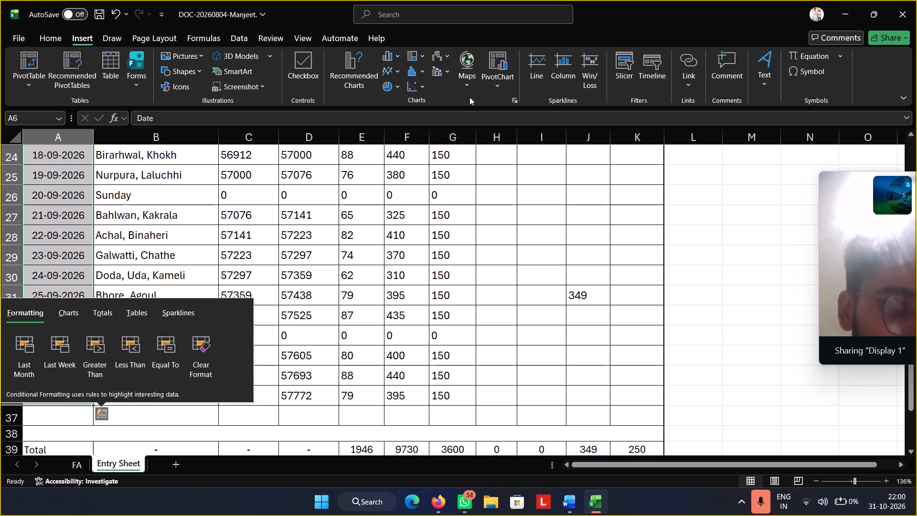
left_click(412, 178)
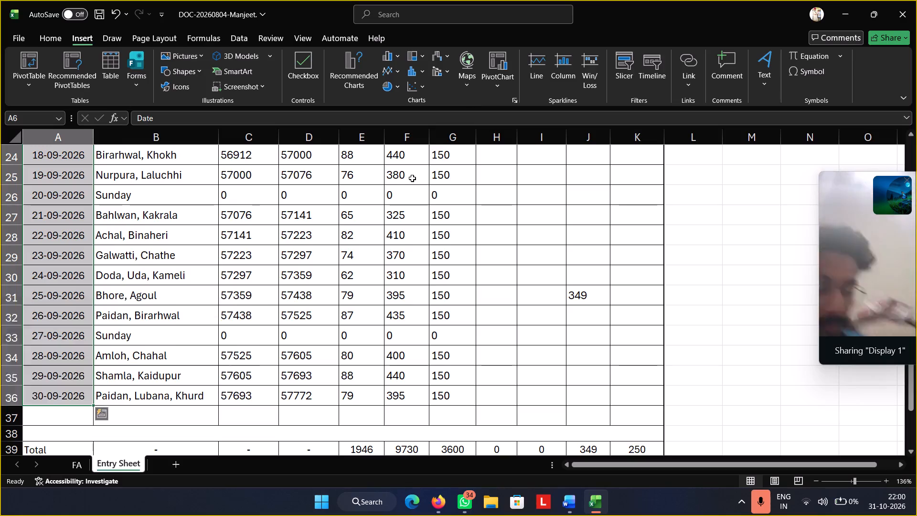
Shorten the first Village Tour entry in cell B7 to "Nabha," by deleting the other two villages.
scroll(412, 178, "up", 4)
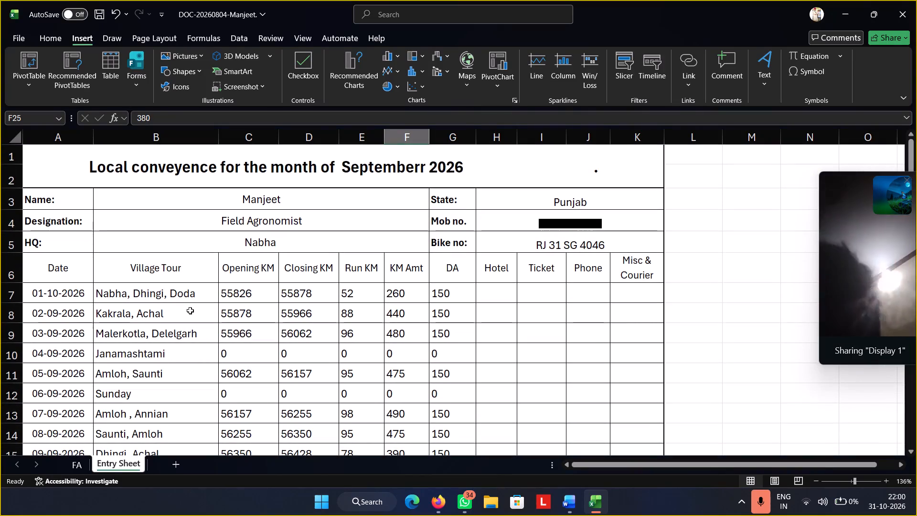
double_click(210, 293)
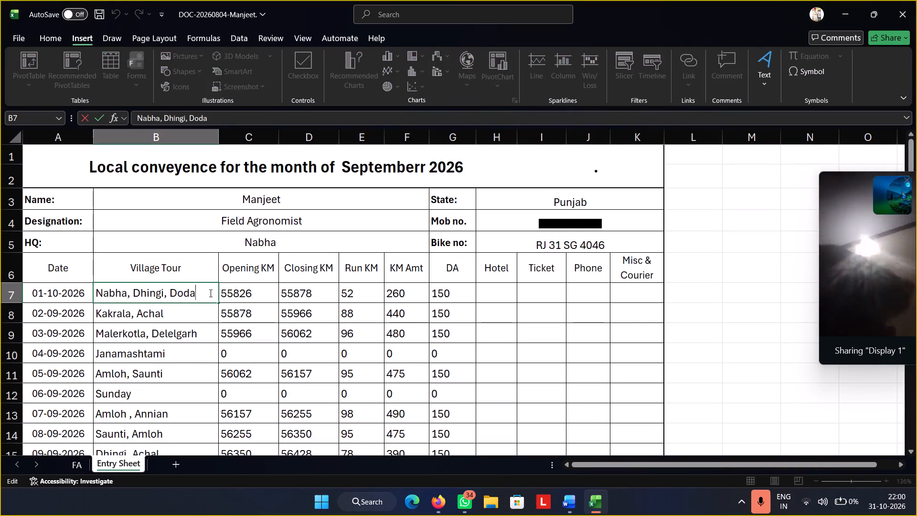
key("BackSpace")
key("BackSpace")
key("BackSpace")
key("BackSpace")
key("BackSpace")
key("BackSpace")
key("BackSpace")
key("BackSpace")
key("BackSpace")
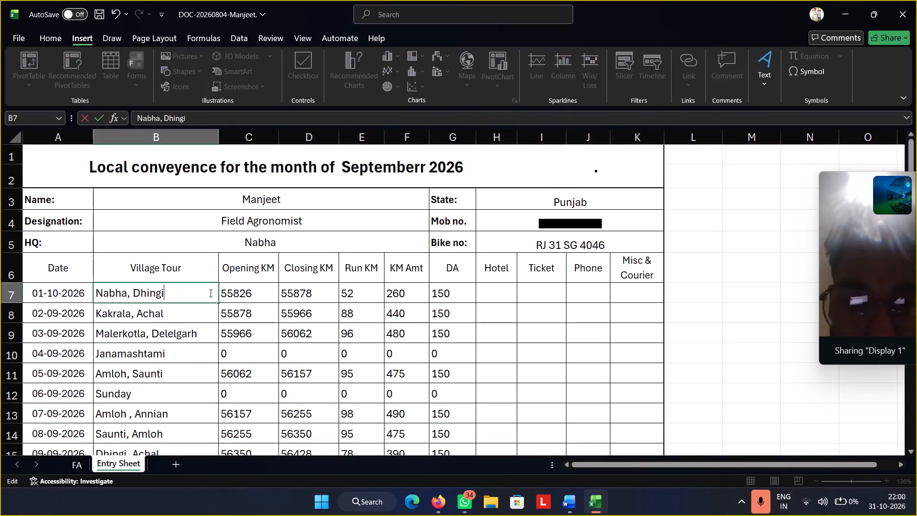
key("BackSpace")
key("BackSpace")
key("BackSpace")
key("BackSpace")
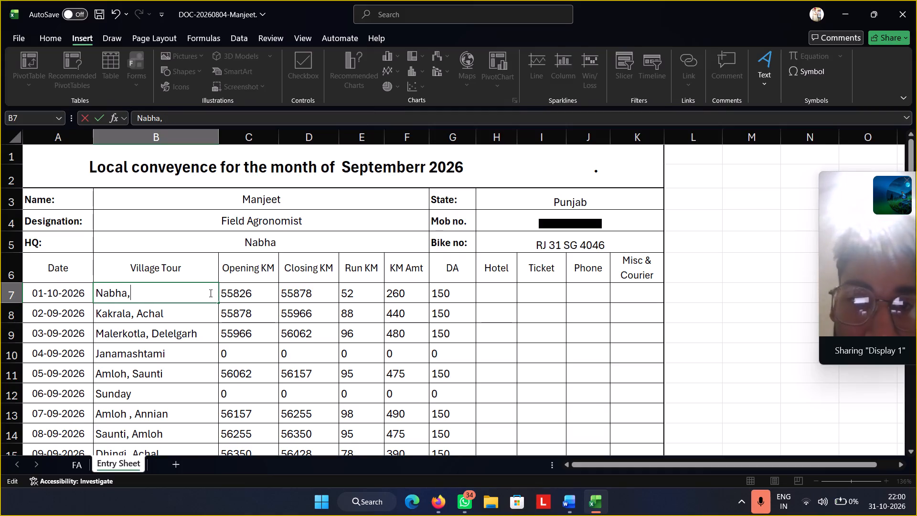
Change the month in the Entry Sheet title to October, so it reads "Local conveyence for the month of October 2026".
scroll(408, 247, "right", 1)
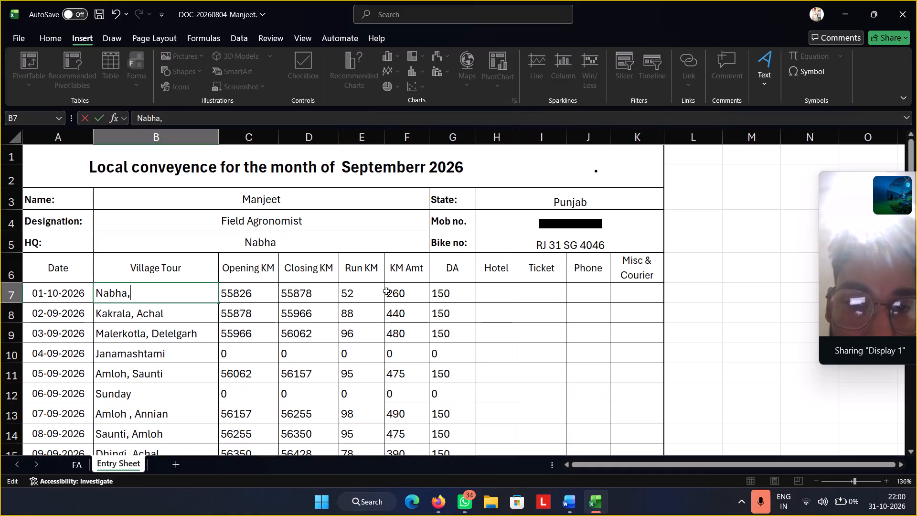
double_click(423, 166)
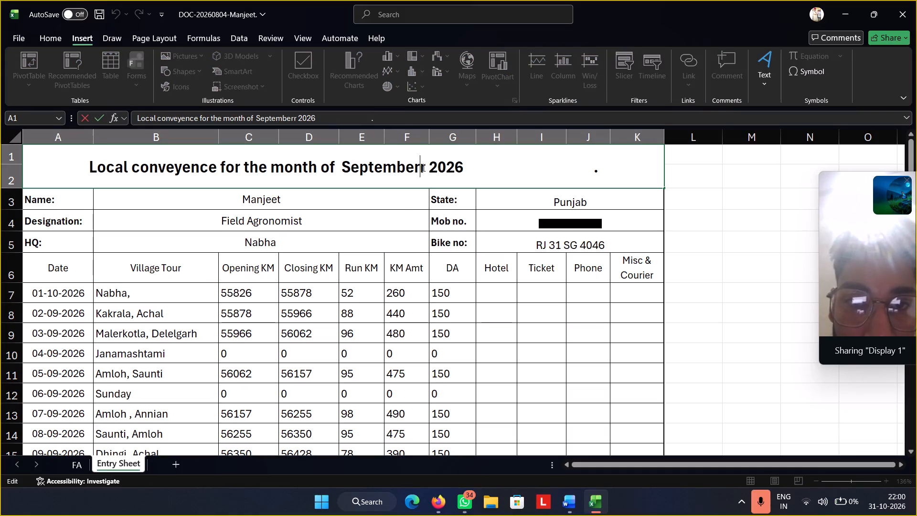
key("Right")
key("BackSpace")
key("BackSpace")
key("BackSpace")
key("BackSpace")
key("BackSpace")
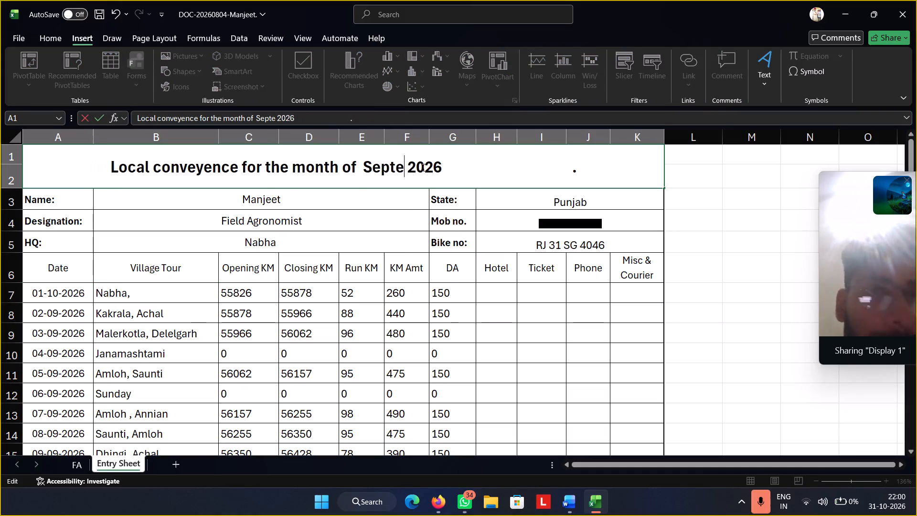
key("BackSpace")
key("BackSpace")
key("BackSpace")
key("BackSpace")
key("BackSpace")
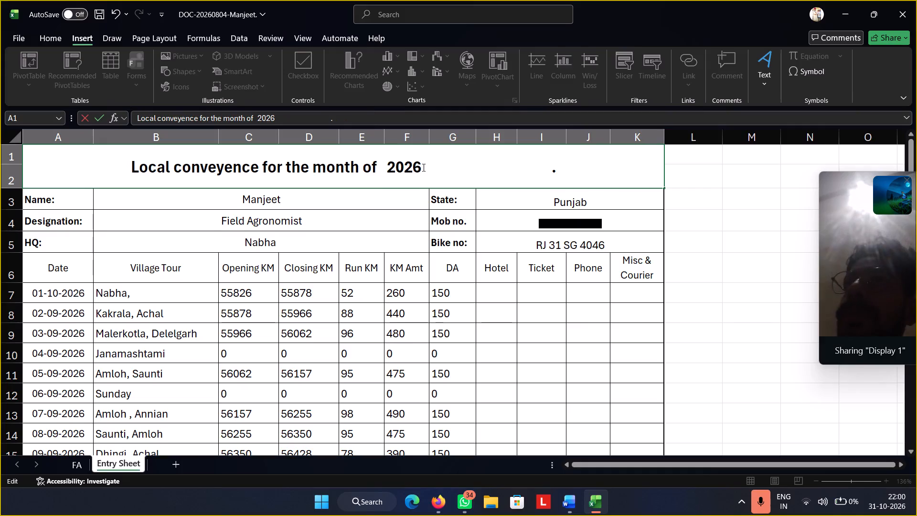
type("oct")
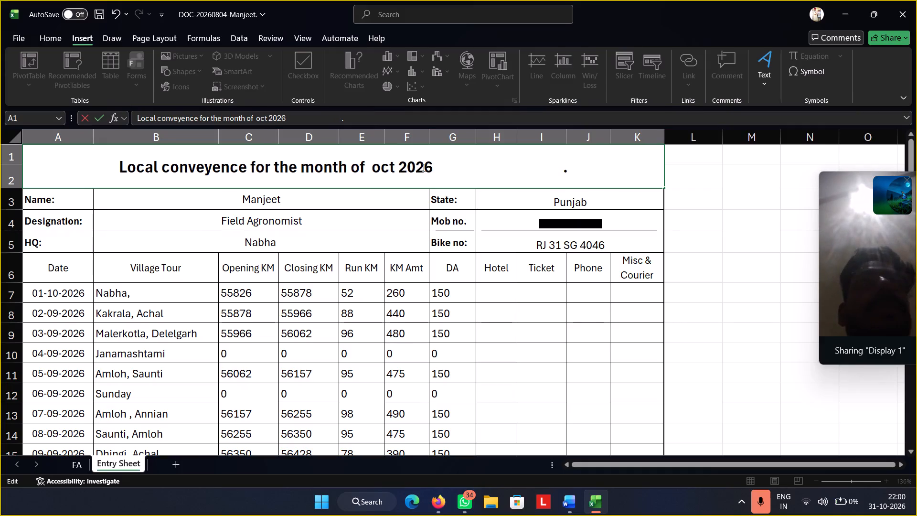
key("BackSpace")
key("BackSpace")
key("BackSpace")
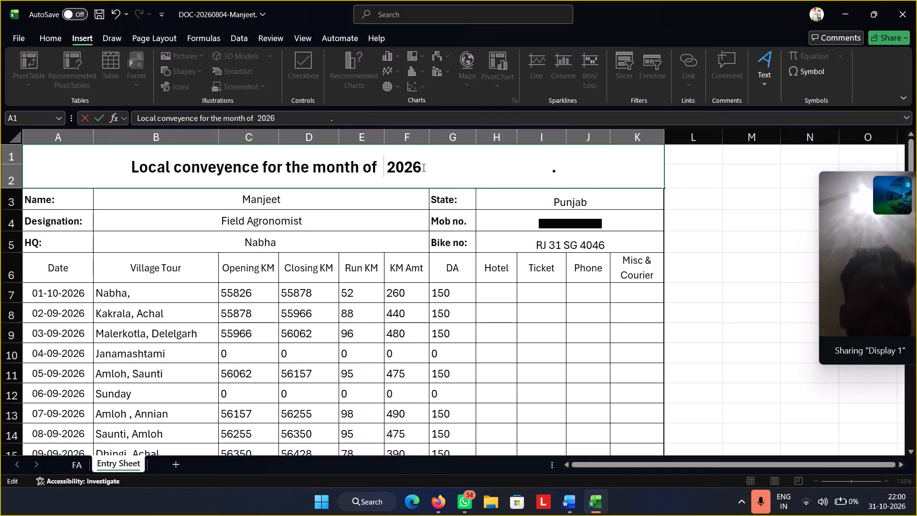
key("shift+o")
type("ct")
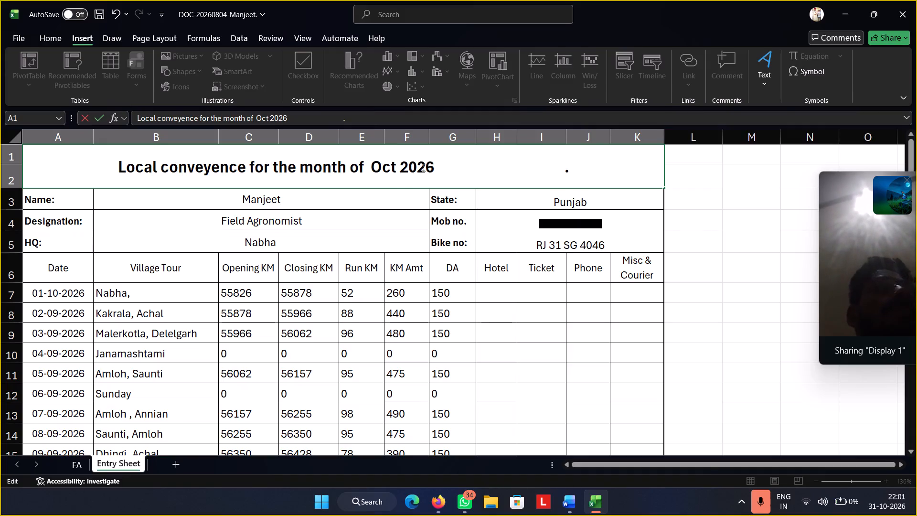
key("o")
key("b")
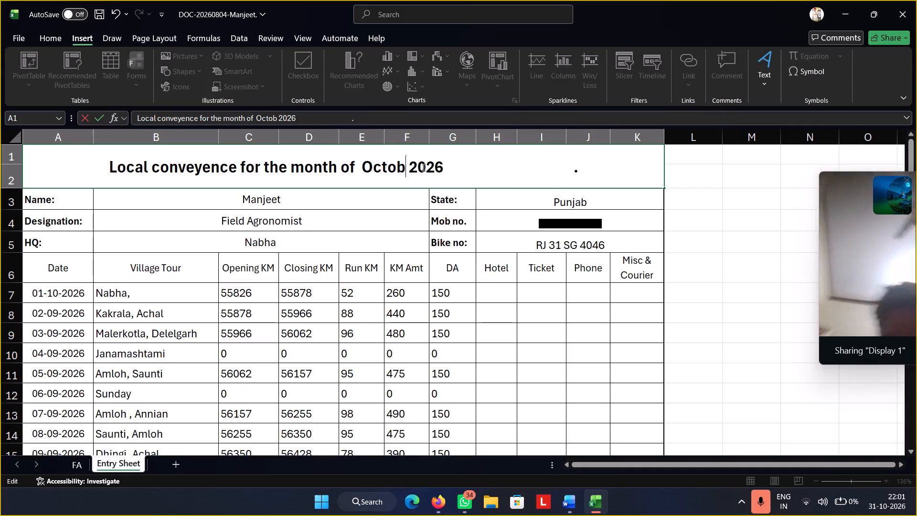
type("er")
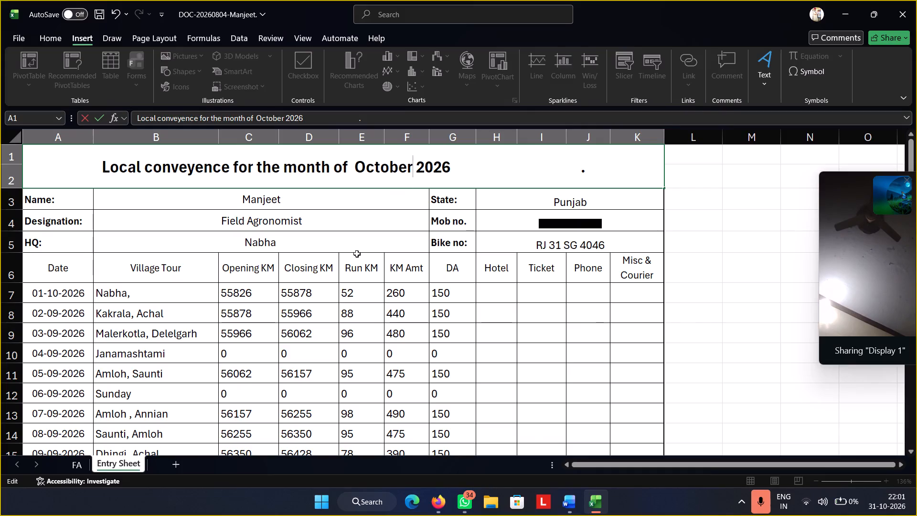
Change the second date in cell A8 to 02-10-2026.
scroll(354, 256, "right", 1)
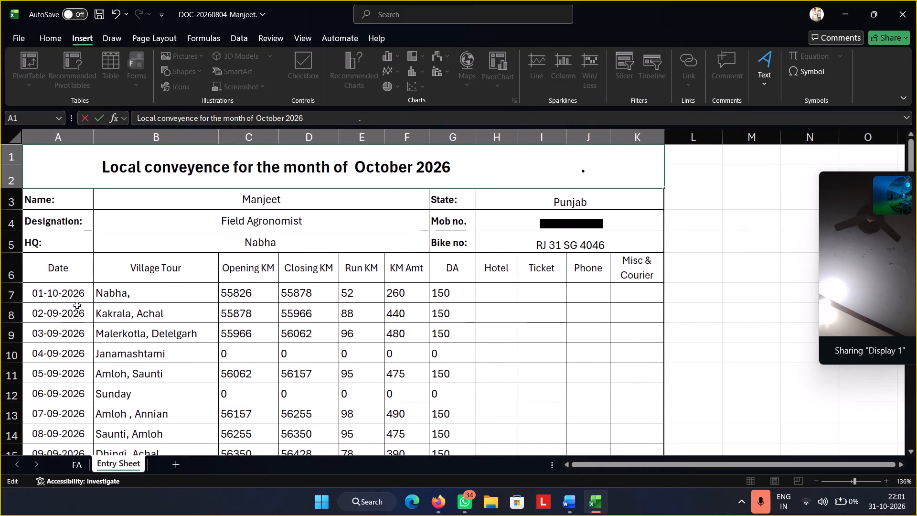
left_click(61, 312)
left_click(53, 313)
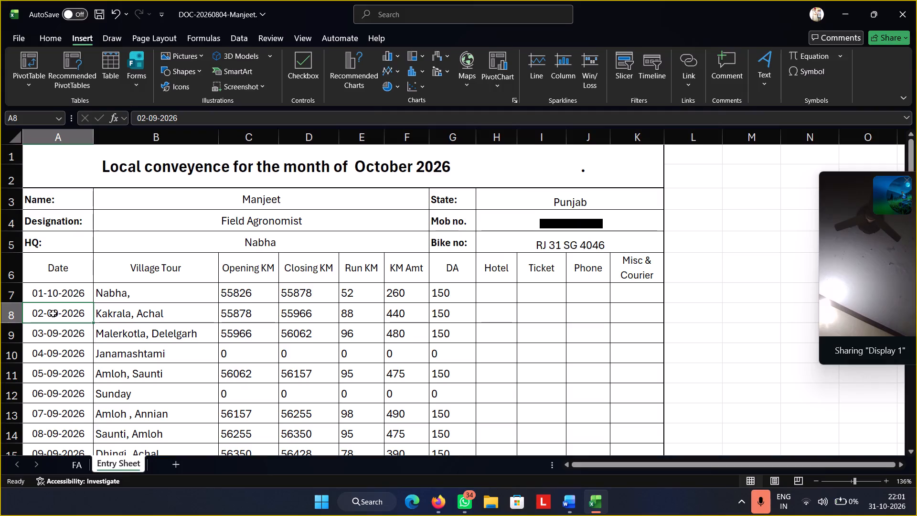
double_click(58, 314)
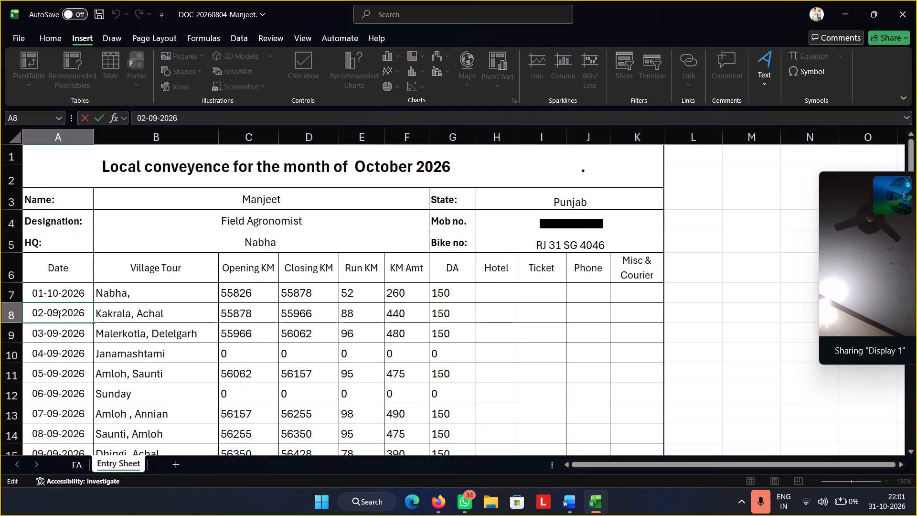
key("BackSpace")
key("BackSpace")
type("10")
key("Down")
key("Return")
key("Return")
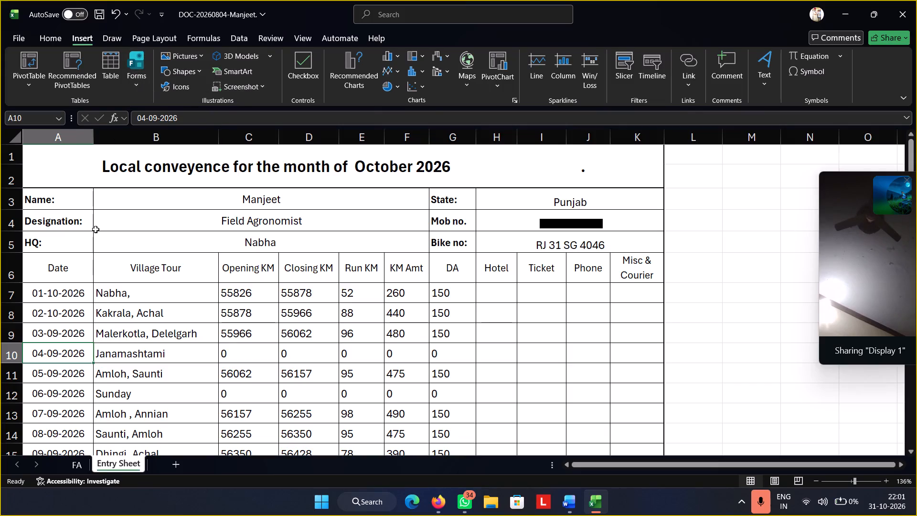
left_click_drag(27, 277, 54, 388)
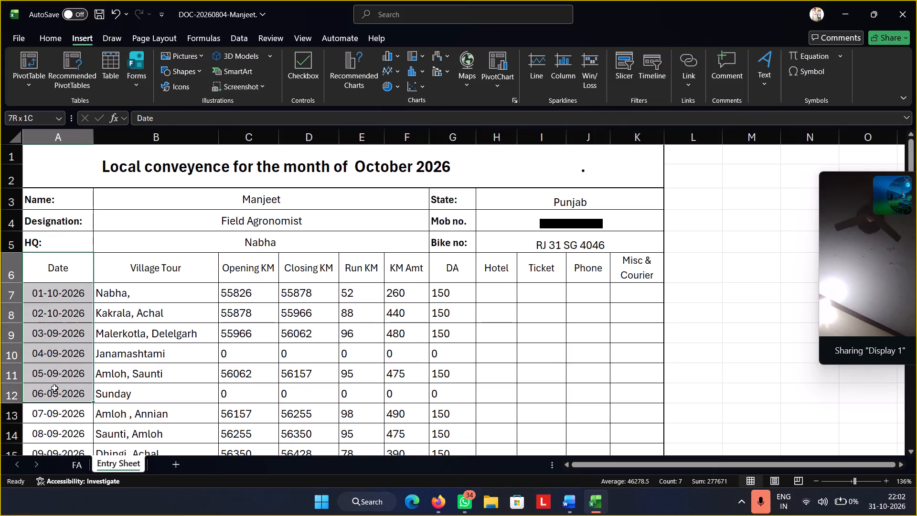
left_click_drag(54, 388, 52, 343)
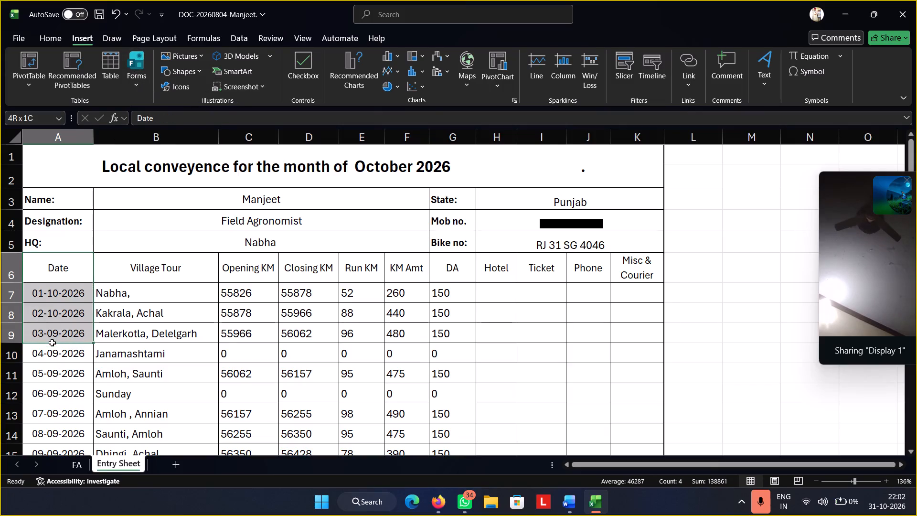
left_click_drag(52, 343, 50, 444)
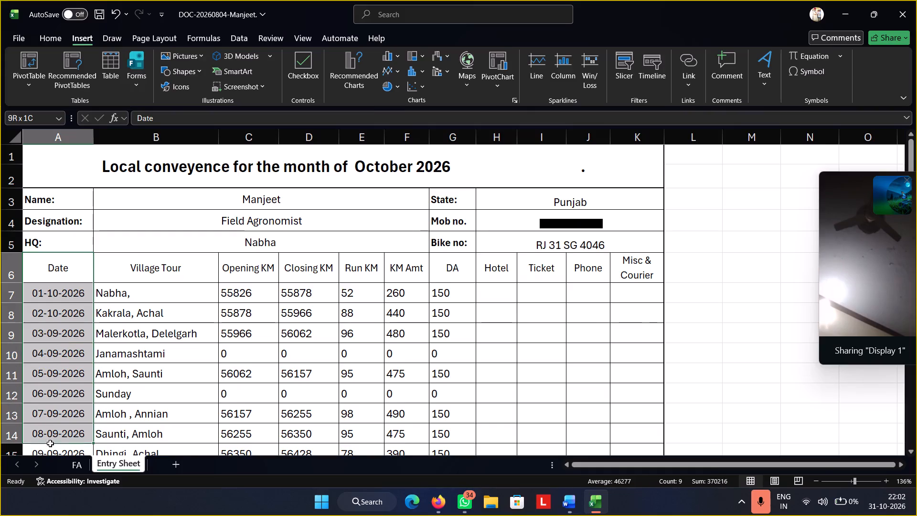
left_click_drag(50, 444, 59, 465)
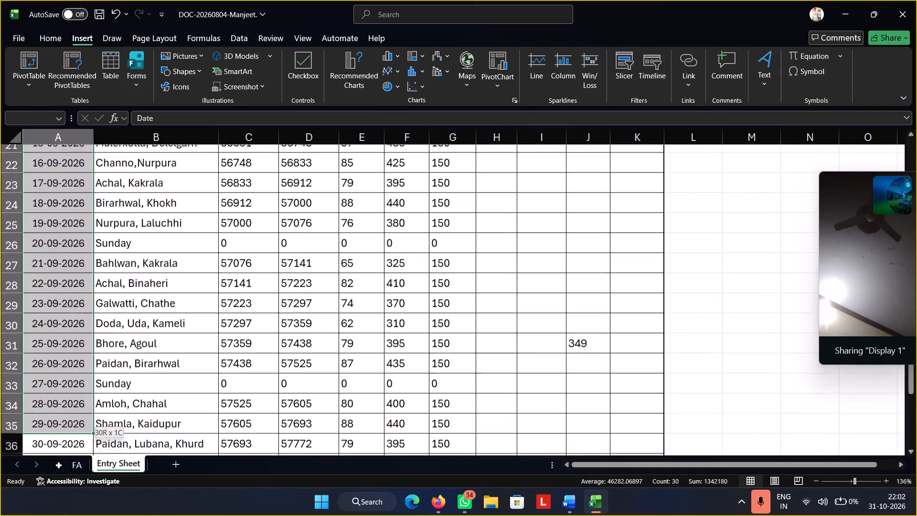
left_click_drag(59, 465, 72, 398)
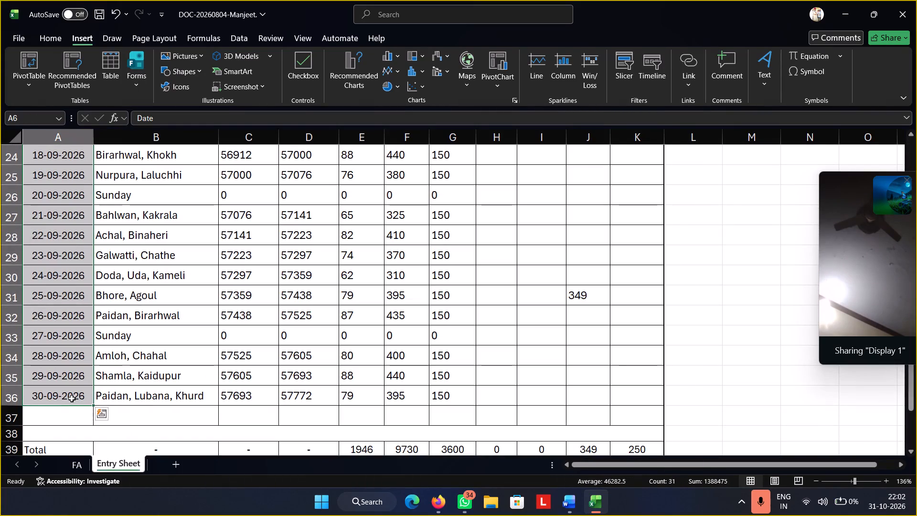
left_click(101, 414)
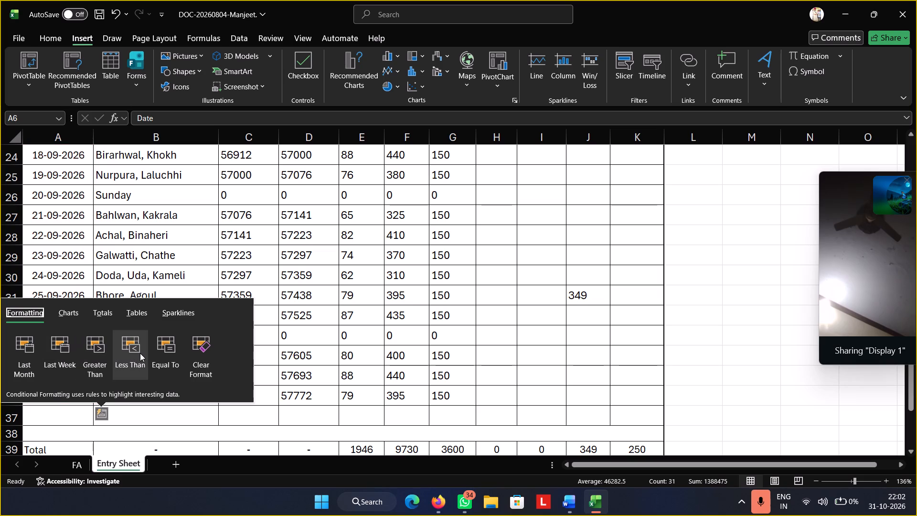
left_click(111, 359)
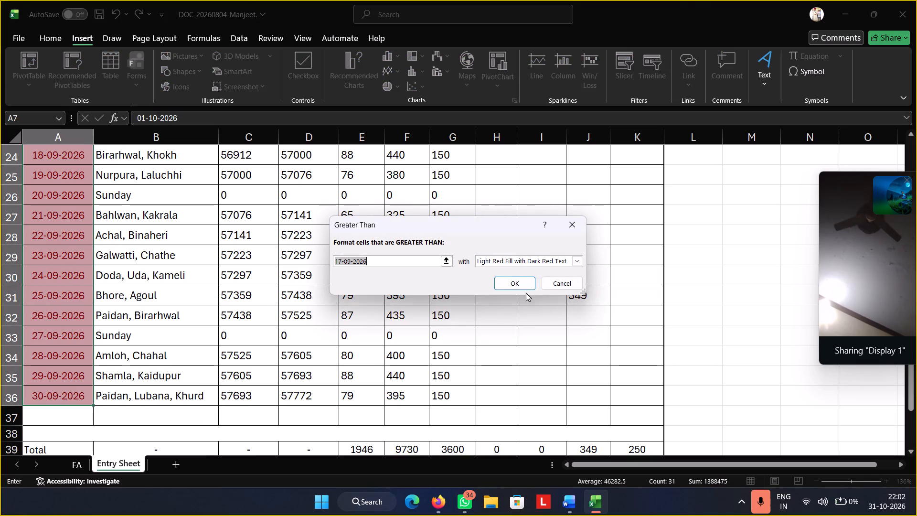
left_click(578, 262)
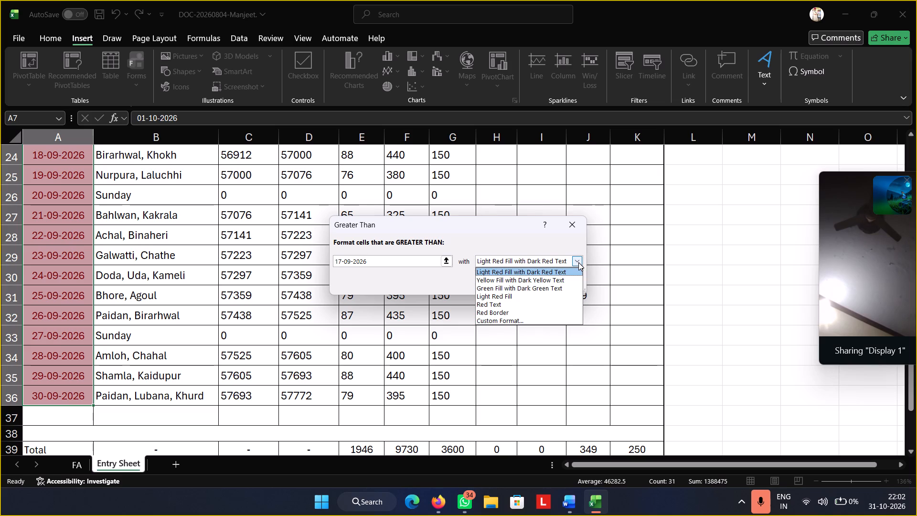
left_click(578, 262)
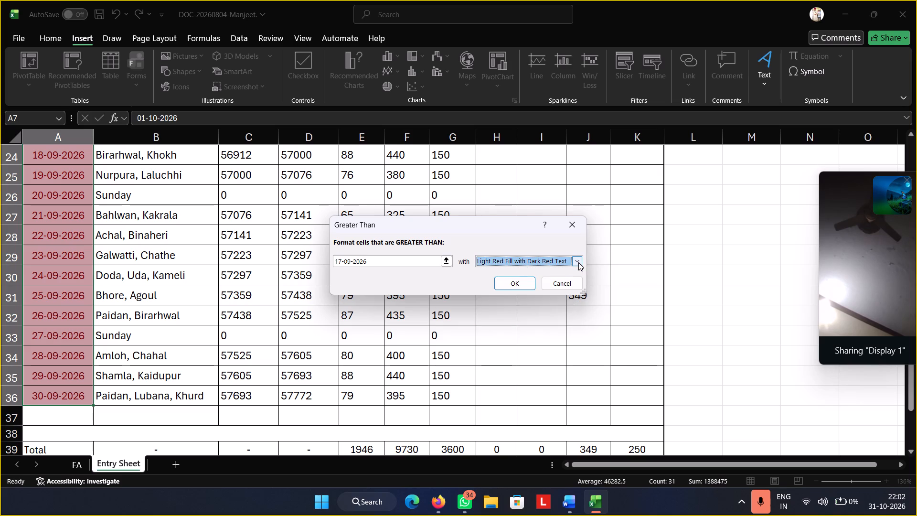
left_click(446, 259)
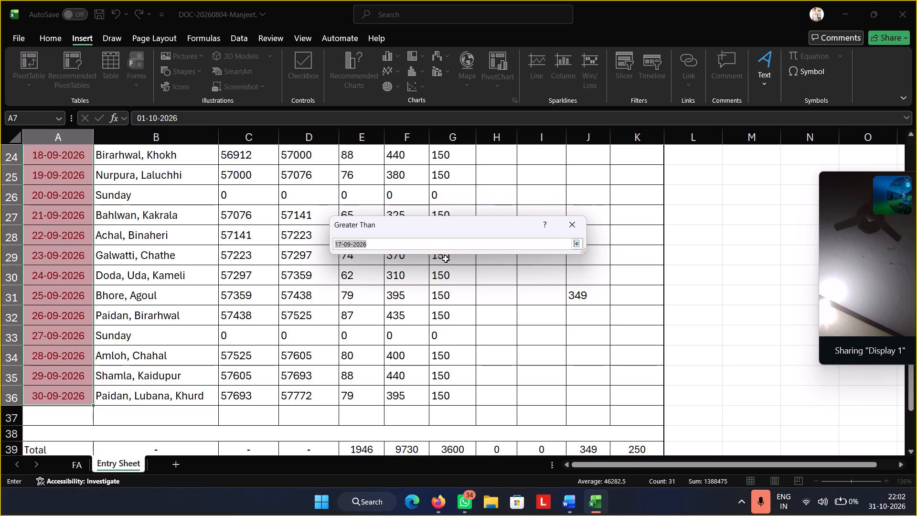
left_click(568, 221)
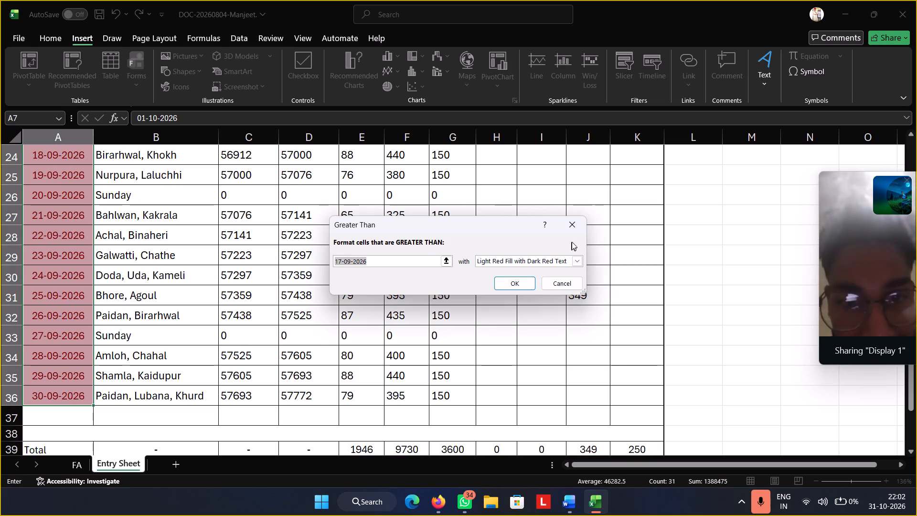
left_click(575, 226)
Replace the first Village Tour entry in cell B7 with "Ageta,Dharonki".
scroll(317, 315, "up", 2)
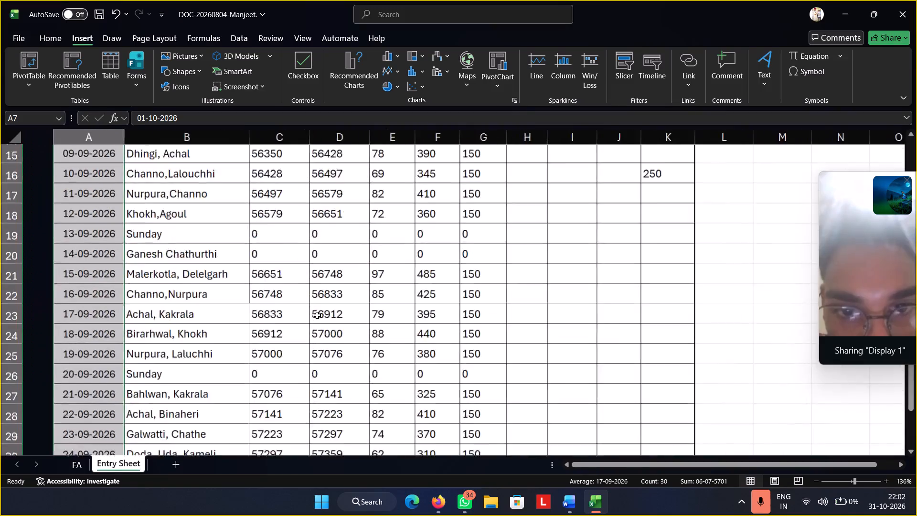
scroll(317, 315, "up", 1)
scroll(256, 311, "up", 1)
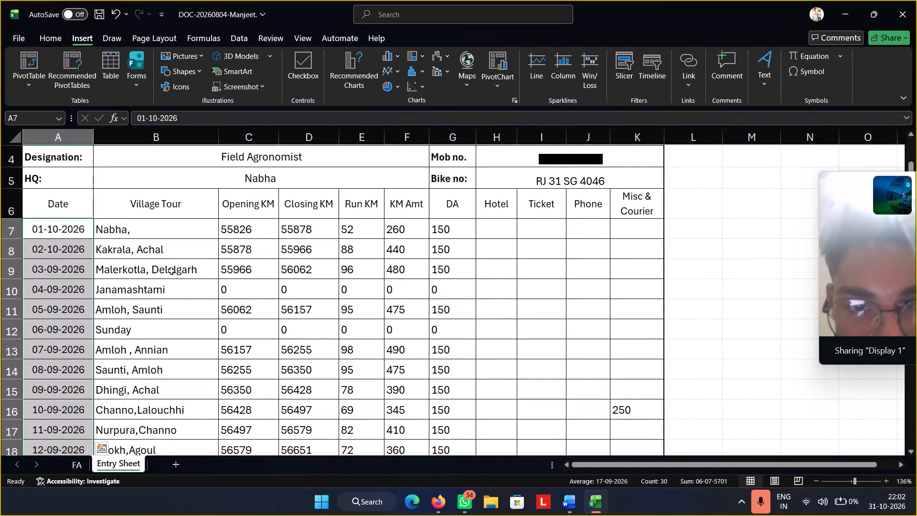
left_click(164, 262)
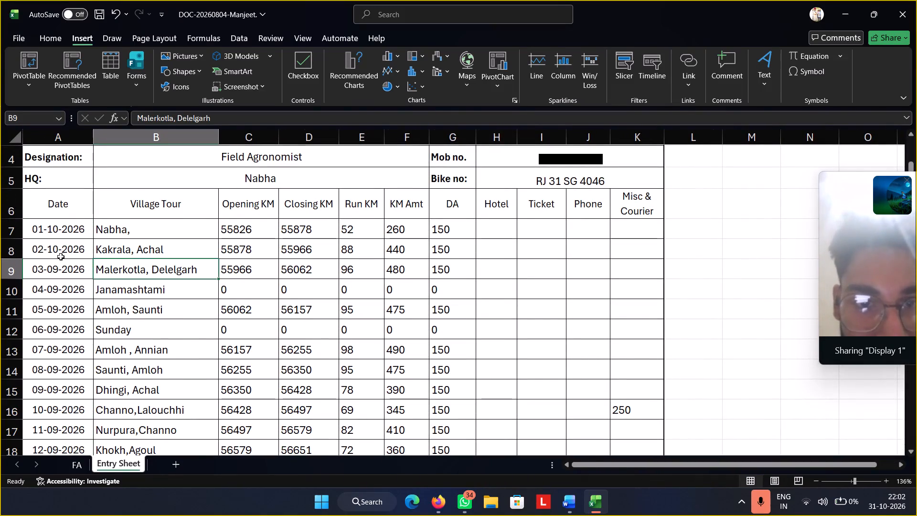
left_click(144, 236)
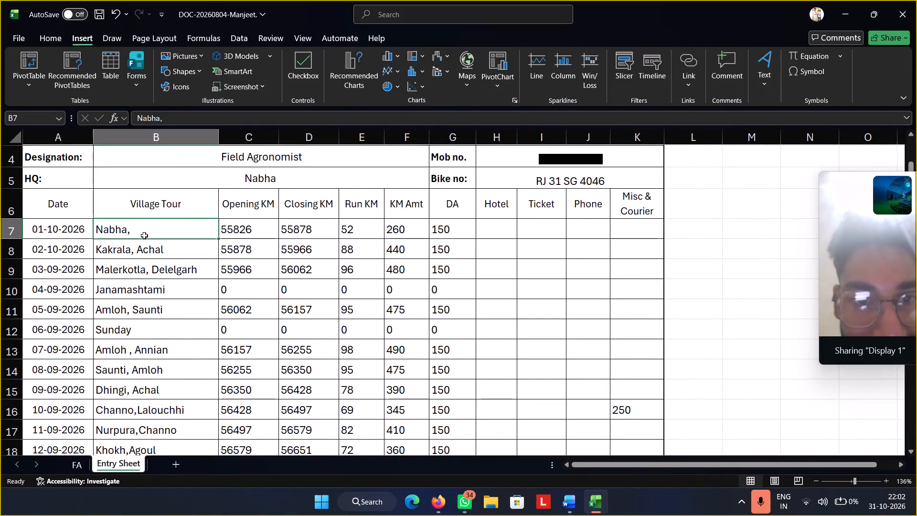
triple_click(145, 236)
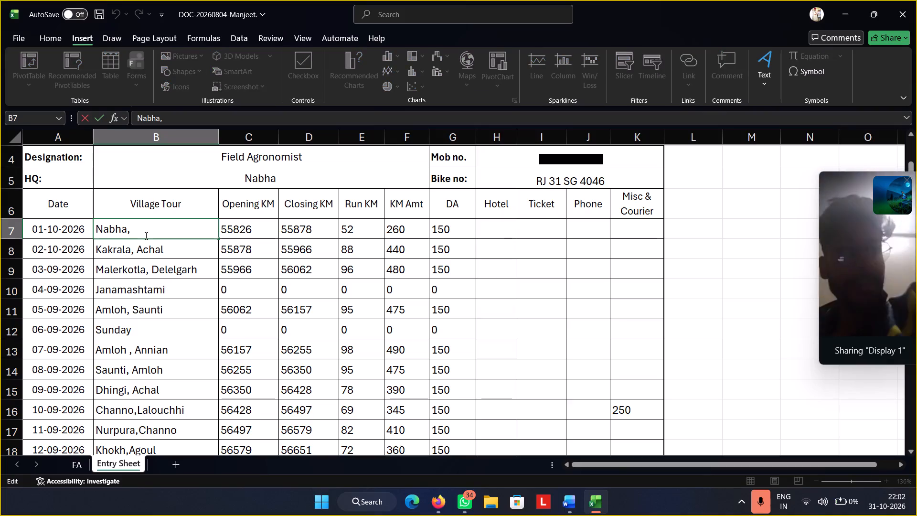
key("BackSpace")
key("BackSpace")
key("BackSpace")
key("BackSpace")
key("BackSpace")
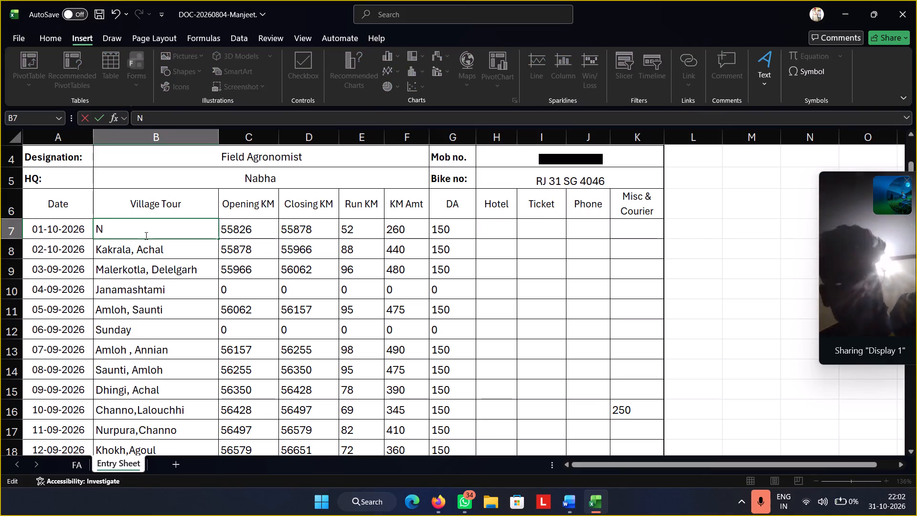
key("BackSpace")
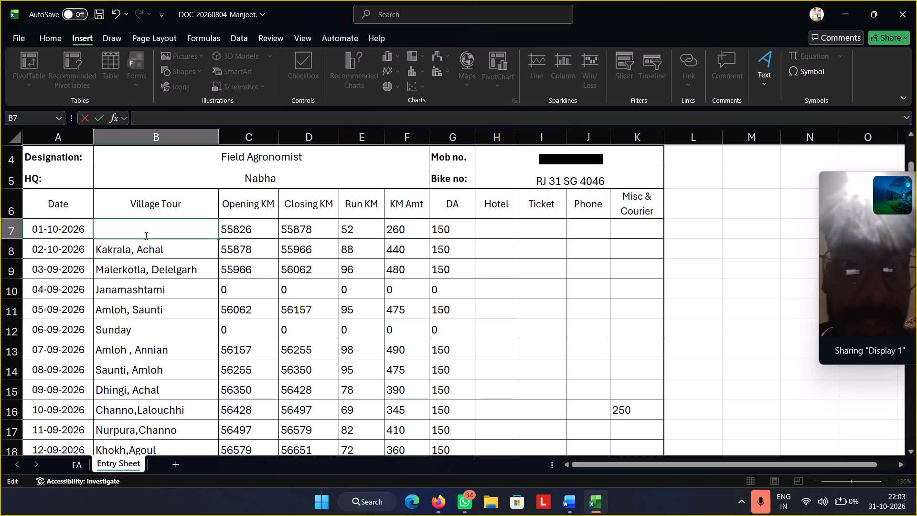
key("shift+a")
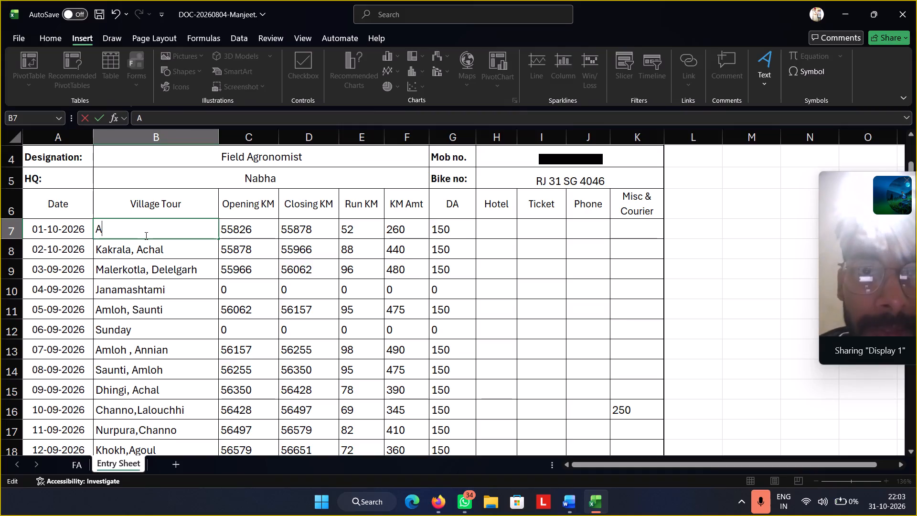
type("geta")
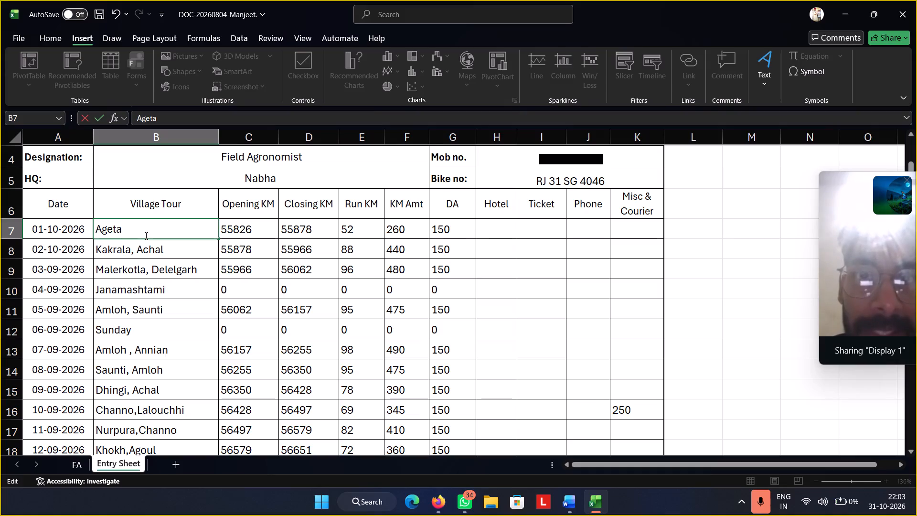
type(",")
key("space")
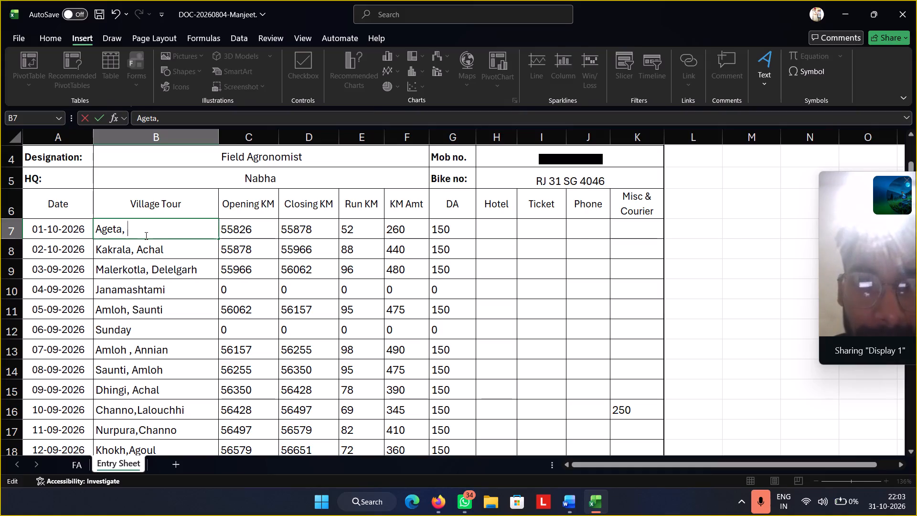
key("BackSpace")
type("Dol")
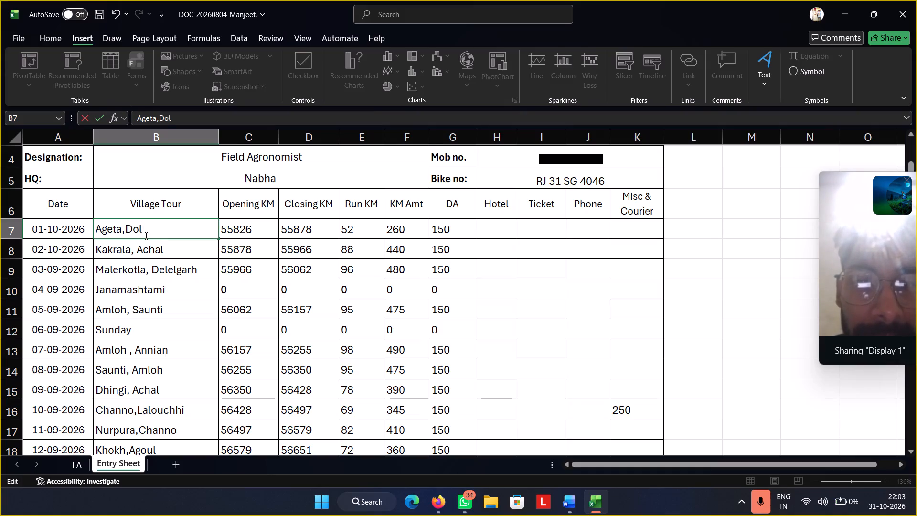
key("BackSpace")
key("BackSpace")
type("ha")
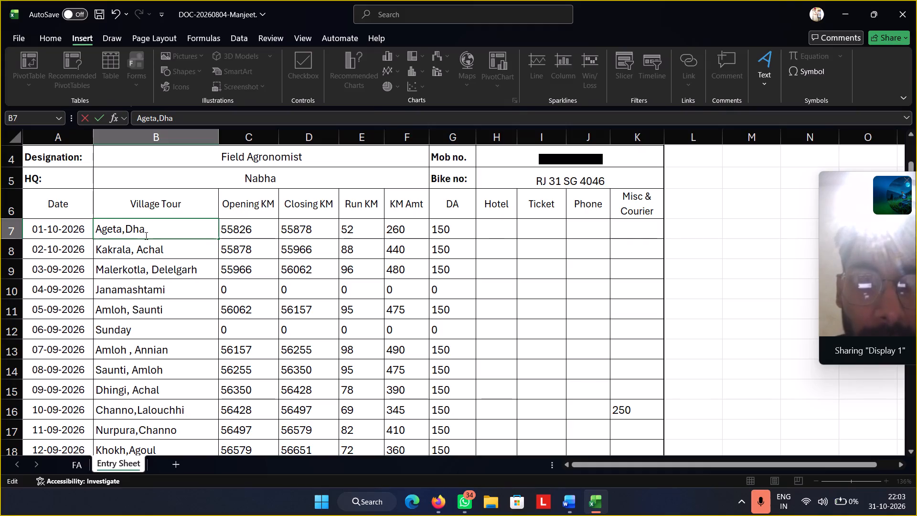
type("ron")
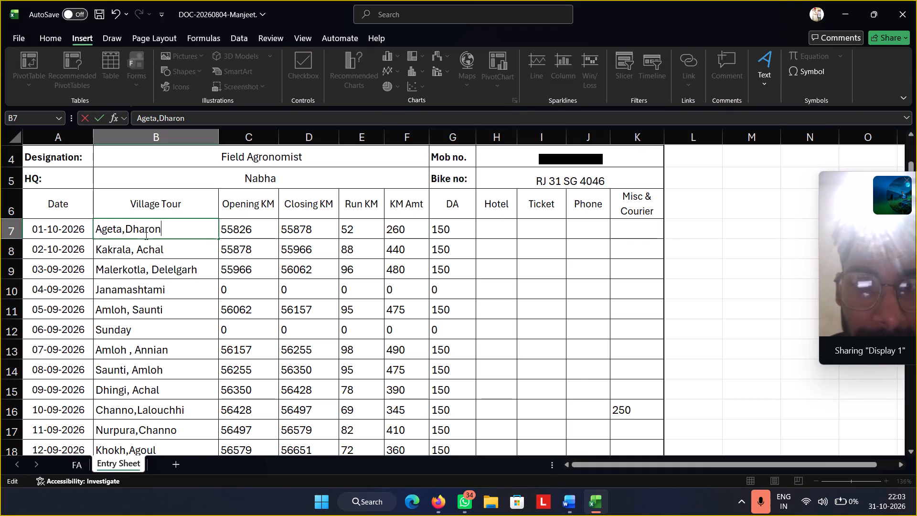
type("ki")
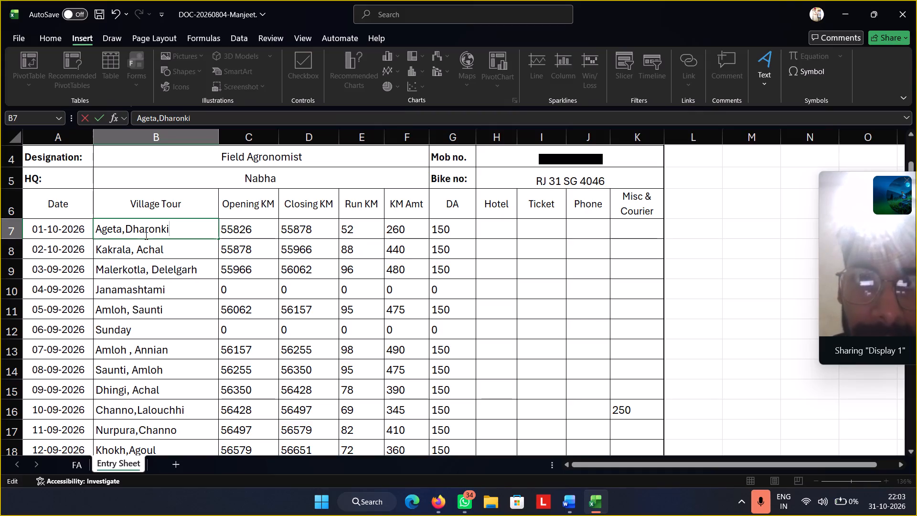
key("Return")
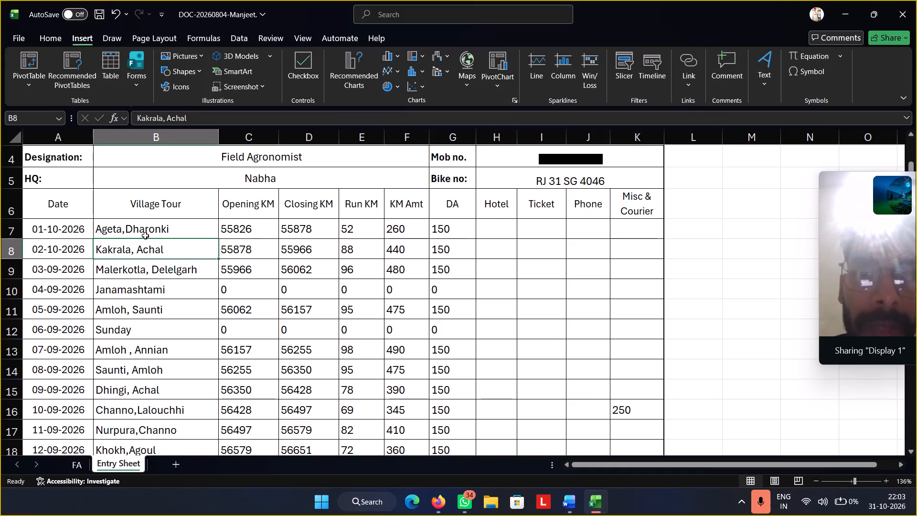
Add a third village to the 01-10-2026 Village Tour entry in cell B7, so it reads "Ageta,Dharonki,bharo".
double_click(173, 234)
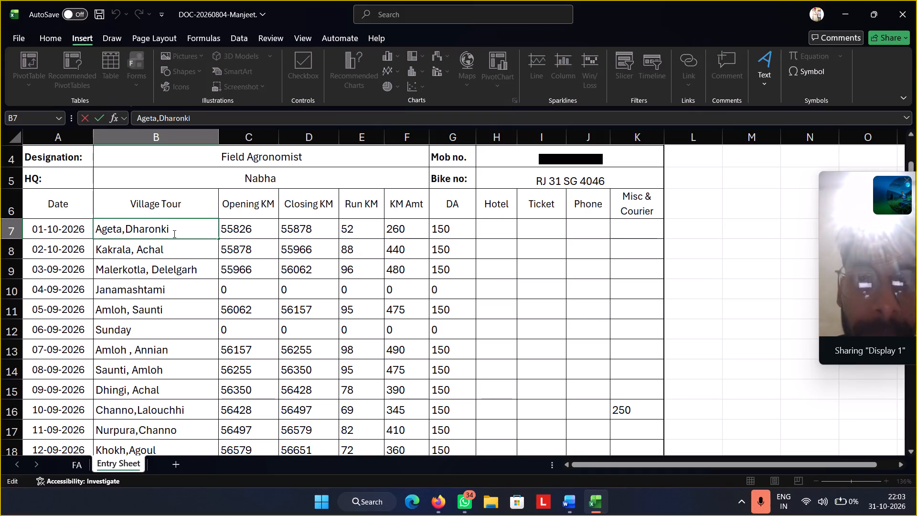
key("comma")
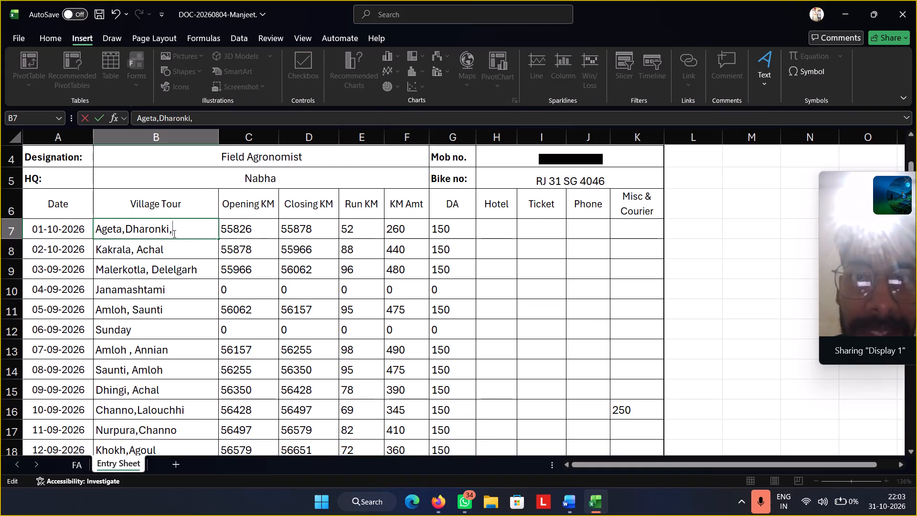
type("bro")
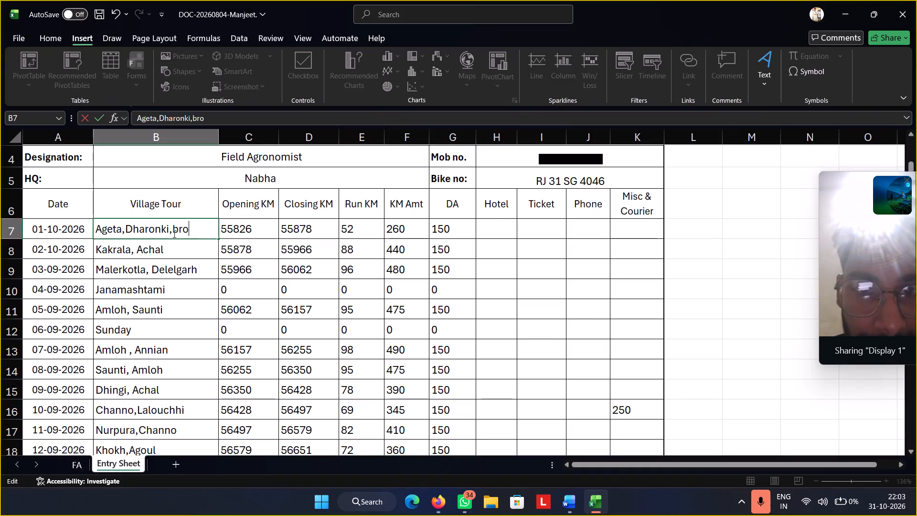
key("BackSpace")
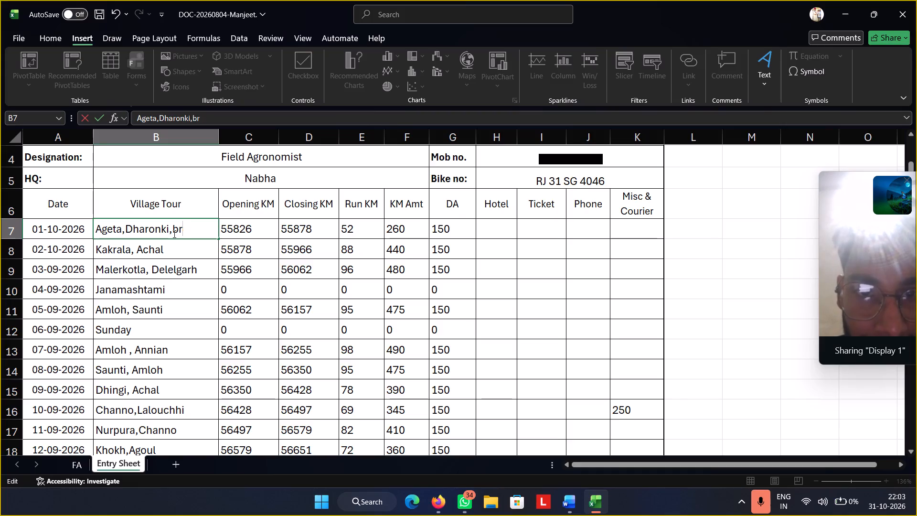
key("BackSpace")
type("hr")
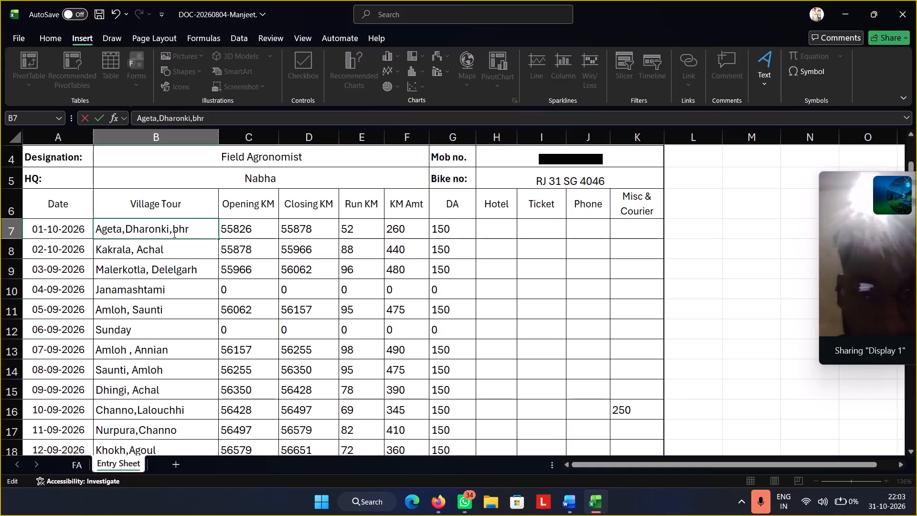
key("a")
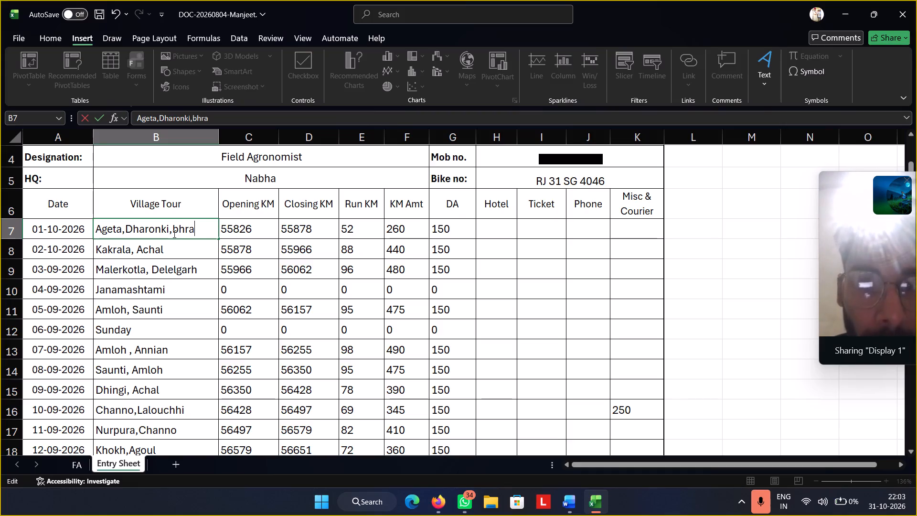
key("BackSpace")
key("o")
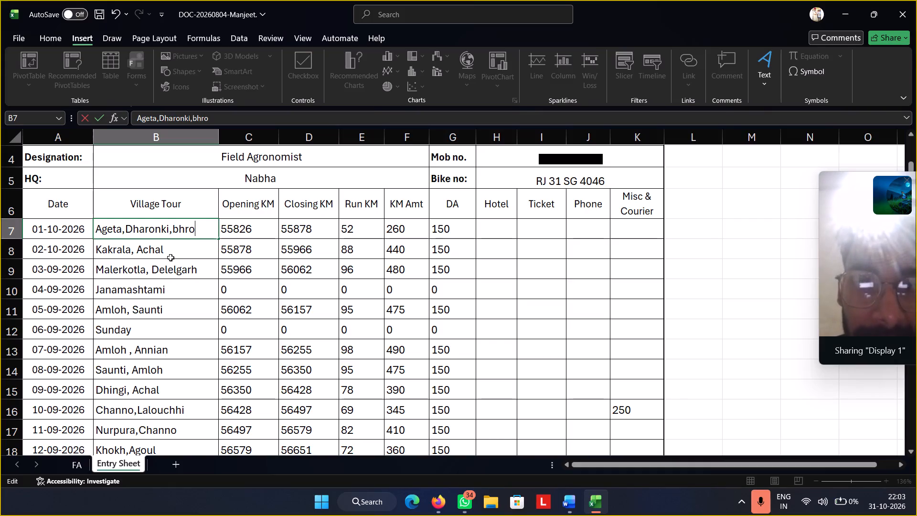
key("BackSpace")
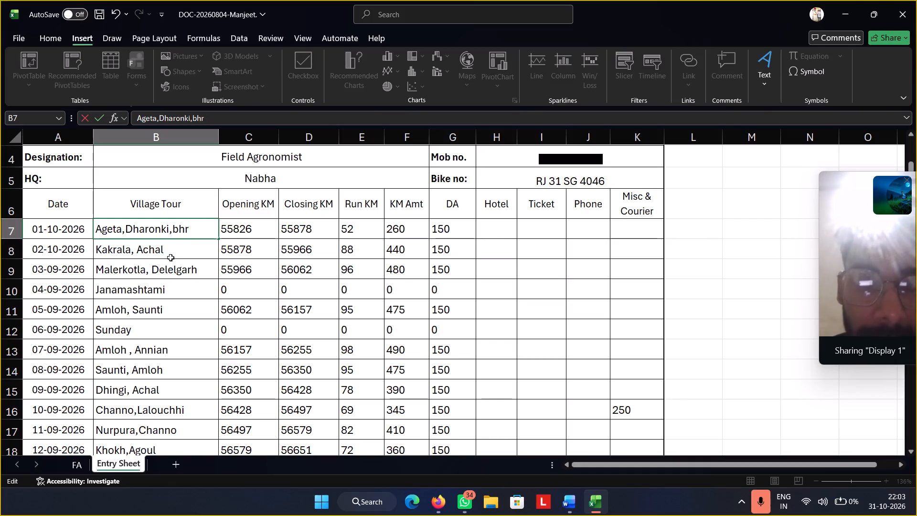
key("BackSpace")
type("aro")
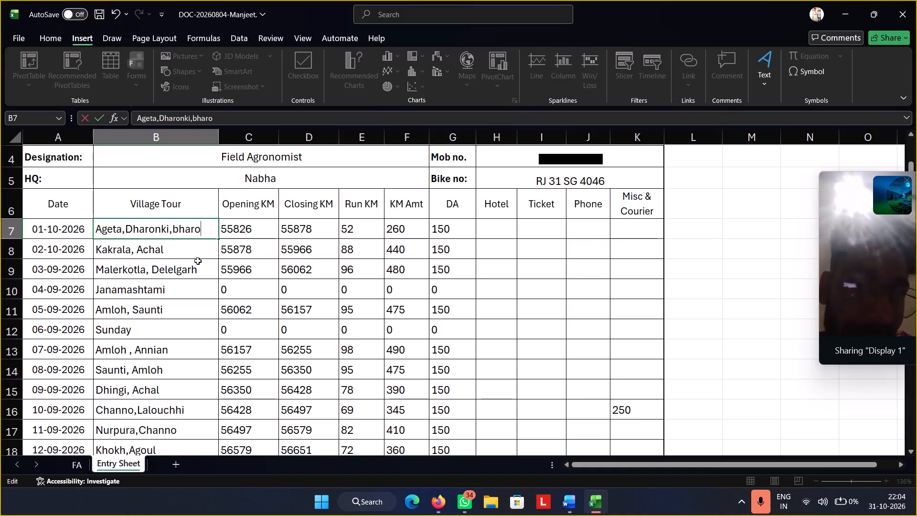
Set the Opening KM for 01-10-2026 in cell C7 to 57772.
double_click(259, 236)
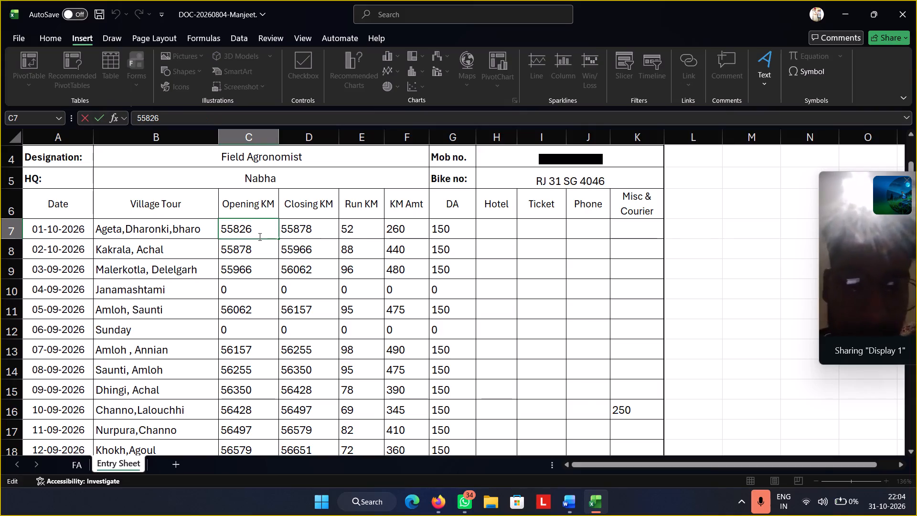
key("BackSpace")
key("BackSpace")
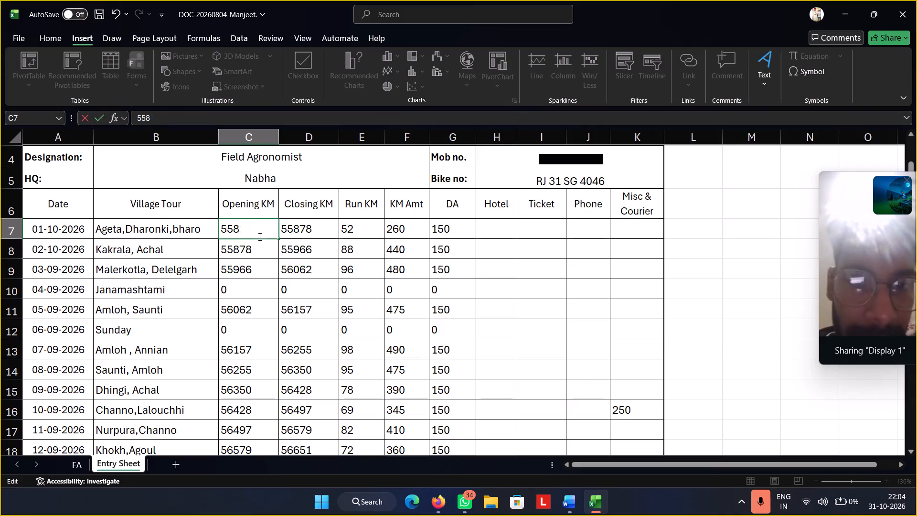
key("BackSpace")
key("BackSpace")
type("777")
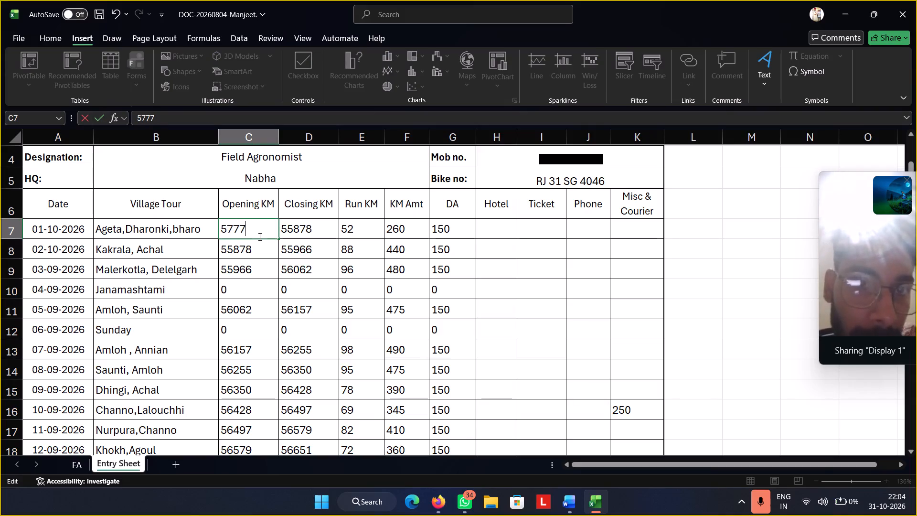
key("2")
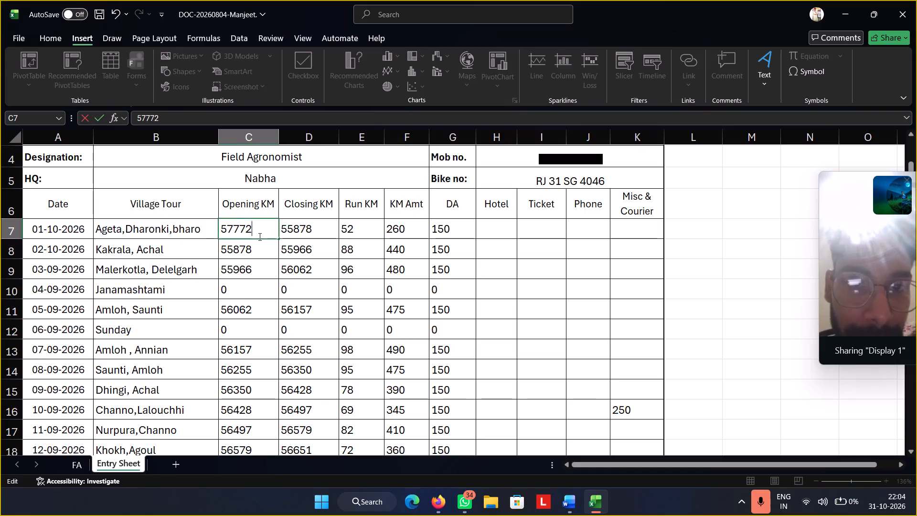
Set the Closing KM for 01-10-2026 in cell D7 to 57857.
double_click(308, 232)
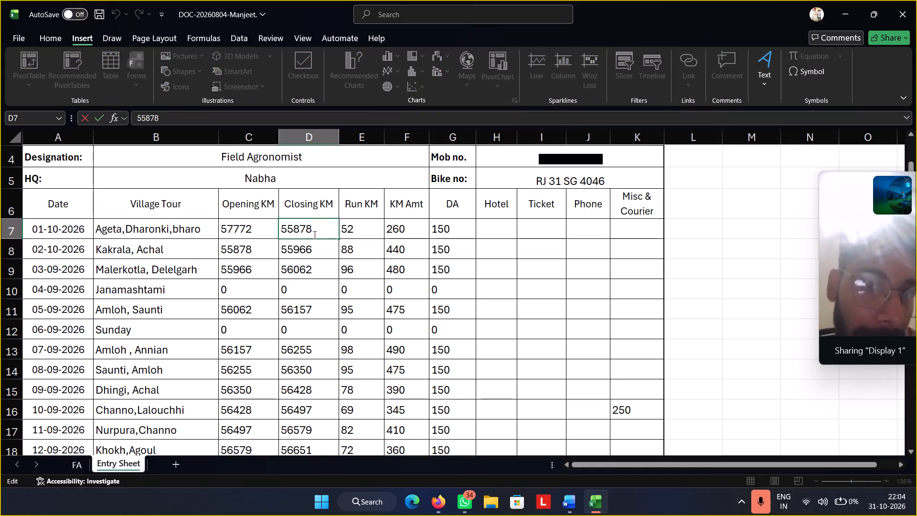
left_click(314, 235)
key("BackSpace")
key("BackSpace")
key("BackSpace")
key("BackSpace")
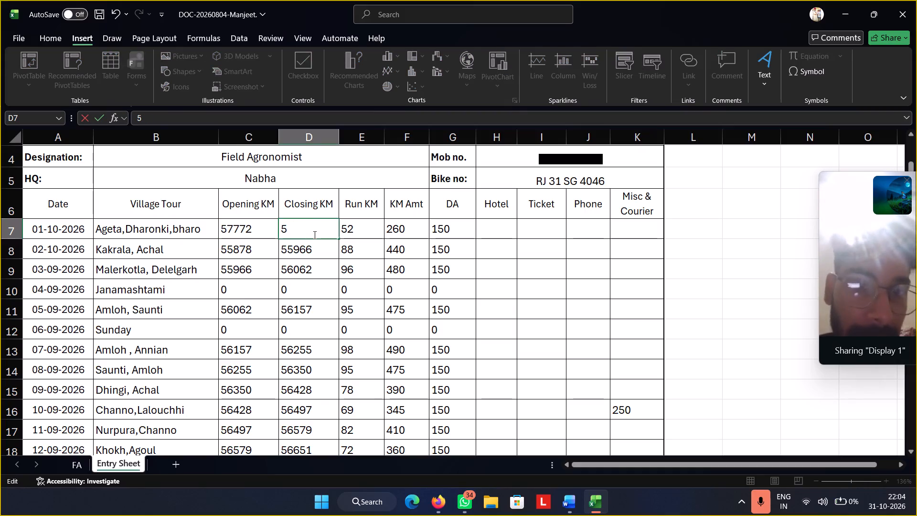
type("785")
key("7")
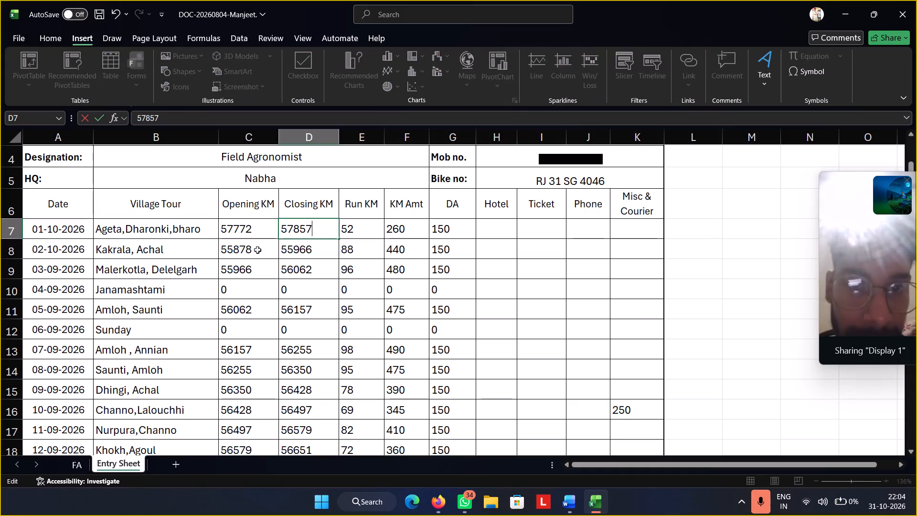
left_click(234, 251)
double_click(255, 256)
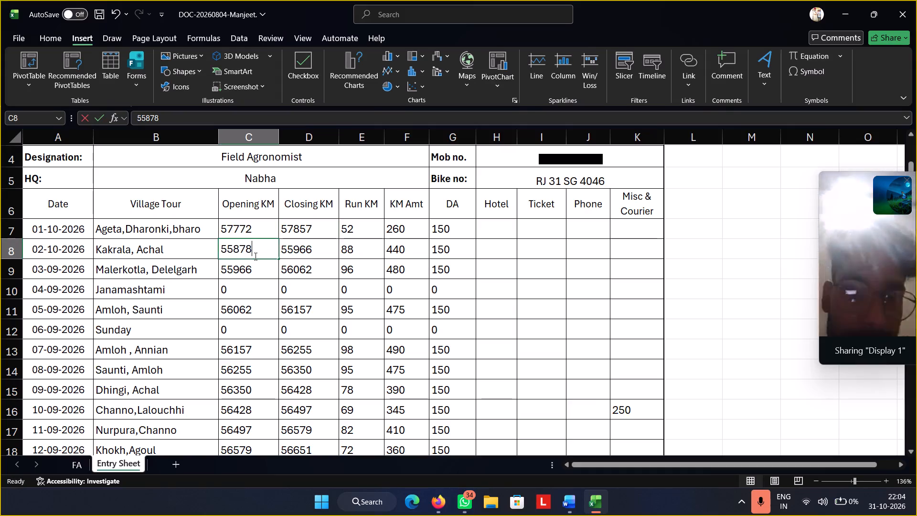
Set the Run KM for 01-10-2026 in cell E7 to 85.
double_click(372, 226)
key("BackSpace")
key("BackSpace")
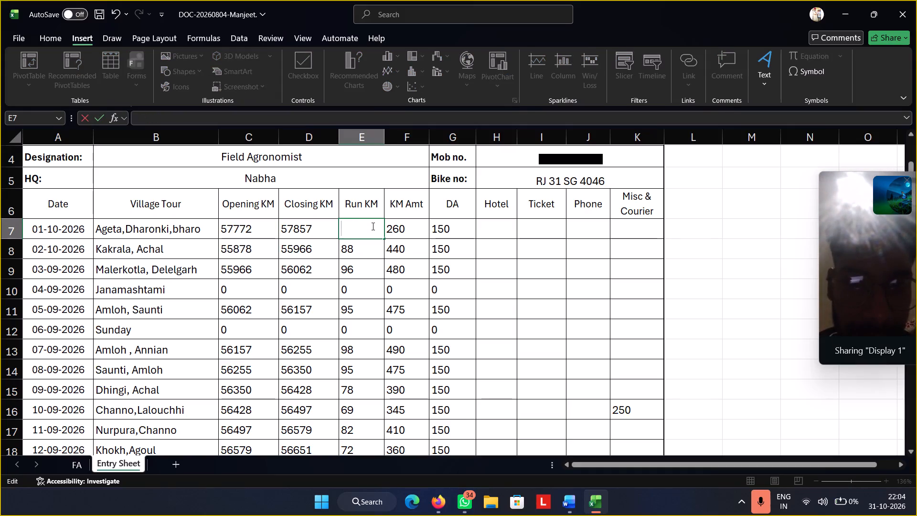
type("85")
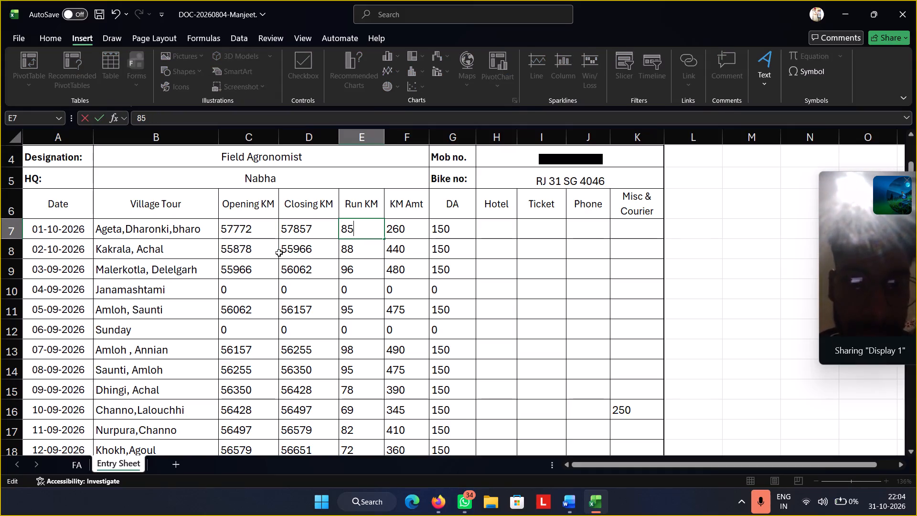
left_click(266, 251)
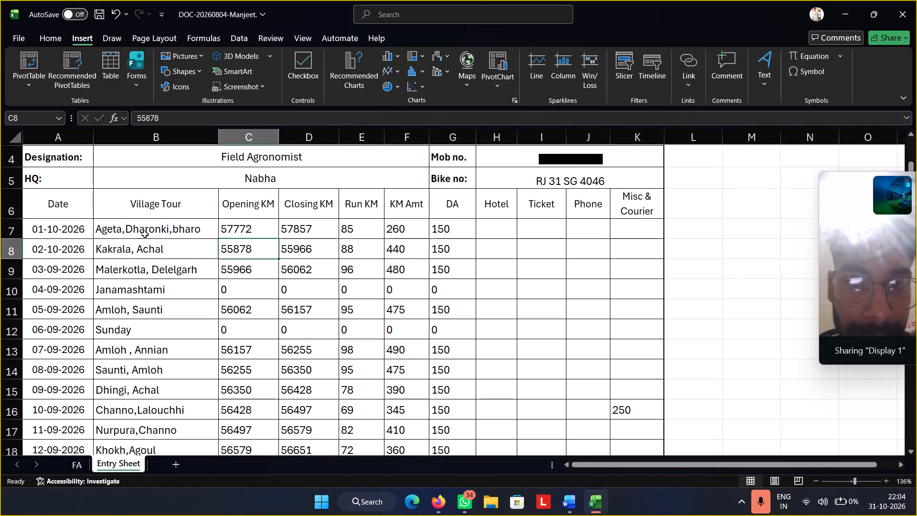
Replace the 02-10-2026 Village Tour entry in cell B8 with the holiday name "Mahtma ghandi Jaynti".
double_click(154, 246)
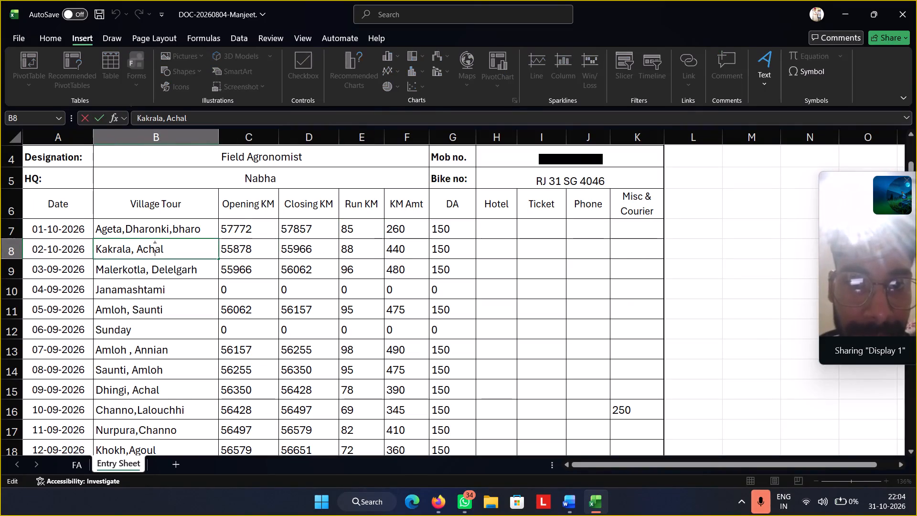
left_click(169, 250)
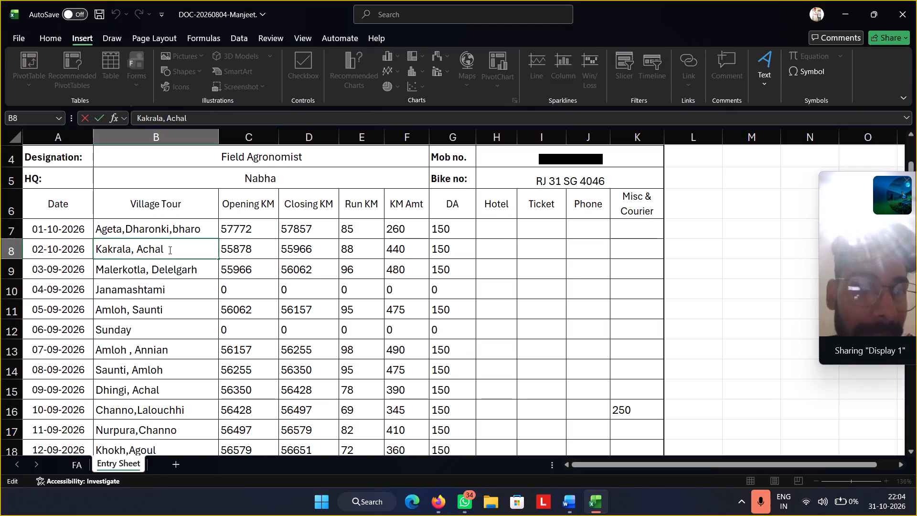
key("BackSpace")
key("BackSpace")
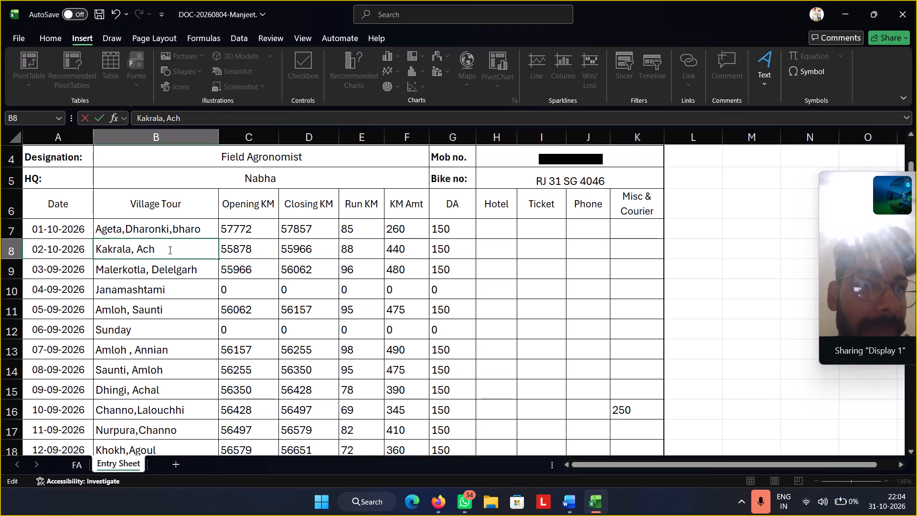
key("BackSpace")
key("BackSpace")
key("BackSpace")
key("BackSpace")
key("BackSpace")
key("BackSpace")
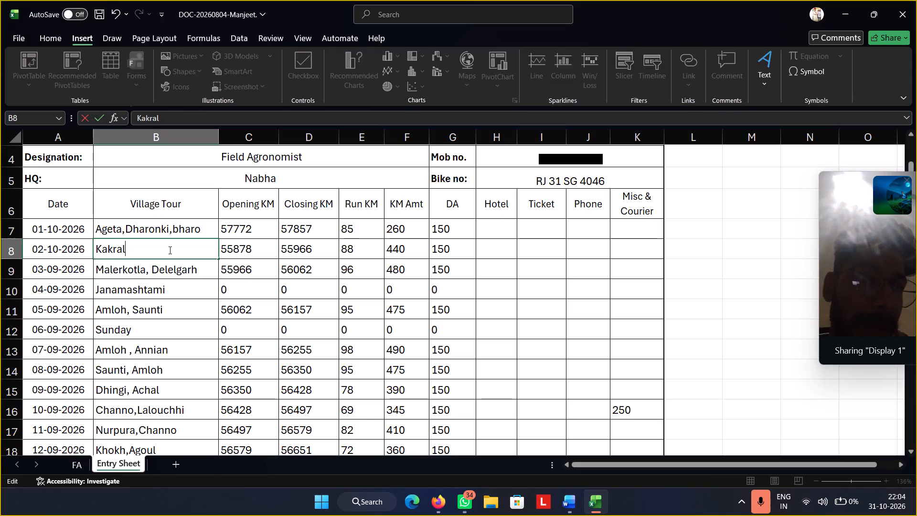
key("BackSpace")
key("BackSpace")
key("BackSpace")
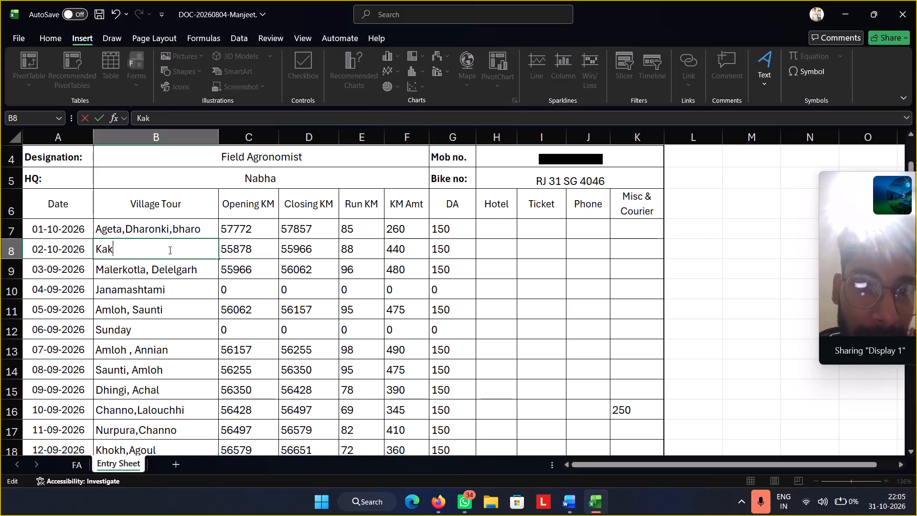
key("BackSpace")
key("BackSpace")
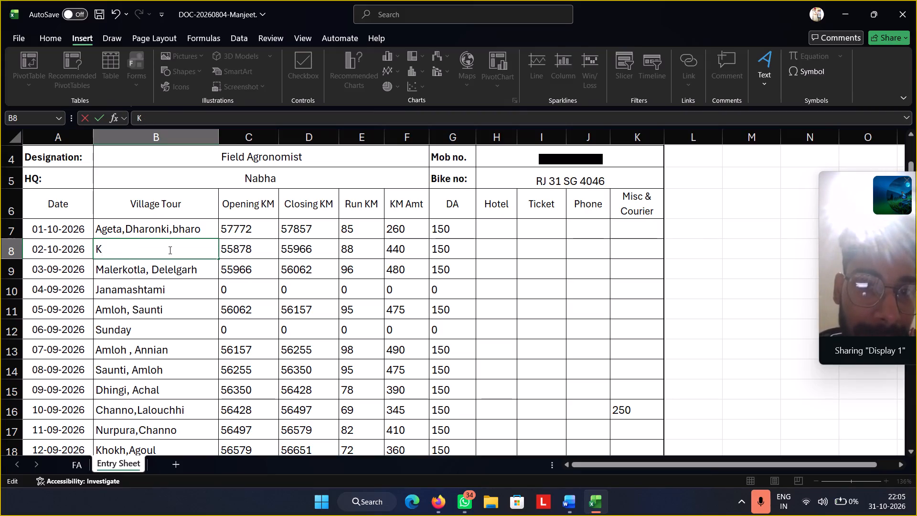
key("BackSpace")
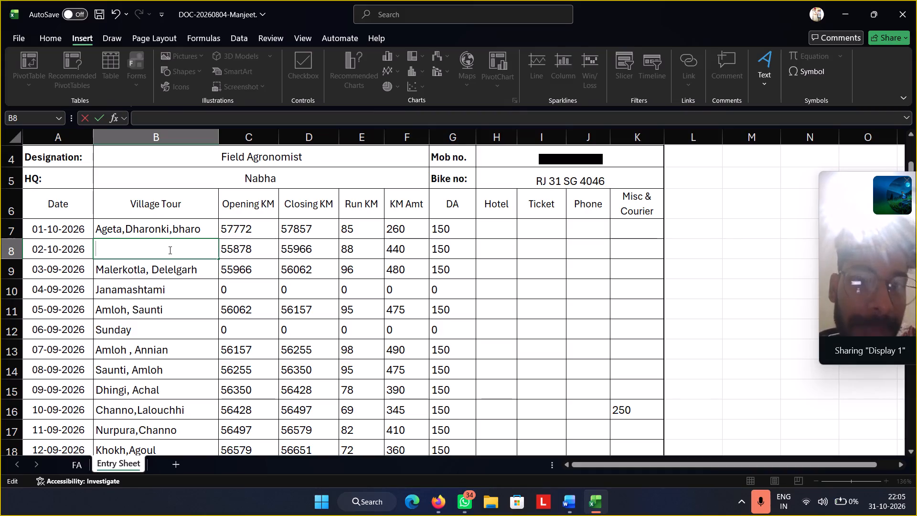
type("Mah")
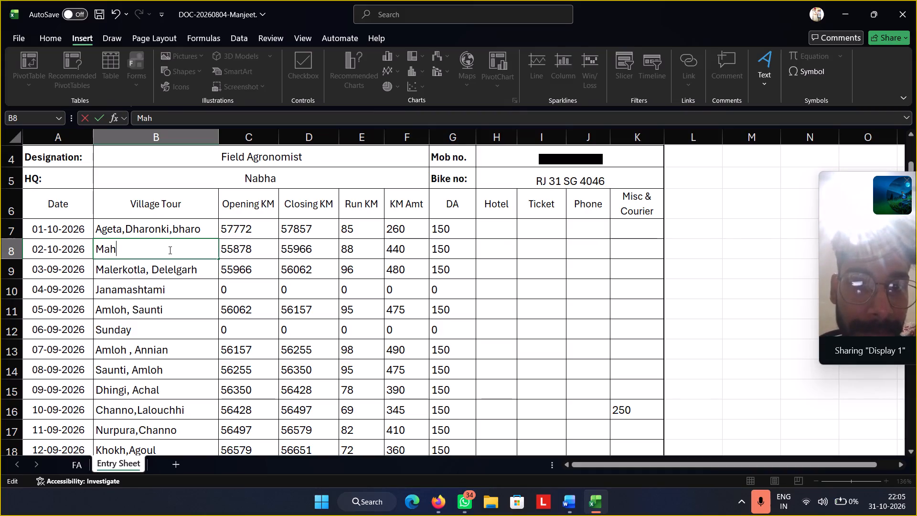
type("ta")
key("BackSpace")
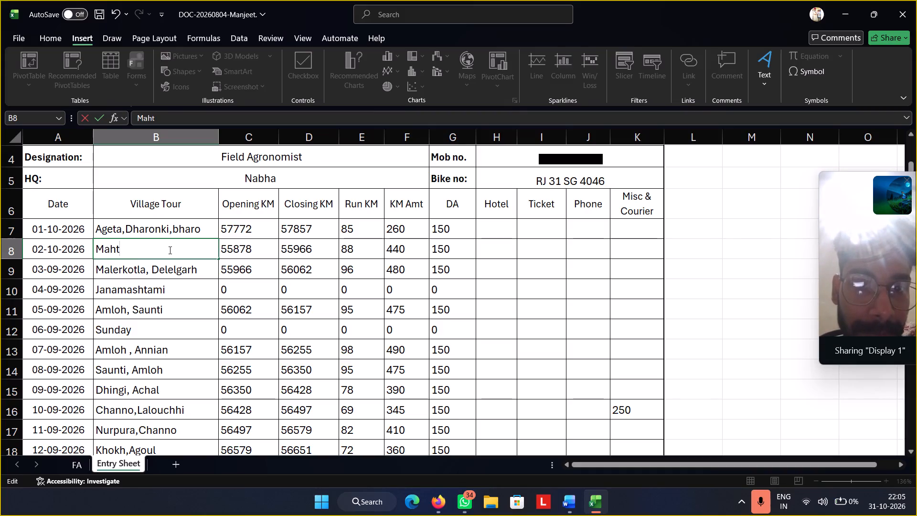
type("ma")
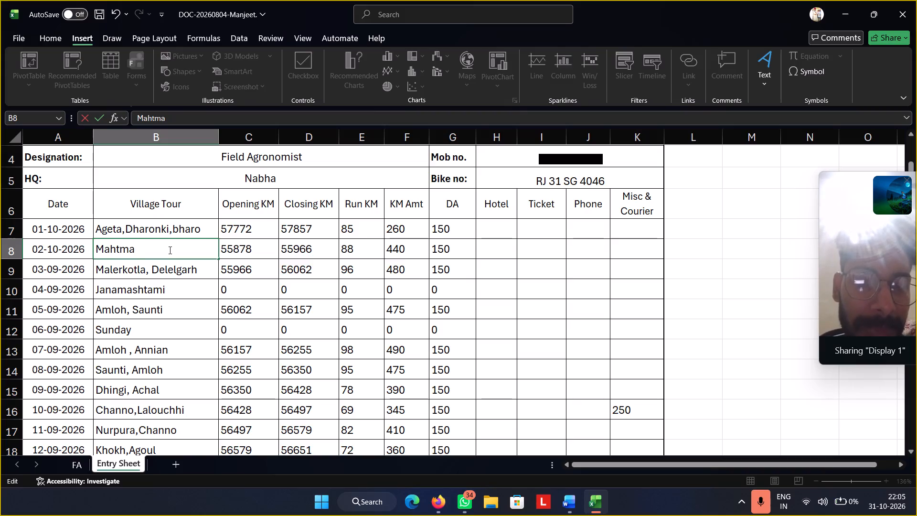
key("space")
type("ghandi")
key("space")
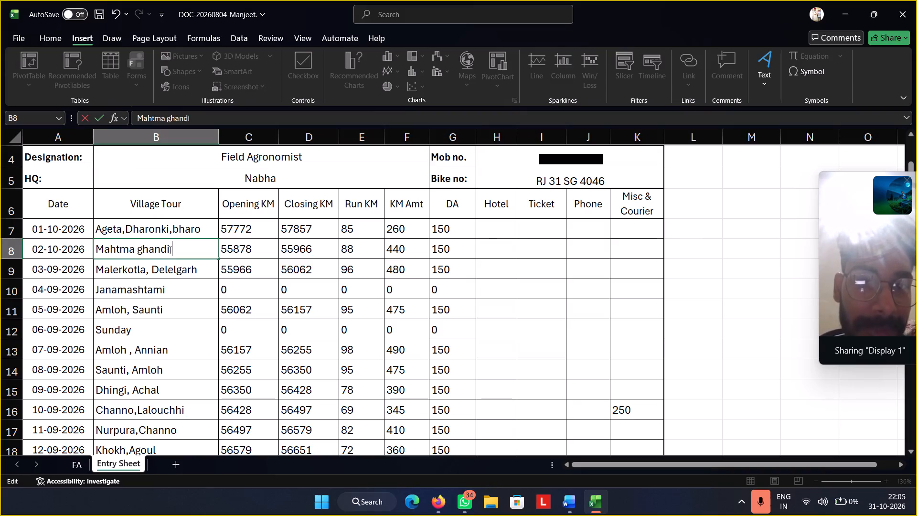
key("shift+j")
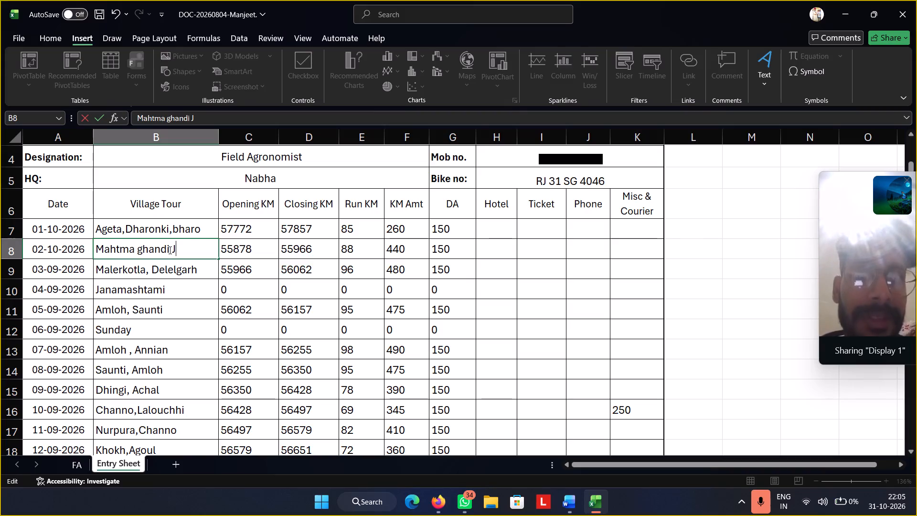
key("BackSpace")
type("Jaynti")
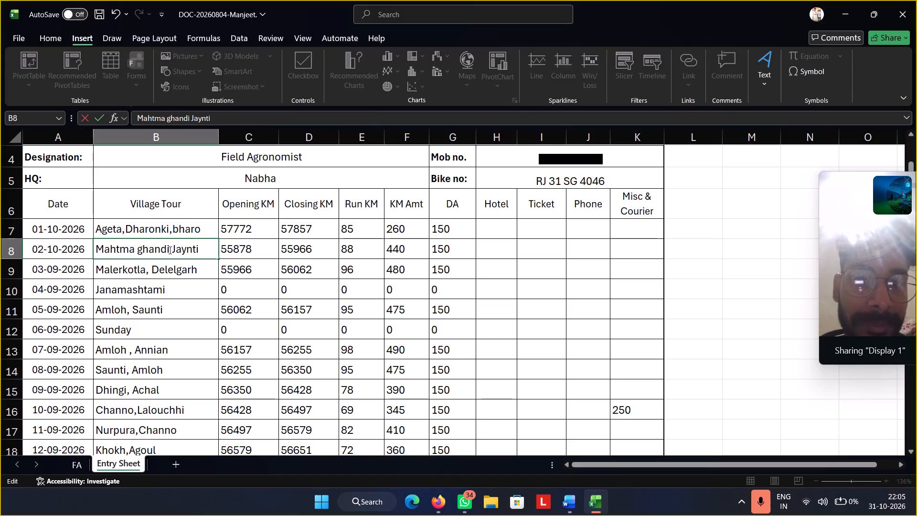
Capitalise the second word of the 02-10-2026 holiday name in cell B8 so it reads "Mahtma Ghandi Jaynti".
key("Left")
key("Left")
key("Left")
key("Left")
key("Left")
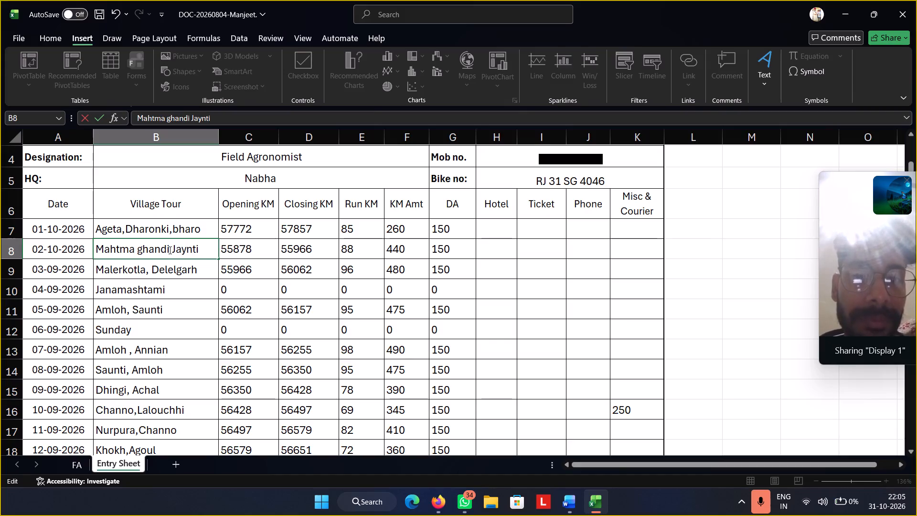
key("Left")
key("Left")
key("Left")
key("Left")
key("Left")
key("Left")
key("Left")
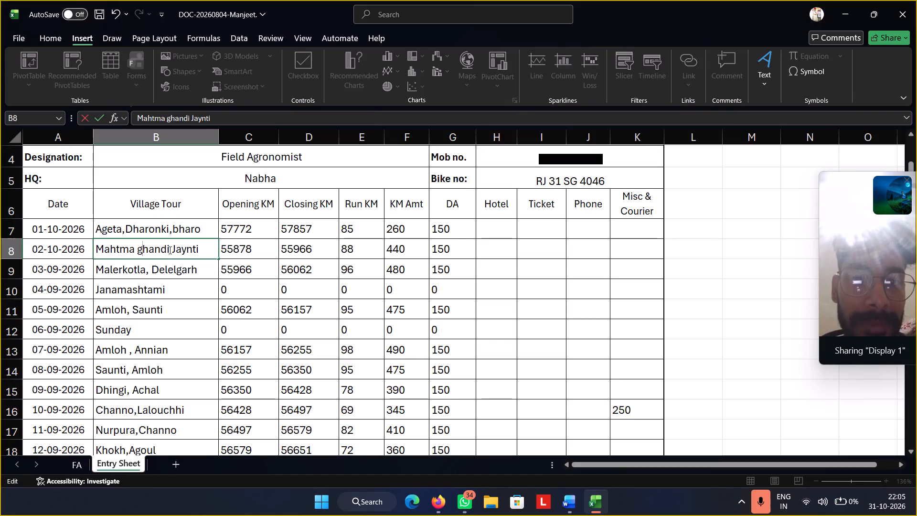
key("BackSpace")
key("shift+g")
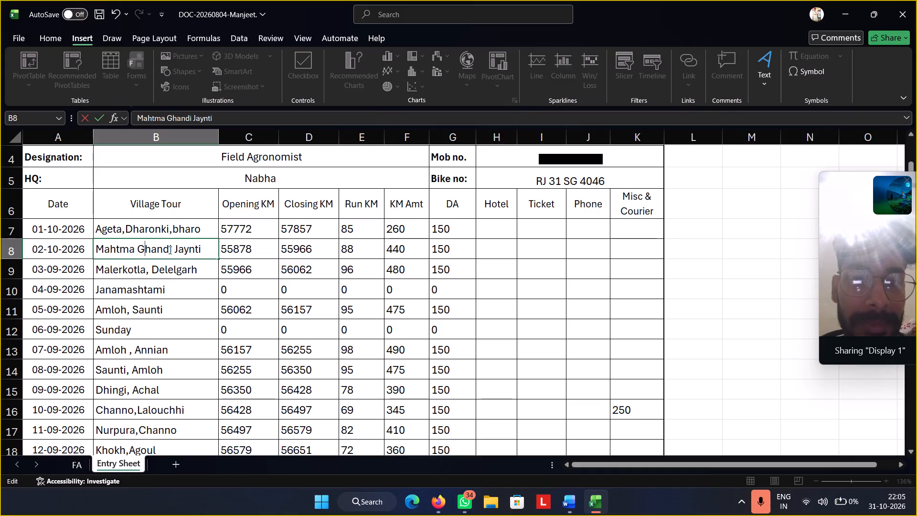
key("Down")
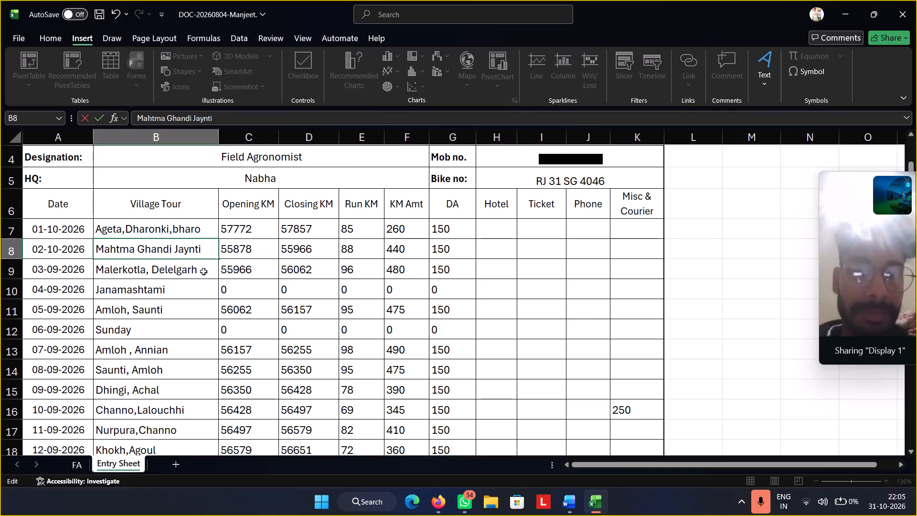
Set the Opening KM for 02-10-2026 in cell C8 to 0.
double_click(246, 255)
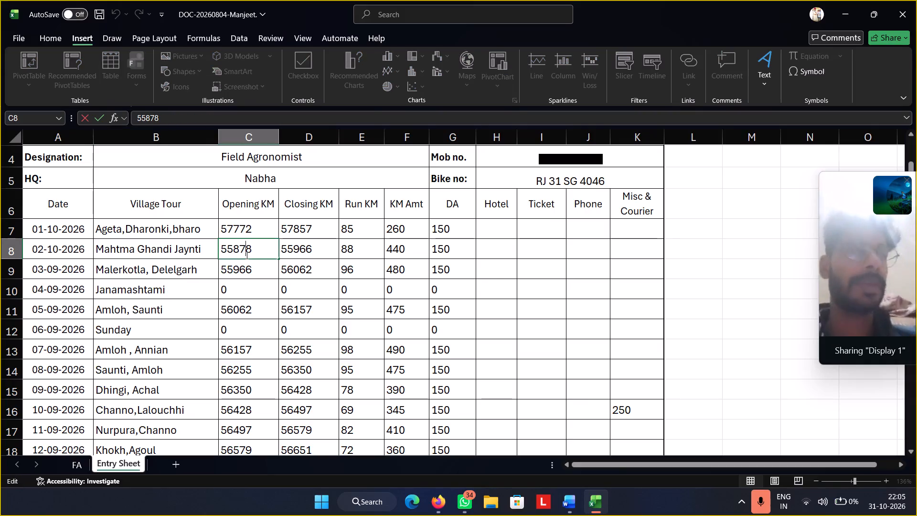
key("Right")
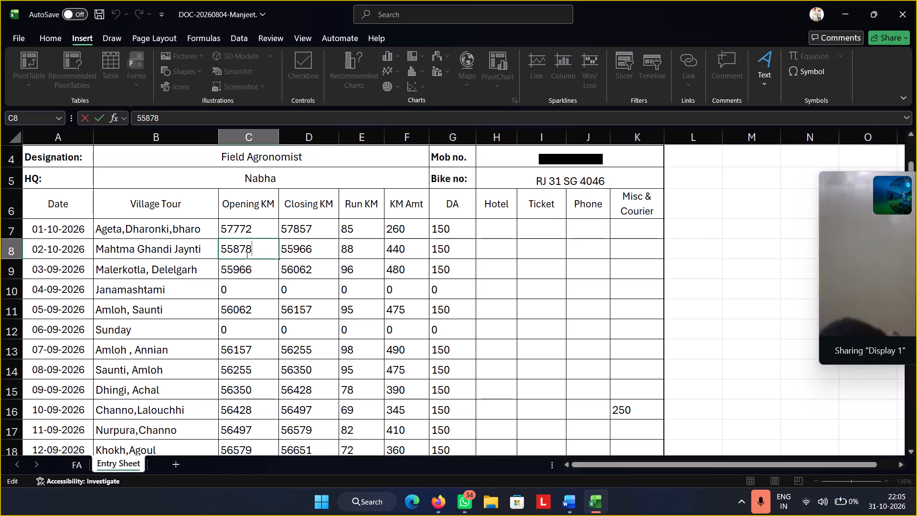
key("BackSpace")
key("BackSpace")
key("BackSpace")
key("BackSpace")
key("BackSpace")
key("BackSpace")
key("0")
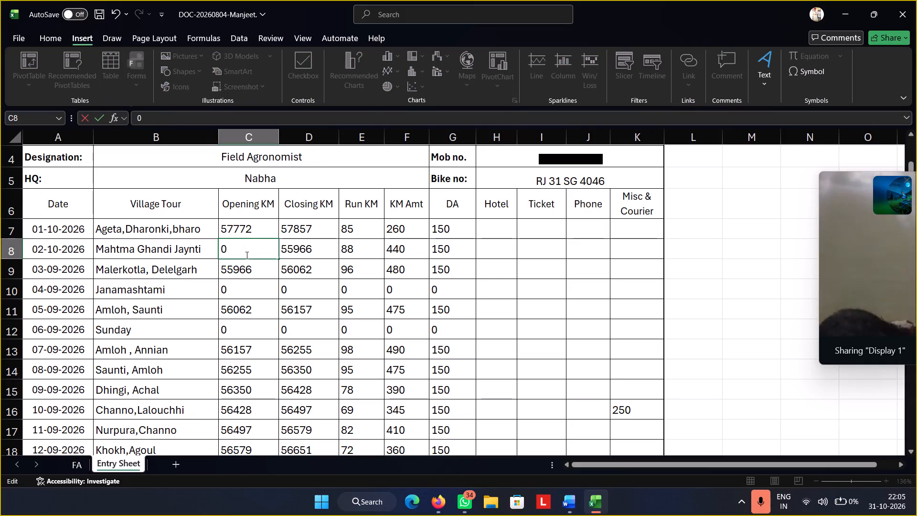
key("Right")
key("Right")
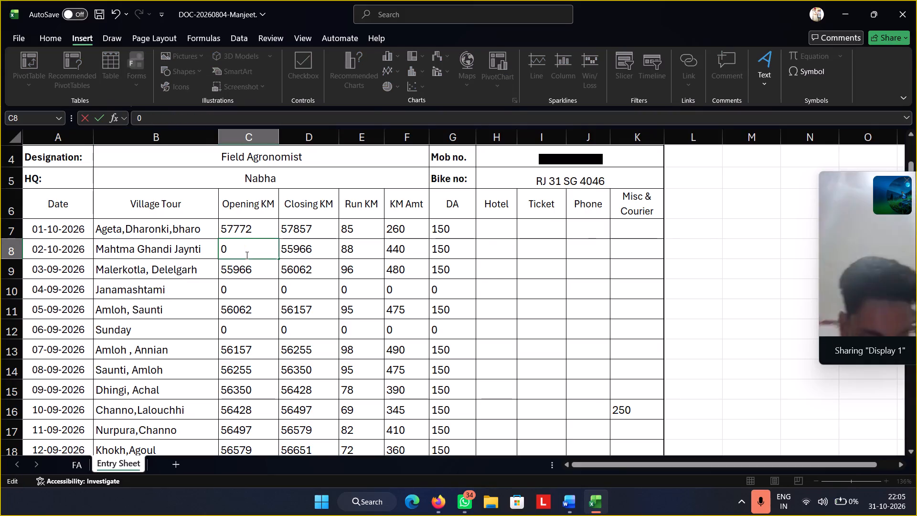
key("shift+Right")
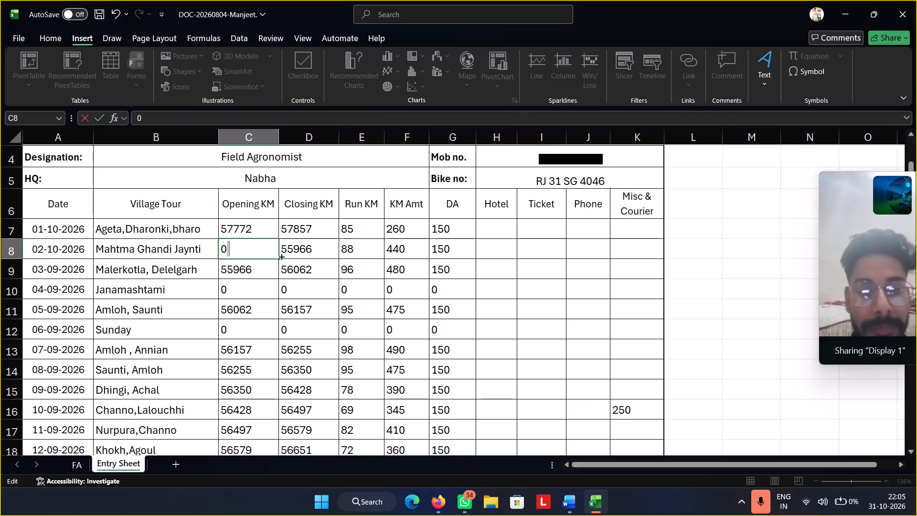
key("BackSpace")
Set the Closing KM for 02-10-2026 in cell D8 to 0.
double_click(315, 249)
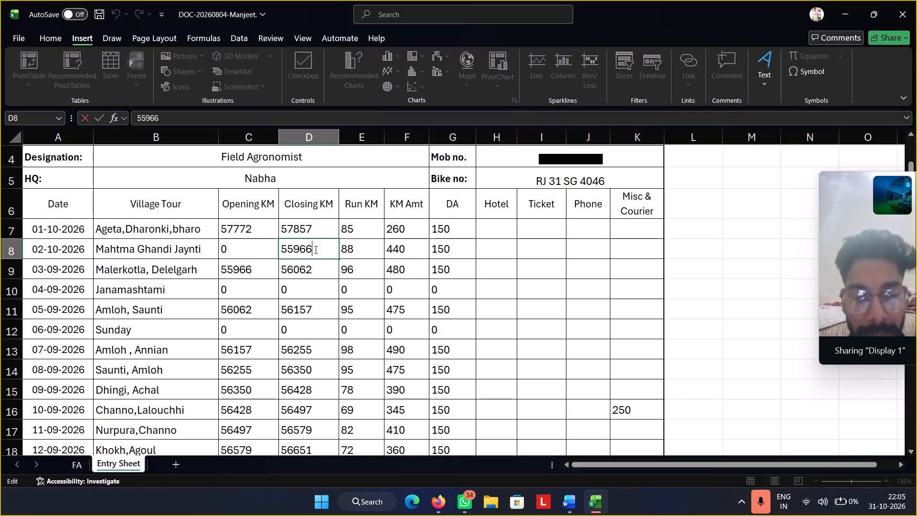
key("BackSpace")
key("BackSpace")
key("BackSpace")
key("BackSpace")
key("BackSpace")
key("0")
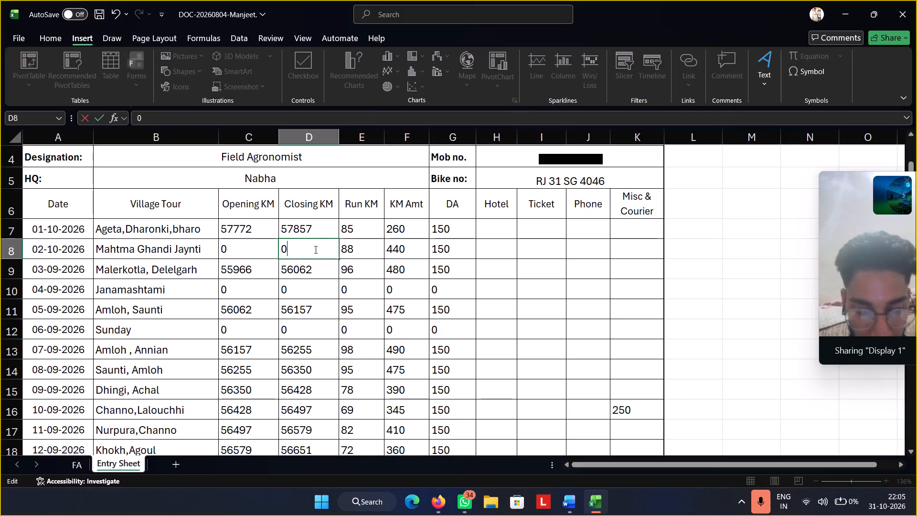
Set the Run KM for 02-10-2026 in cell E8 to 0.
left_click(352, 258)
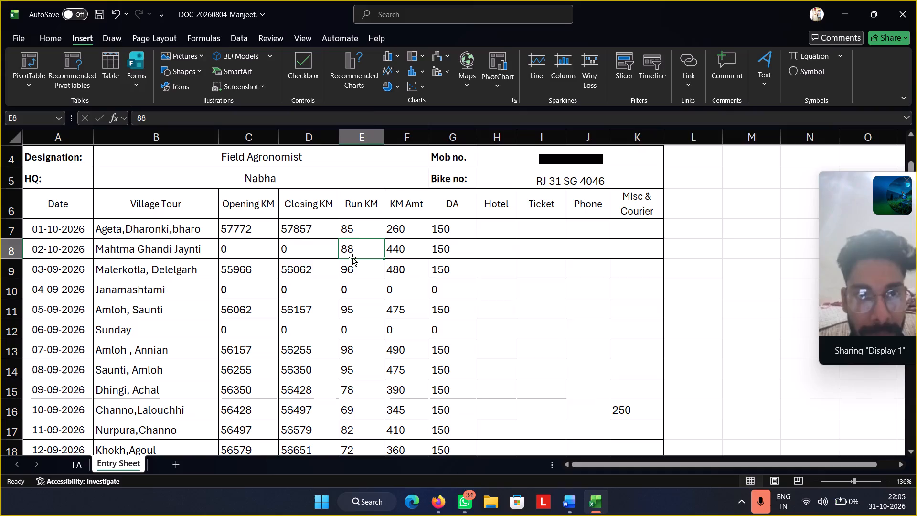
double_click(365, 253)
key("BackSpace")
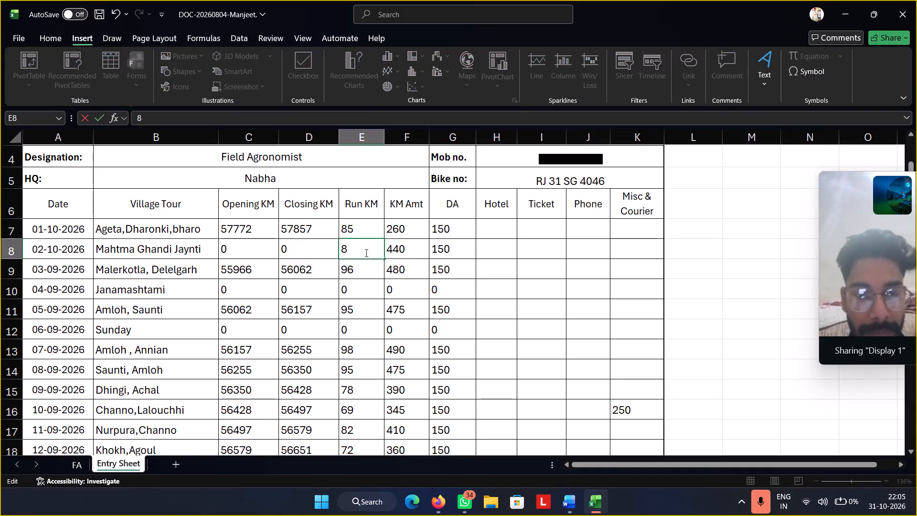
key("BackSpace")
key("0")
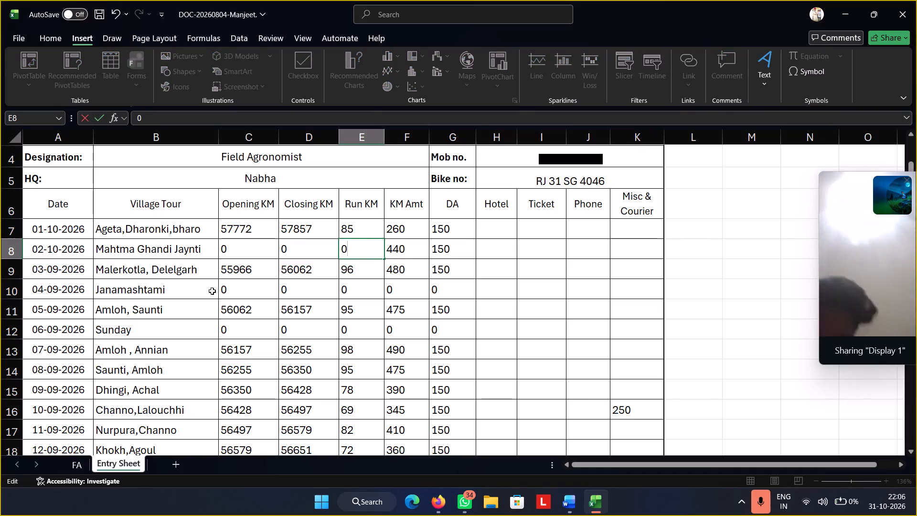
Replace the Village Tour entry in cell B9, the row dated 03-09-2026, with "Kakrala,binaheri".
double_click(167, 272)
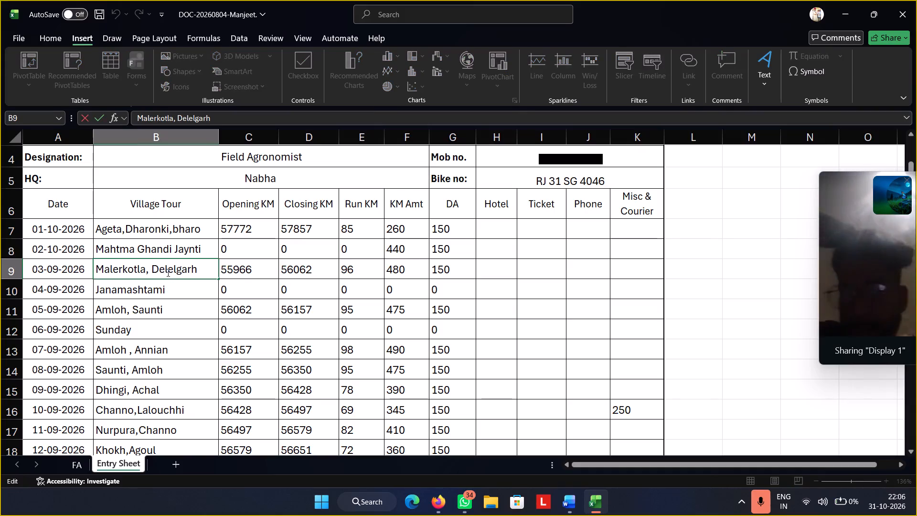
key("Right")
key("Right")
key("Right")
key("Right")
key("Right")
key("Right")
key("Right")
key("Right")
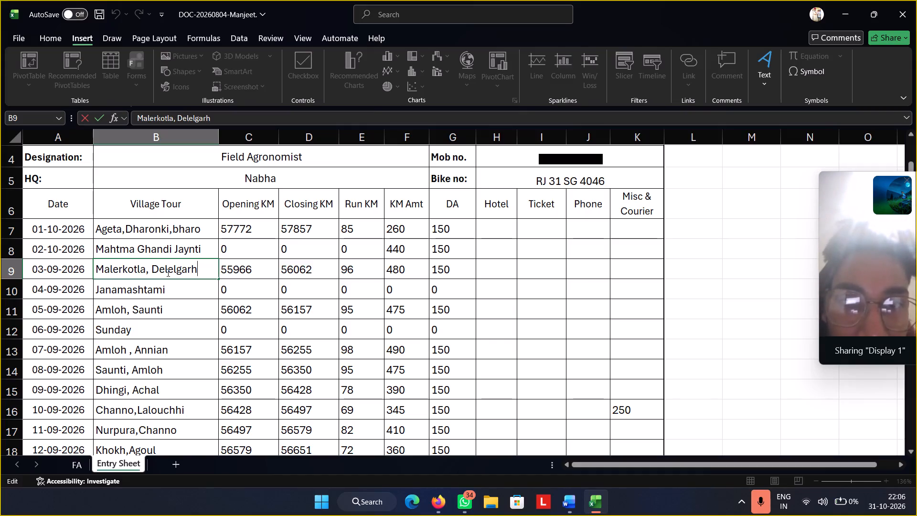
key("BackSpace")
key("BackSpace")
key("BackSpace")
key("BackSpace")
key("BackSpace")
key("BackSpace")
key("BackSpace")
key("BackSpace")
key("BackSpace")
key("BackSpace")
key("BackSpace")
key("BackSpace")
key("BackSpace")
key("BackSpace")
key("BackSpace")
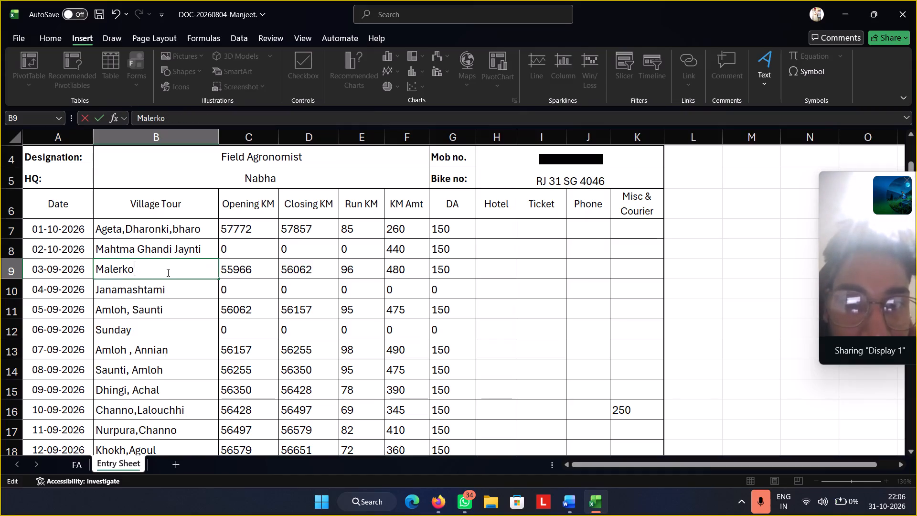
key("BackSpace")
key("BackSpace")
key("BackSpace")
key("BackSpace")
key("BackSpace")
key("BackSpace")
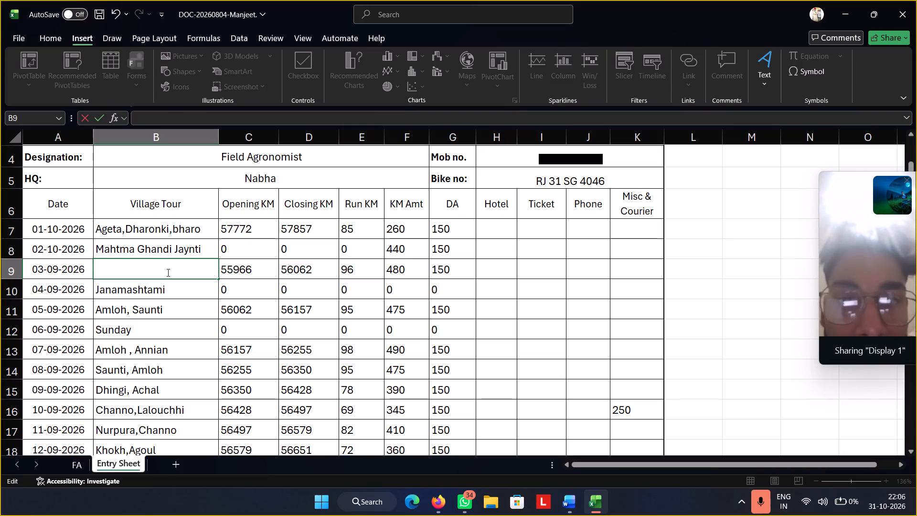
type("Ka")
type("krala")
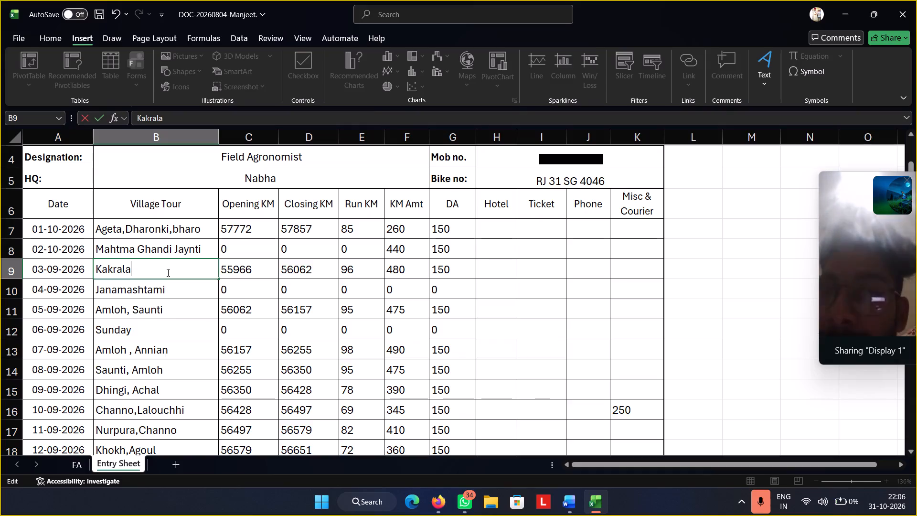
type(",bina")
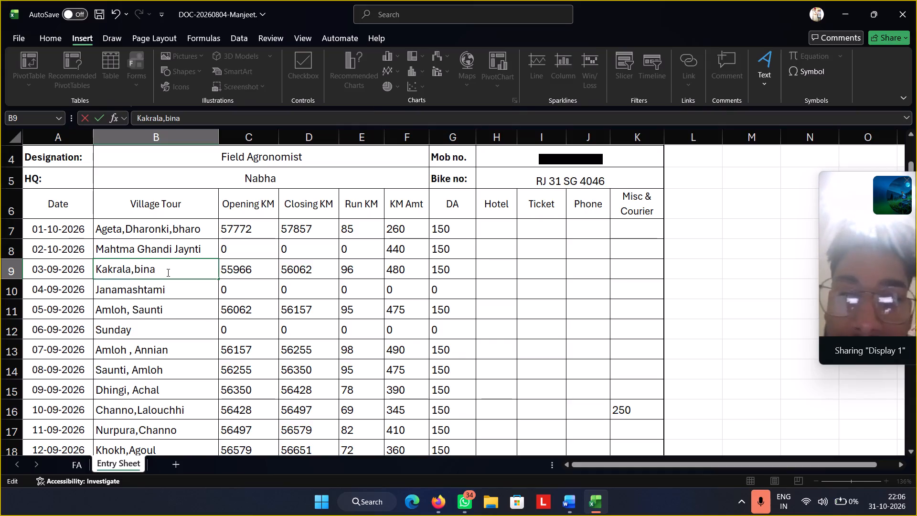
type("hed")
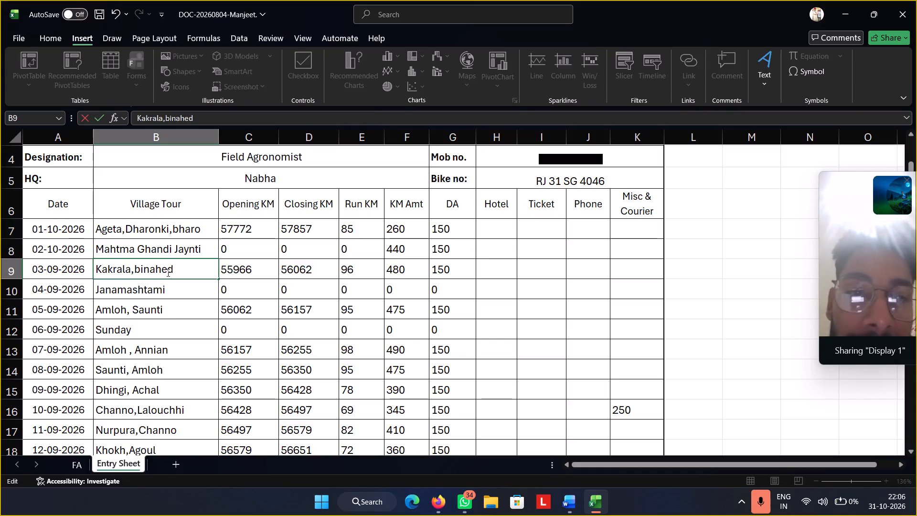
key("BackSpace")
type("ri")
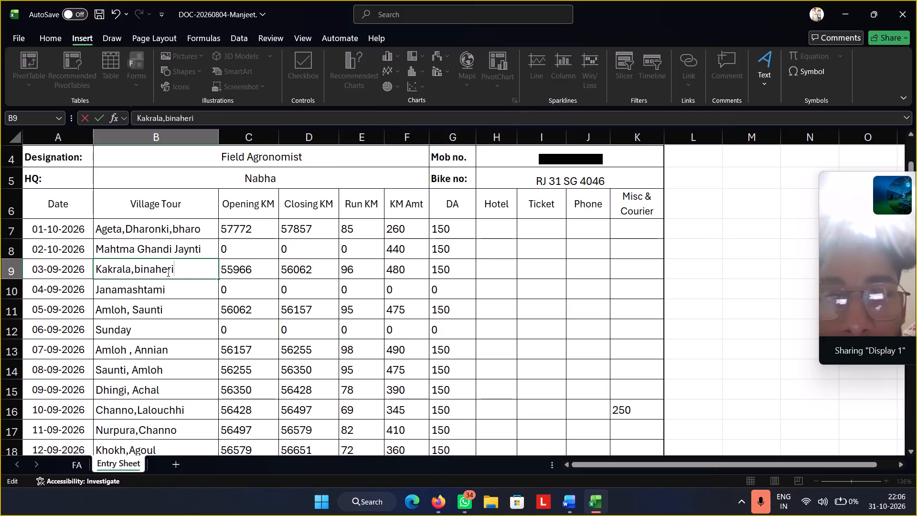
Set the Opening KM for the Kakrala,binaheri row in cell C9 to 57857.
triple_click(234, 275)
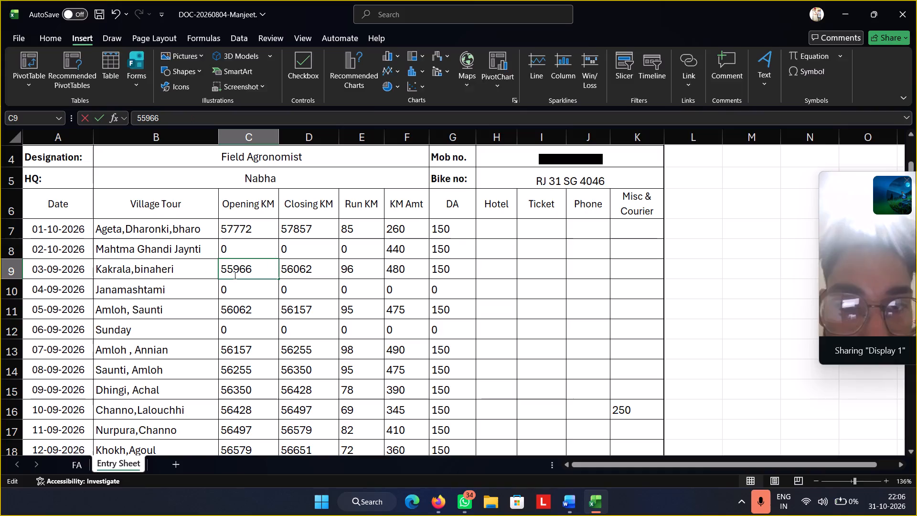
key("Right")
key("Right")
key("Right")
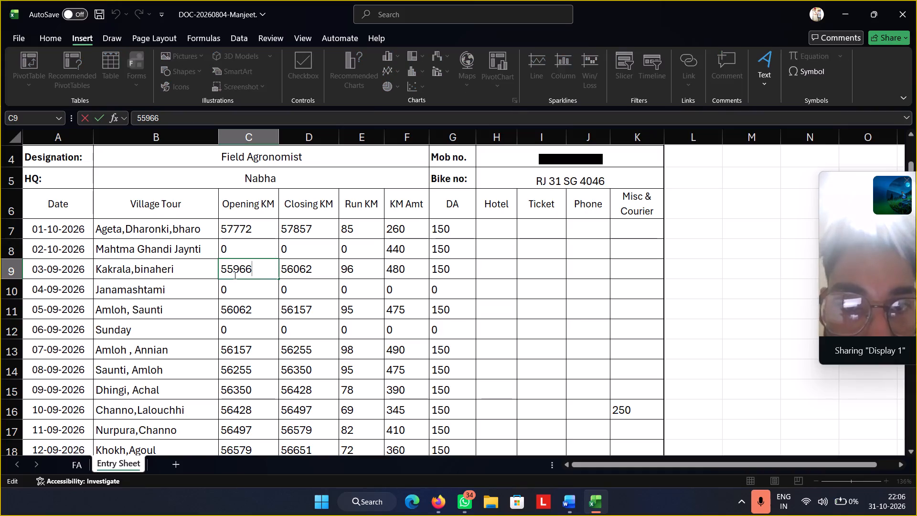
key("BackSpace")
key("BackSpace")
key("BackSpace")
key("BackSpace")
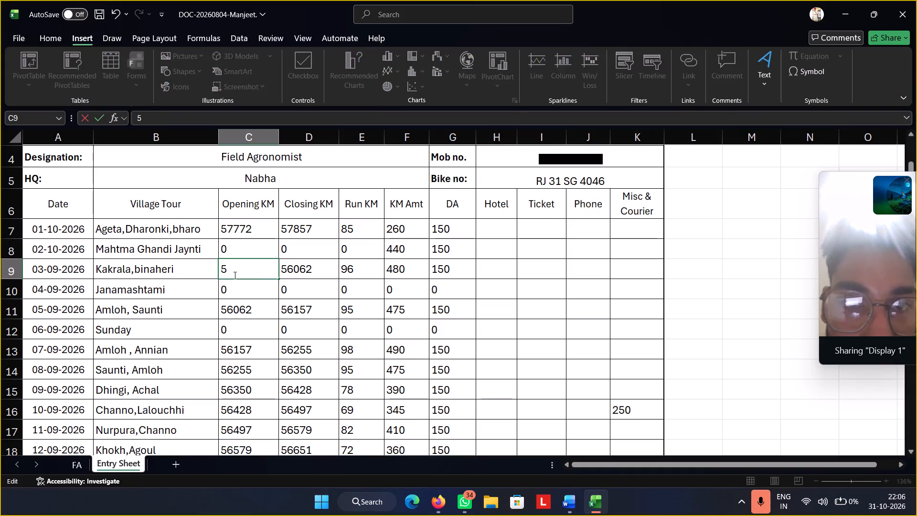
type("78")
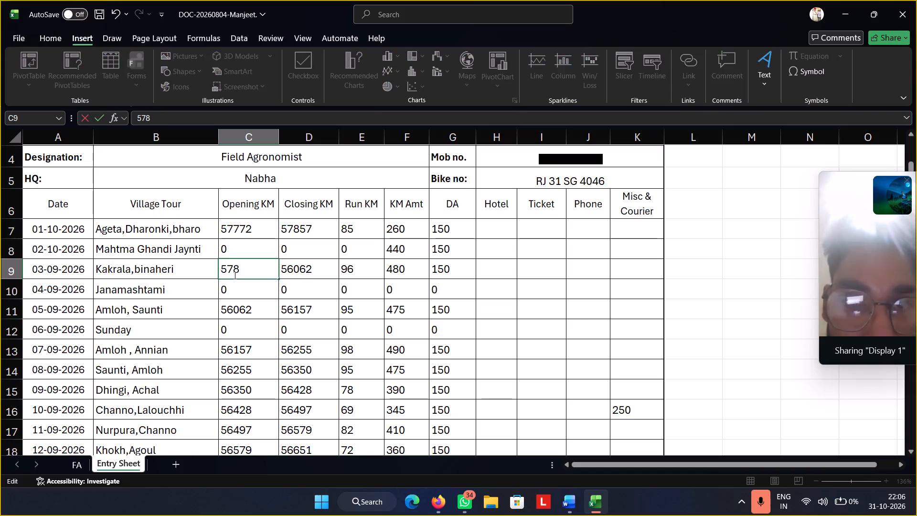
key("5")
key("7")
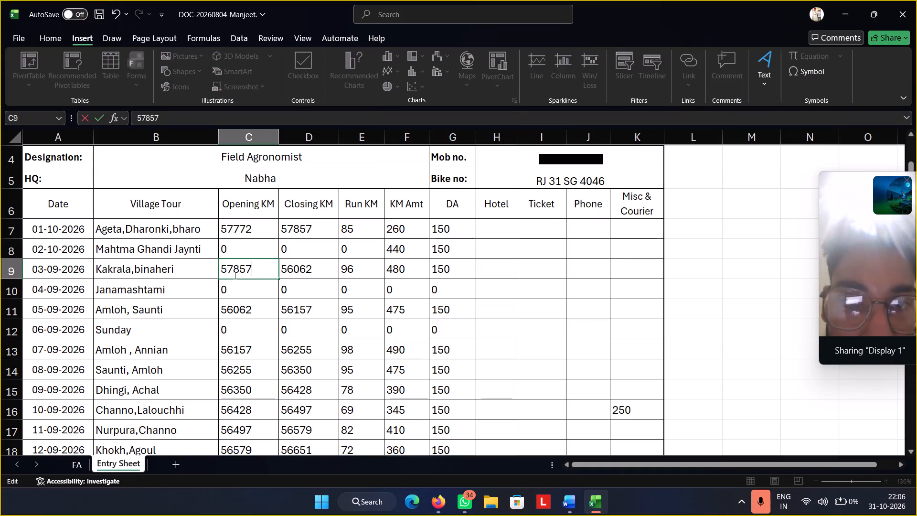
Set the Closing KM for the Kakrala,binaheri row in cell D9 to 57949.
double_click(310, 277)
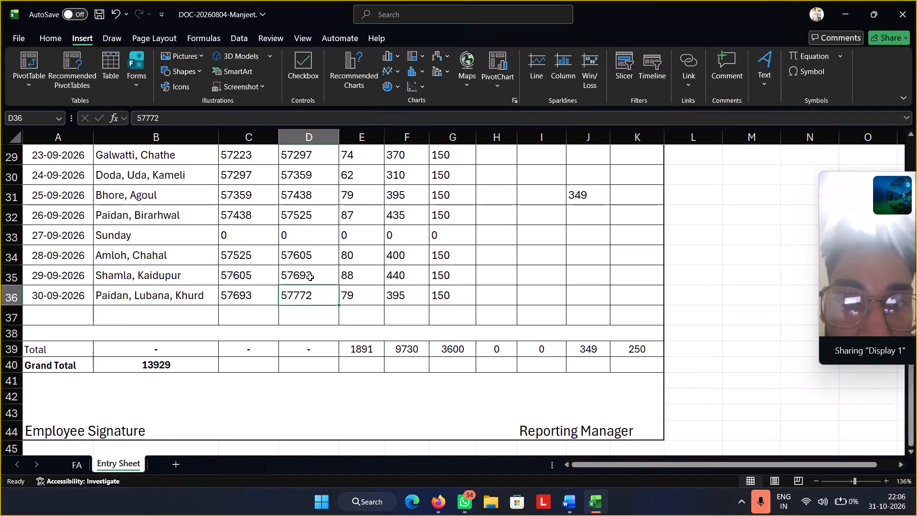
scroll(310, 277, "up", 3)
double_click(308, 279)
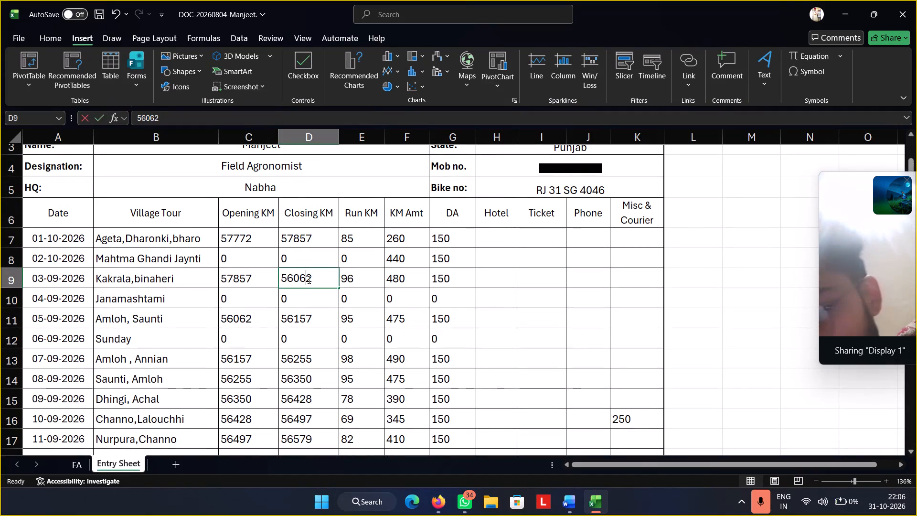
key("Right")
key("BackSpace")
key("BackSpace")
key("BackSpace")
key("BackSpace")
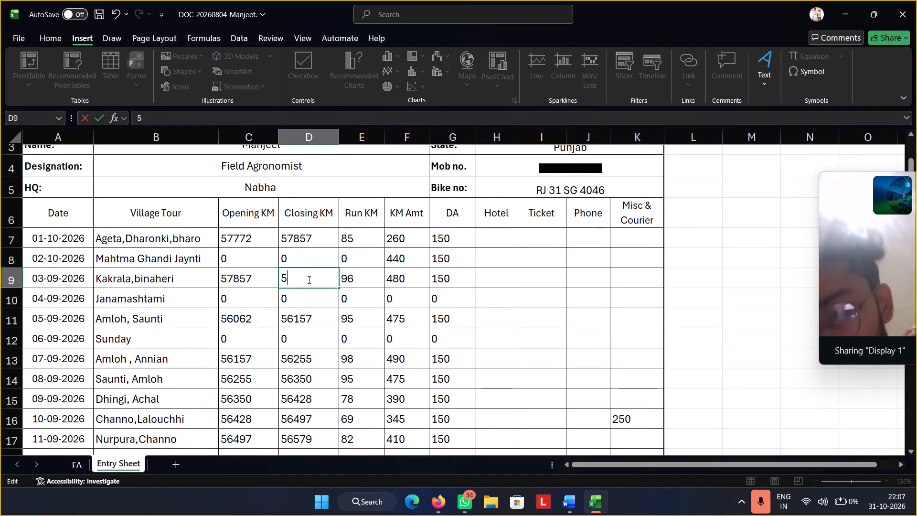
key("7")
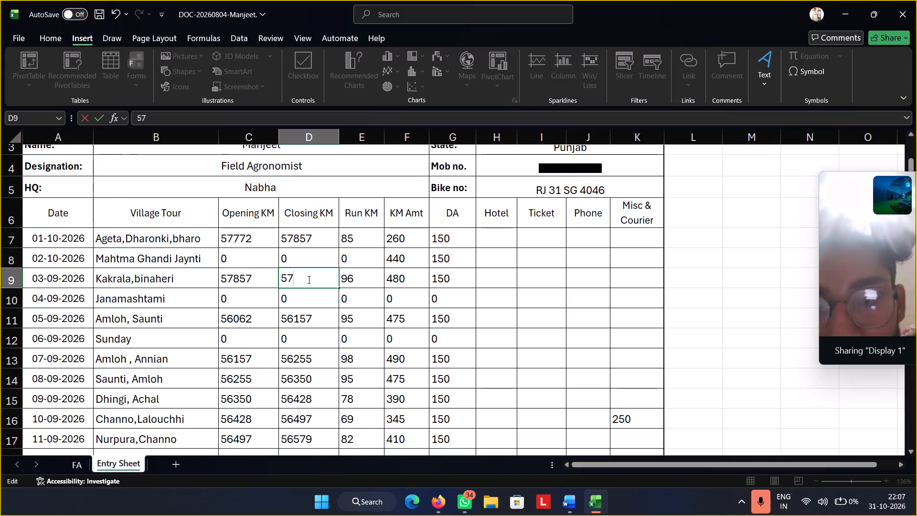
type("94")
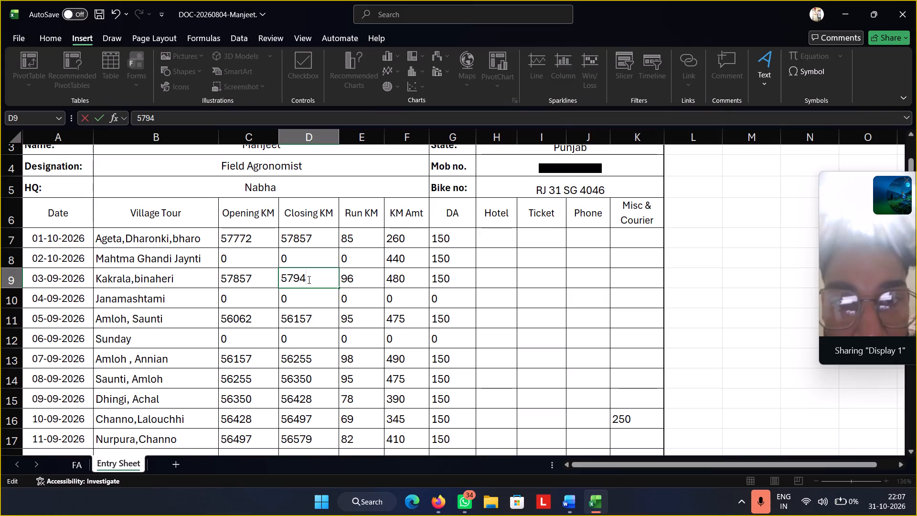
key("9")
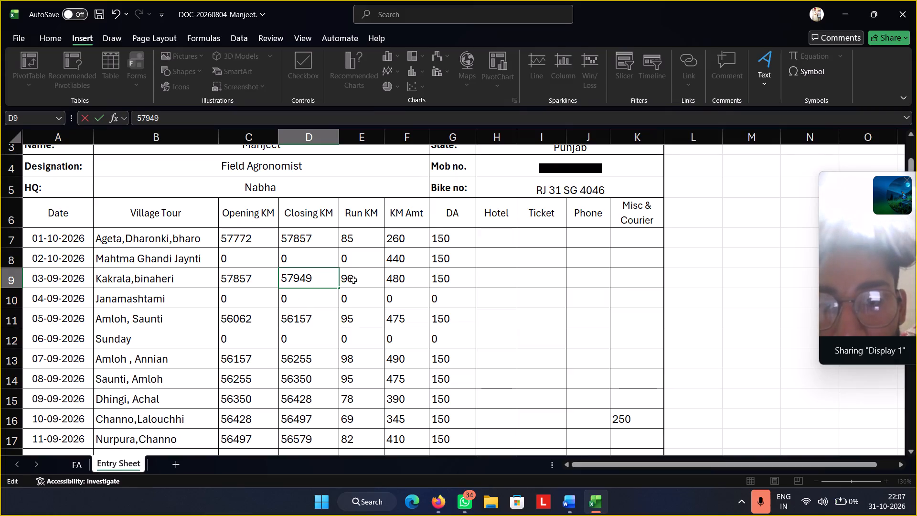
Set the Run KM for the Kakrala,binaheri row in cell E9 to 92.
double_click(365, 285)
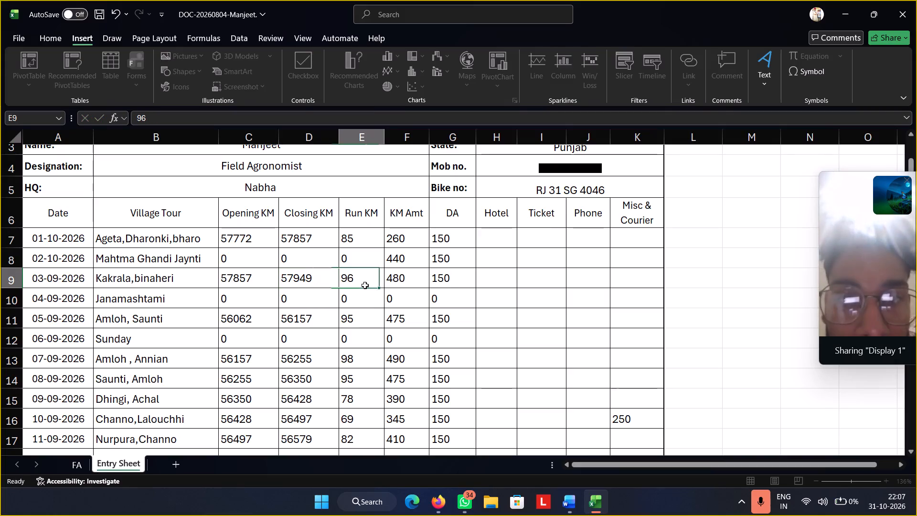
key("BackSpace")
key("2")
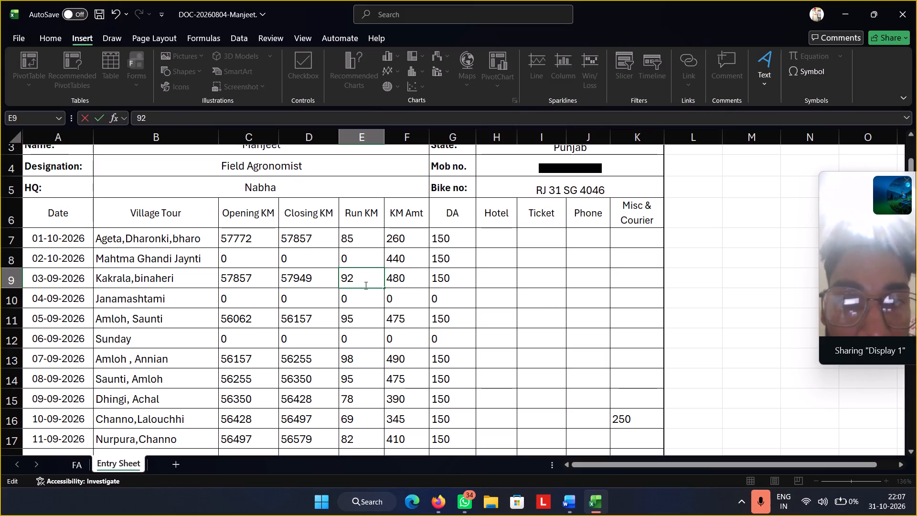
Replace the Village Tour entry in cell B10, the row dated 04-09-2026, with "Sunday".
double_click(132, 299)
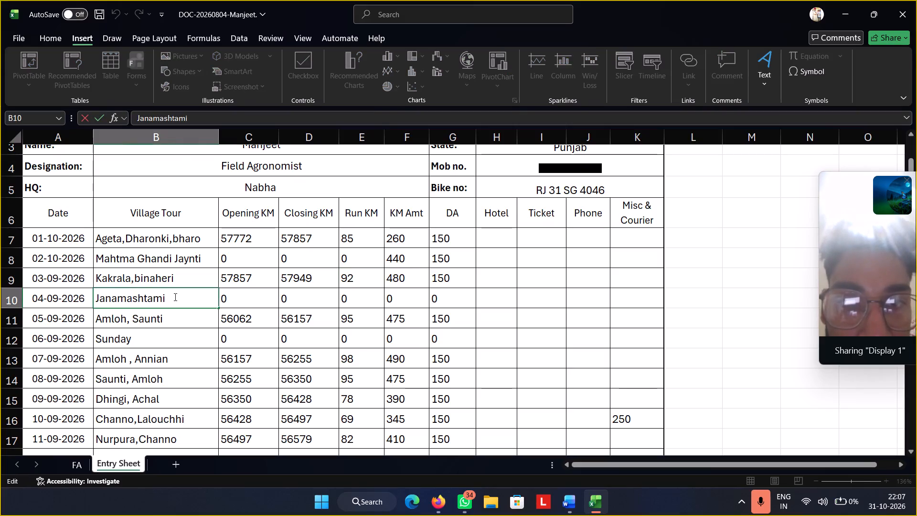
left_click(174, 297)
key("BackSpace")
key("BackSpace")
key("BackSpace")
key("BackSpace")
key("BackSpace")
key("BackSpace")
key("BackSpace")
key("BackSpace")
key("BackSpace")
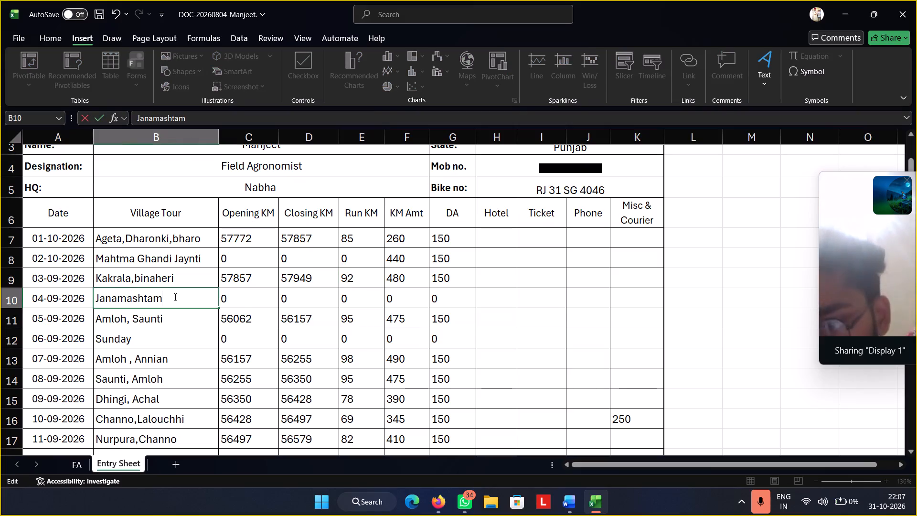
key("BackSpace")
key("BackSpace")
key("BackSpace")
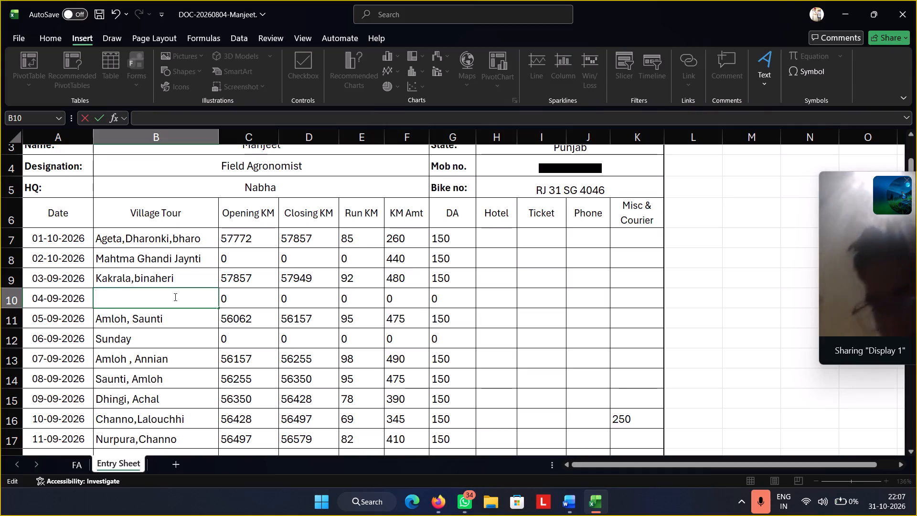
type("Sund")
key("BackSpace")
key("BackSpace")
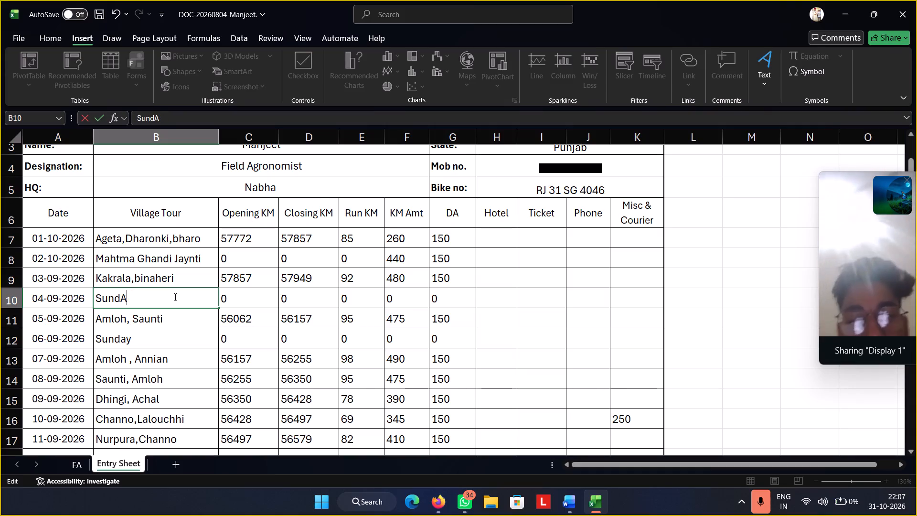
type("ay")
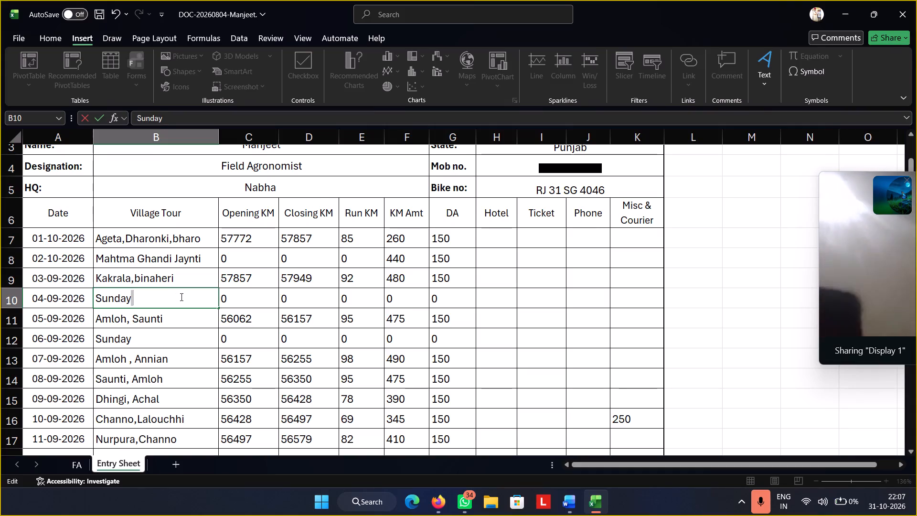
left_click(174, 323)
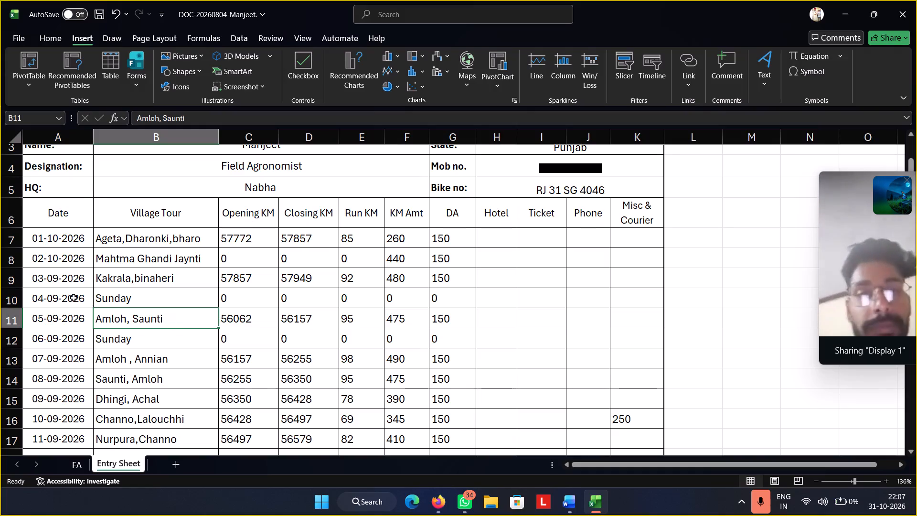
double_click(172, 316)
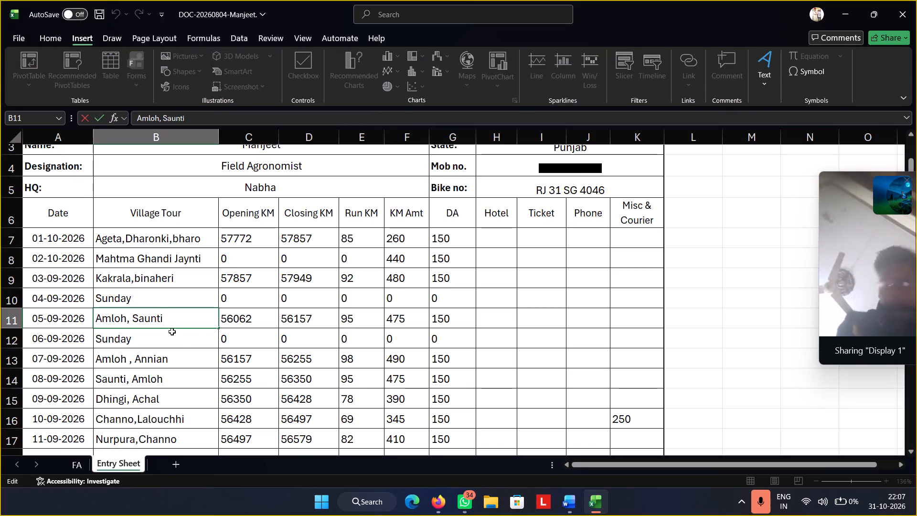
Change the date of the Kakrala,binaheri row in cell A9 to 03-10-2026.
double_click(55, 279)
left_click(55, 279)
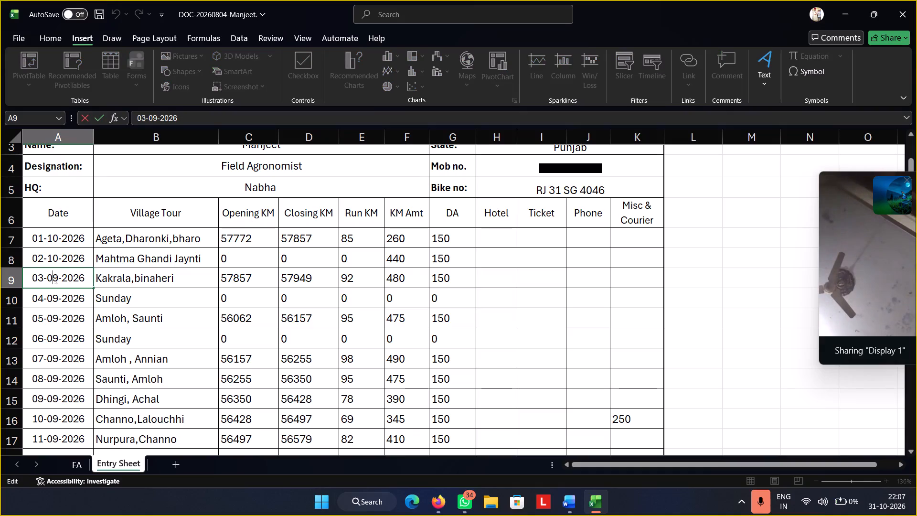
key("Right")
key("BackSpace")
key("BackSpace")
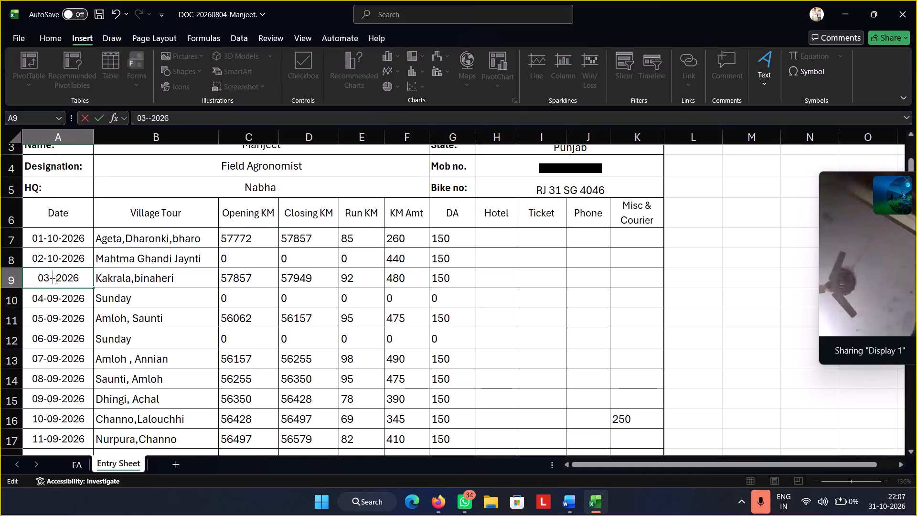
type("10")
key("Return")
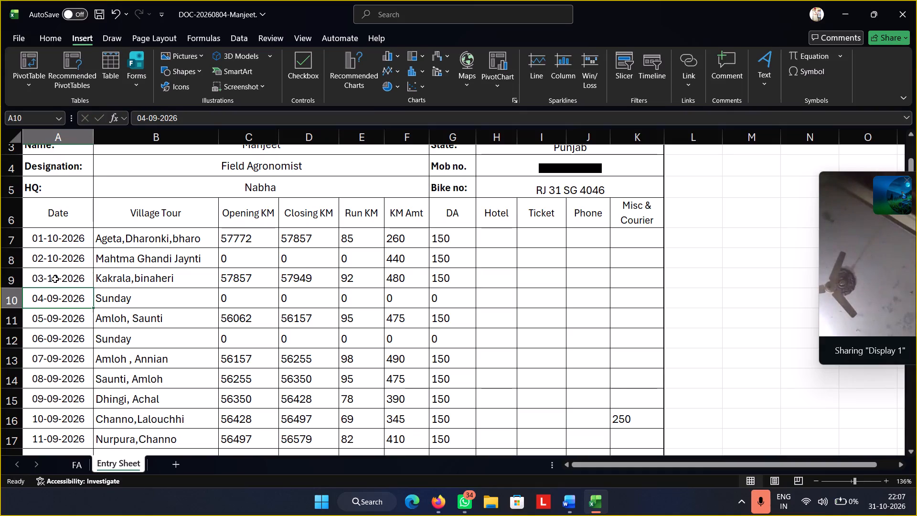
Change the date of the Sunday row in cell A10 to 04-10-2026.
left_click(156, 119)
key("BackSpace")
key("BackSpace")
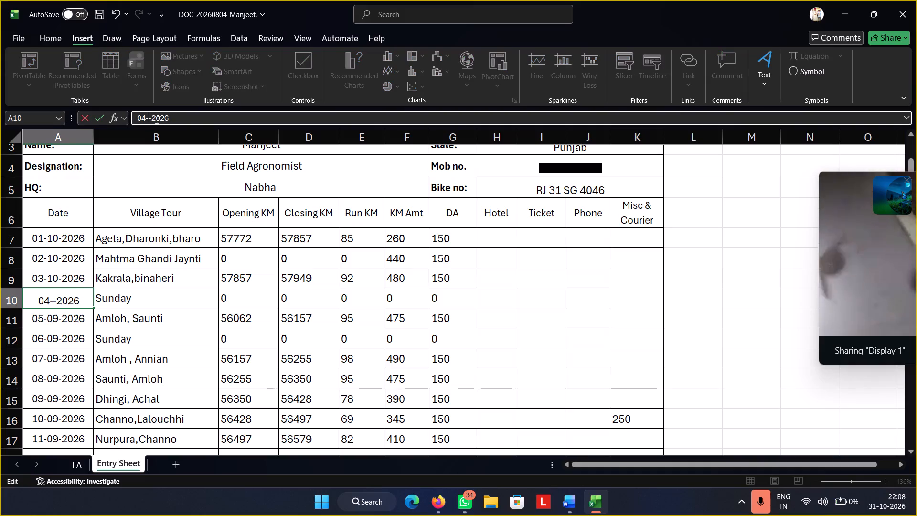
type("10")
key("Return")
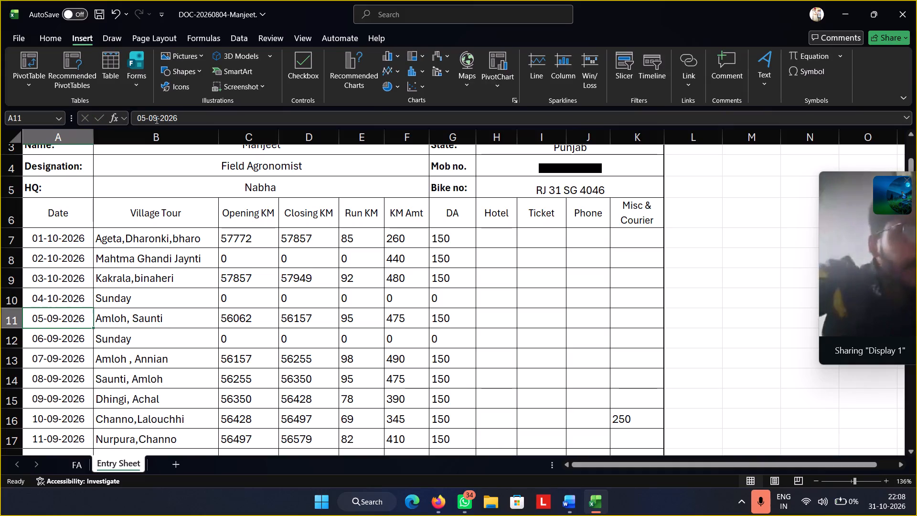
Change the date of the Amloh, Saunti row in cell A11 to 05-10-2026.
left_click(156, 119)
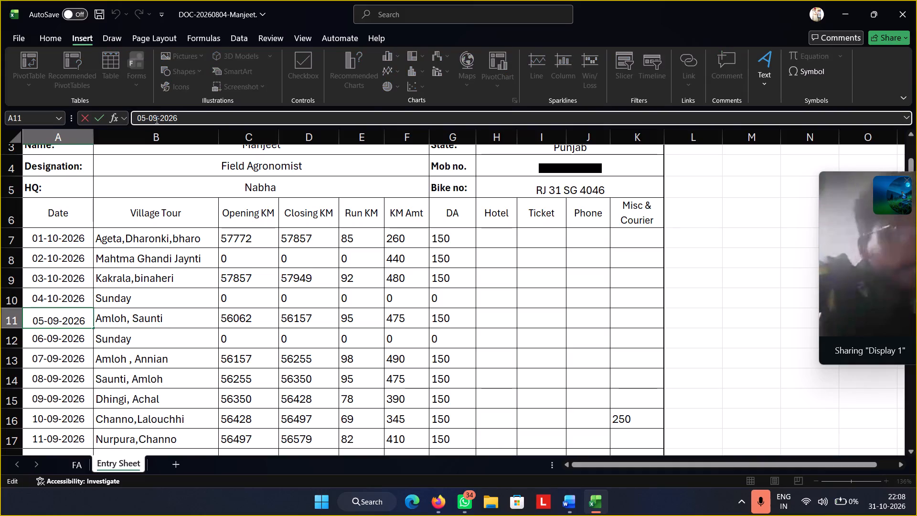
key("BackSpace")
key("BackSpace")
type("10")
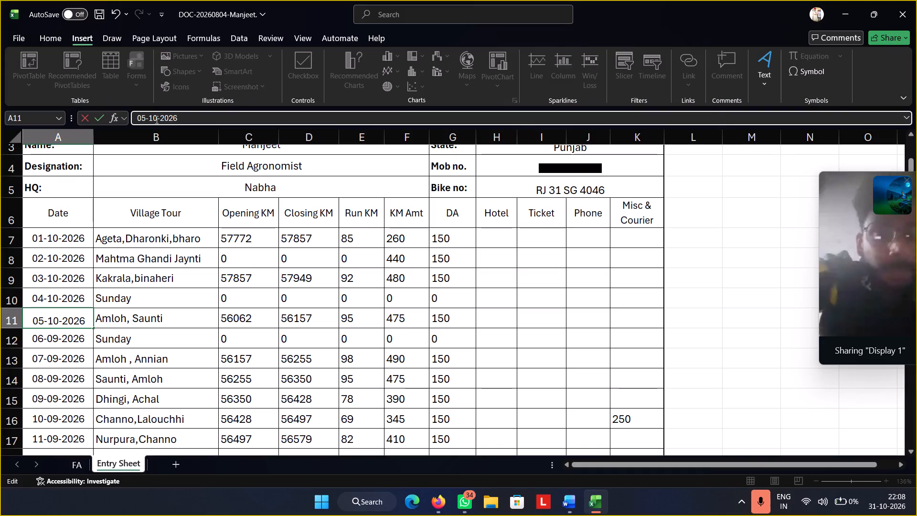
key("Return")
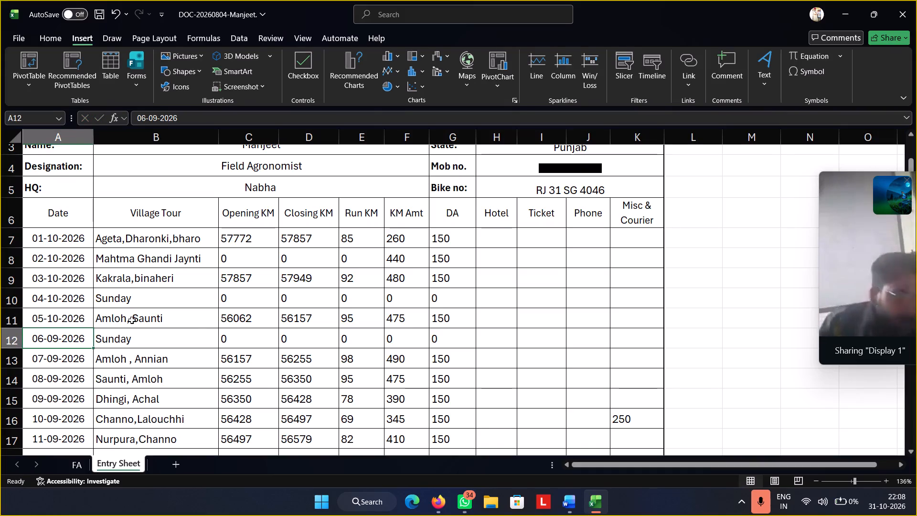
Replace the Village Tour entry in cell B11, the row dated 05-10-2026, with "Bhawantigarh,Dhingi".
double_click(132, 321)
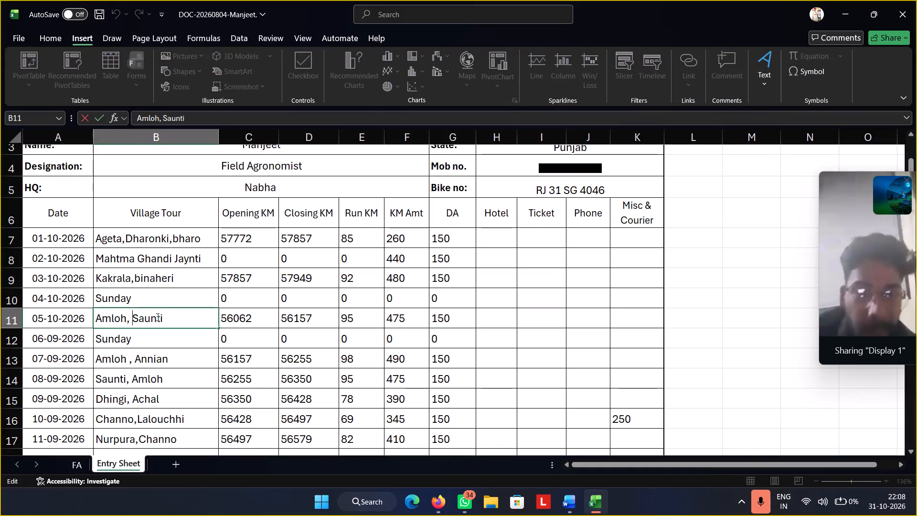
key("BackSpace")
key("BackSpace")
key("Right")
key("Right")
key("Right")
key("Right")
key("Right")
key("Right")
key("Right")
key("Right")
key("Right")
key("Right")
key("Right")
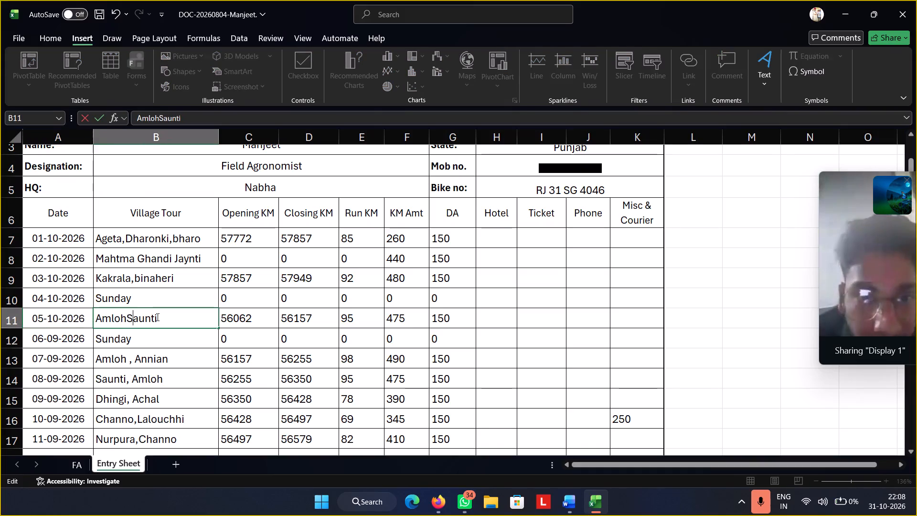
key("BackSpace")
key("BackSpace")
key("BackSpace")
key("BackSpace")
key("BackSpace")
key("BackSpace")
key("BackSpace")
key("BackSpace")
key("BackSpace")
key("BackSpace")
key("BackSpace")
key("BackSpace")
key("BackSpace")
key("BackSpace")
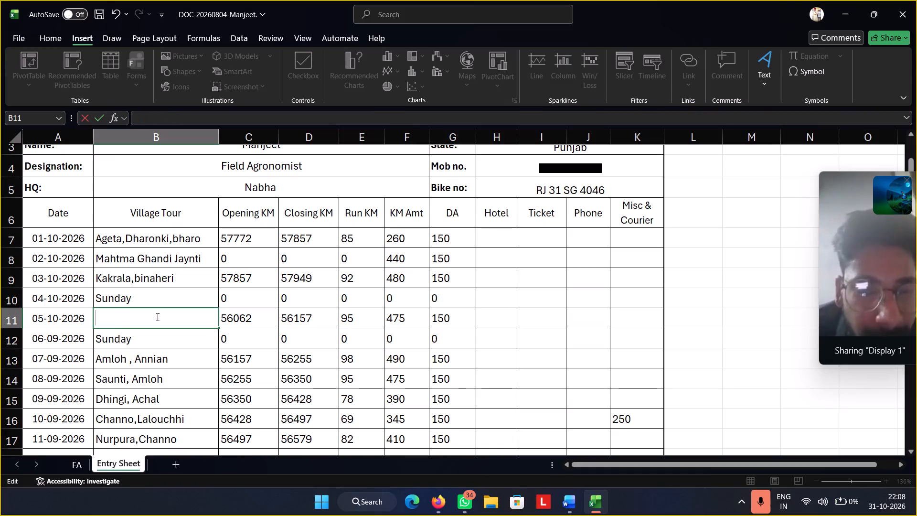
key("n")
key("BackSpace")
type("bh")
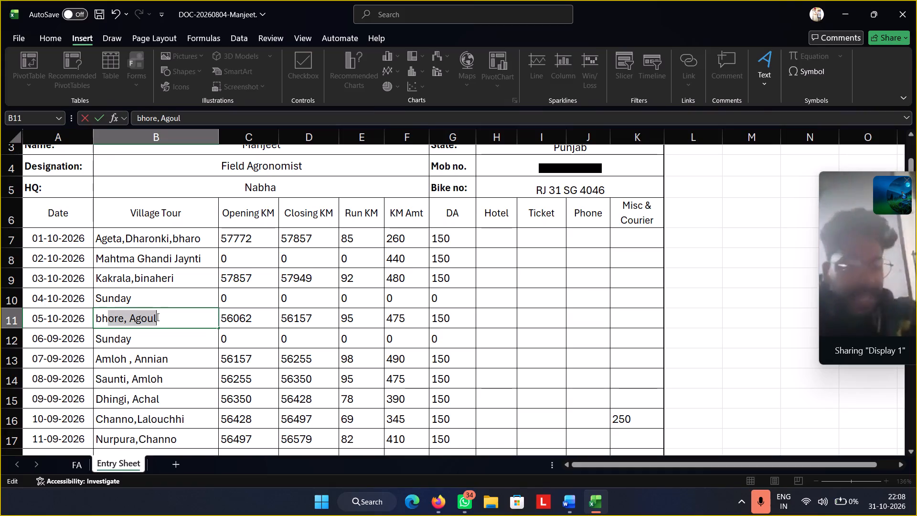
type("aw")
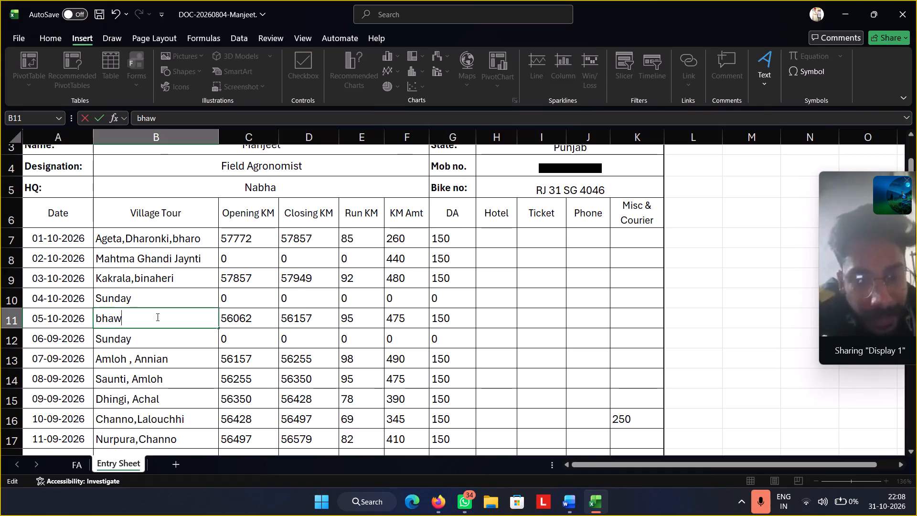
key("t")
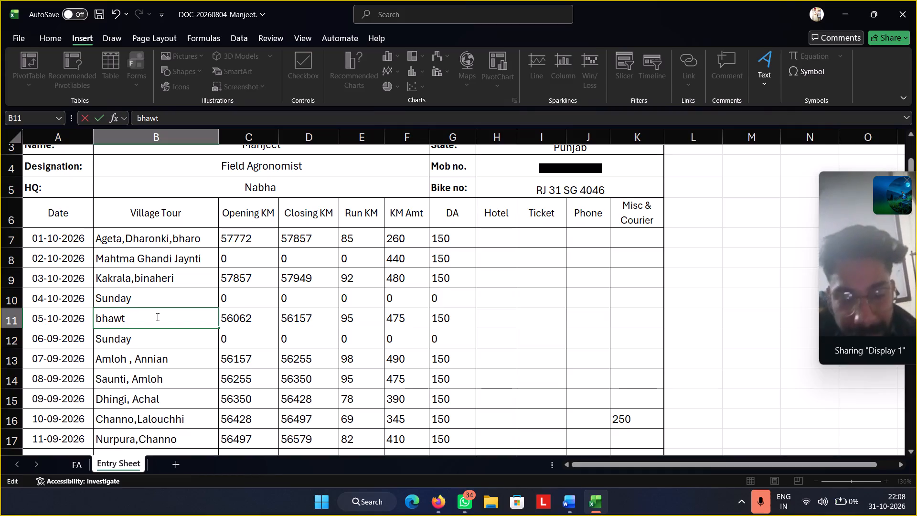
key("BackSpace")
type("anti")
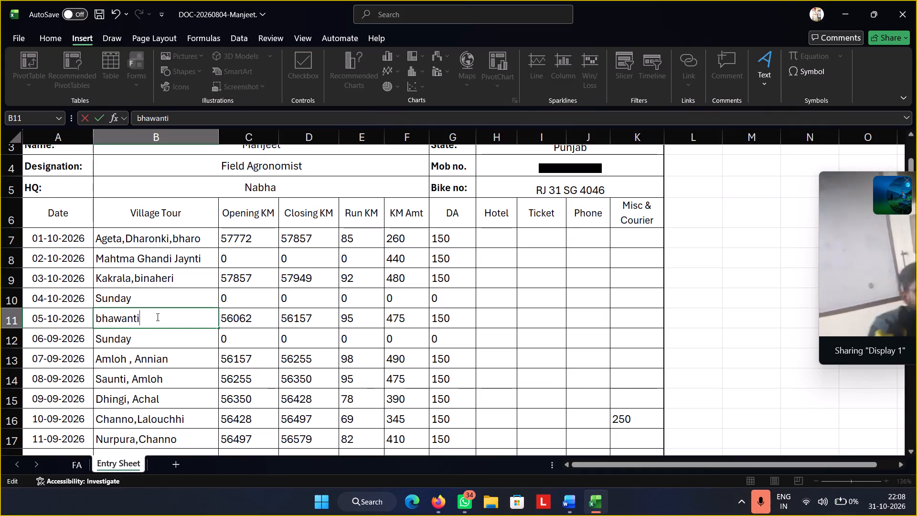
type("garh")
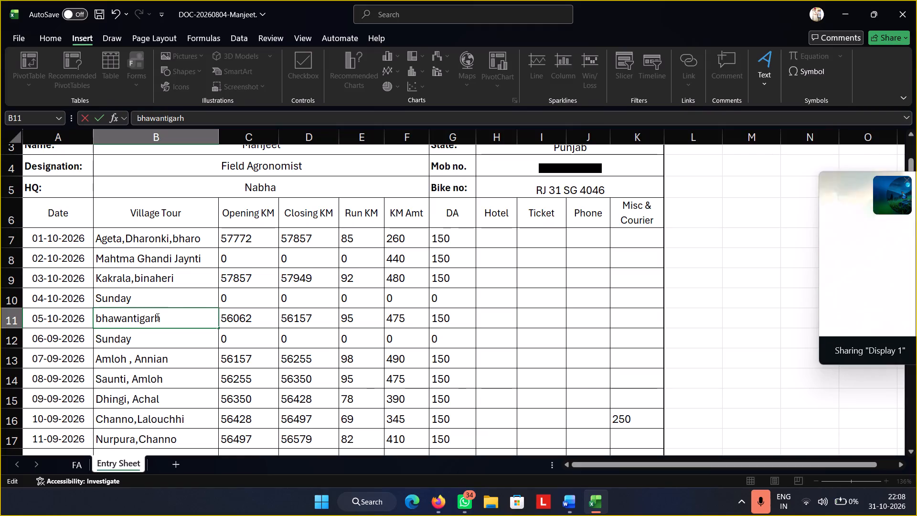
key("comma")
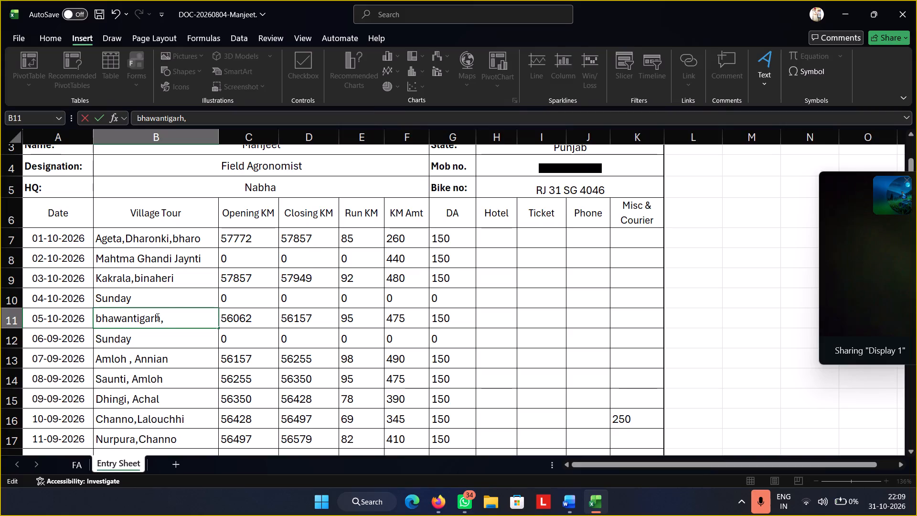
key("d")
key("BackSpace")
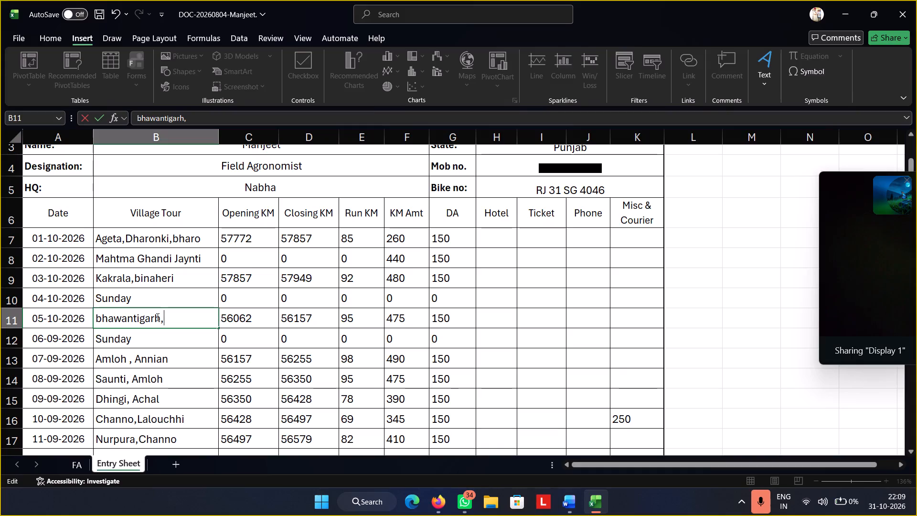
key("shift+d")
type("hi")
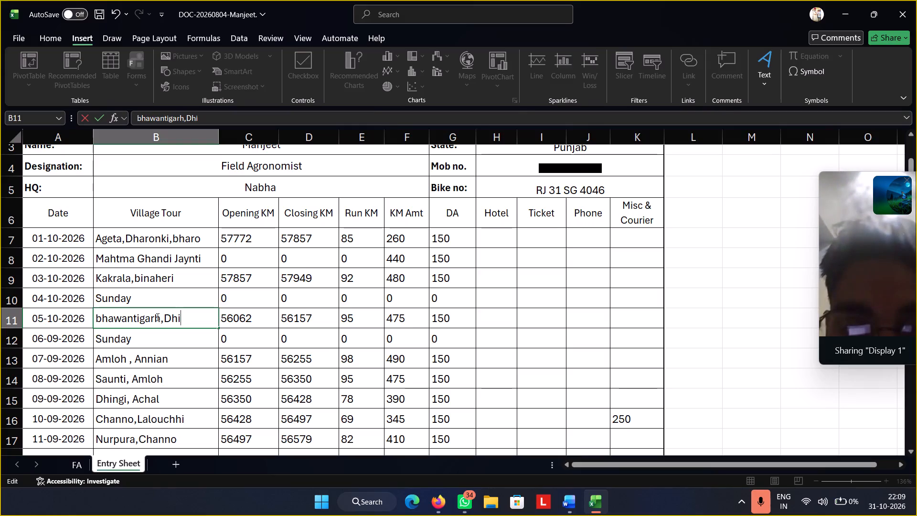
key("n")
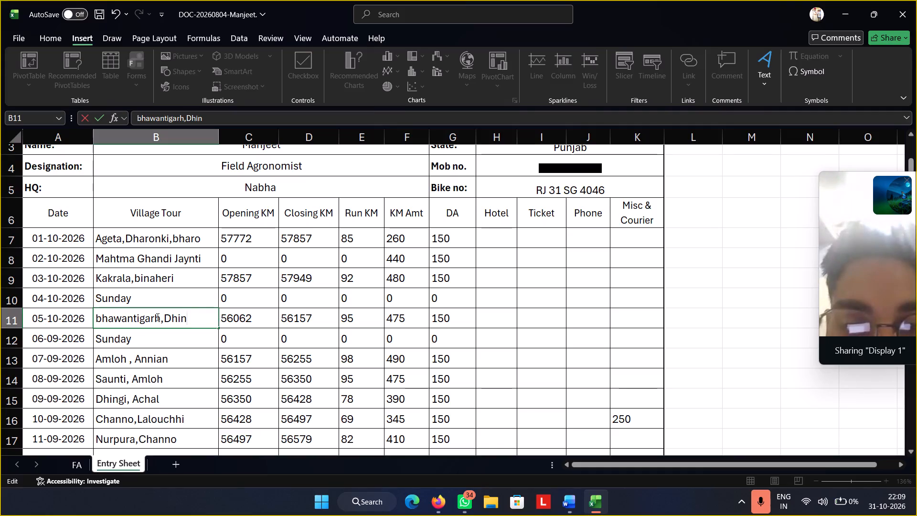
type("fi")
key("BackSpace")
key("BackSpace")
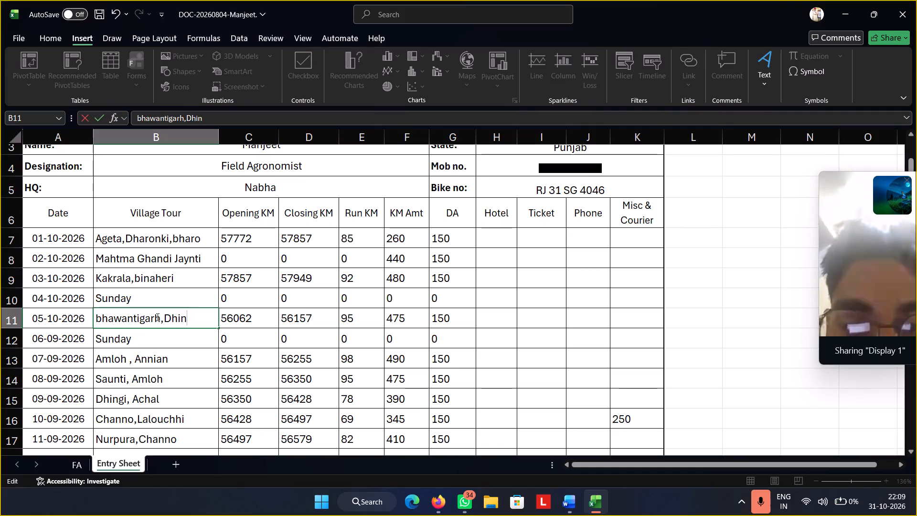
type("gi")
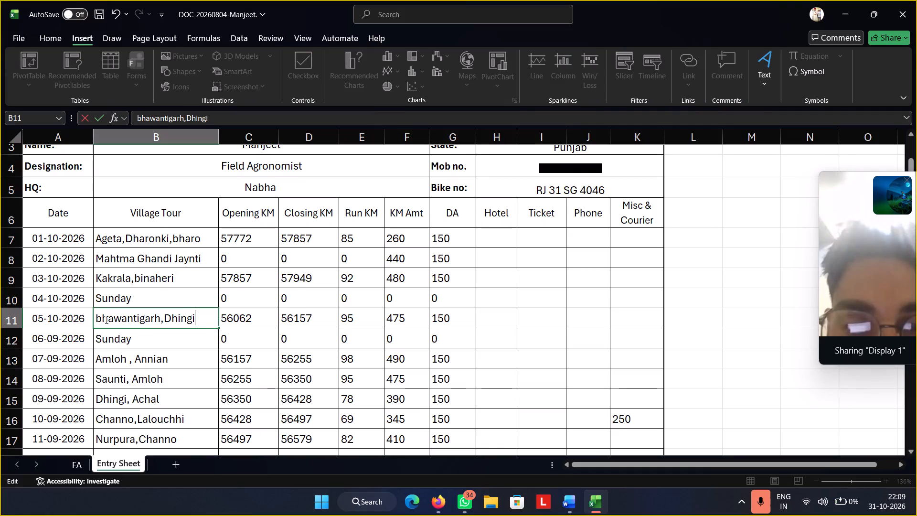
left_click(101, 317)
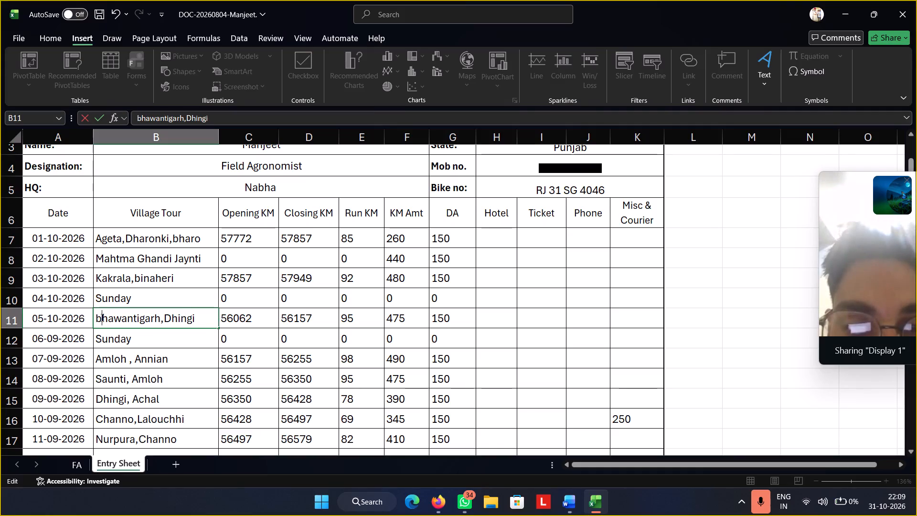
key("BackSpace")
key("shift+b")
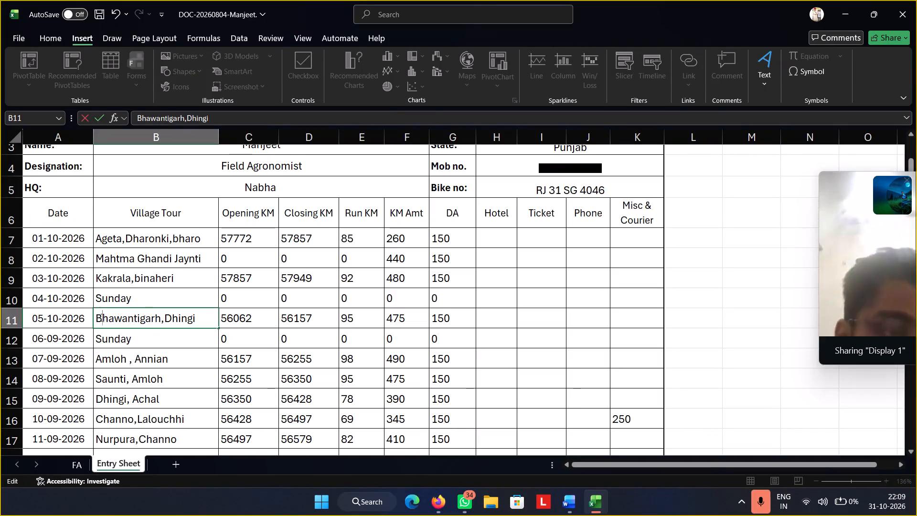
Change the date of the Sunday row in cell A12 to 06-10-2026.
left_click(70, 344)
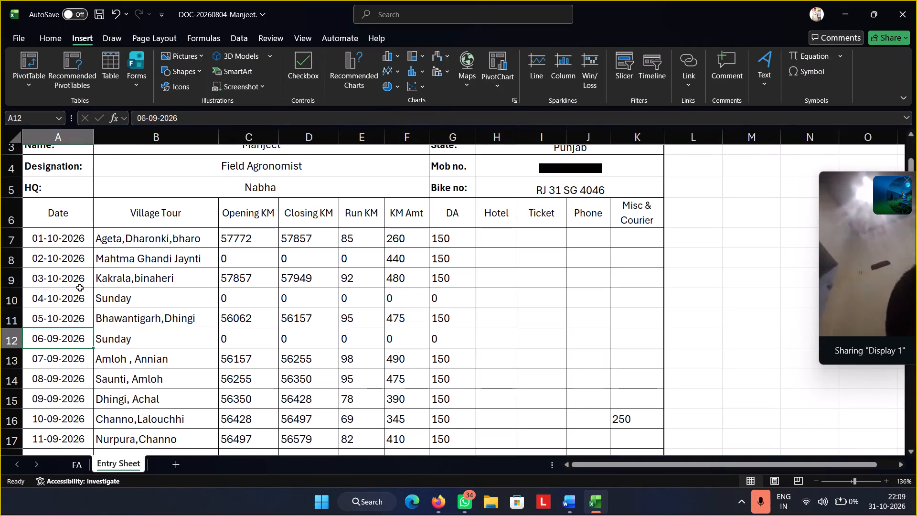
left_click(155, 117)
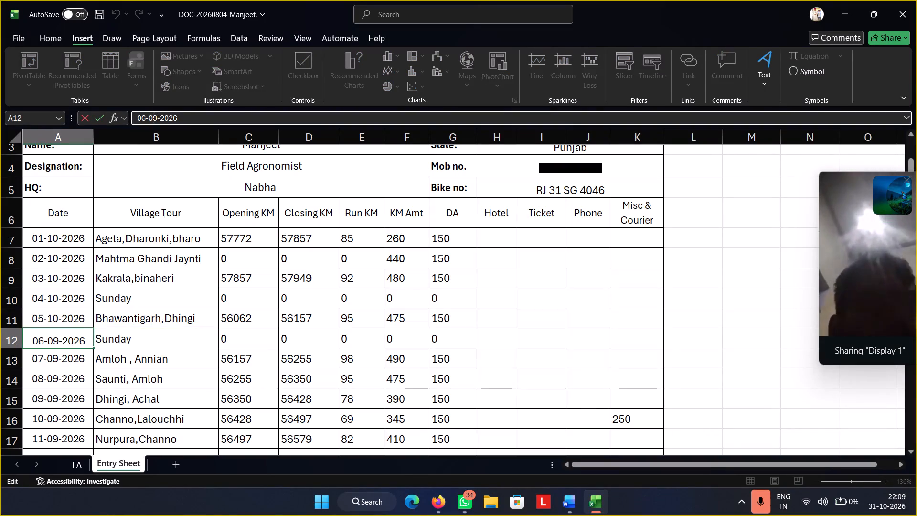
key("Right")
key("BackSpace")
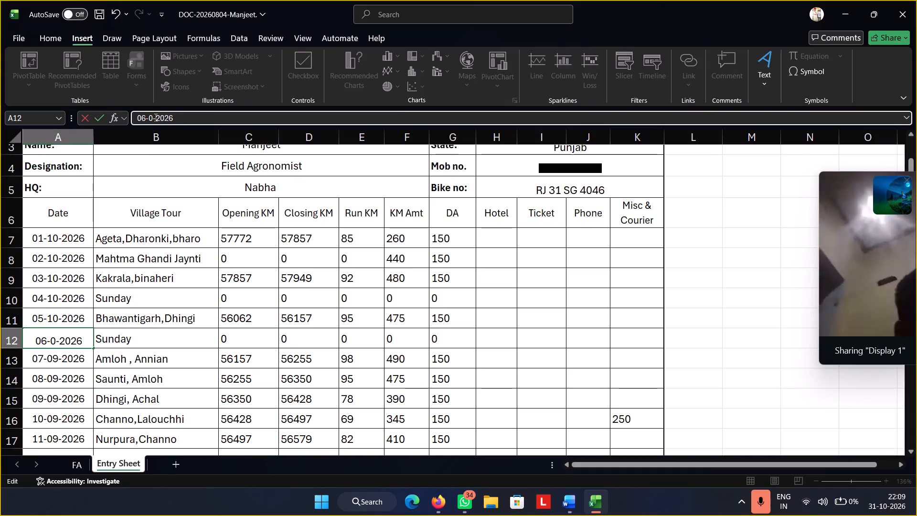
key("BackSpace")
type("10")
key("Return")
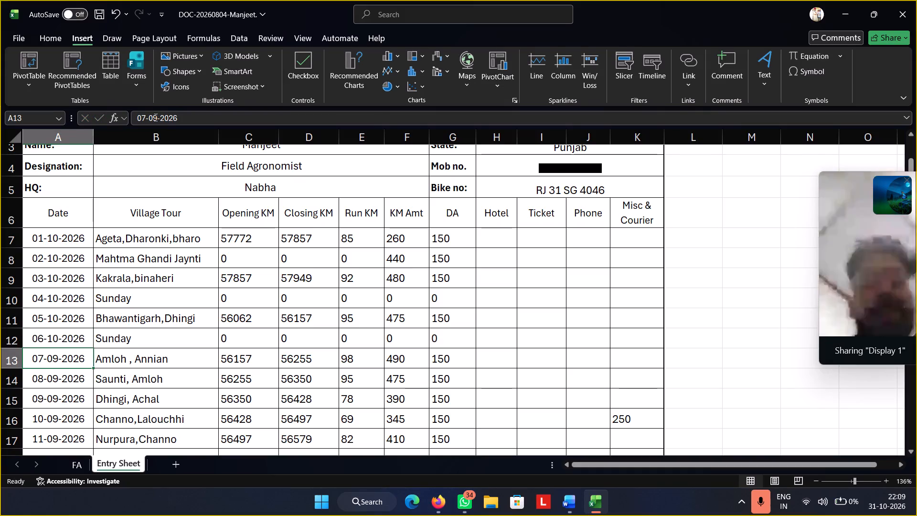
Change the date of the Amloh , Annian row in cell A13 to 07-10-2026.
left_click(155, 117)
key("Right")
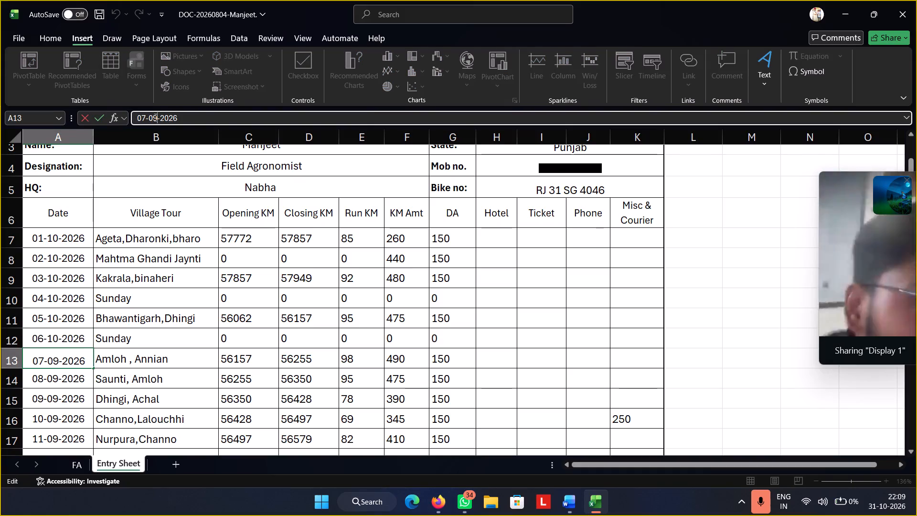
key("BackSpace")
key("BackSpace")
type("10")
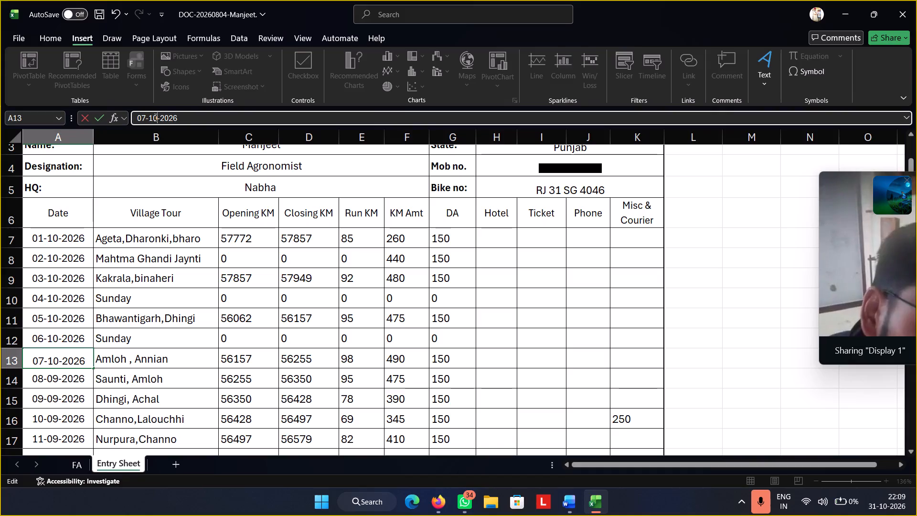
key("Return")
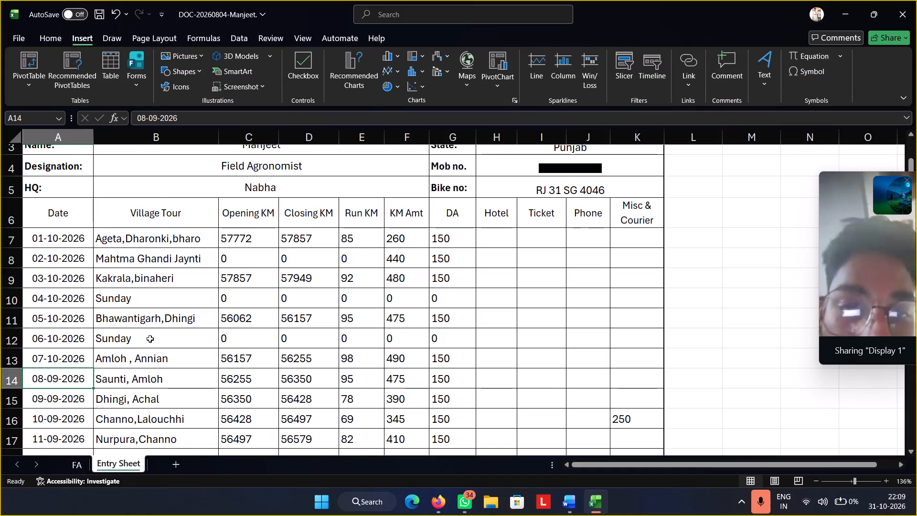
Replace the Village Tour entry in cell B12, the row dated 06-10-2026, with "Nabha , Delelgarh".
left_click(149, 364)
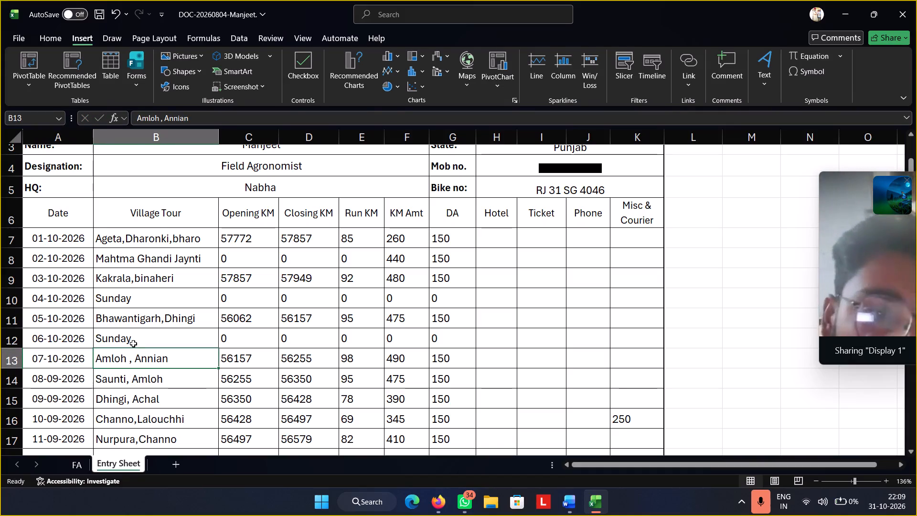
double_click(133, 344)
key("BackSpace")
key("BackSpace")
key("BackSpace")
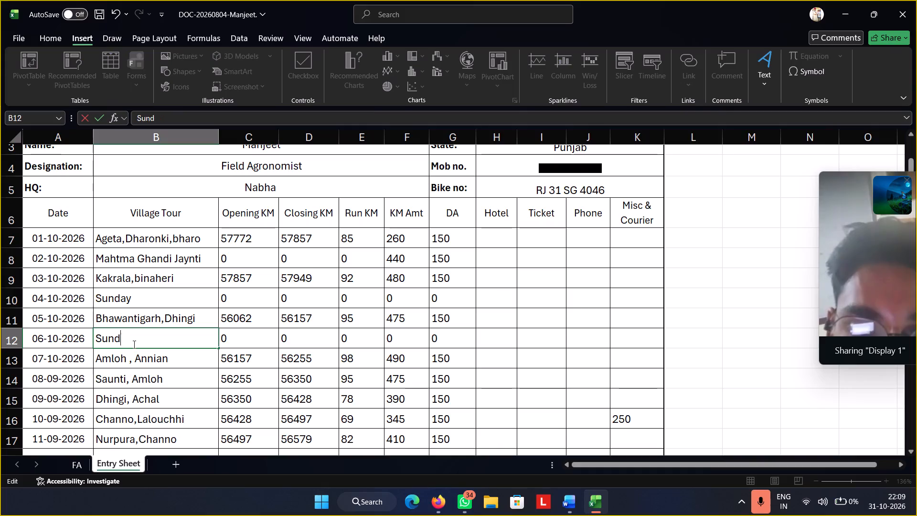
key("BackSpace")
key("BackSpace")
key("BackSpace")
key("BackSpace")
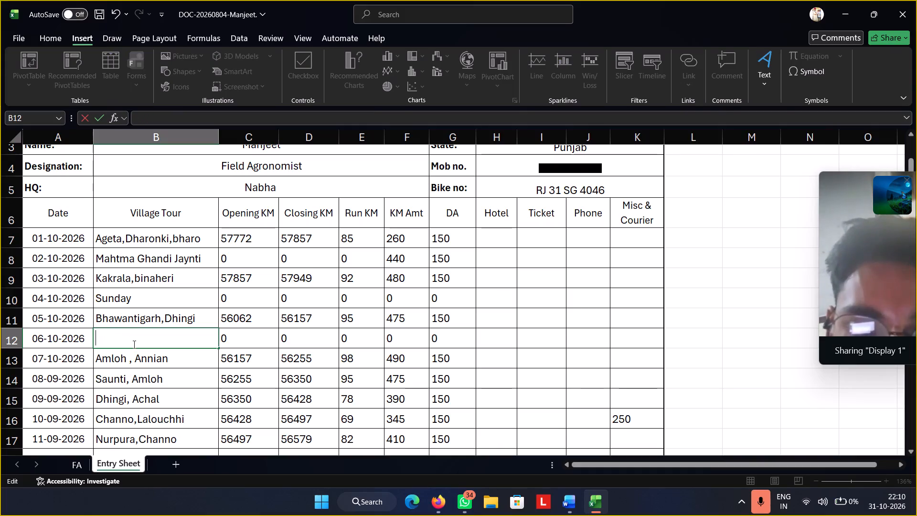
key("shift+n")
type("ab")
key("Right")
key("Right")
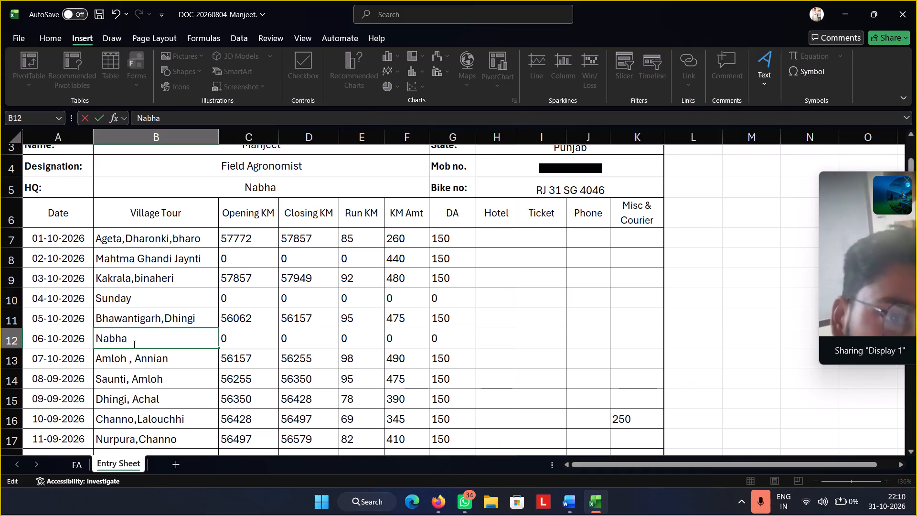
key("comma")
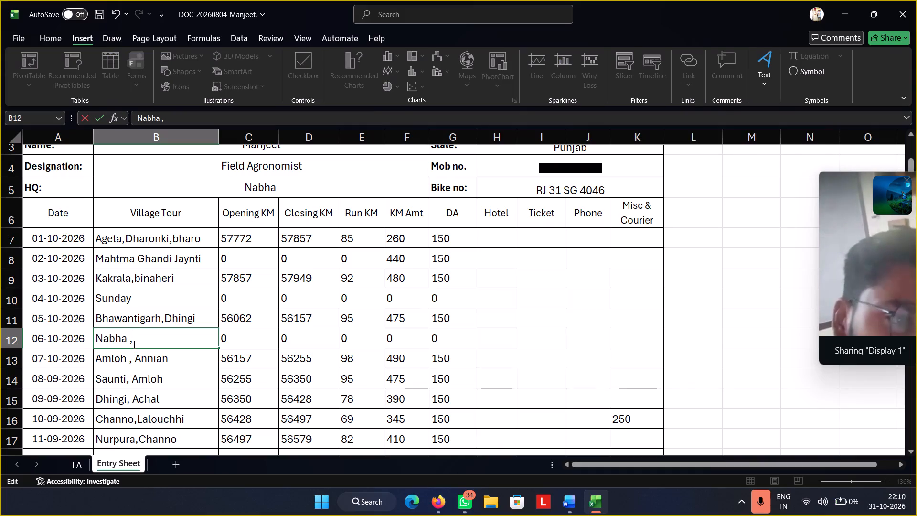
key("space")
type("di")
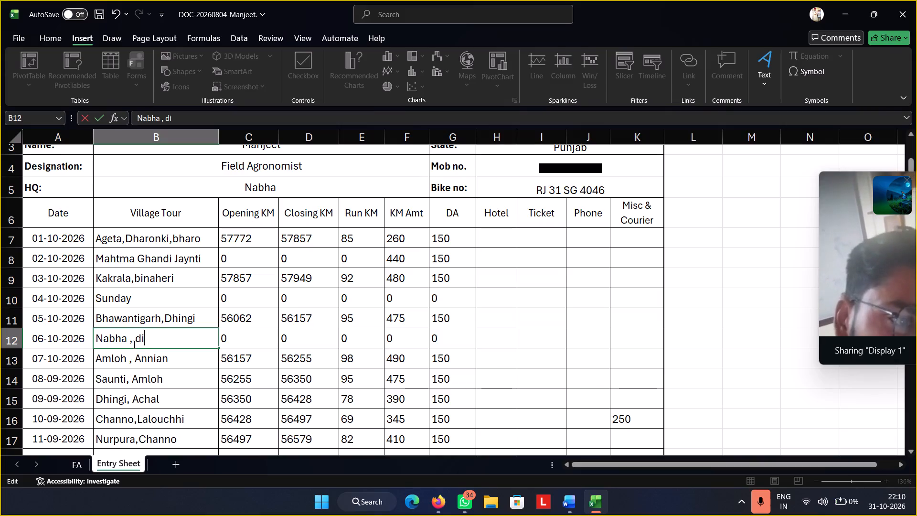
key("BackSpace")
key("shift+BackSpace")
type("Di")
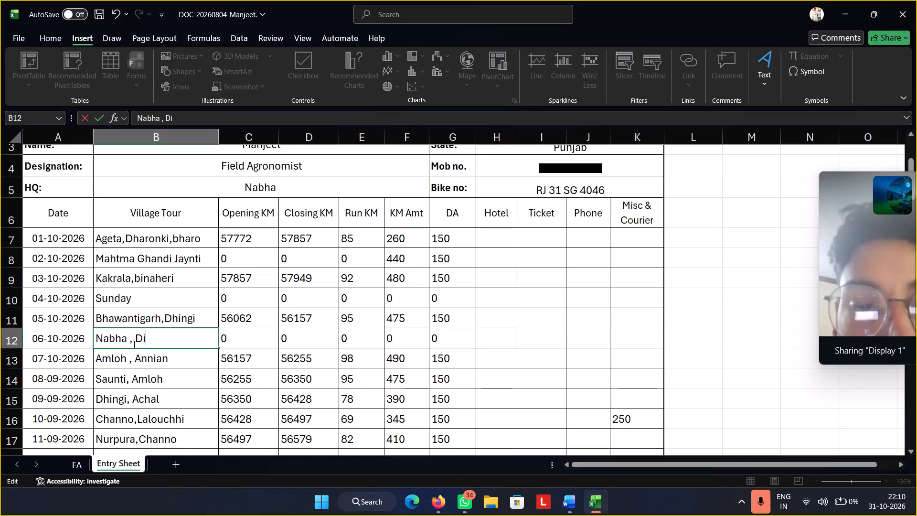
key("BackSpace")
type("el")
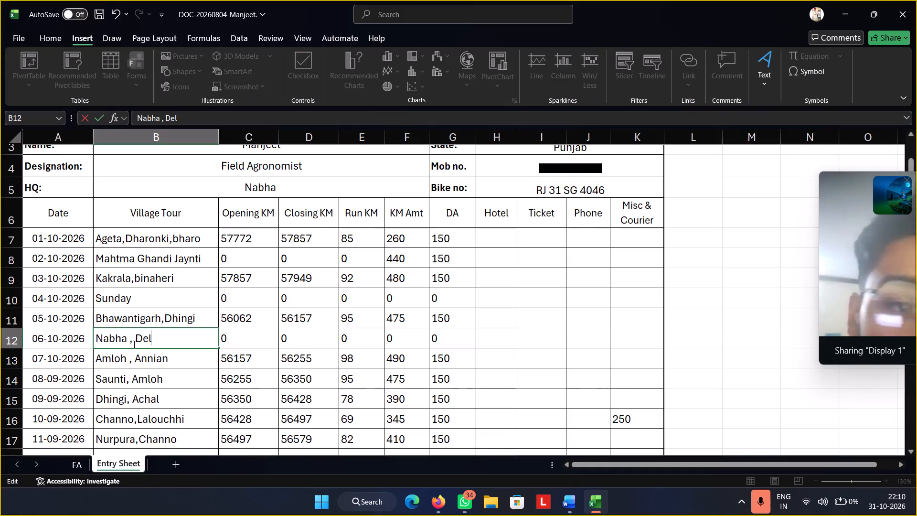
key("d")
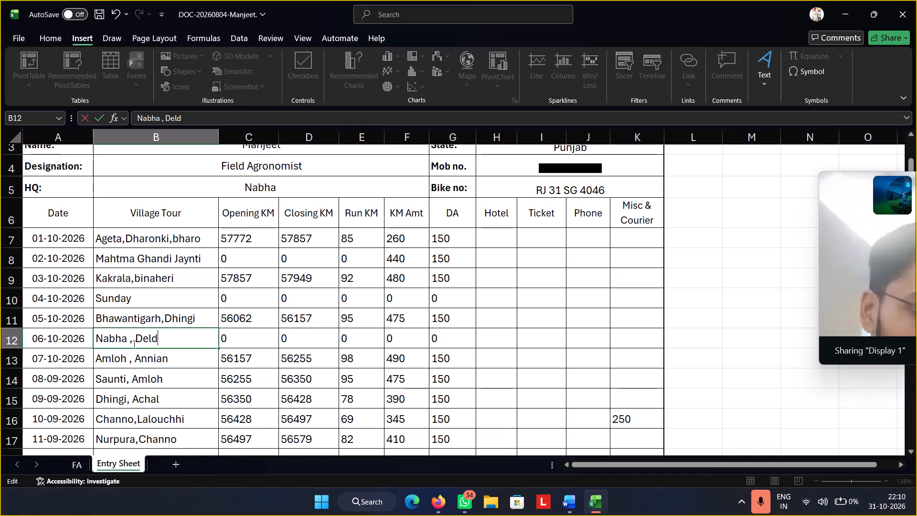
key("BackSpace")
type("el")
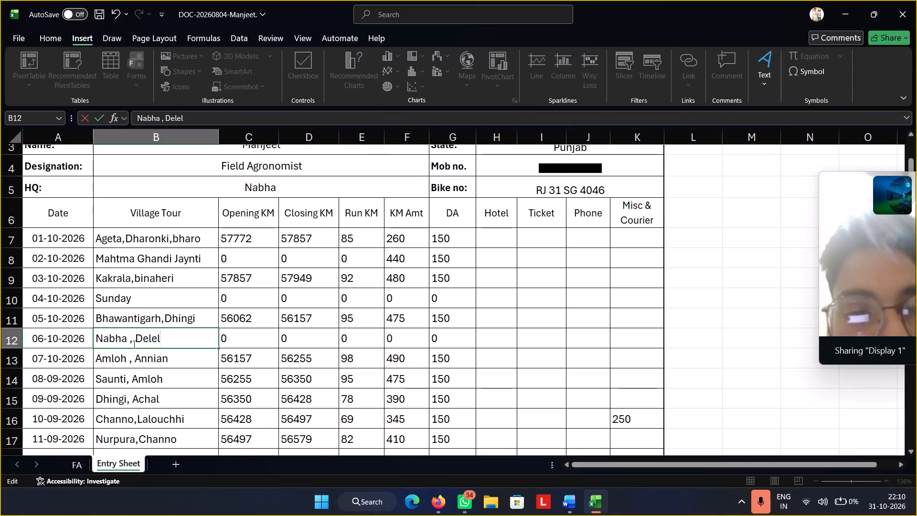
type("ga")
type("rh")
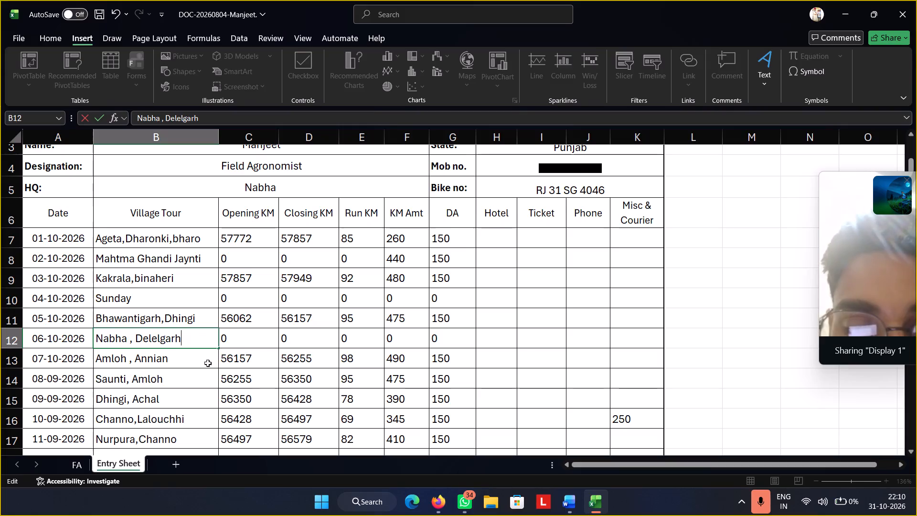
key("Return")
Replace the Village Tour entry in cell B13, the row dated 07-10-2026, with "Malerkotla,Nabha".
double_click(154, 361)
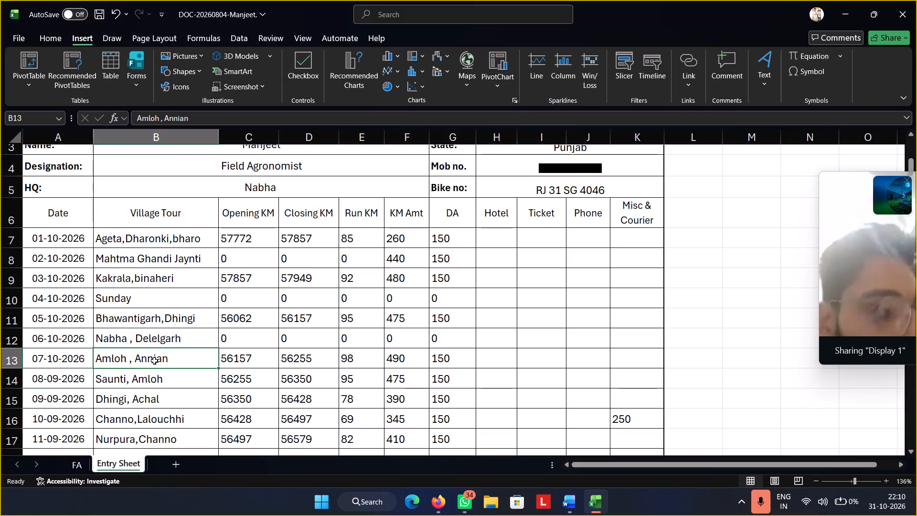
left_click(170, 358)
key("BackSpace")
key("BackSpace")
key("BackSpace")
key("BackSpace")
key("BackSpace")
key("BackSpace")
key("BackSpace")
key("BackSpace")
key("BackSpace")
key("BackSpace")
key("BackSpace")
key("BackSpace")
key("BackSpace")
key("BackSpace")
key("BackSpace")
key("BackSpace")
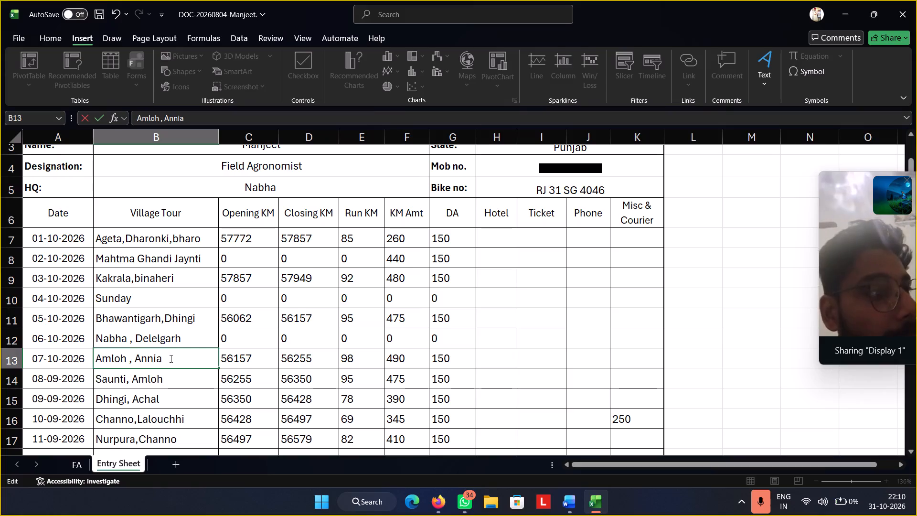
type("ko")
type("tla")
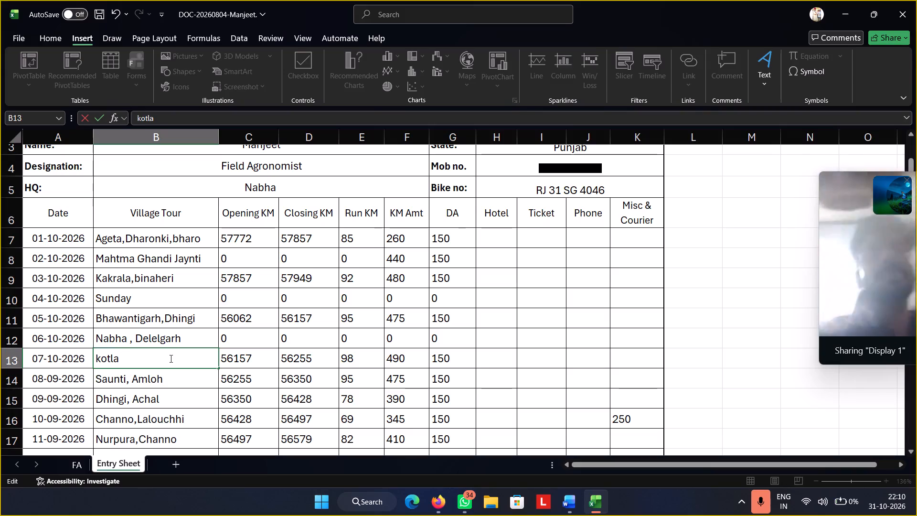
key("comma")
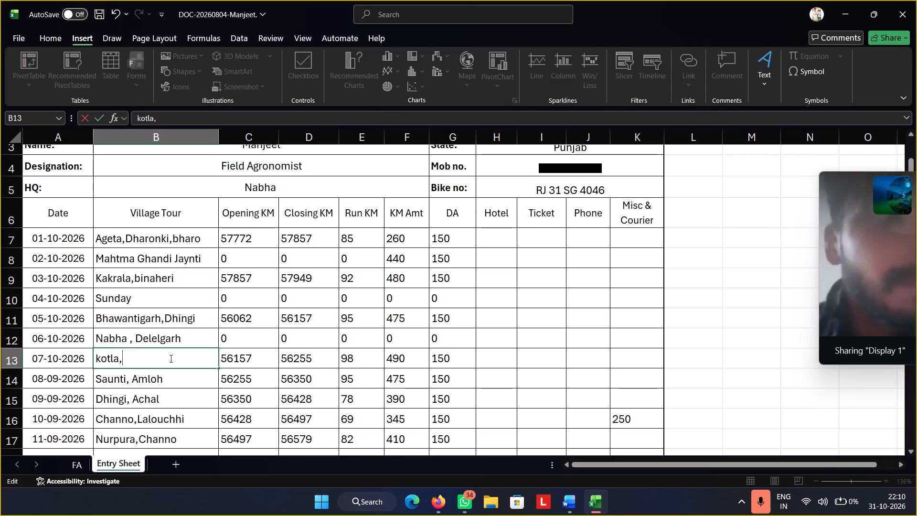
type("Nabha")
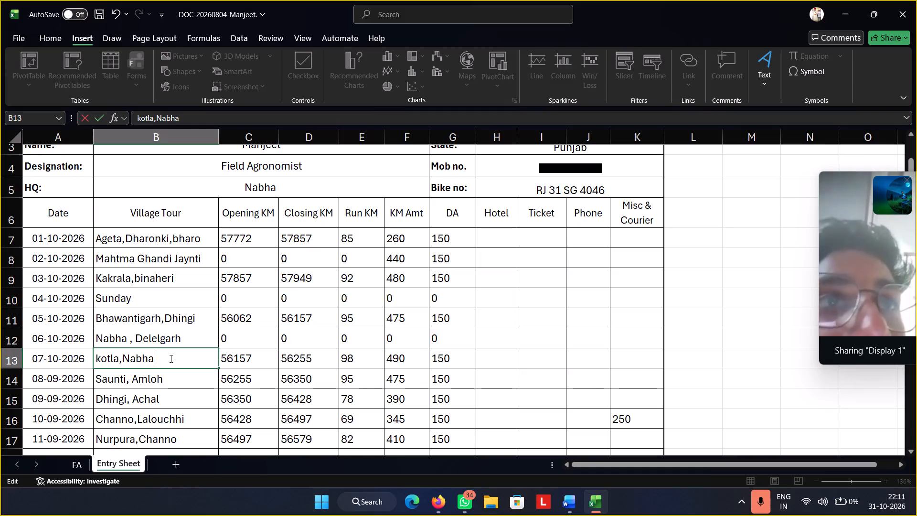
key("Left")
key("Left")
key("Left")
key("Left")
key("Left")
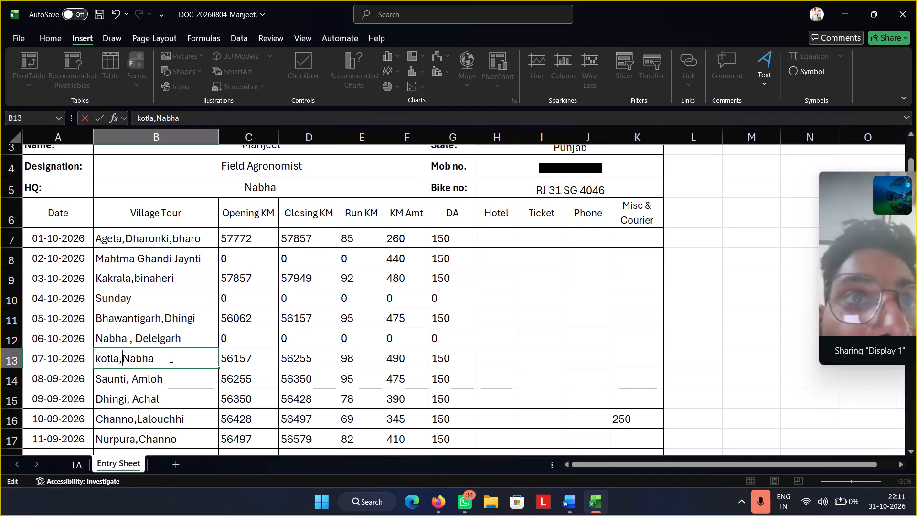
key("Left")
key("Left")
key("Left")
key("Left")
key("Left")
key("Left")
key("Left")
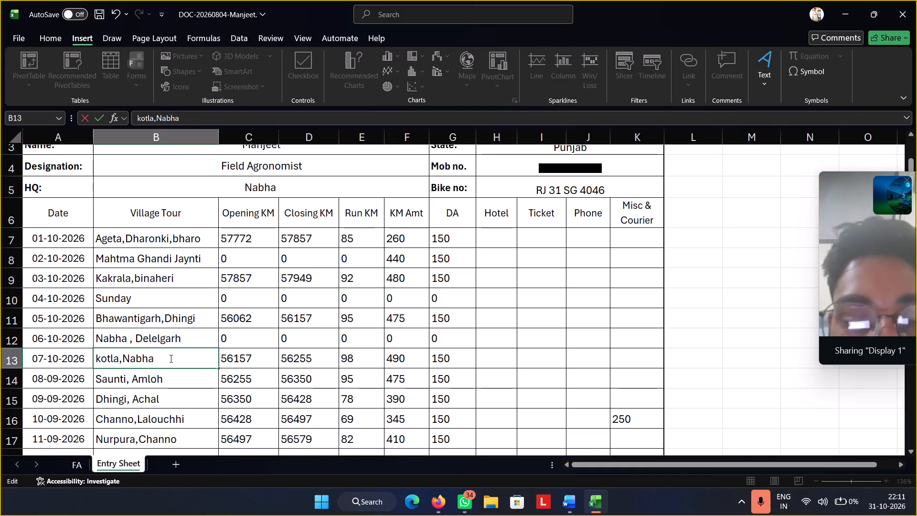
type("ma")
key("BackSpace")
key("BackSpace")
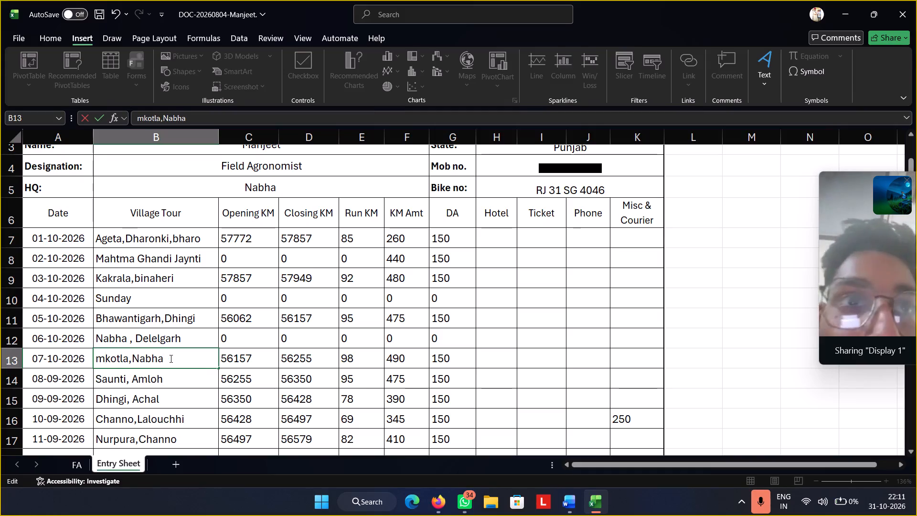
type("Ma")
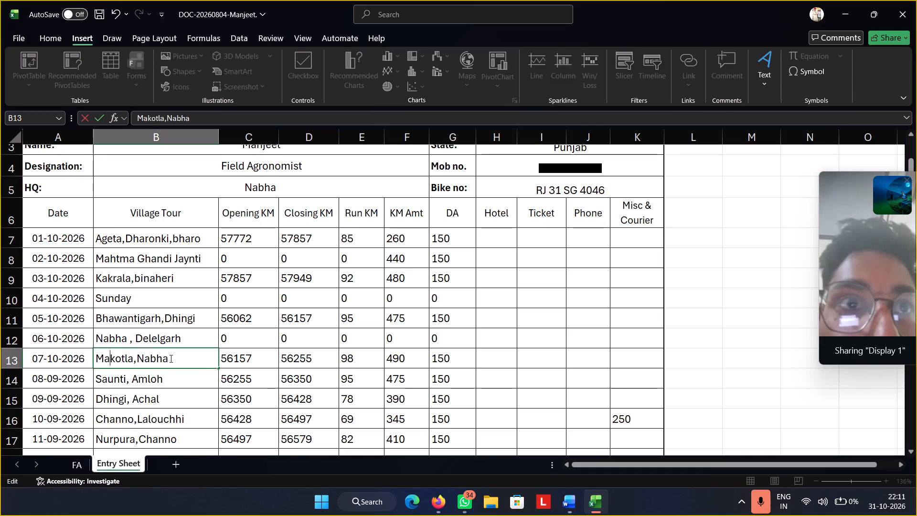
key("l")
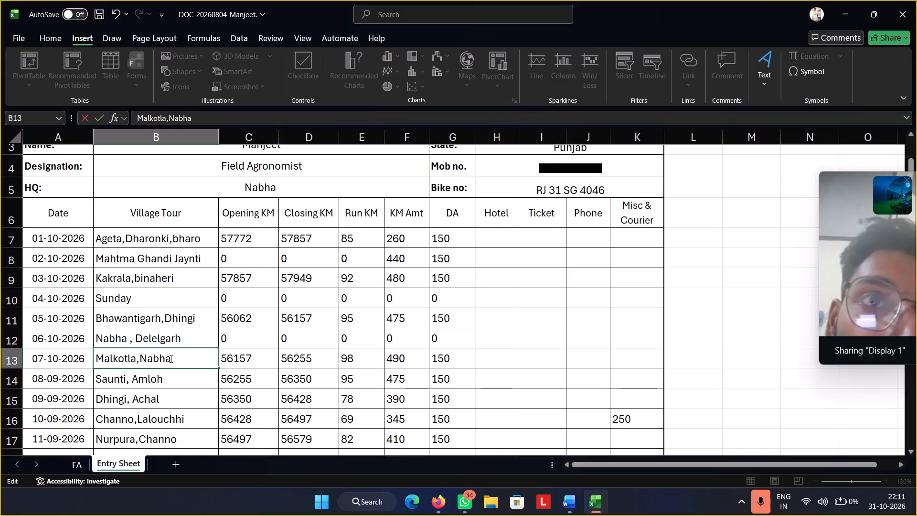
key("e")
key("r")
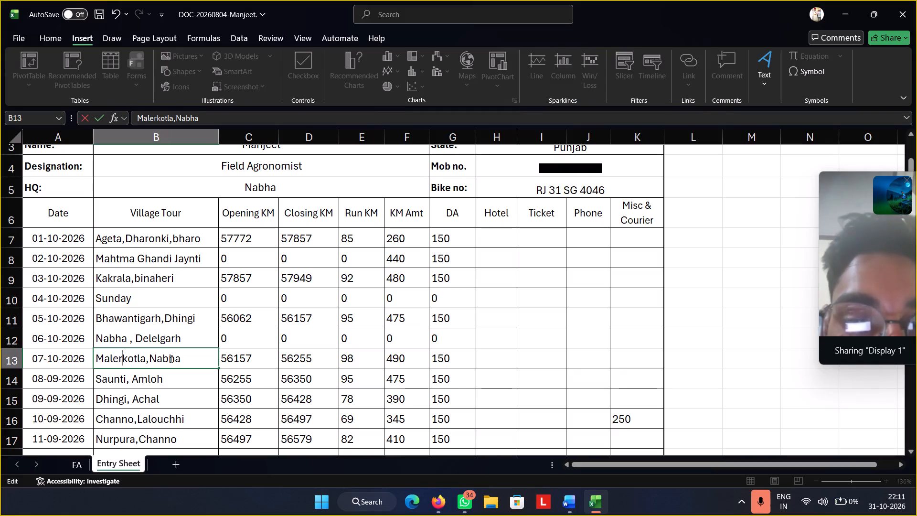
Clear the Village Tour entry "Saunti, Amloh" from cell B14.
left_click(199, 382)
double_click(199, 382)
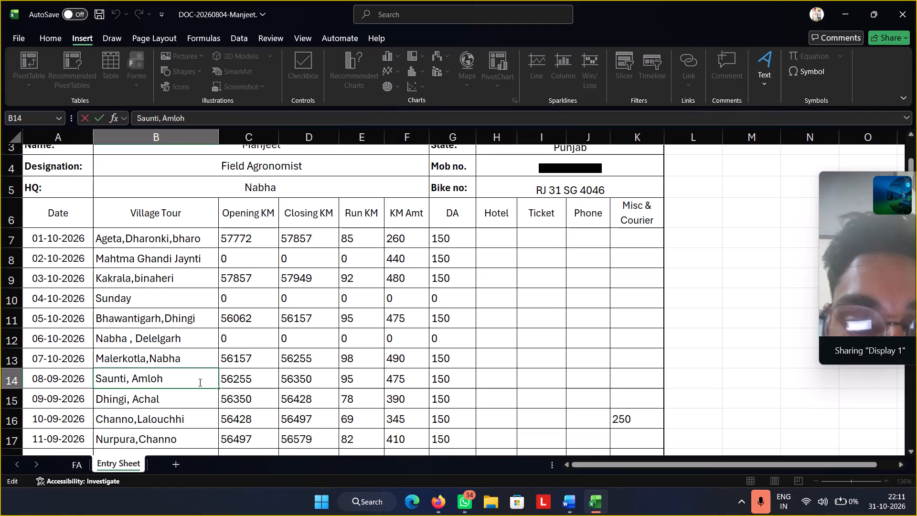
key("BackSpace")
key("BackSpace")
key("BackSpace")
key("BackSpace")
key("BackSpace")
key("BackSpace")
key("BackSpace")
key("BackSpace")
key("BackSpace")
key("BackSpace")
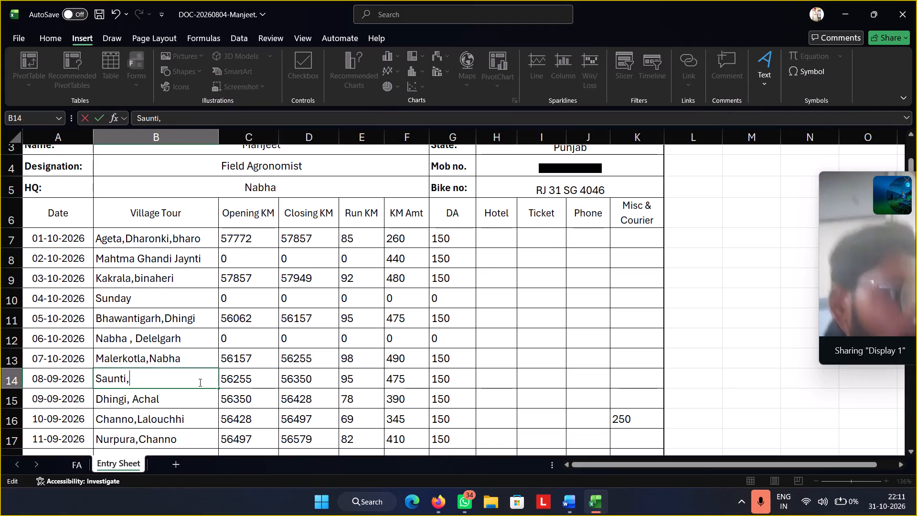
key("BackSpace")
key("BackSpace")
key("BackSpace")
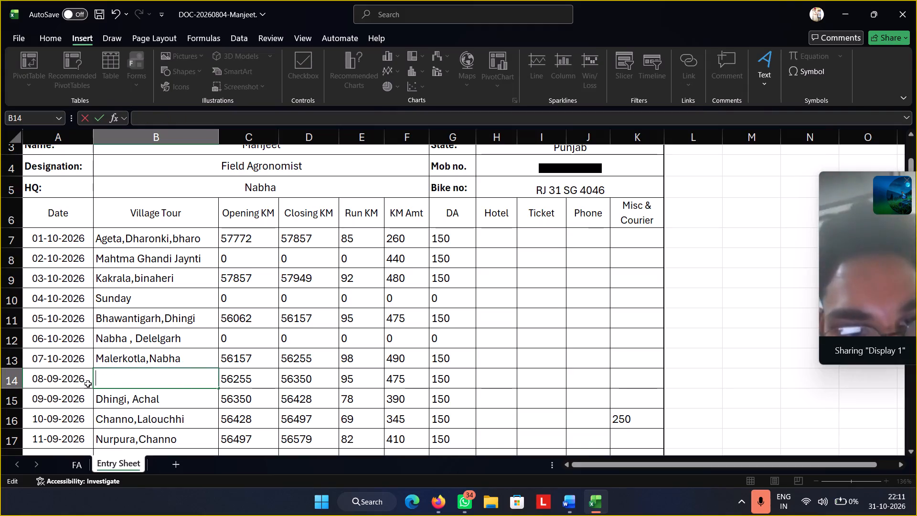
Change the date in cell A14, the row below 07-10-2026, to 08-10-2026.
left_click(55, 379)
left_click(58, 382)
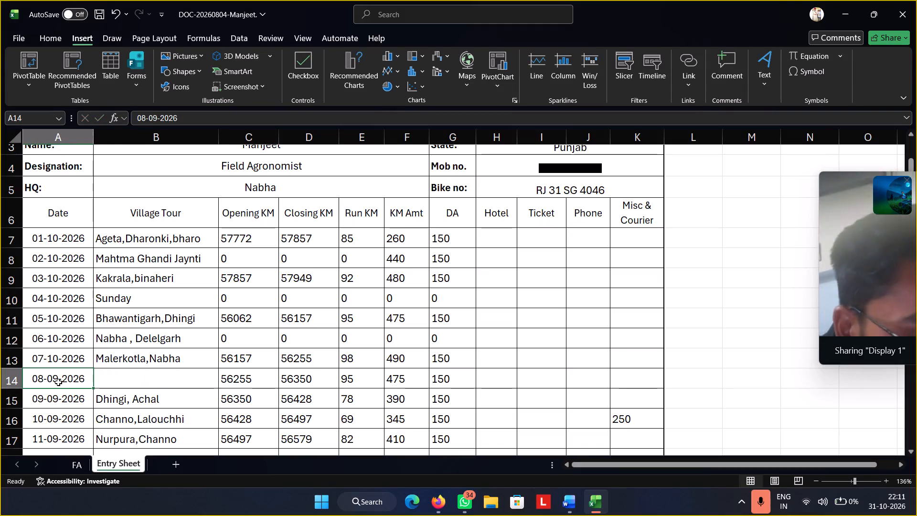
double_click(58, 382)
key("BackSpace")
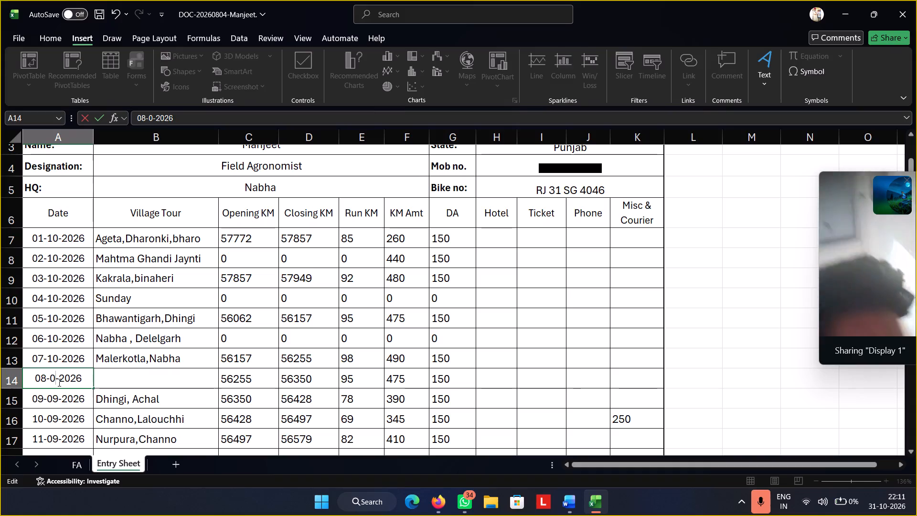
key("BackSpace")
type("10")
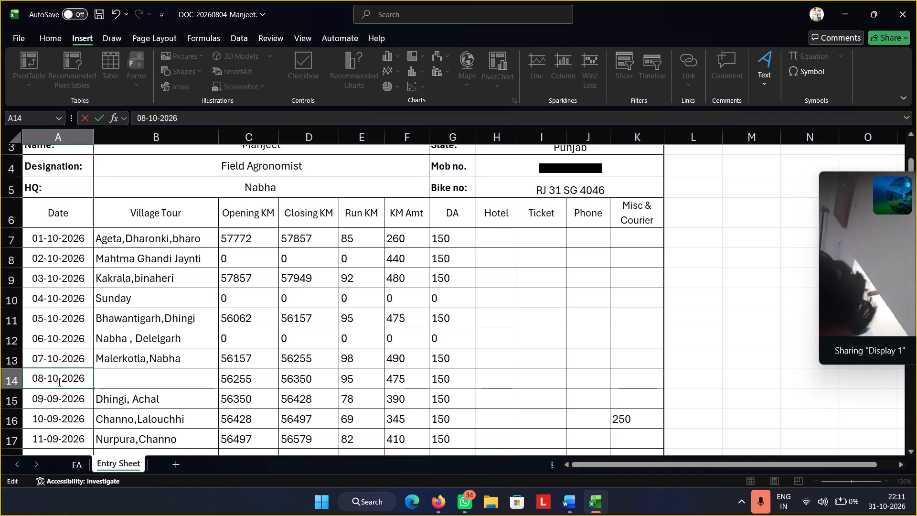
Enter "Choudhrymajra" as the Village Tour in cell B14, the row dated 08-10-2026.
double_click(114, 382)
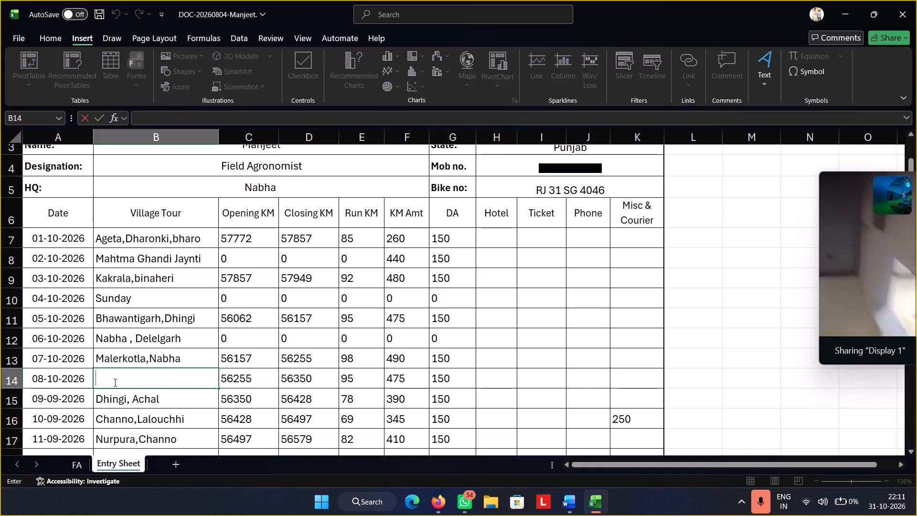
type("choud")
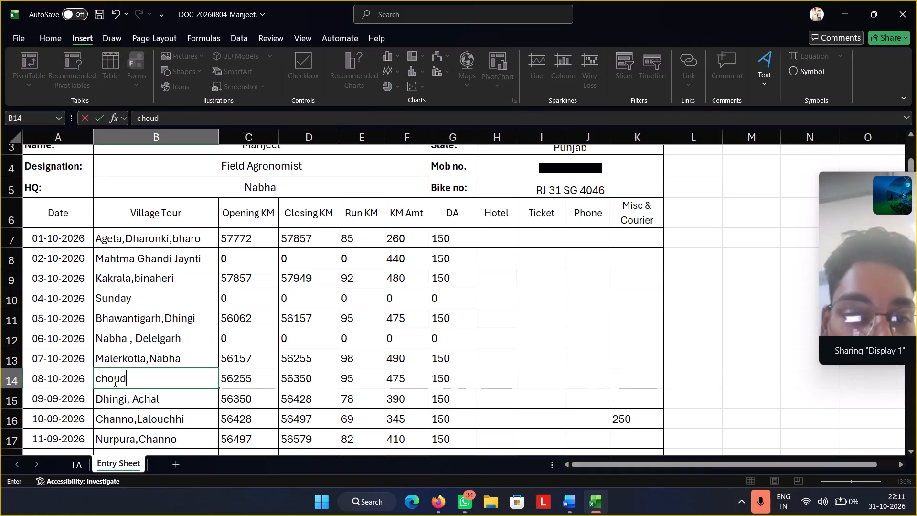
type("ry")
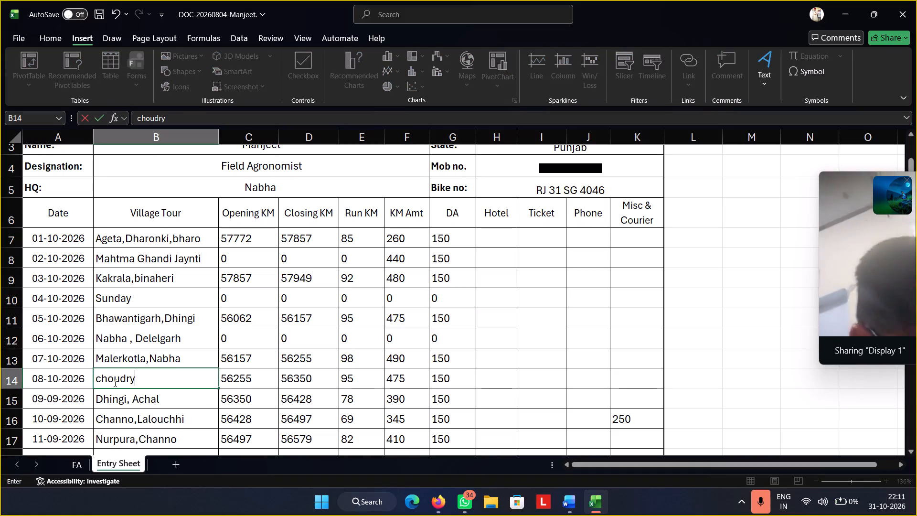
key("Left")
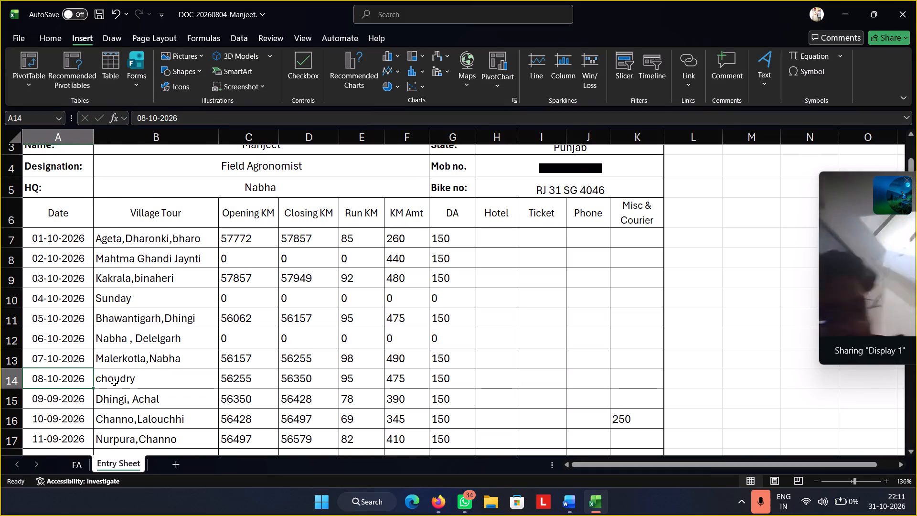
left_click(114, 382)
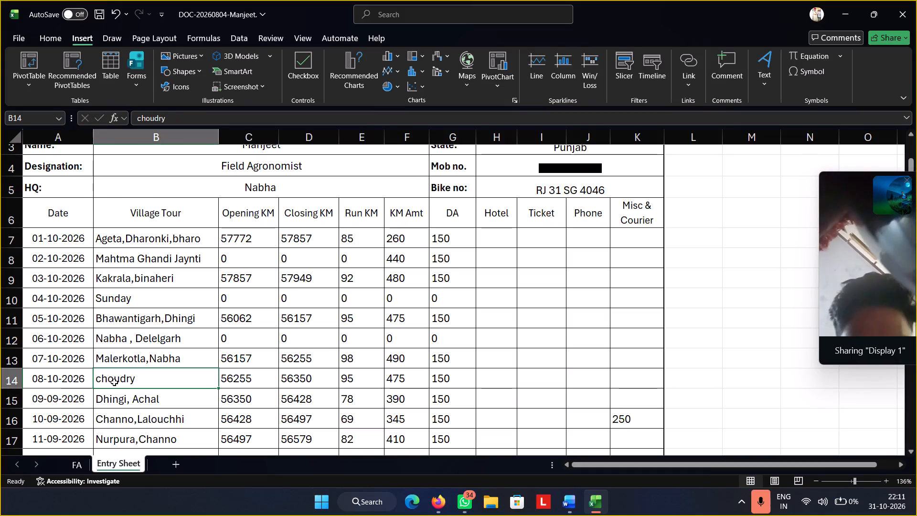
left_click(103, 382)
double_click(103, 382)
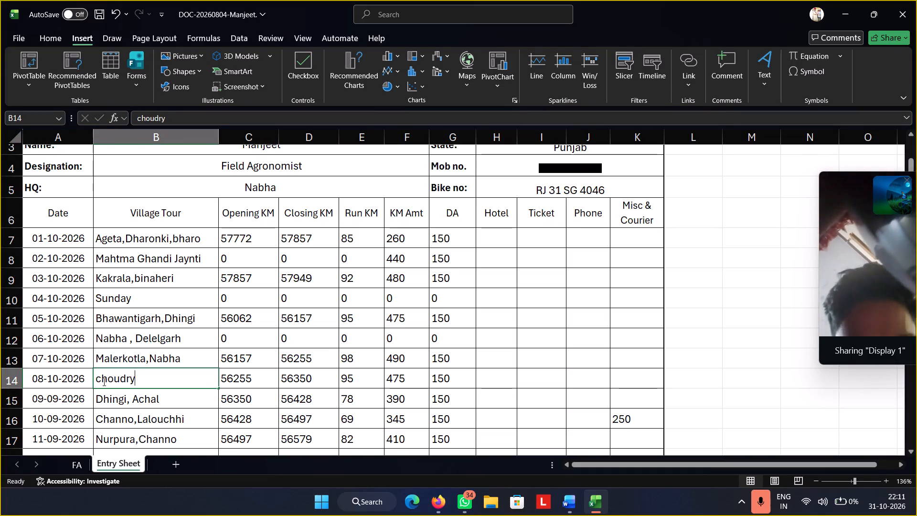
key("BackSpace")
key("shift+c")
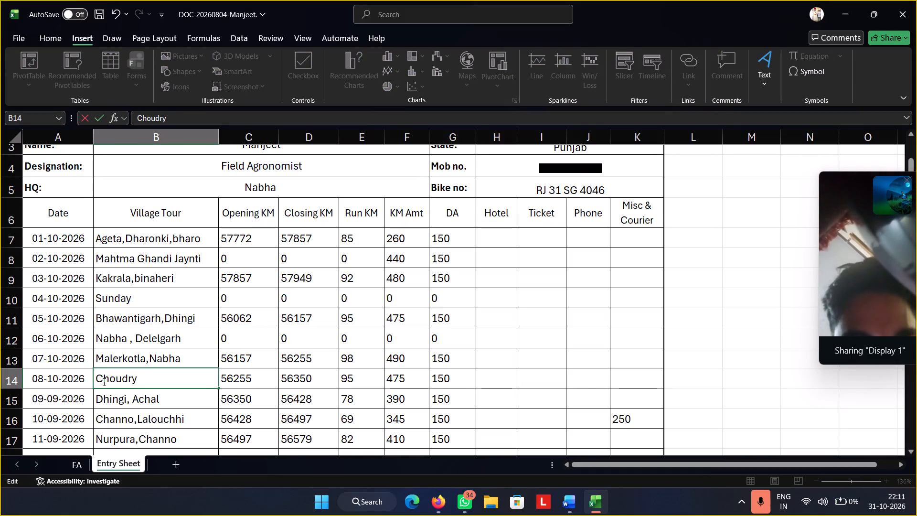
key("Right")
key("Right")
key("Right")
key("Right")
key("Right")
key("Right")
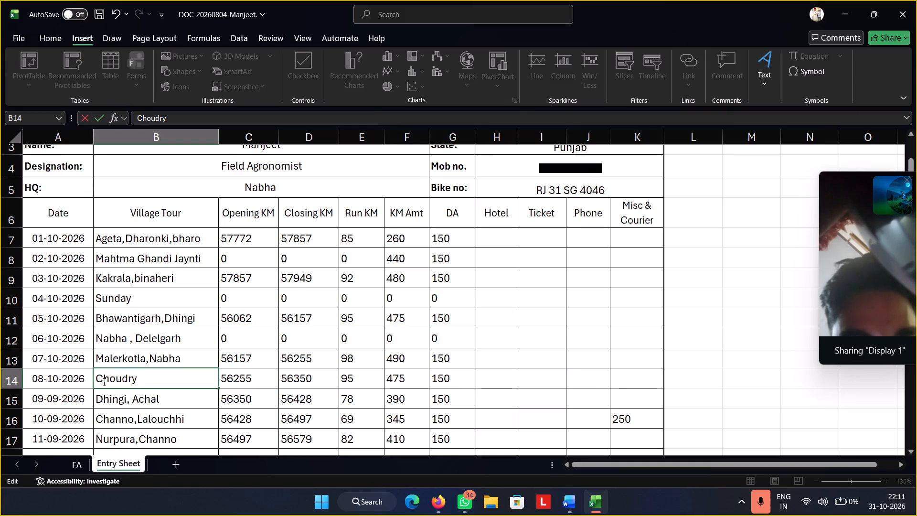
key("BackSpace")
key("BackSpace")
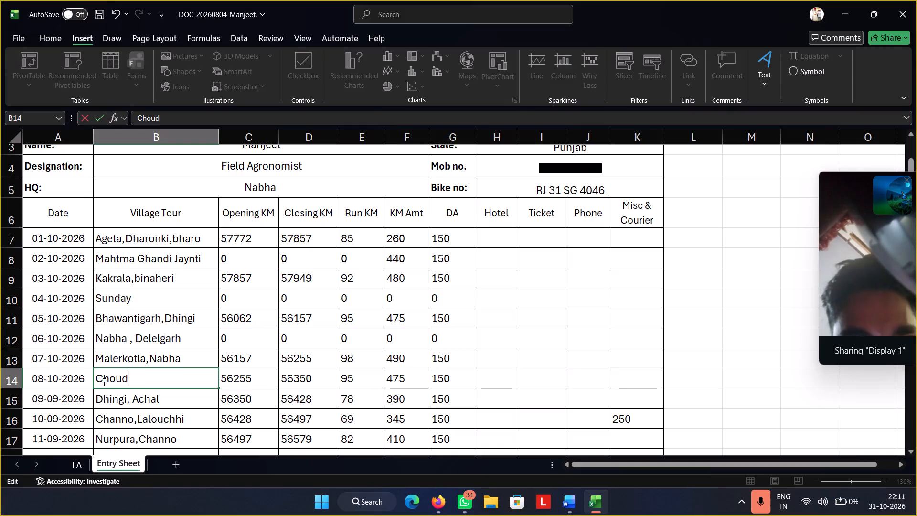
key("h")
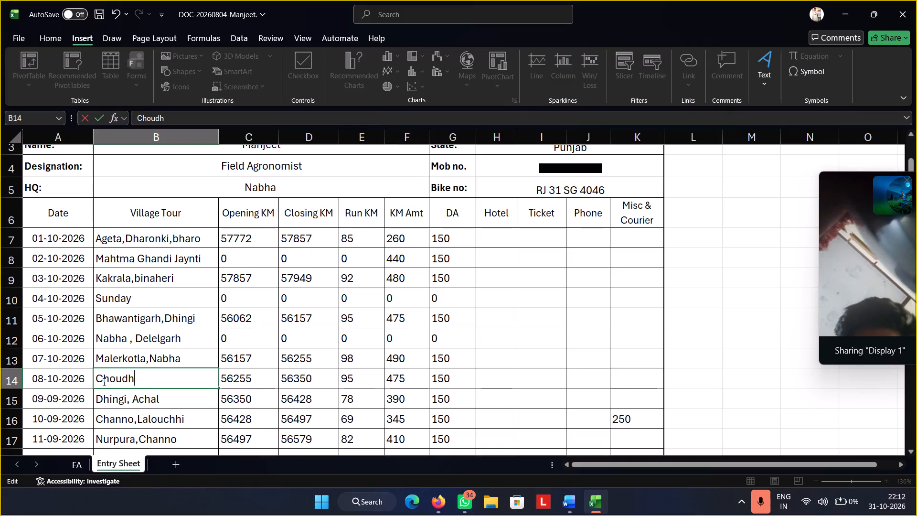
key("r")
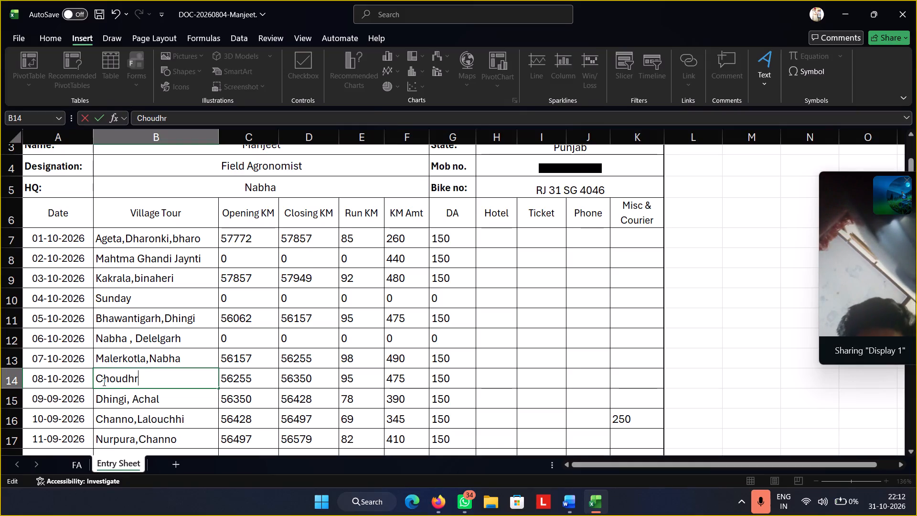
key("y")
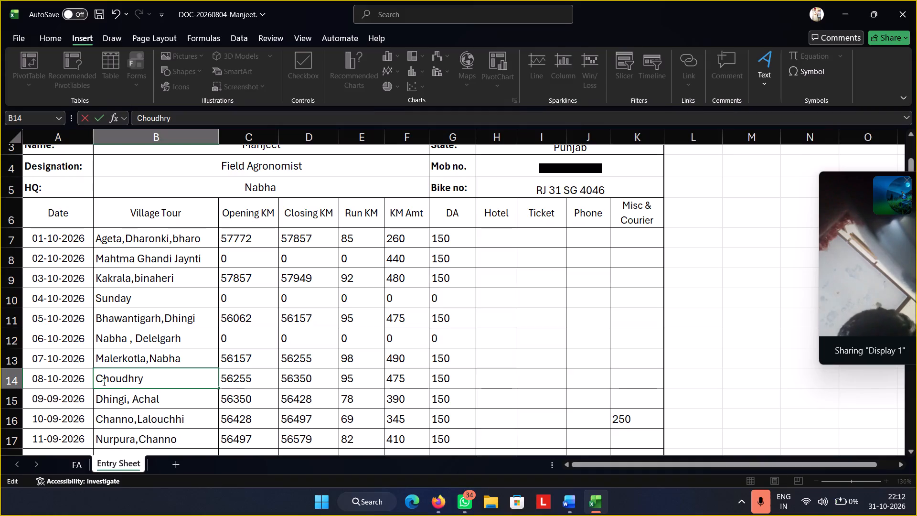
type("ma")
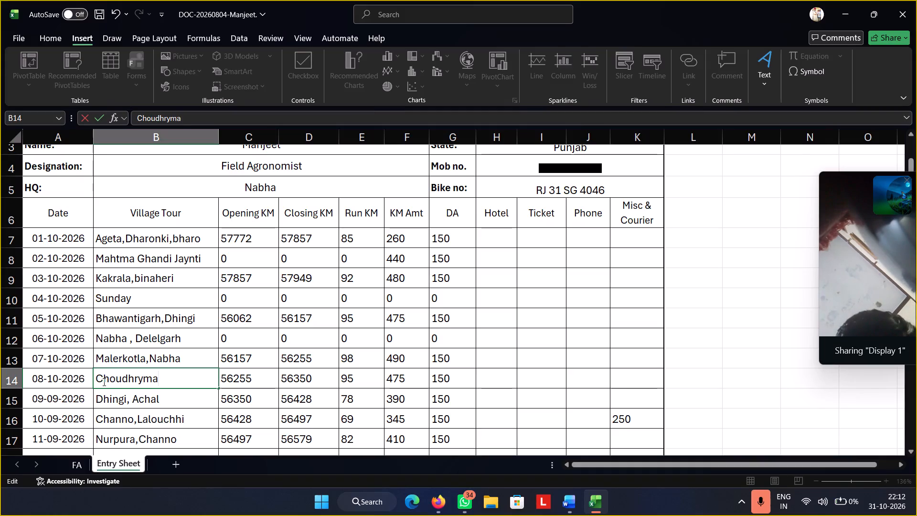
type("jra")
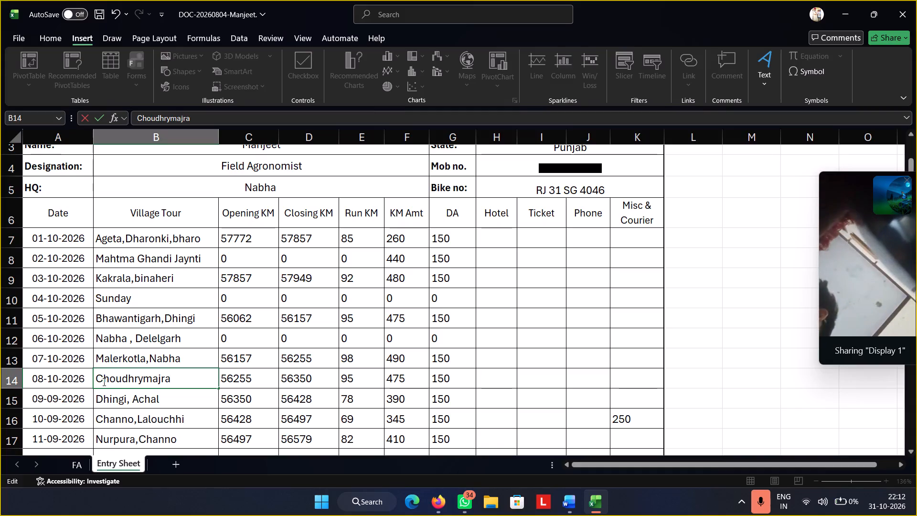
Append ",Kaul" to the Village Tour entry in cell B14 so it reads "Choudhrymajra,Kaul".
key("Left")
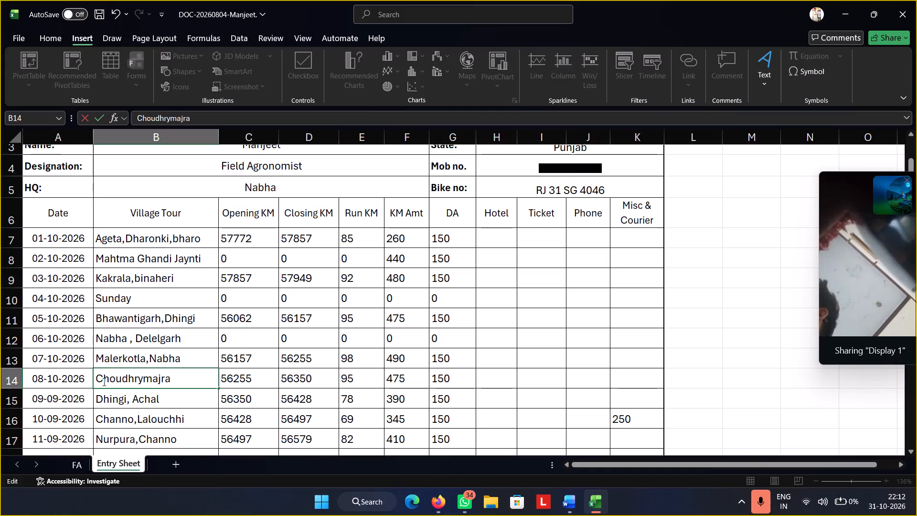
key("Left")
key("Left")
key("Left")
key("Left")
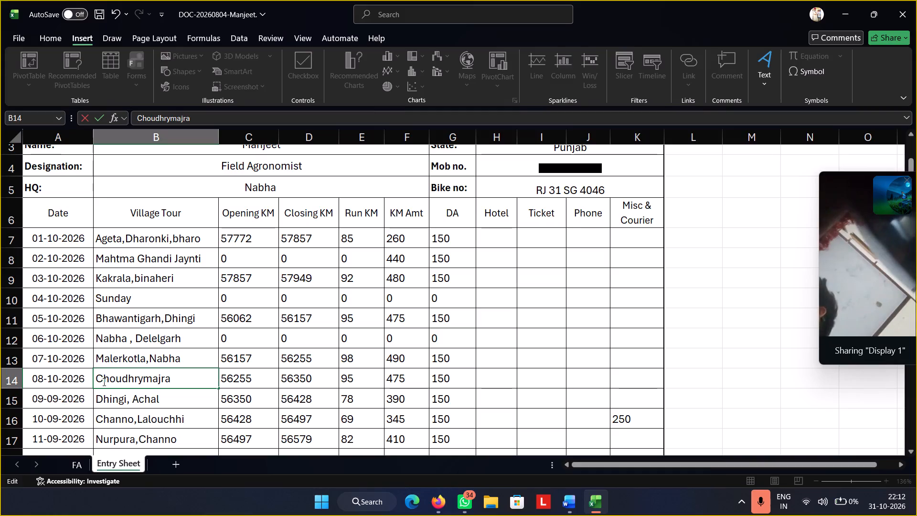
key("Right")
key("Right")
key("Right")
key("Right")
key("Right")
key("Right")
key("Right")
key("Right")
key("comma")
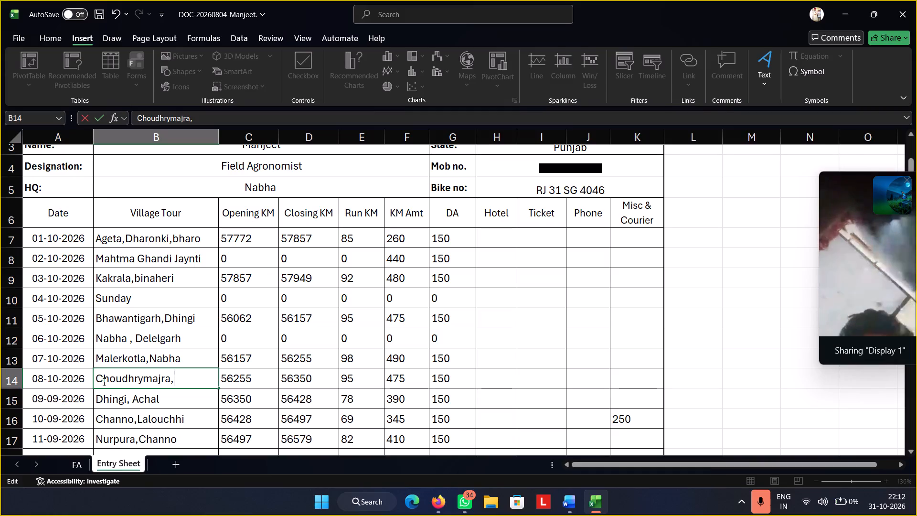
key("shift+k")
type("aul")
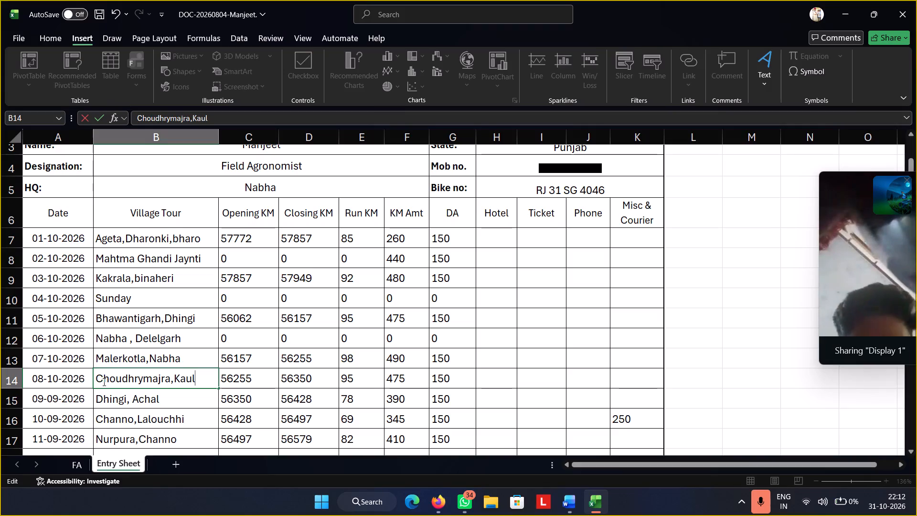
key("Return")
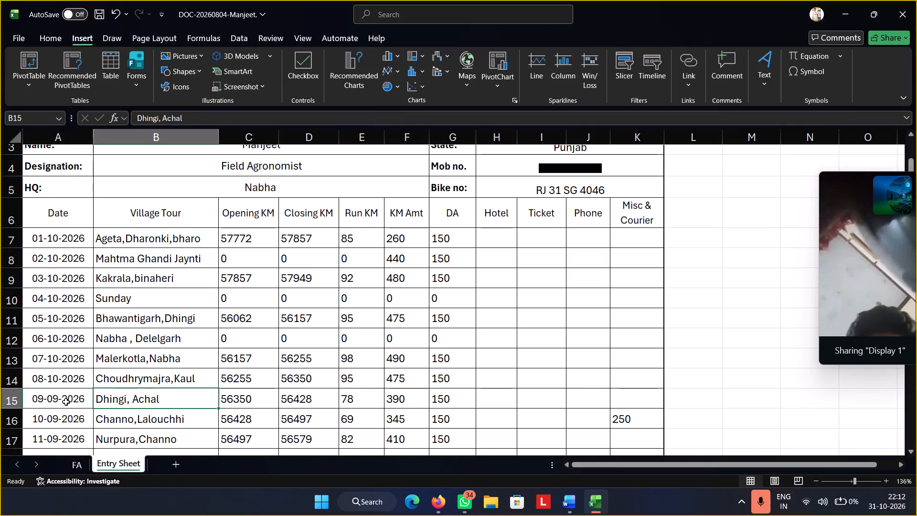
Change the date in cell A15, the row below 08-10-2026, to 09-10-2026.
left_click(66, 402)
double_click(61, 401)
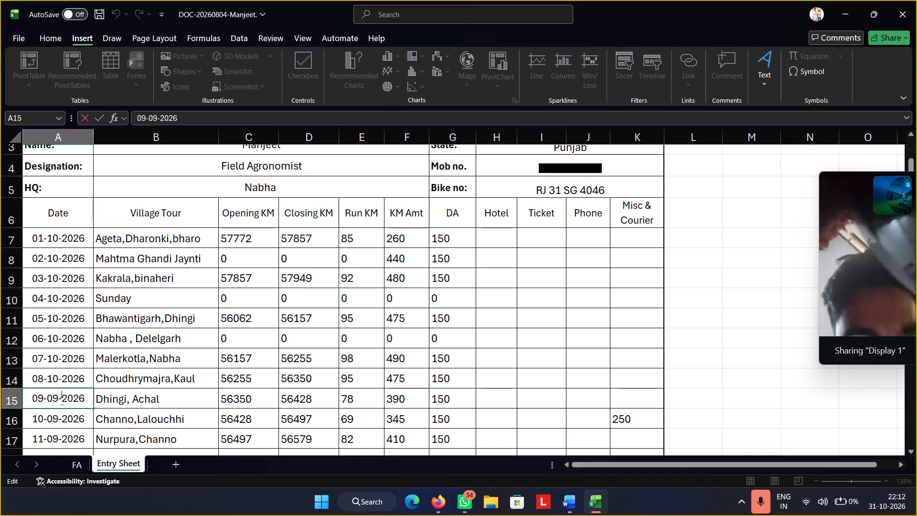
key("Left")
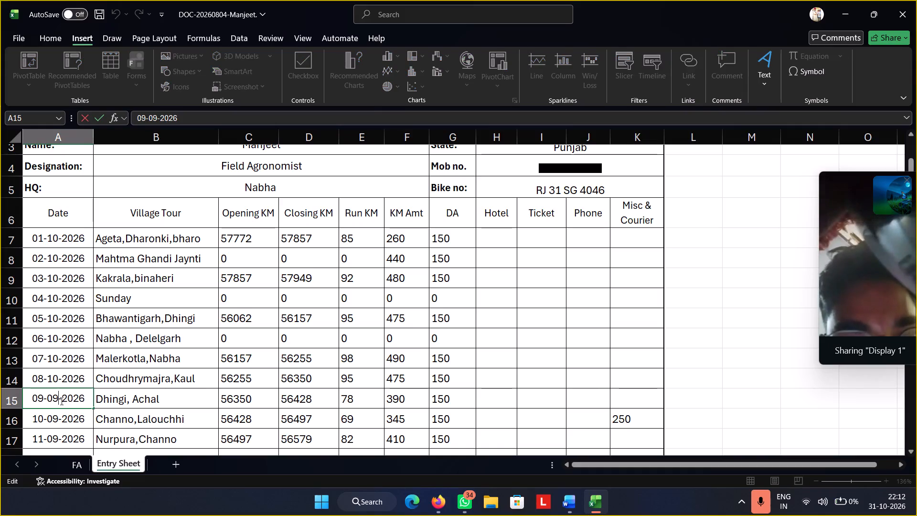
key("BackSpace")
key("BackSpace")
type("10")
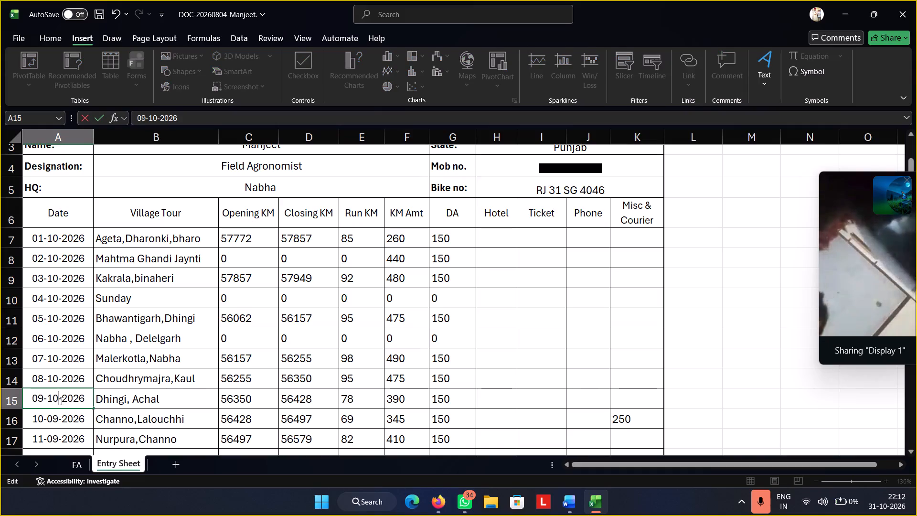
Replace the Village Tour entry in cell B15, the row dated 09-10-2026, with "Delelgarh".
double_click(119, 399)
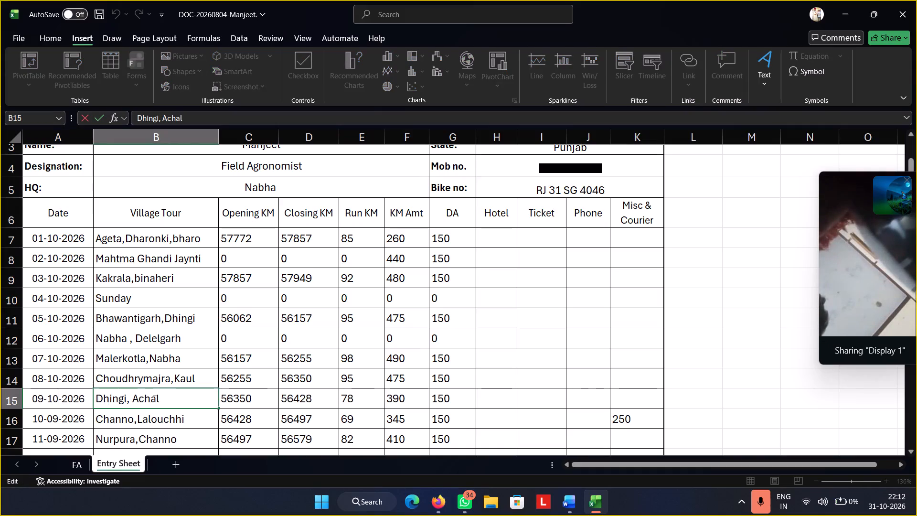
left_click_drag(161, 398, 96, 398)
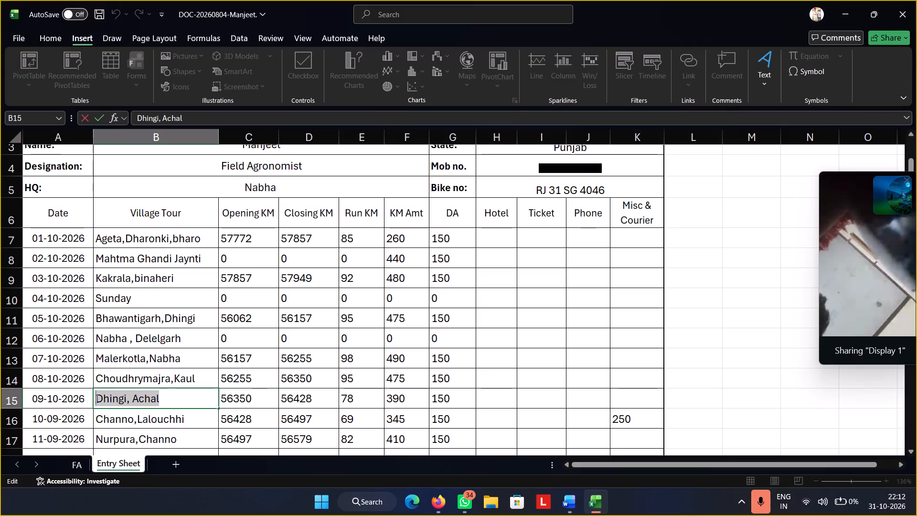
left_click_drag(96, 398, 98, 399)
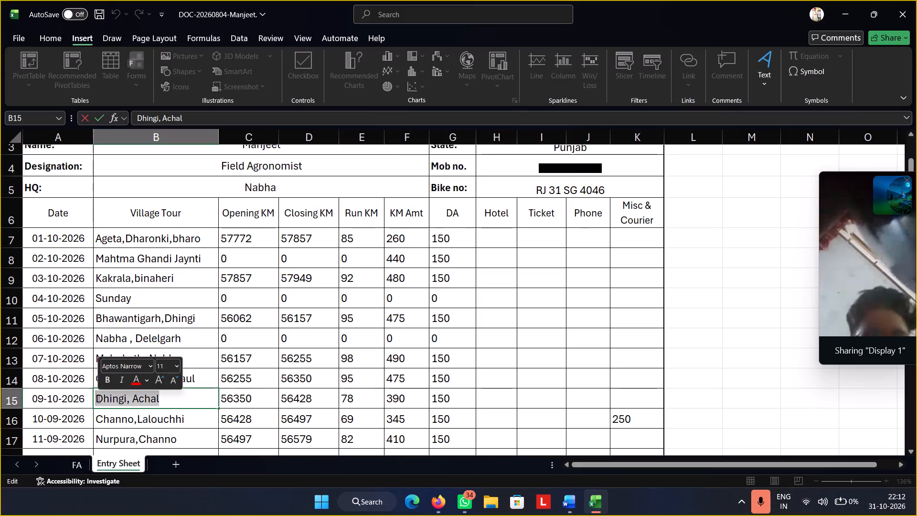
key("BackSpace")
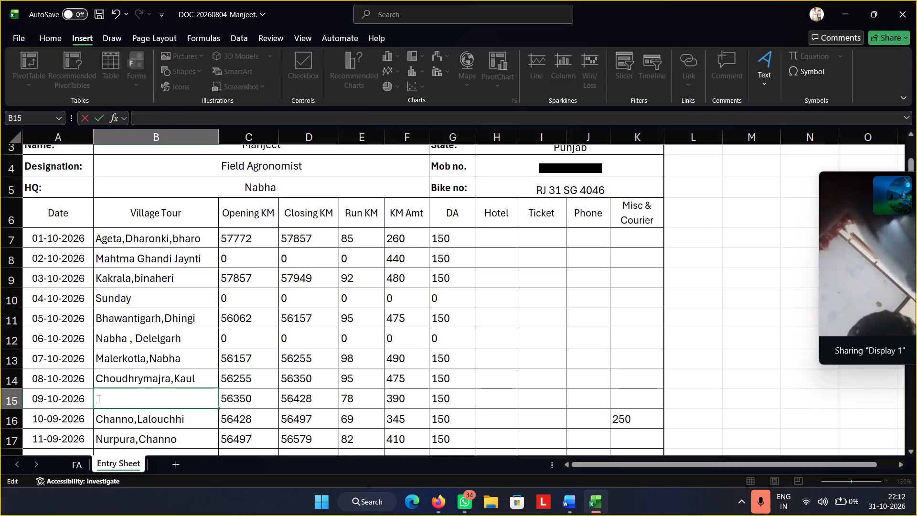
key("shift+d")
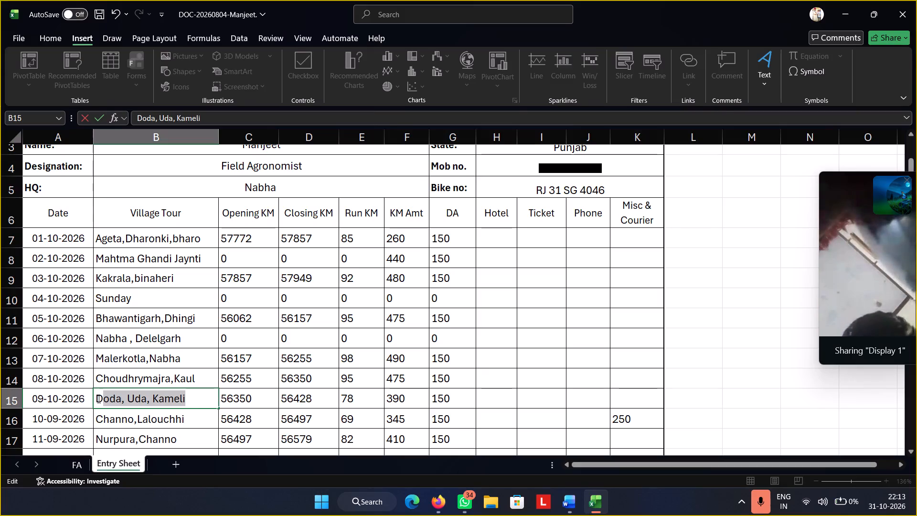
type("il")
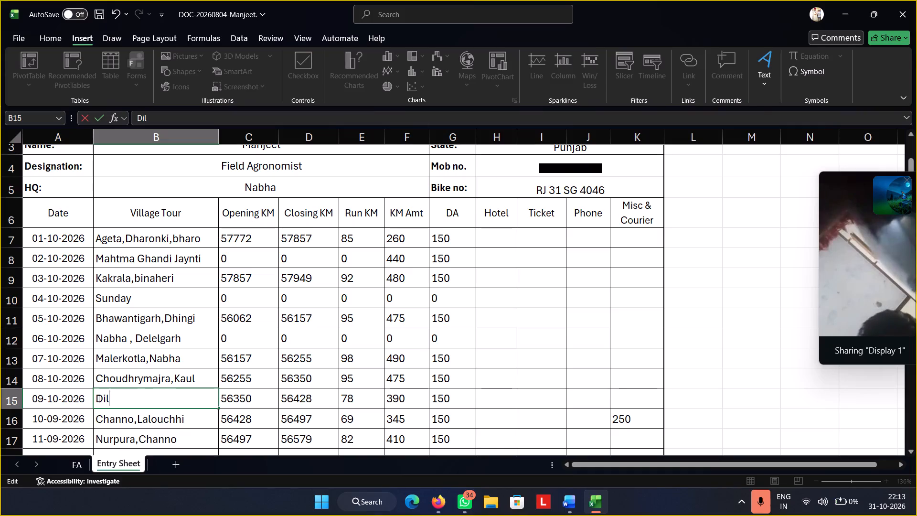
key("e")
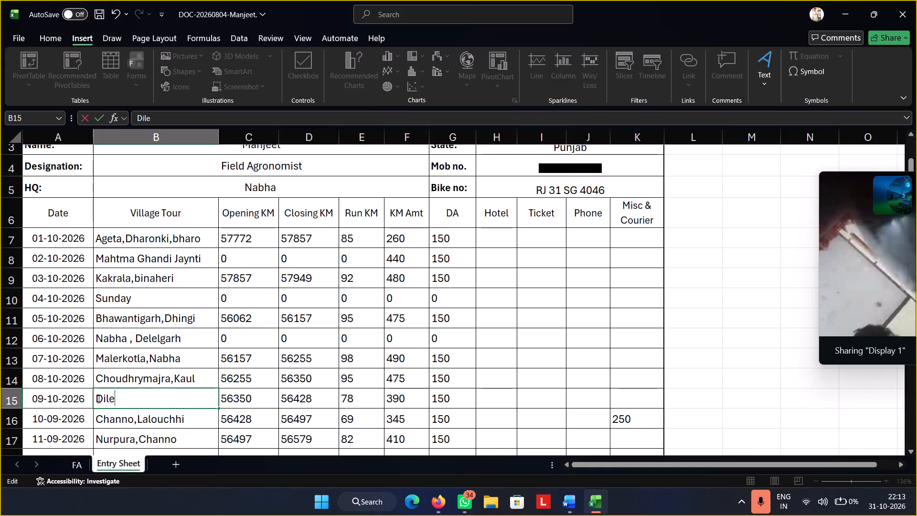
key("BackSpace")
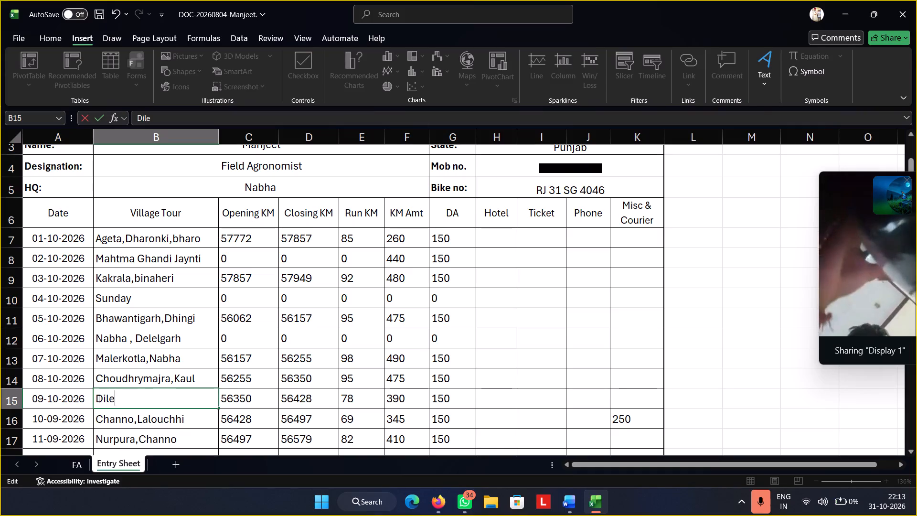
key("BackSpace")
key("BackSpace")
key("e")
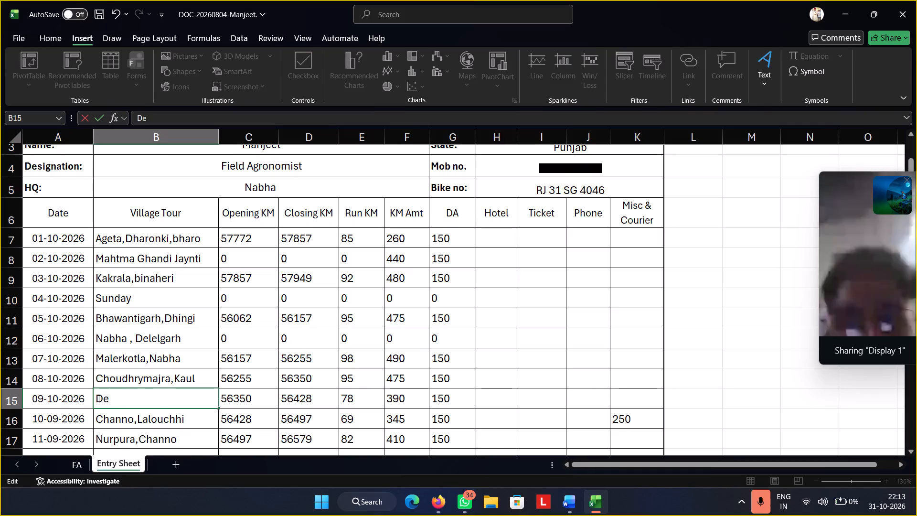
type("lel")
type("garh")
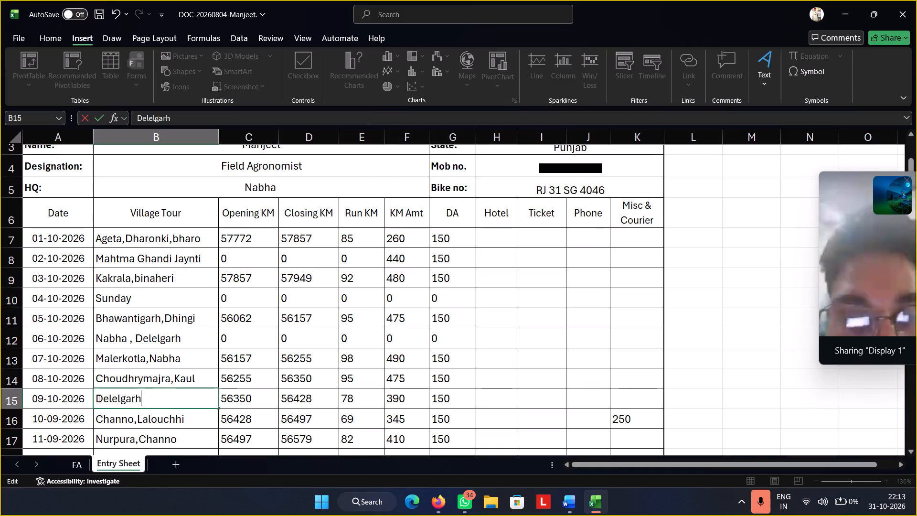
Append ",Malerkotla" to the Village Tour entry in cell B15 so it reads "Delelgarh,Malerkotla".
key("comma")
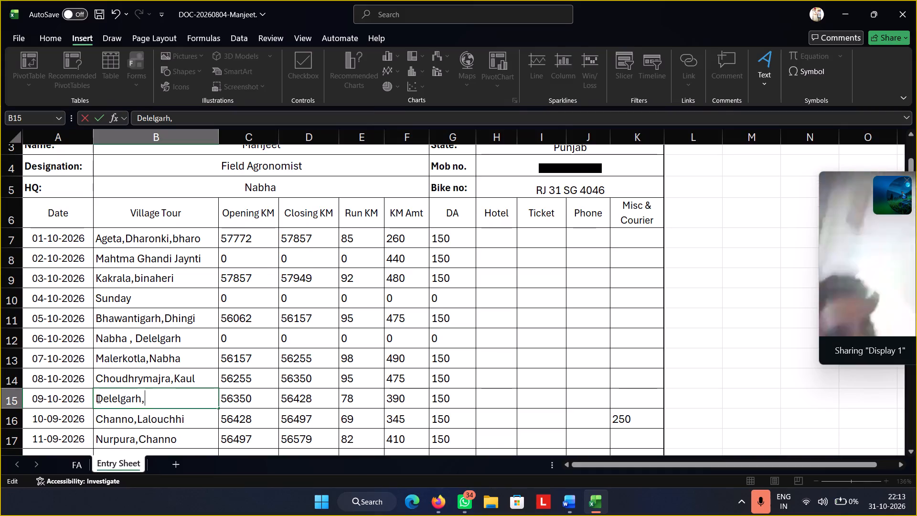
type("mlal")
key("BackSpace")
key("BackSpace")
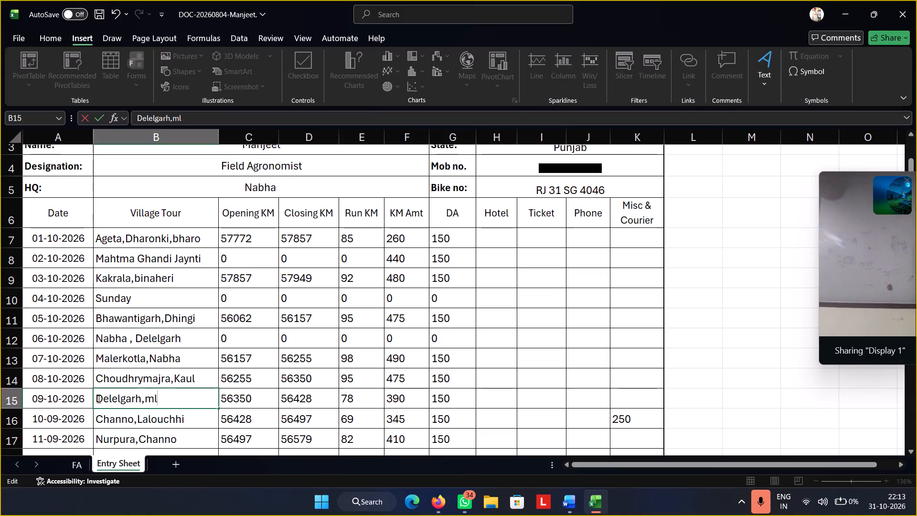
key("BackSpace")
key("BackSpace")
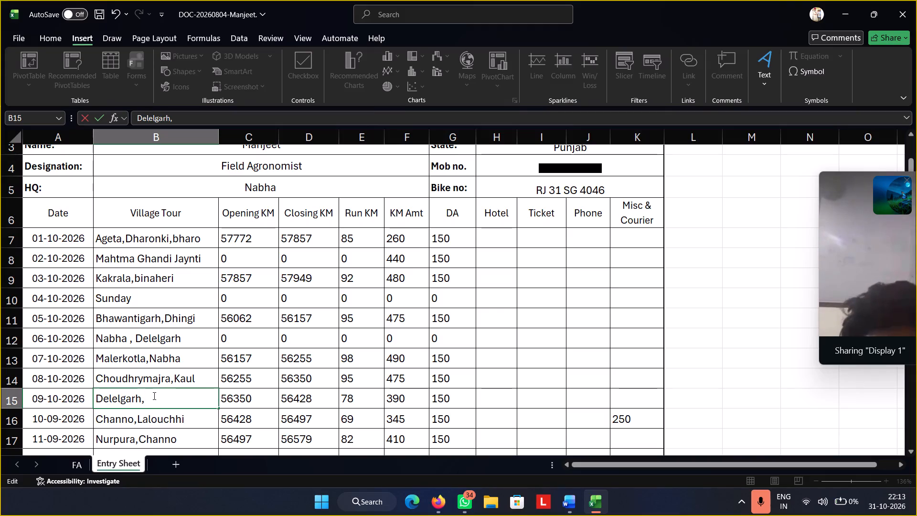
key("m")
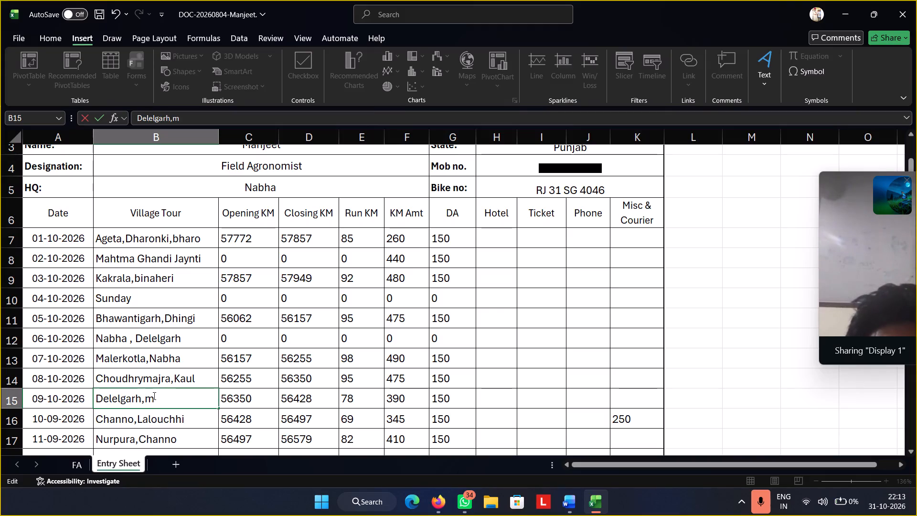
key("BackSpace")
key("shift+m")
key("a")
type("lerkotla")
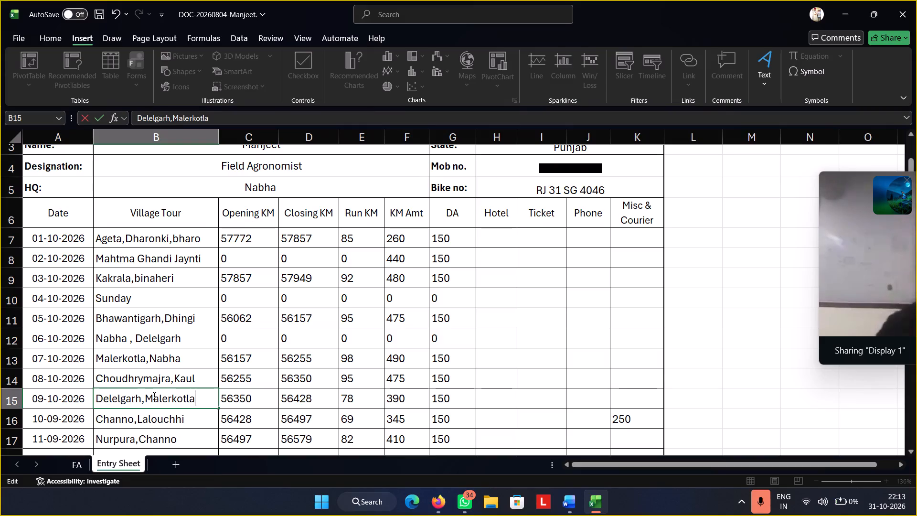
key("Return")
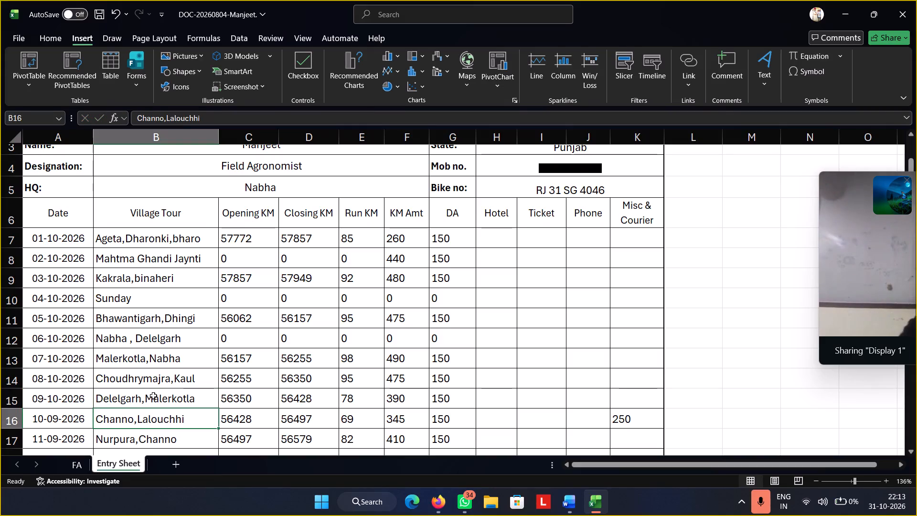
Change the date in cell A16, the row below 09-10-2026, to 10-10-2026.
double_click(65, 420)
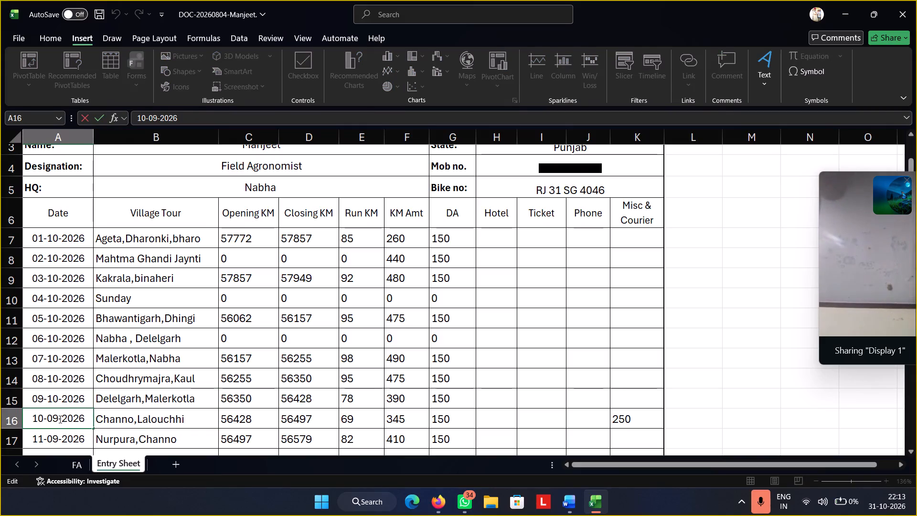
left_click(58, 419)
key("BackSpace")
key("BackSpace")
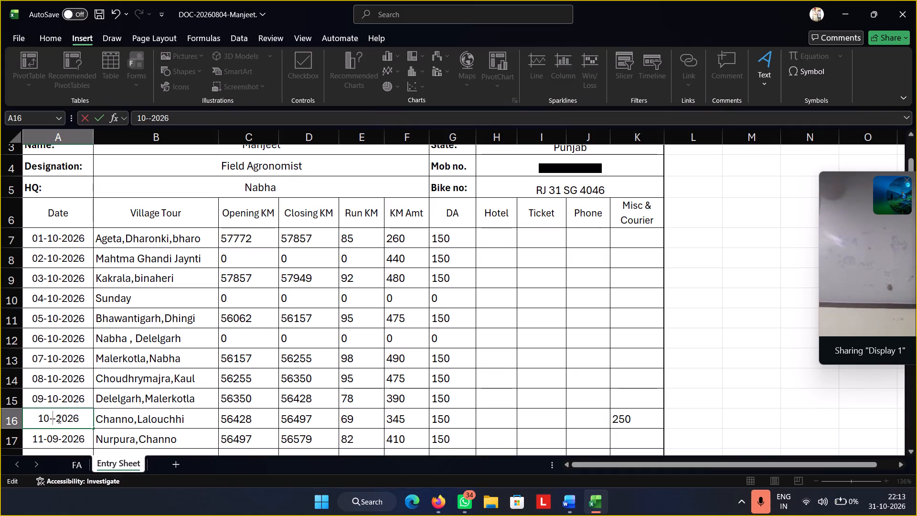
type("10")
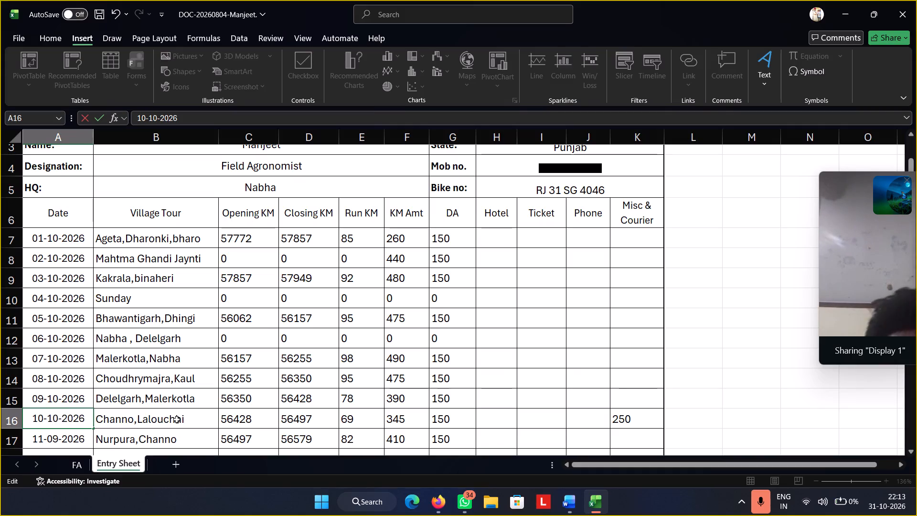
Replace the Village Tour entry in cell B16, the row dated 10-10-2026, with "BauranKhurd".
scroll(177, 419, "down", 1)
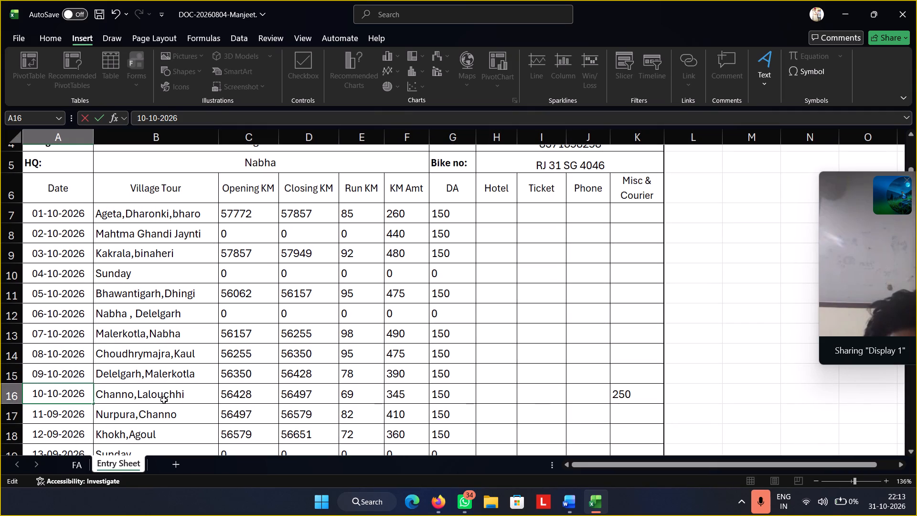
double_click(164, 400)
left_click_drag(192, 394, 185, 394)
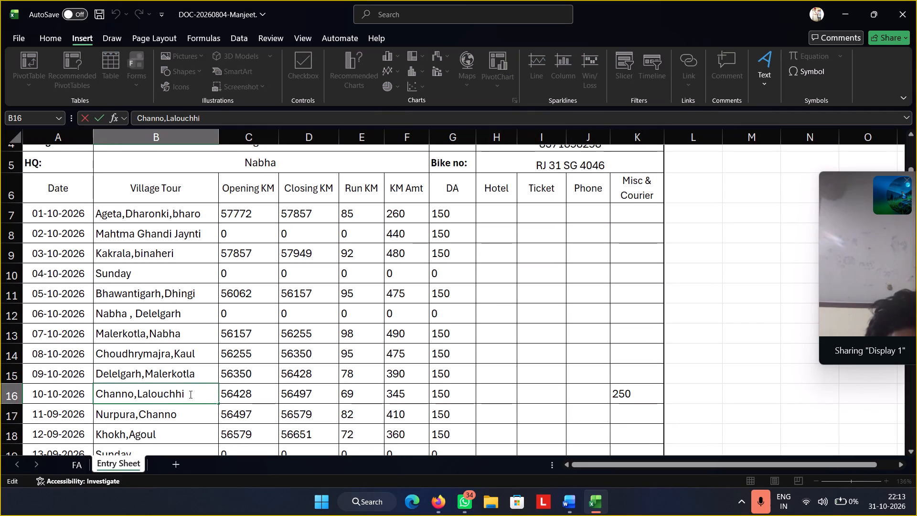
left_click_drag(185, 394, 98, 395)
key("BackSpace")
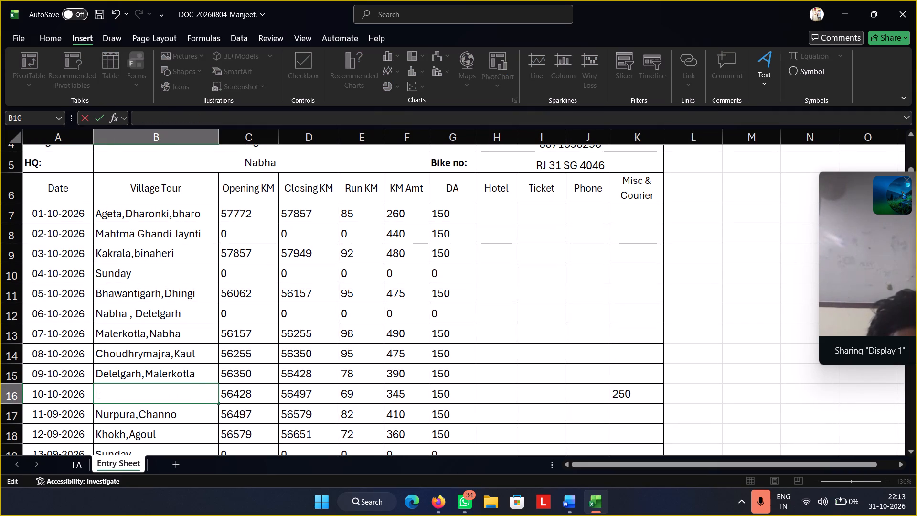
key("shift+b")
type("au")
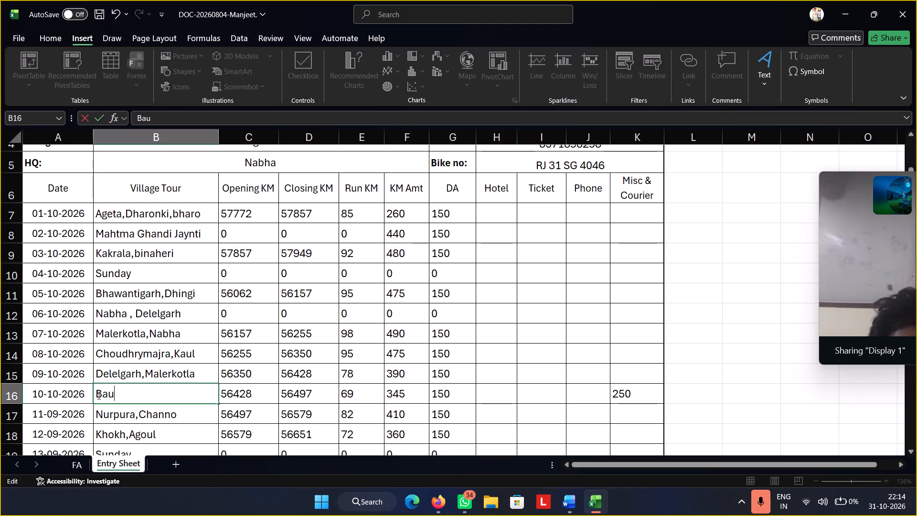
key("r")
type("an")
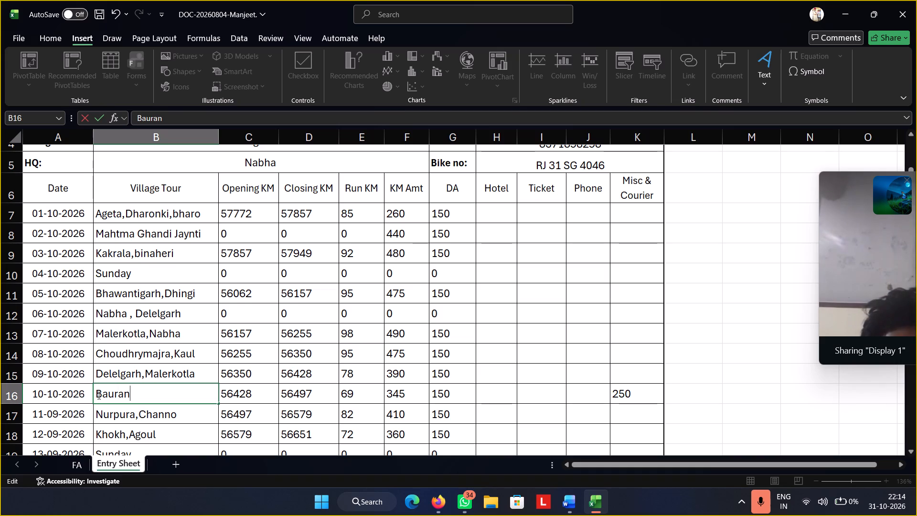
type("Khurd")
Insert a comma and a space between the two names in cell B16 so it reads "Bauran, Khurd".
key("Left")
key("Left")
key("Left")
key("Left")
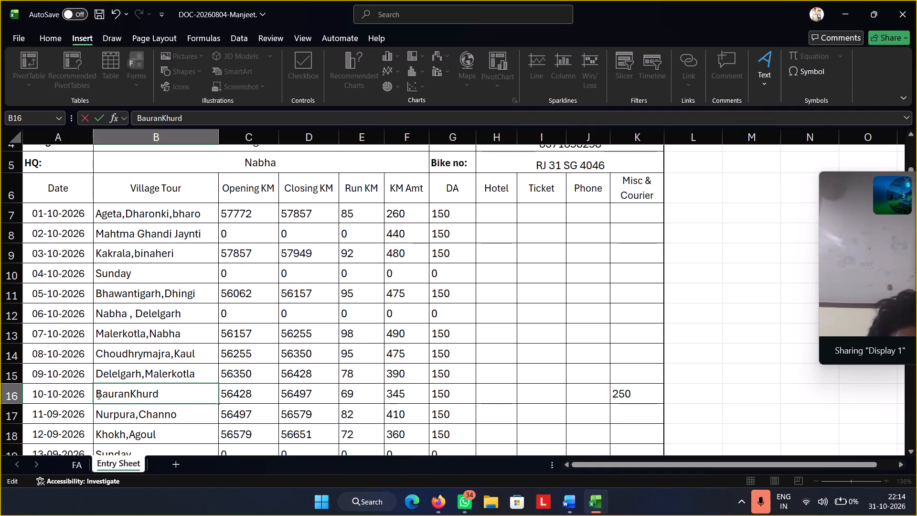
key("Left")
type(",")
key("space")
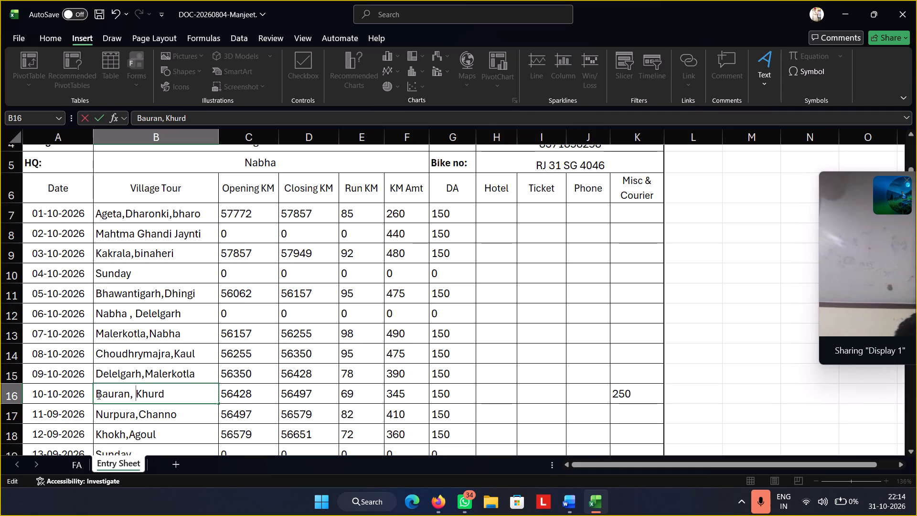
key("Right")
key("Right")
key("Right")
key("Right")
key("Right")
key("Right")
key("Right")
key("Return")
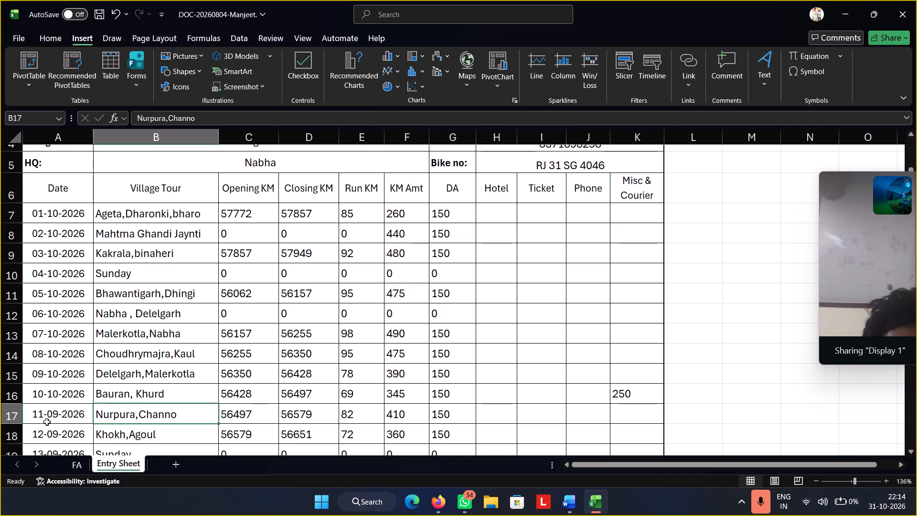
Change the date in cell A17, the row below 10-10-2026, to 11-10-2026.
double_click(56, 416)
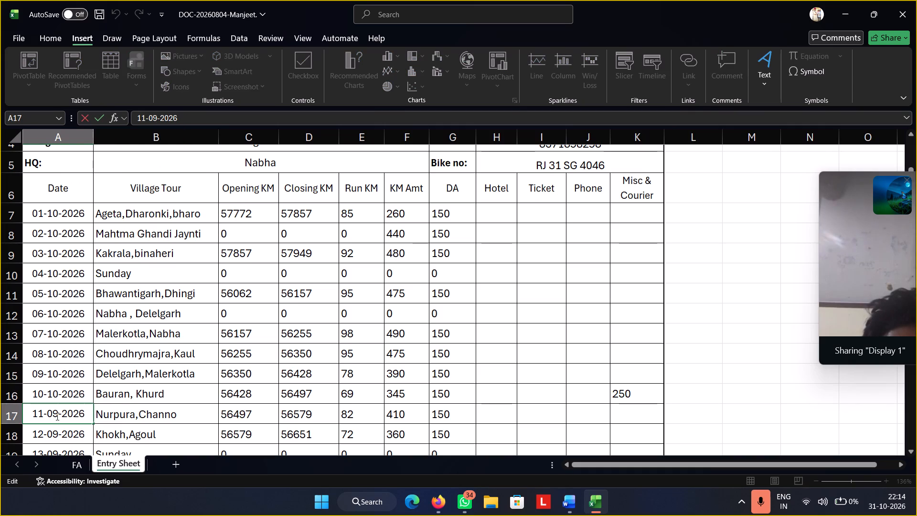
key("BackSpace")
key("BackSpace")
type("10")
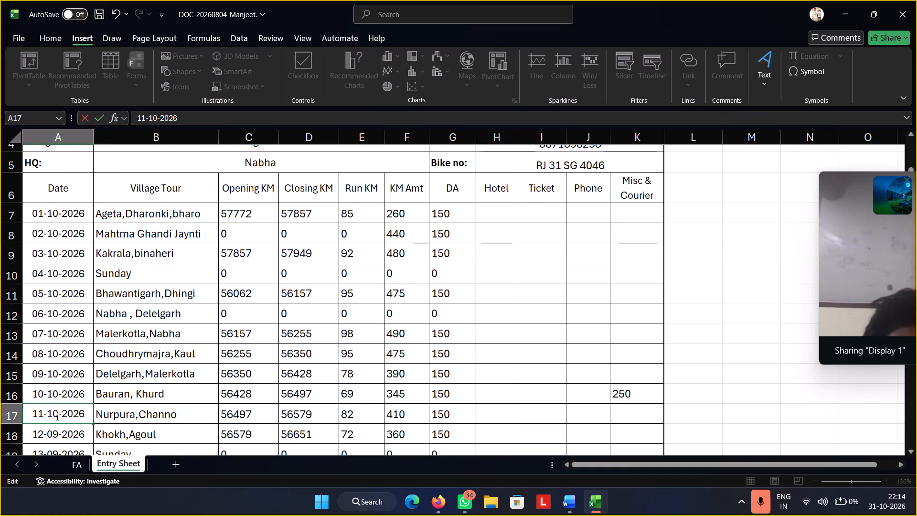
key("Return")
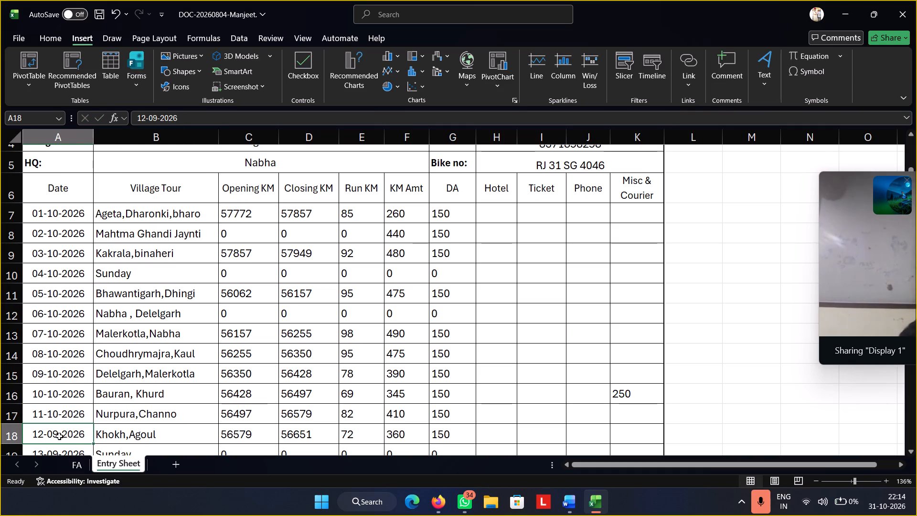
Change the date in cell A18, the row below 11-10-2026, to 12-10-2026.
double_click(59, 436)
key("BackSpace")
key("BackSpace")
type("1o")
key("BackSpace")
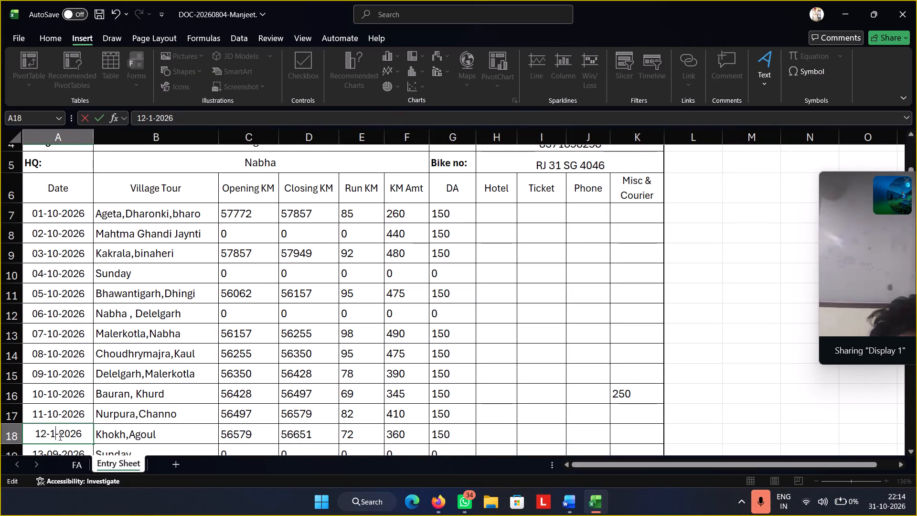
key("0")
left_click(183, 418)
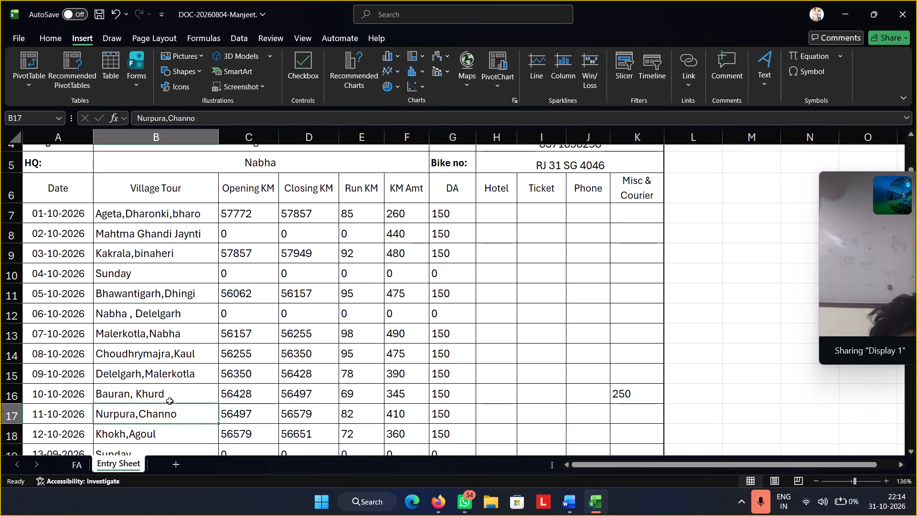
Append ",Kakrala" to the Village Tour entry in cell B16 so it reads "Bauran, Khurd,Kakrala".
double_click(170, 401)
key("comma")
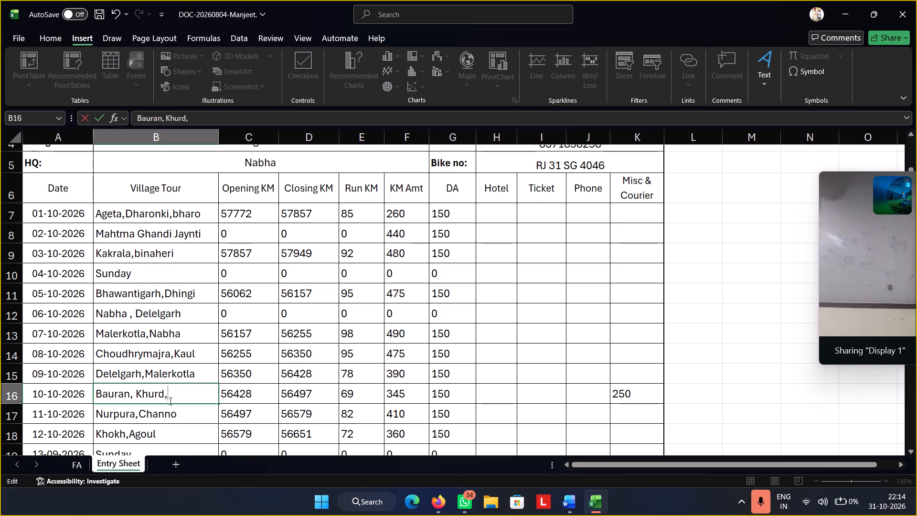
type("Kak")
type("rala")
key("Return")
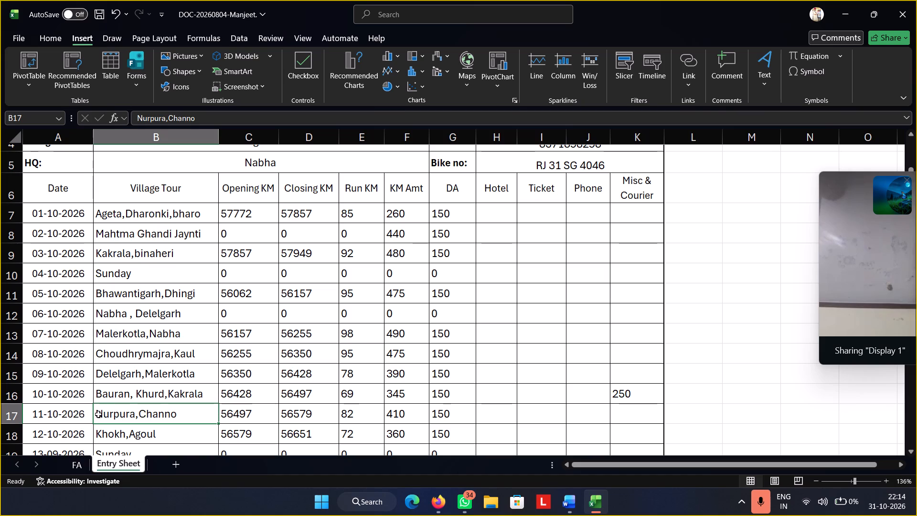
Replace the Village Tour entry in cell B17, the row dated 11-10-2026, with "Sunday".
left_click(183, 416)
left_click(183, 416)
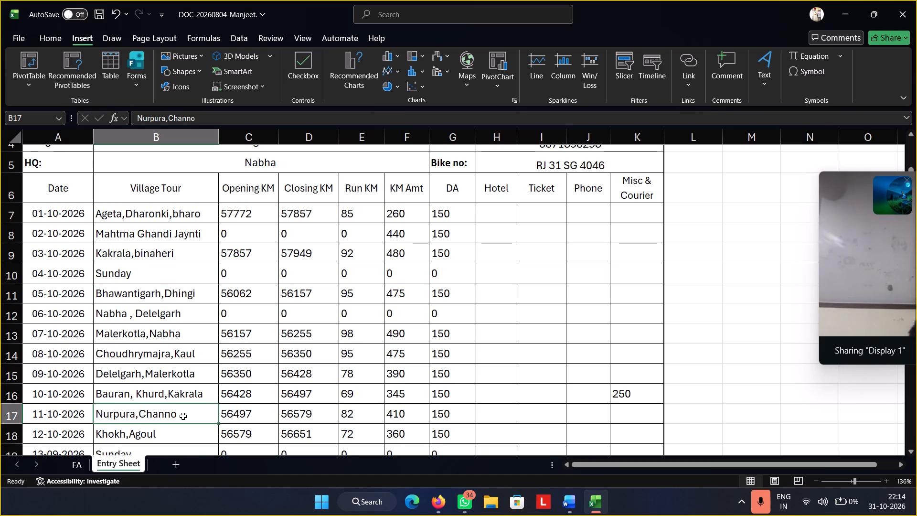
left_click_drag(183, 416, 97, 419)
key("BackSpace")
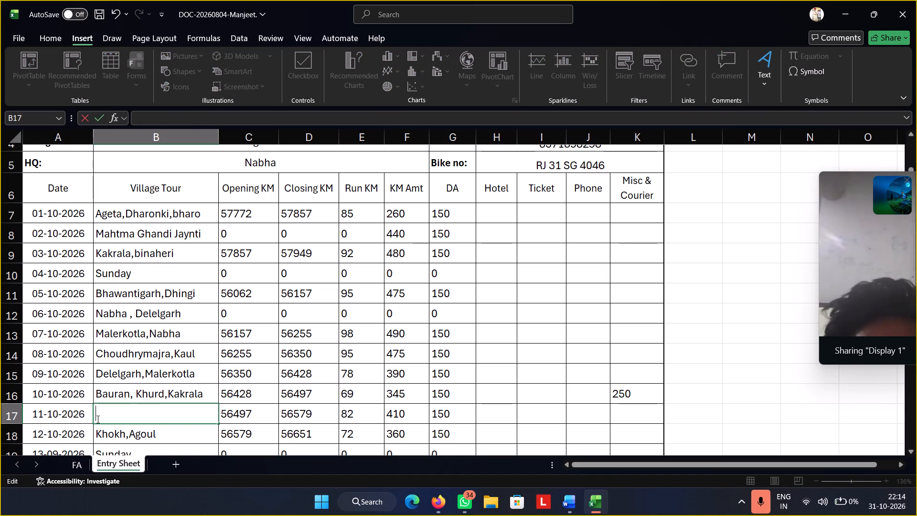
type("Sunde")
key("y")
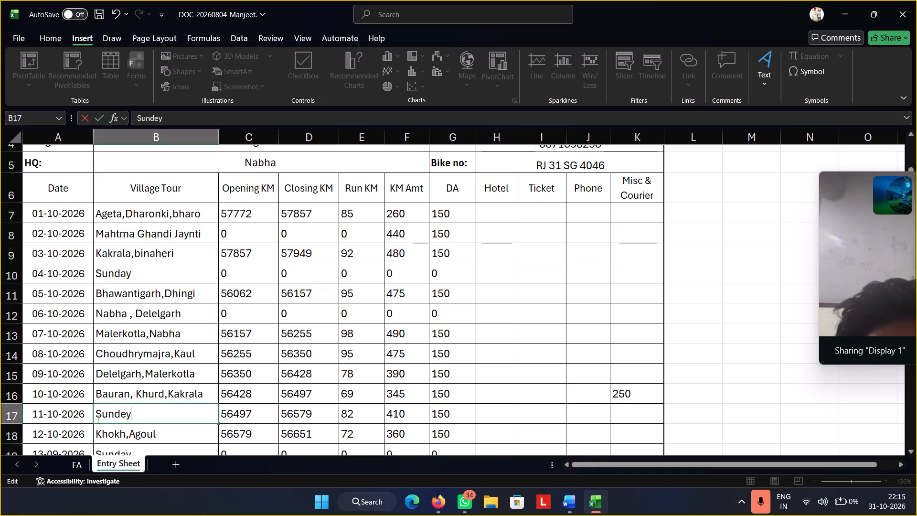
key("Return")
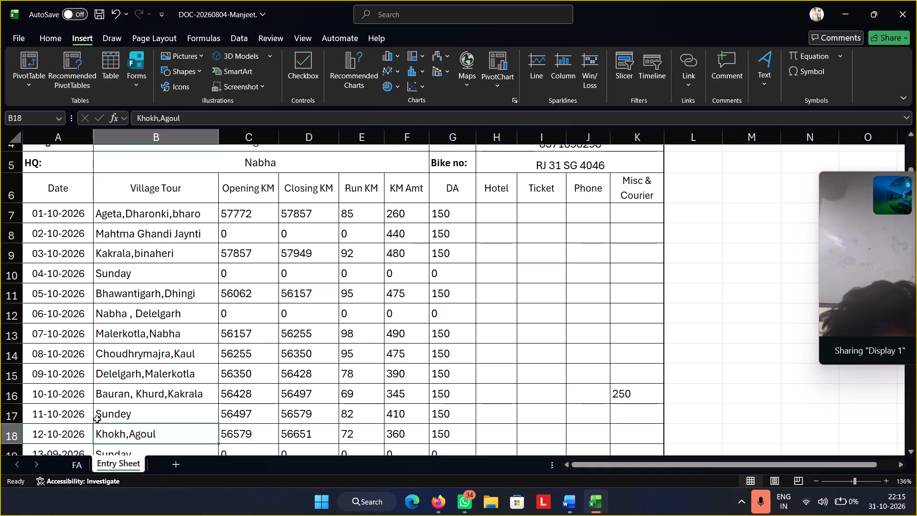
double_click(152, 420)
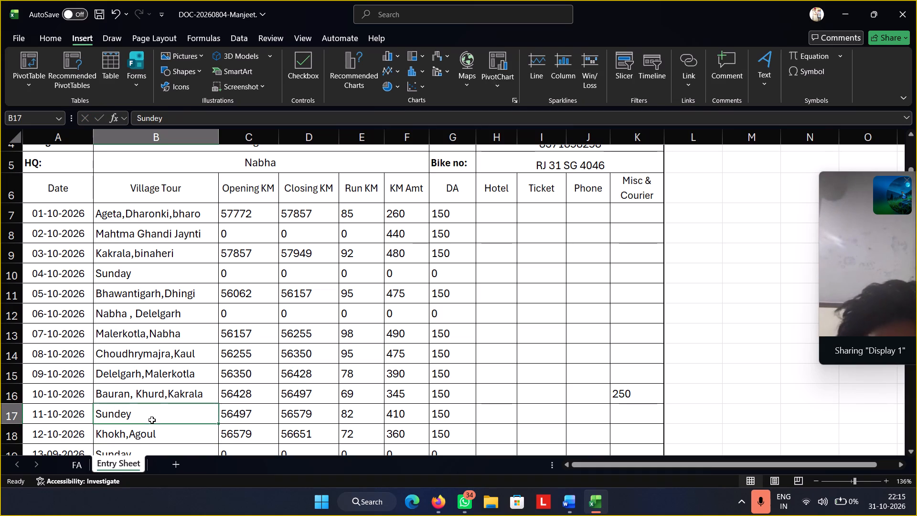
key("BackSpace")
key("BackSpace")
type("ay")
key("Return")
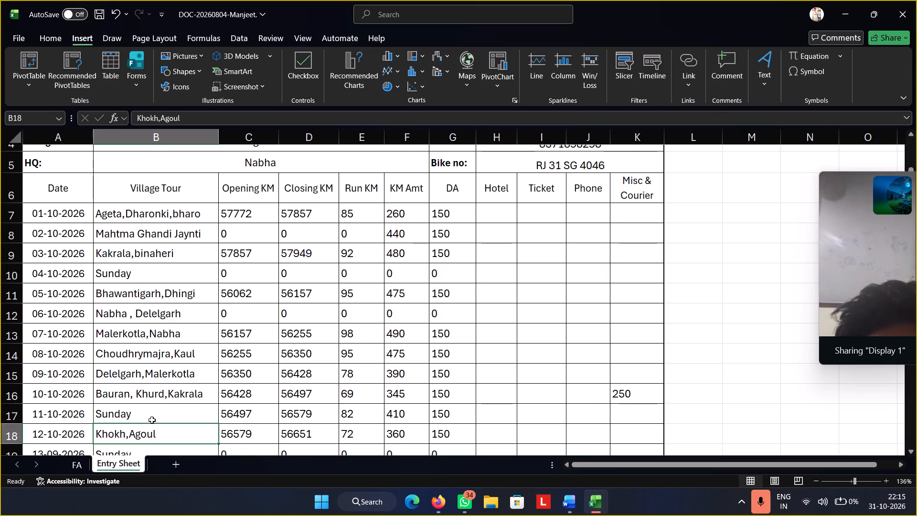
Set the Opening KM in cell C17, the row dated 11-10-2026, to 0.
double_click(257, 417)
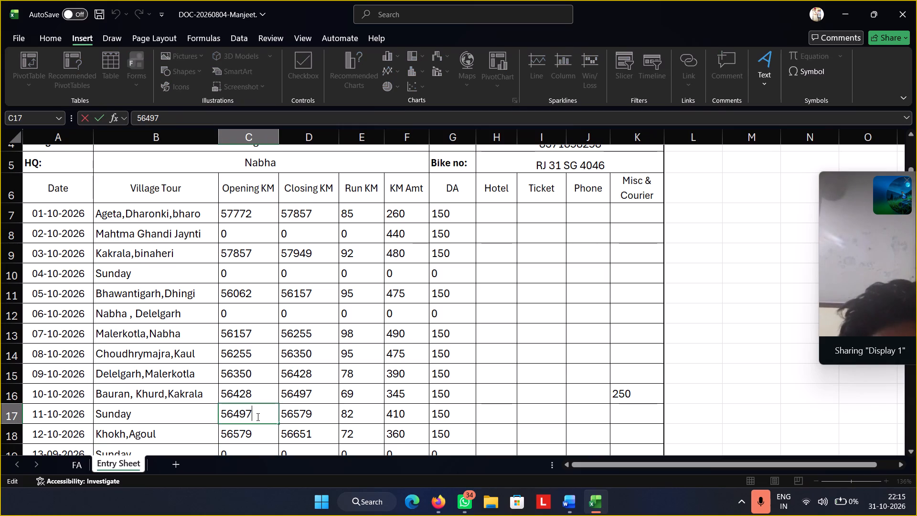
key("BackSpace")
key("BackSpace")
key("BackSpace")
key("BackSpace")
key("BackSpace")
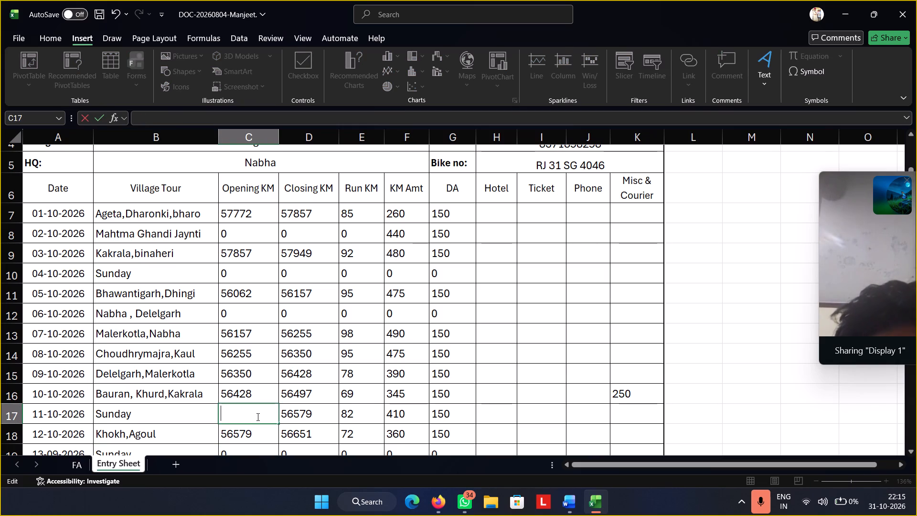
key("0")
key("Return")
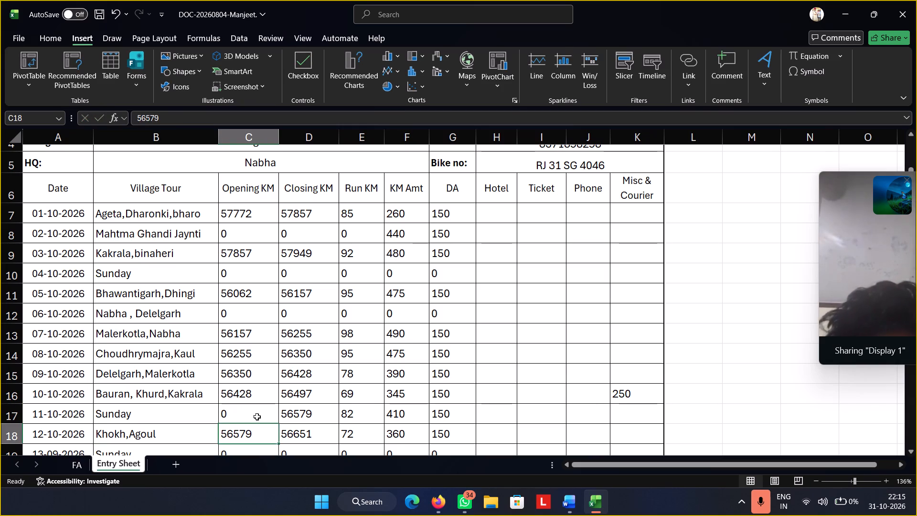
Replace the Village Tour entry in cell B18, the row dated 12-10-2026, with "Nabha,delelgarh".
left_click(163, 440)
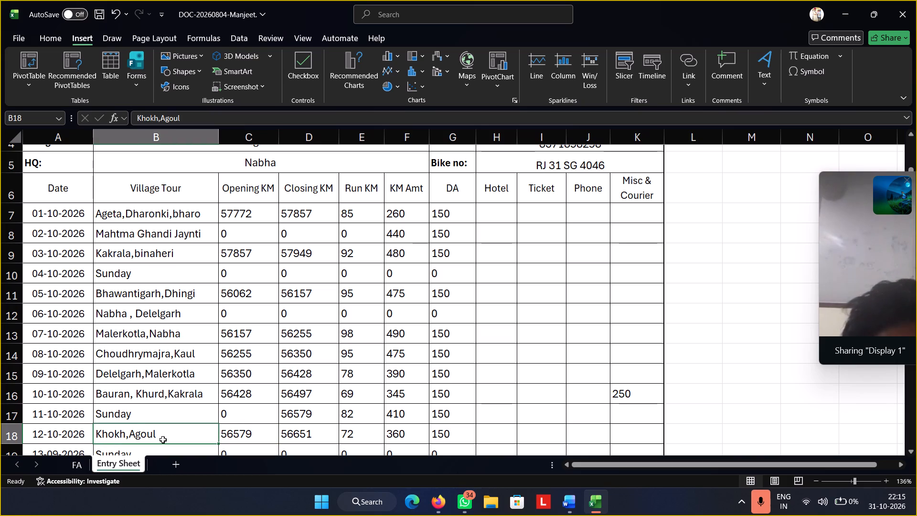
scroll(163, 440, "down", 1)
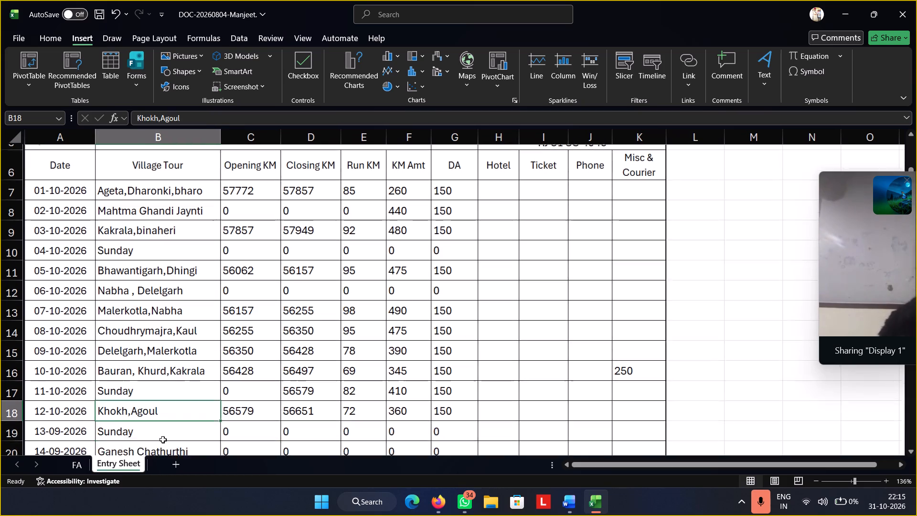
scroll(163, 440, "down", 1)
double_click(170, 371)
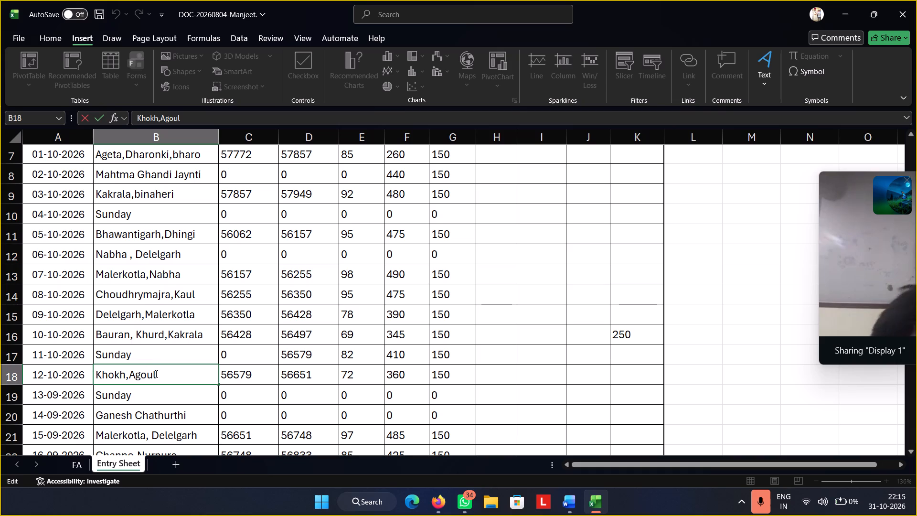
left_click_drag(155, 374, 95, 374)
key("BackSpace")
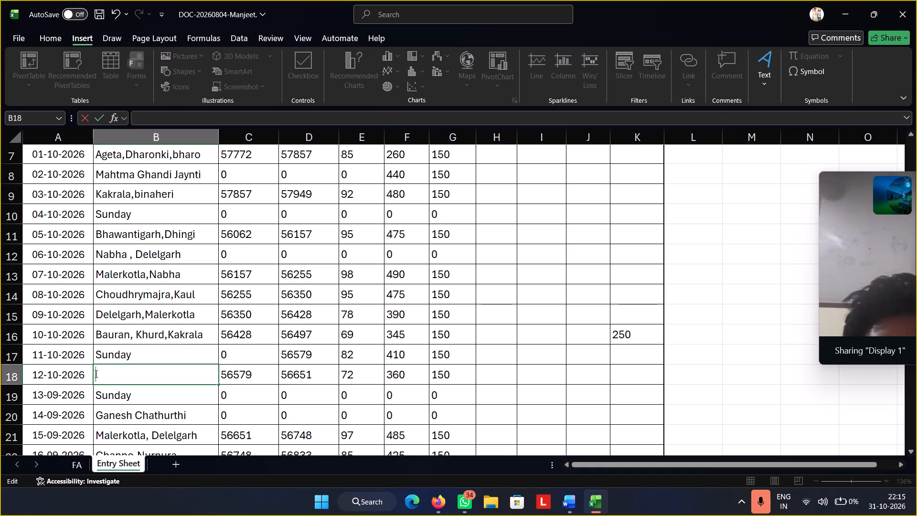
type("Nabha")
key("comma")
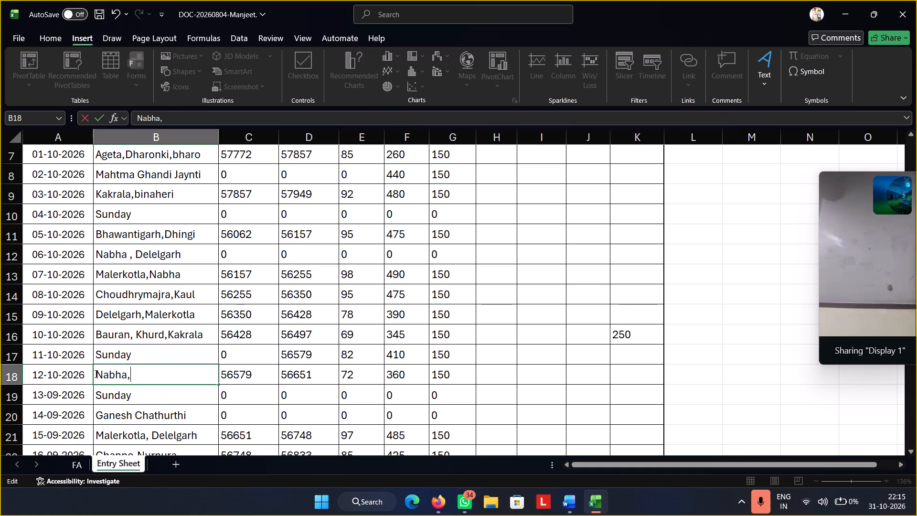
type("de")
type("lelgarh")
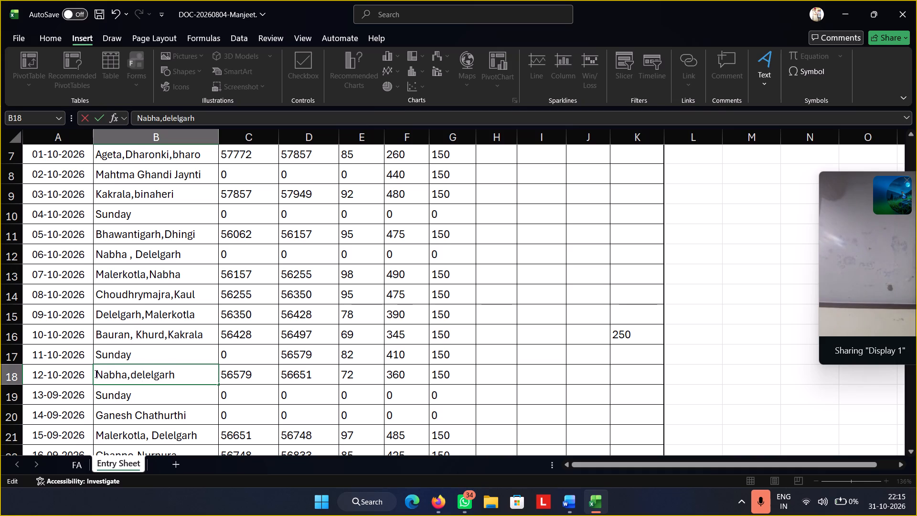
Add a space after the comma in cell B18 and capitalise the second name so it reads "Nabha, Delelgarh".
key("Left")
key("Left")
key("Left")
key("Left")
key("Left")
key("Left")
key("Left")
key("Left")
key("Left")
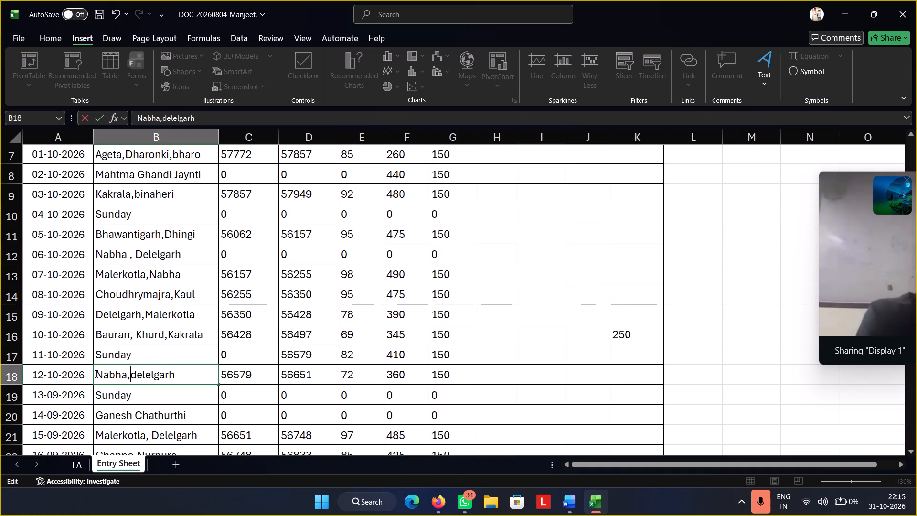
key("space")
key("Right")
key("BackSpace")
key("d")
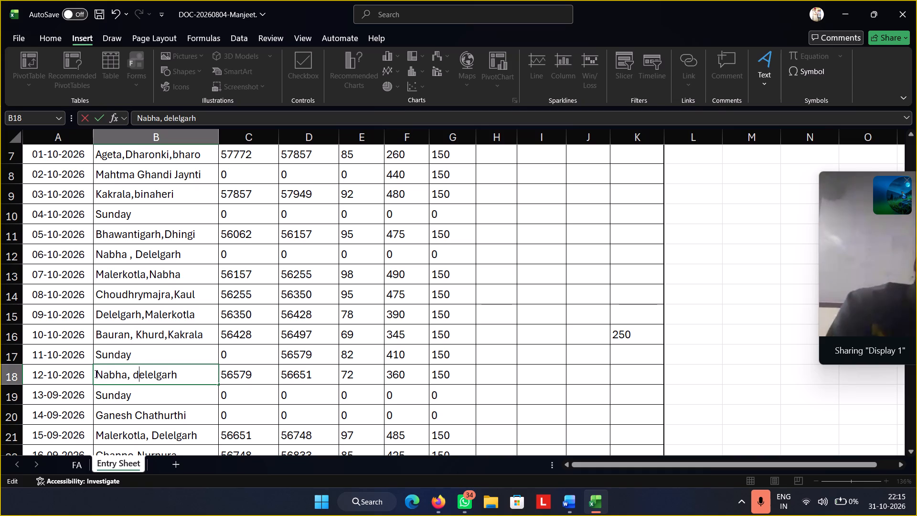
key("BackSpace")
key("shift+d")
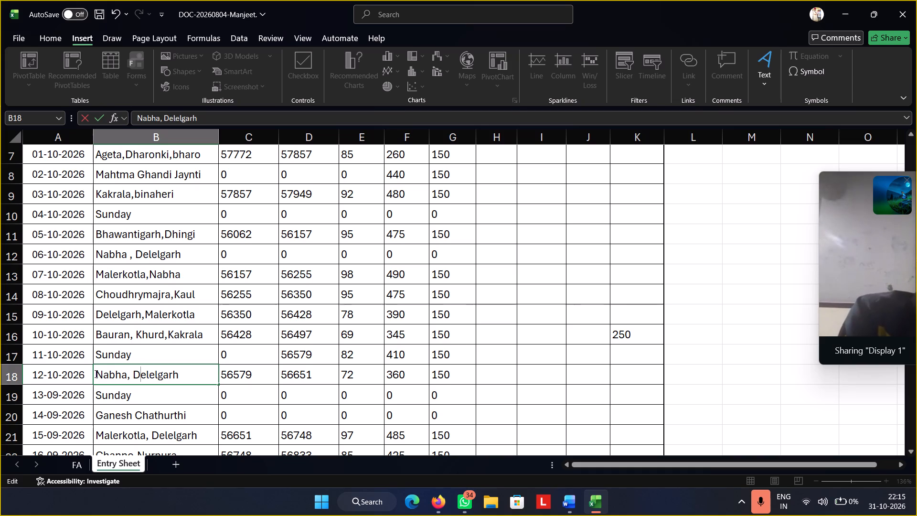
key("Return")
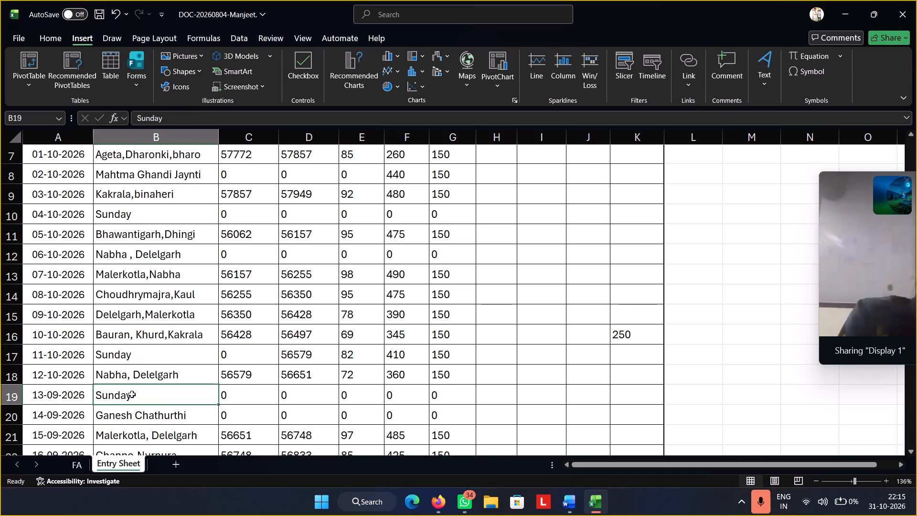
Replace the Village Tour entry in cell B19, the row dated 13-09-2026, with "Nabha, Malelkotla,Delelgarh".
double_click(151, 399)
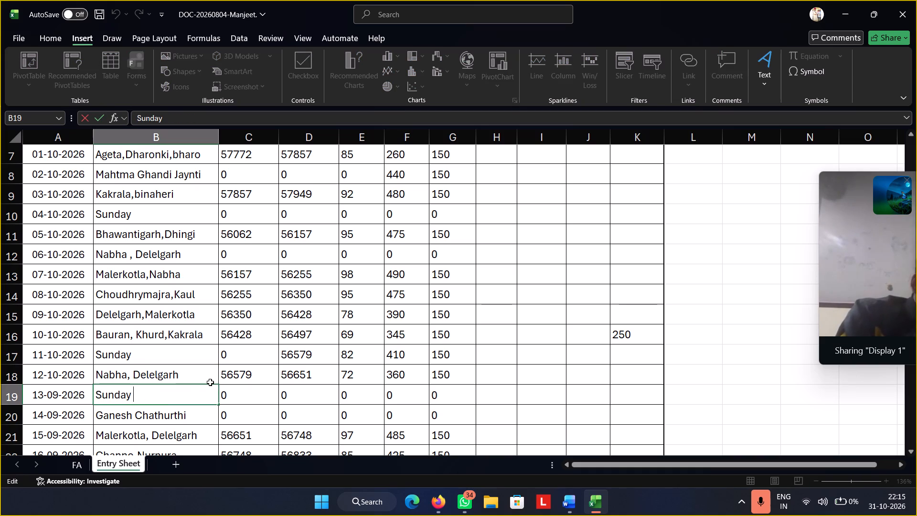
key("BackSpace")
key("BackSpace")
key("BackSpace")
key("BackSpace")
key("BackSpace")
key("BackSpace")
key("BackSpace")
key("BackSpace")
key("BackSpace")
key("BackSpace")
key("BackSpace")
key("BackSpace")
key("shift+m")
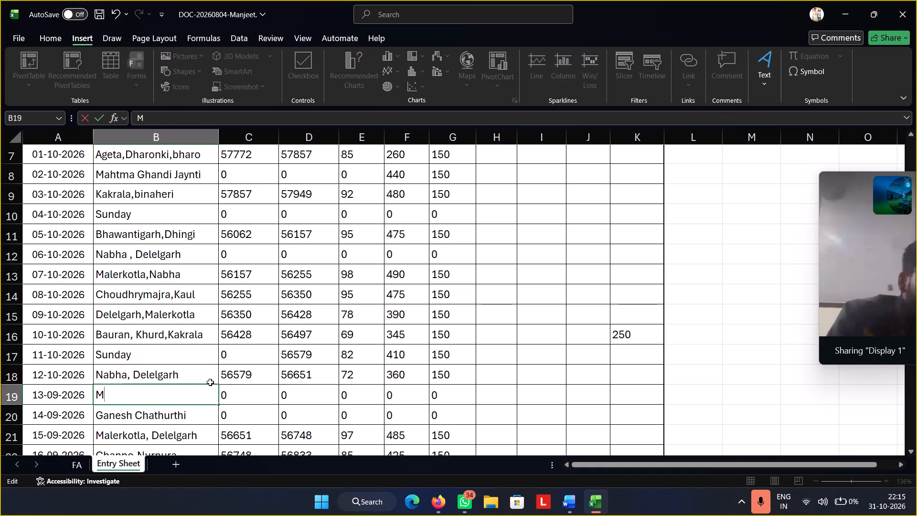
key("shift+BackSpace")
type("Nab")
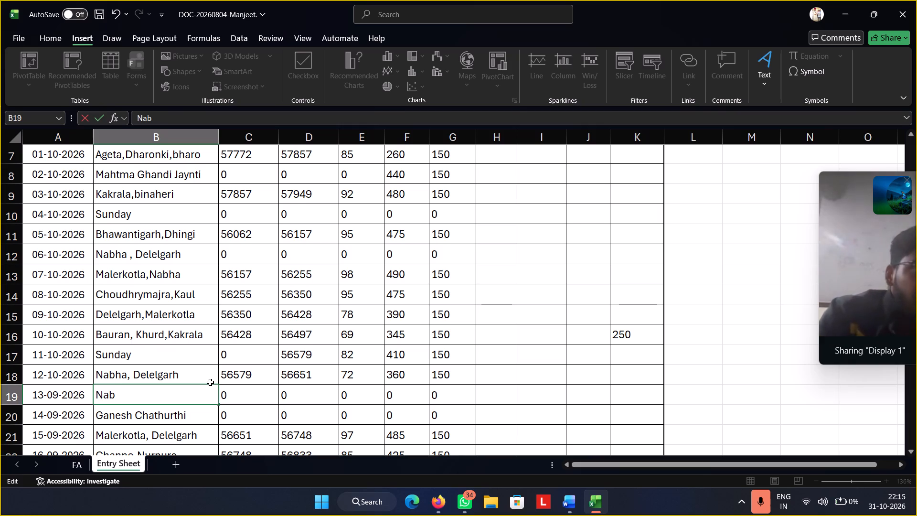
type("ha")
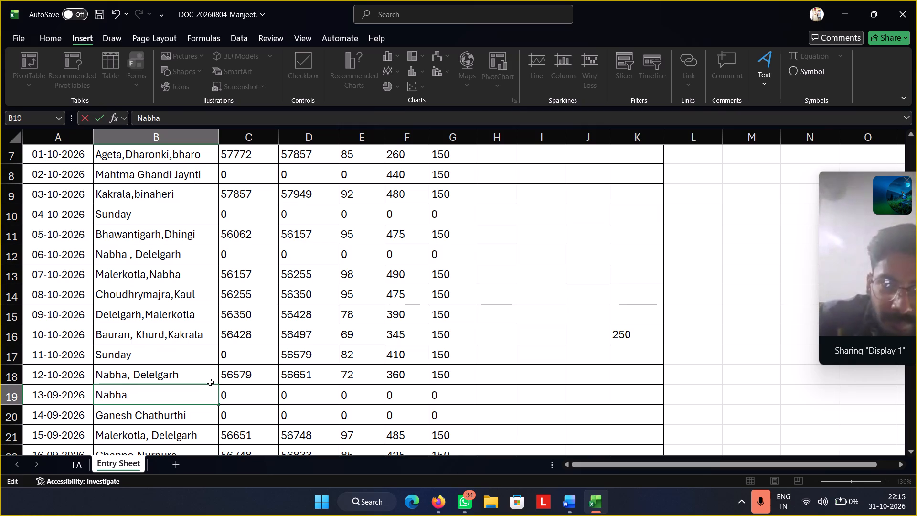
type(", Malel")
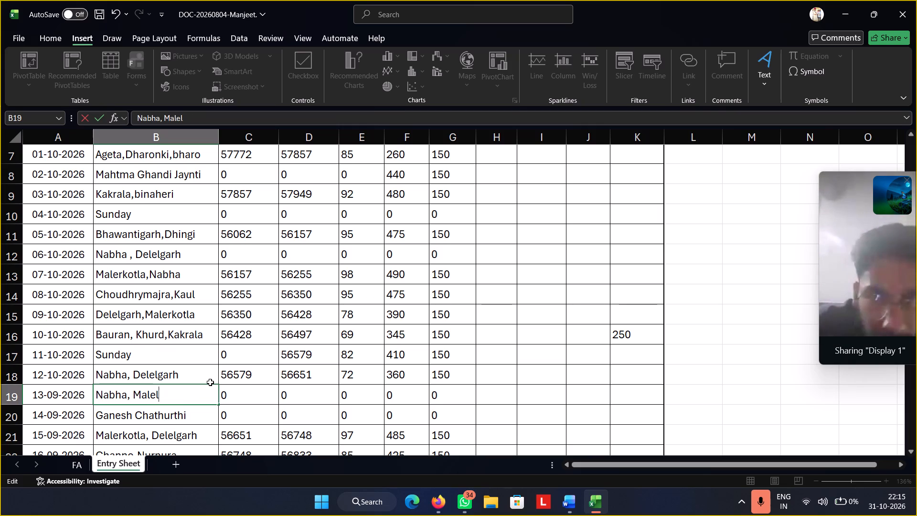
key("k")
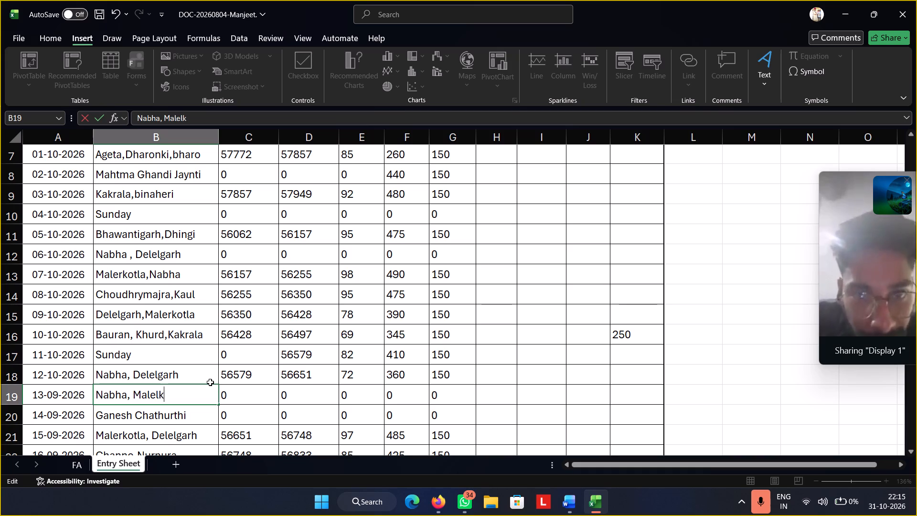
type("otla")
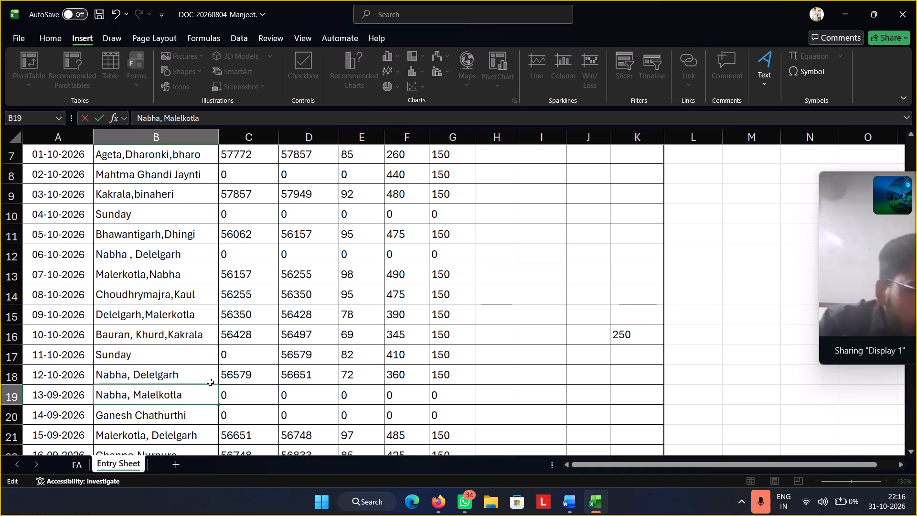
key("comma")
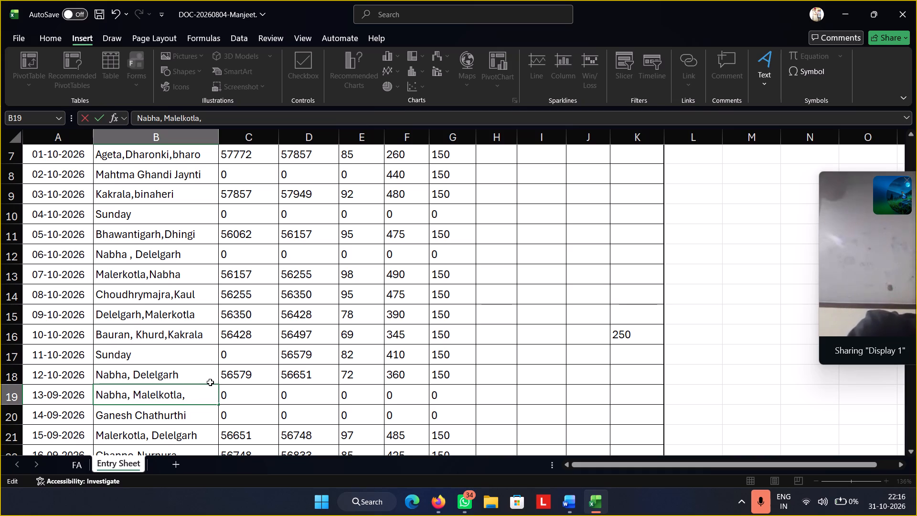
type("De")
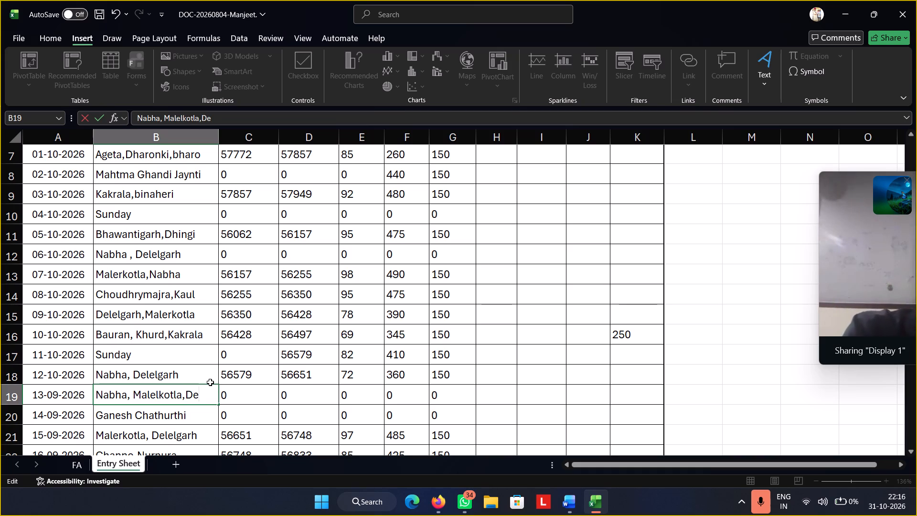
type("lel")
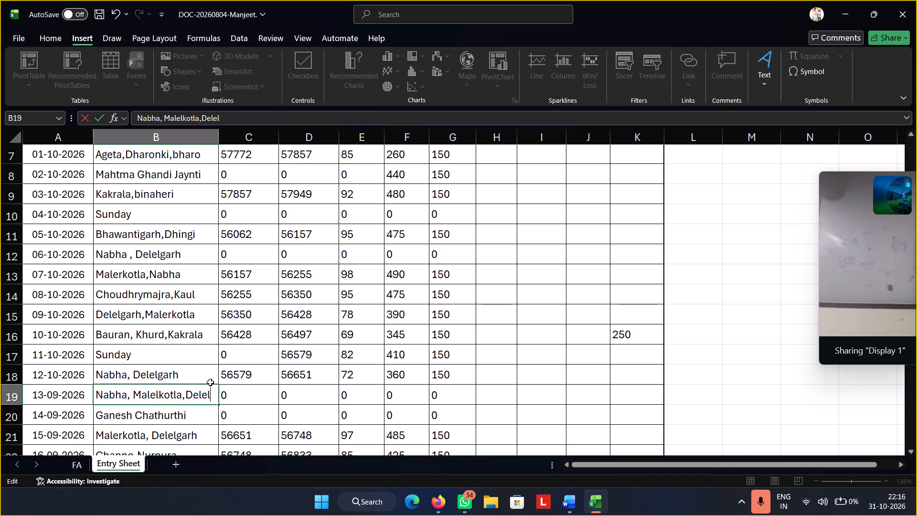
type("garh")
key("Return")
Clear the Village Tour entry in cell B20, the row dated 14-09-2026.
left_click_drag(195, 413, 175, 416)
double_click(175, 416)
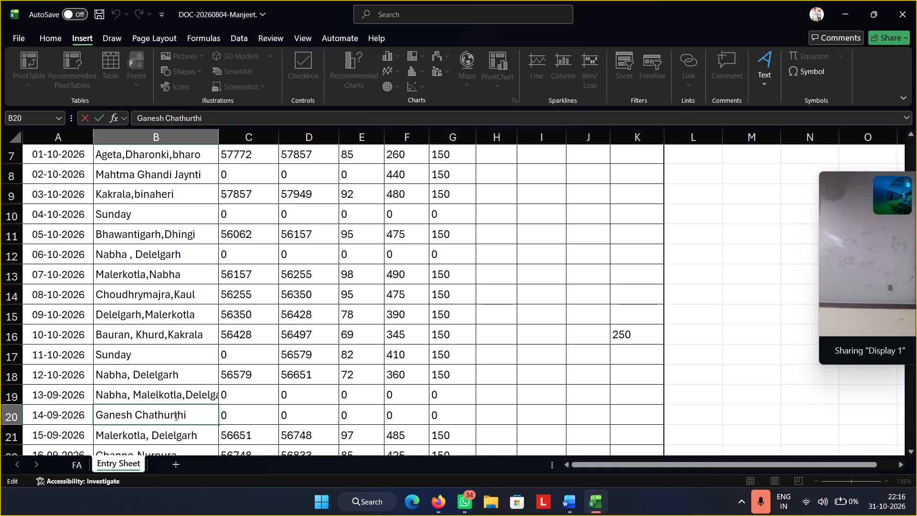
key("Right")
key("Right")
key("Right")
key("Right")
key("Right")
key("Right")
key("Right")
key("Right")
key("Right")
key("Right")
key("BackSpace")
key("BackSpace")
key("BackSpace")
key("BackSpace")
key("BackSpace")
key("BackSpace")
key("BackSpace")
key("BackSpace")
key("BackSpace")
key("BackSpace")
key("BackSpace")
key("BackSpace")
key("BackSpace")
key("BackSpace")
key("BackSpace")
key("BackSpace")
key("BackSpace")
key("BackSpace")
key("BackSpace")
key("BackSpace")
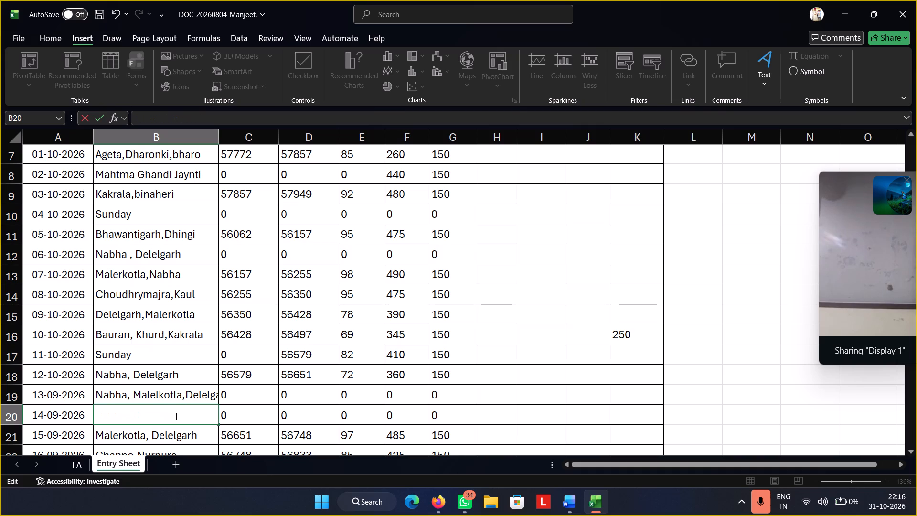
Change the month in date cells A19 to A21 so they read 13-10-2026, 14-10-2026 and 15-10-2026.
double_click(57, 398)
key("BackSpace")
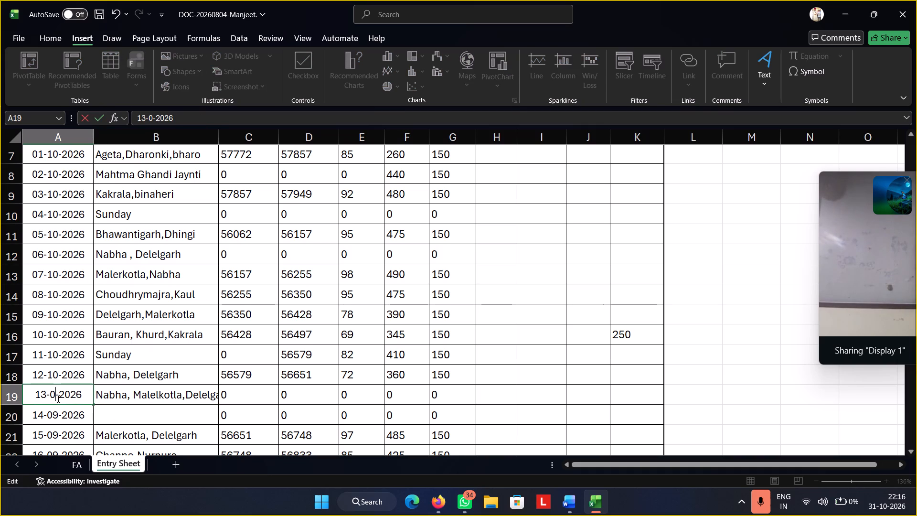
key("BackSpace")
type("10")
key("Return")
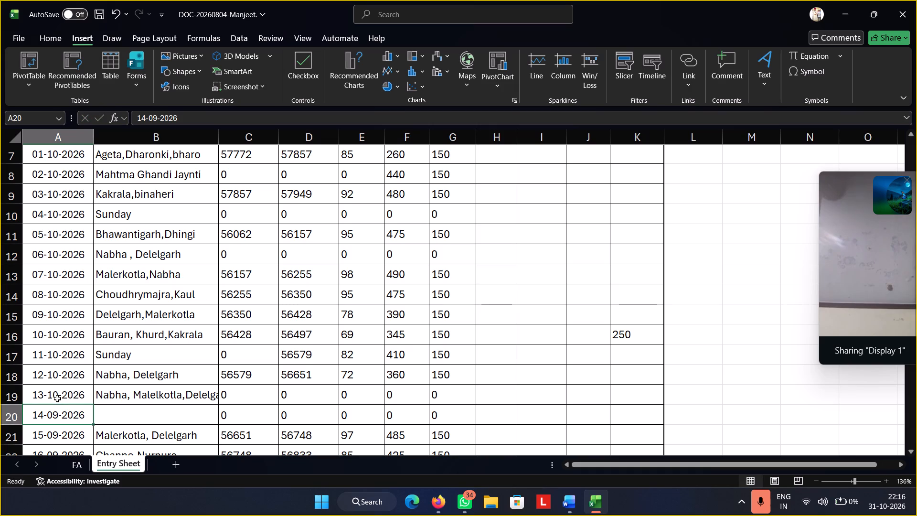
double_click(59, 412)
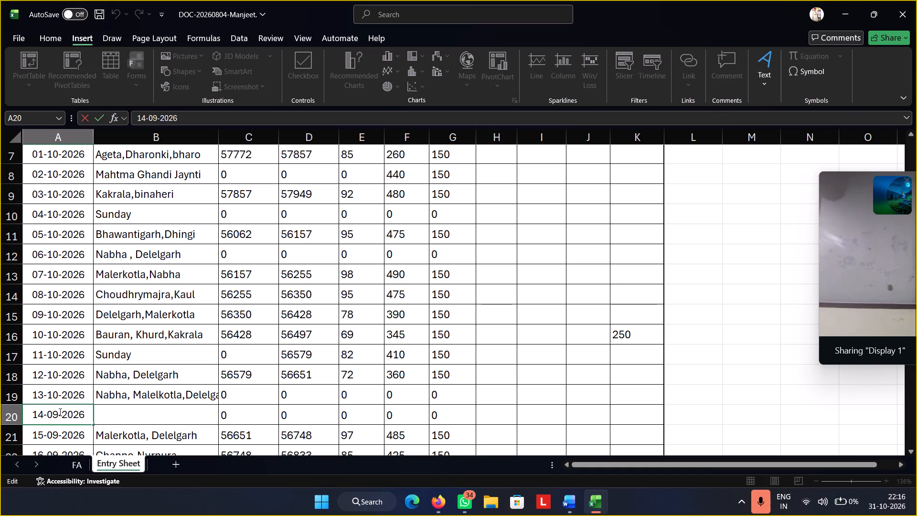
key("BackSpace")
key("BackSpace")
type("10")
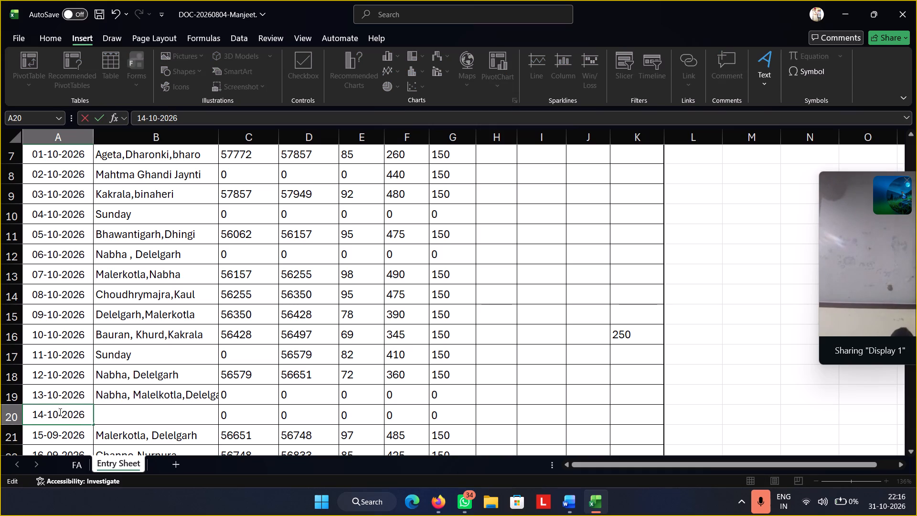
key("Return")
double_click(56, 438)
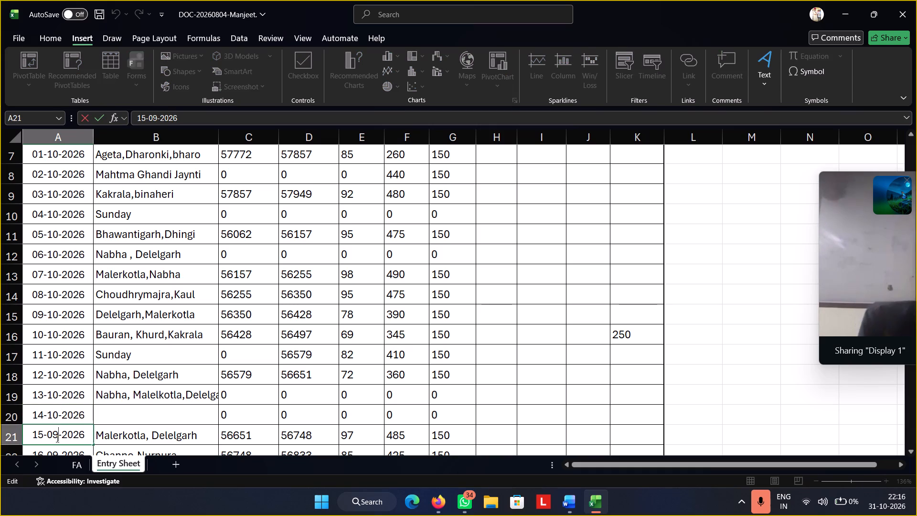
key("BackSpace")
key("BackSpace")
type("10")
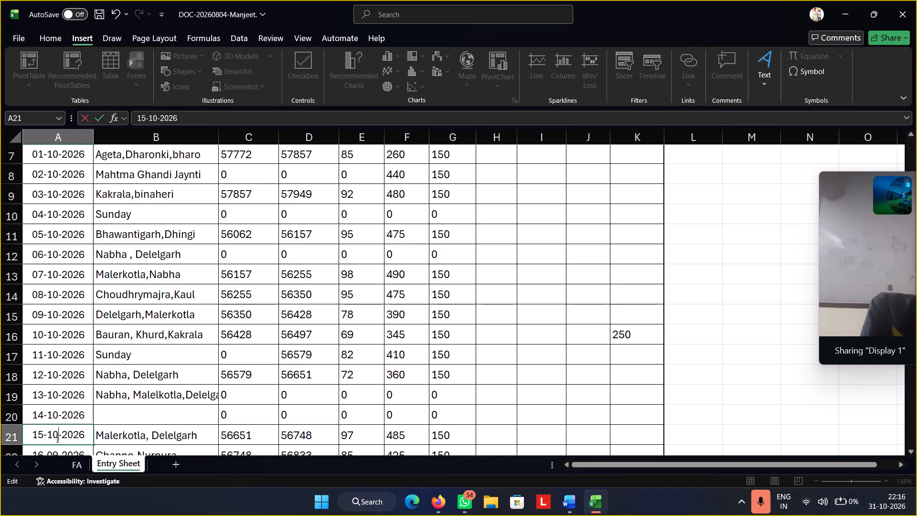
key("Return")
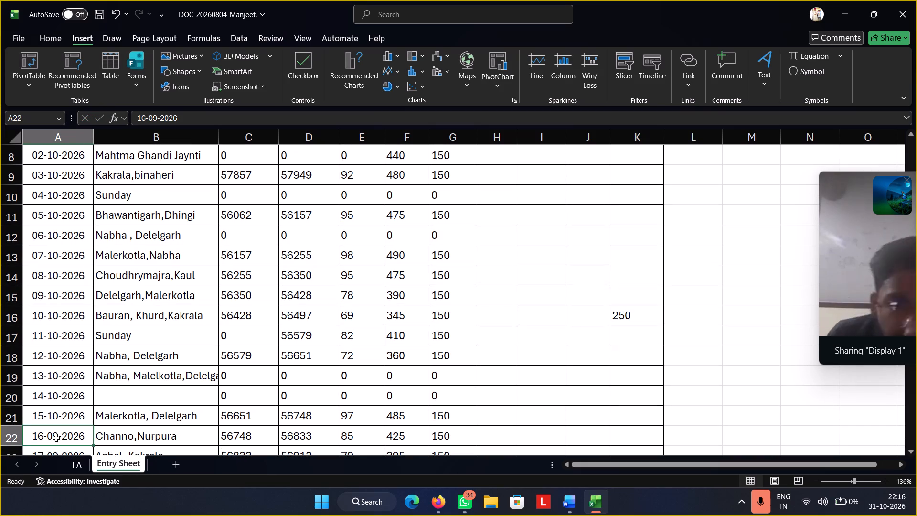
Enter "Nabha, Biradwal" as the Village Tour in the empty cell B20, the row dated 14-10-2026.
double_click(108, 400)
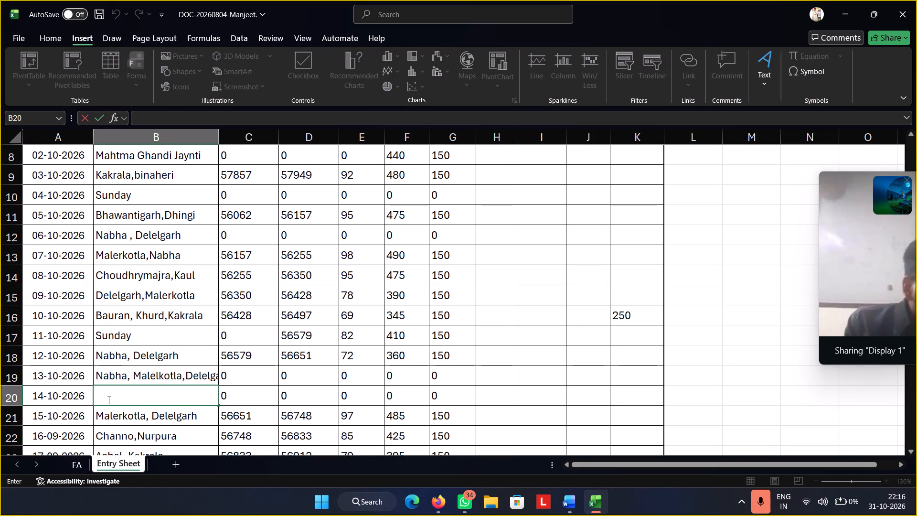
type("Nabha")
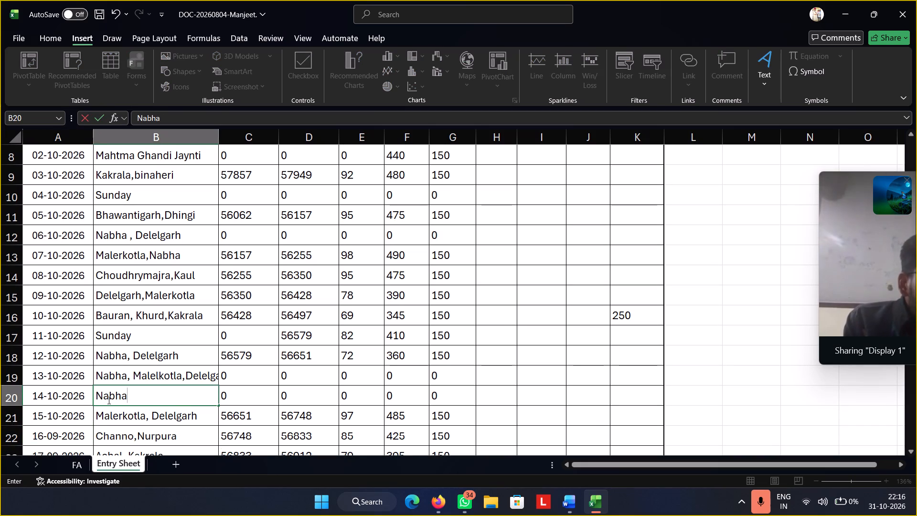
type(",")
key("space")
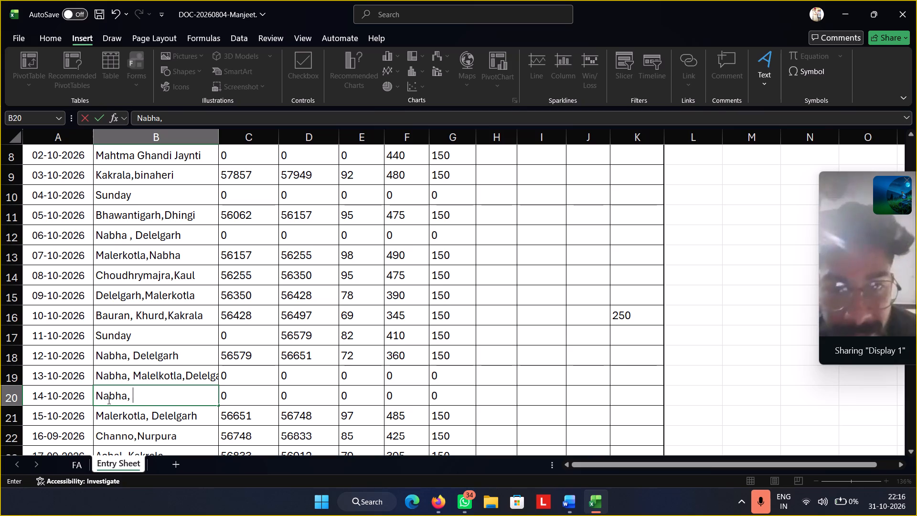
type("BI")
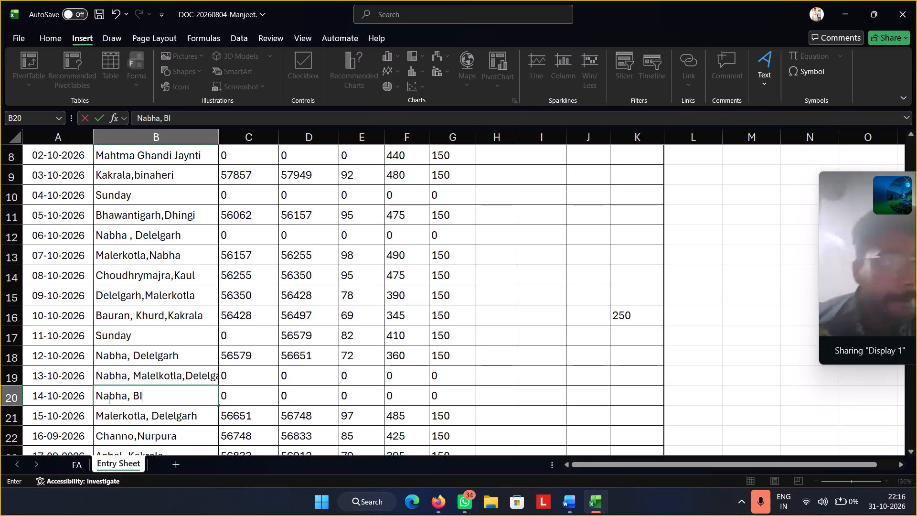
key("BackSpace")
key("i")
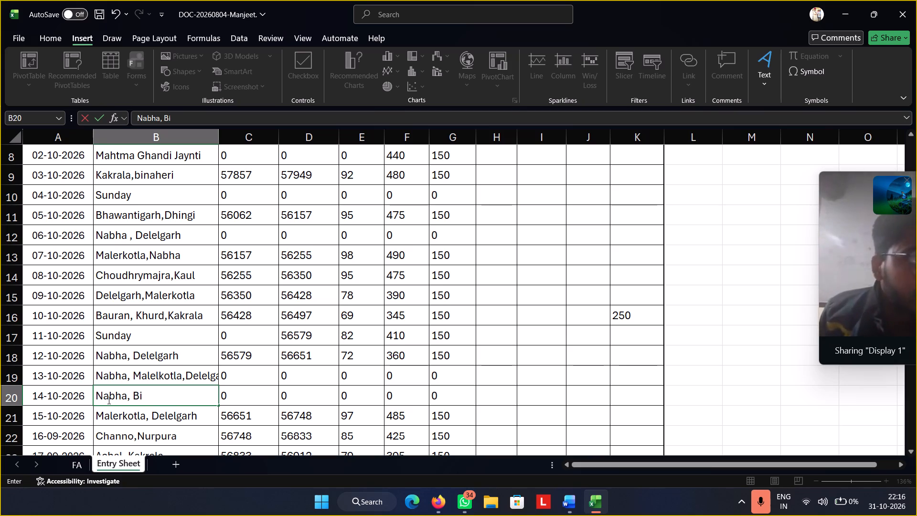
key("r")
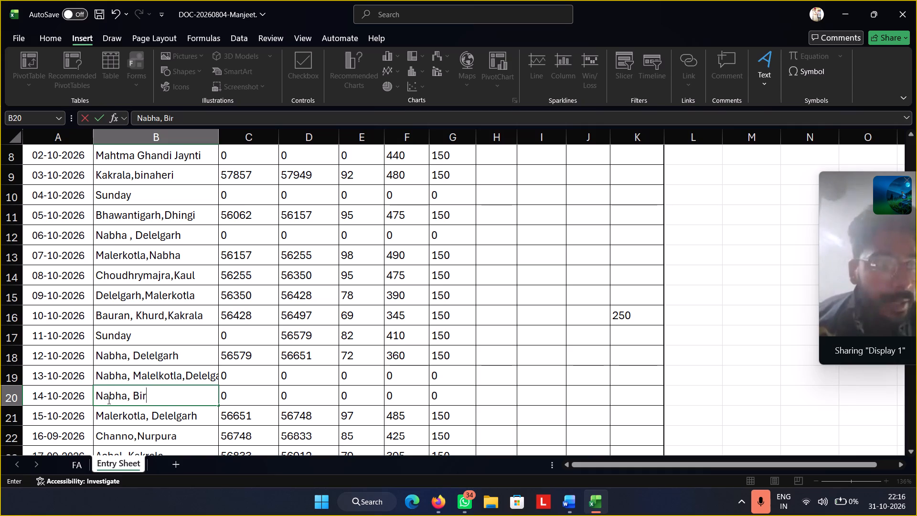
key("a")
key("d")
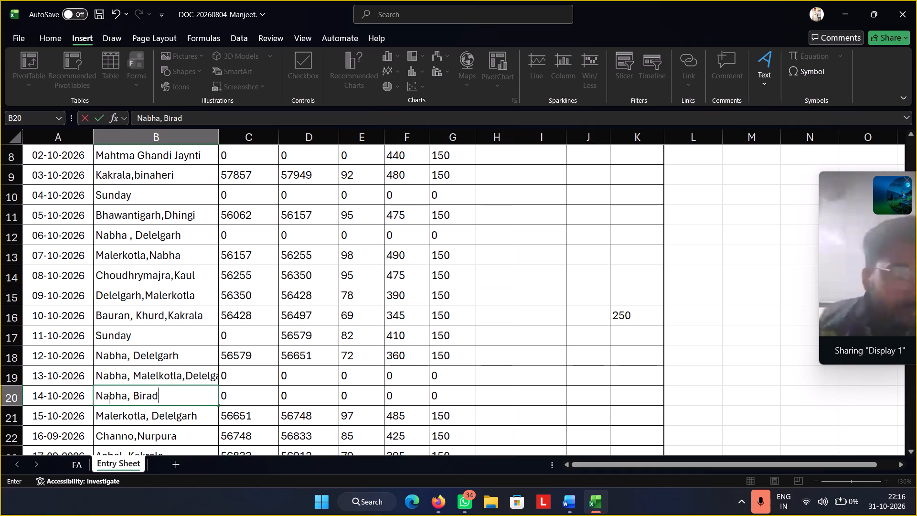
type("wal")
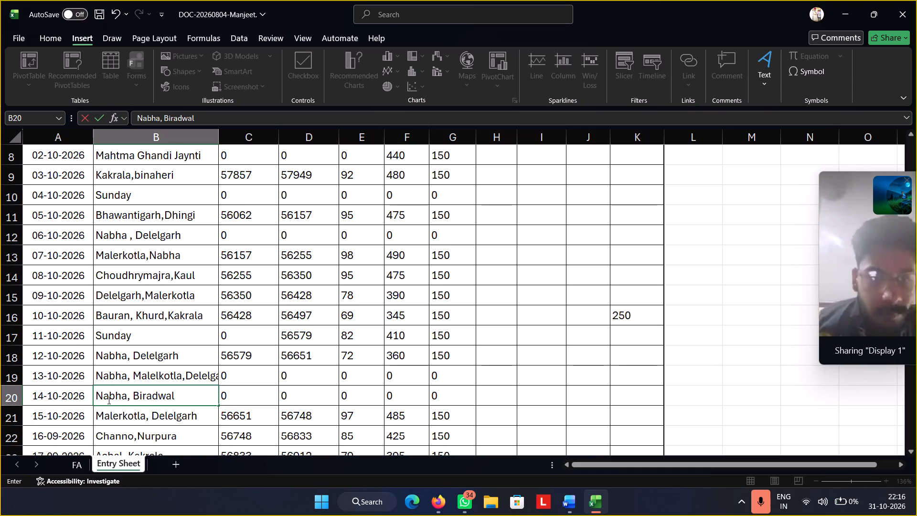
left_click(78, 441)
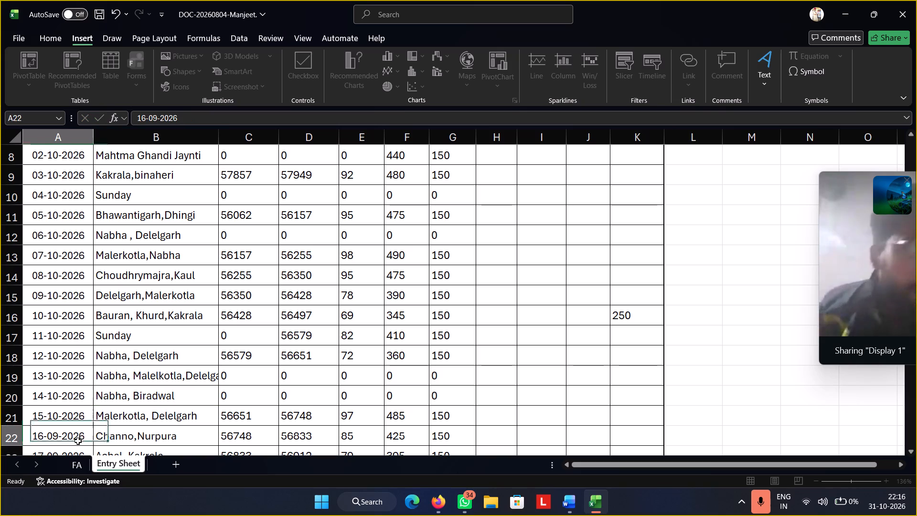
Change the date in cell A22 to 16-10-2026.
double_click(57, 438)
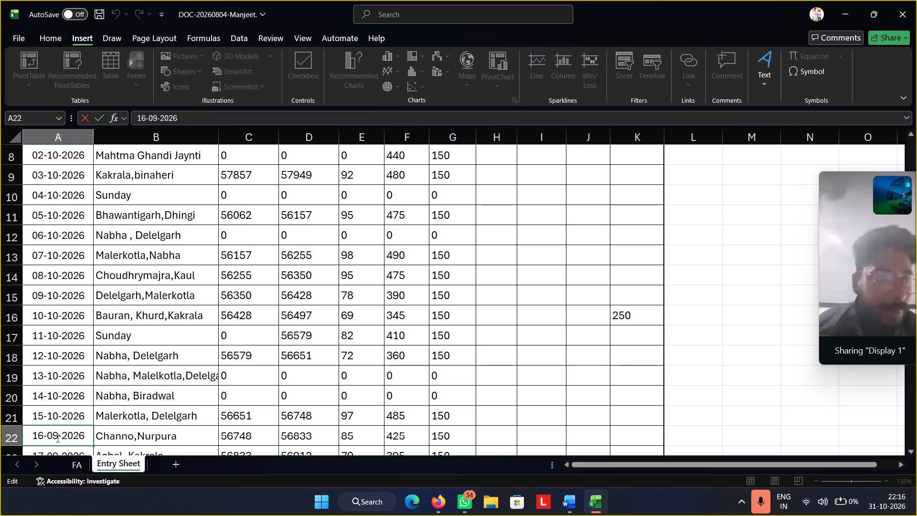
key("BackSpace")
key("BackSpace")
type("10")
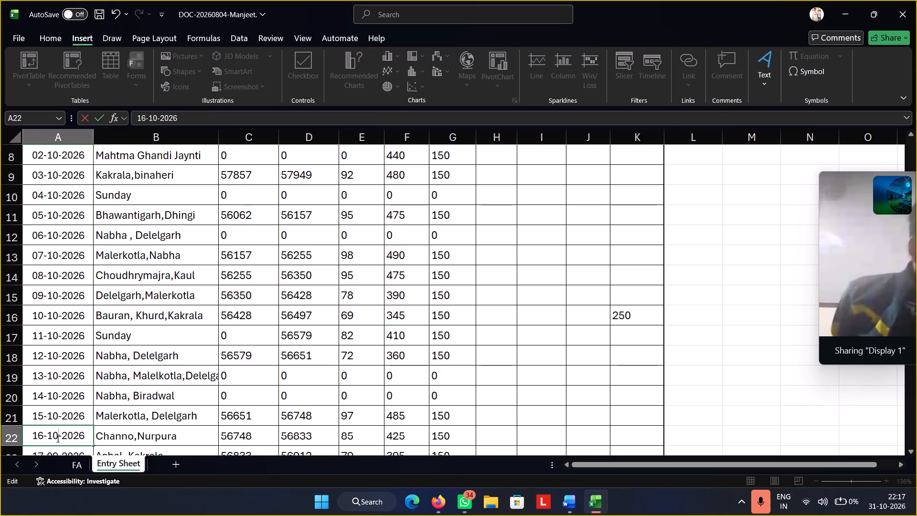
Replace the Village Tour entry in cell B21, the row dated 15-10-2026, with "Doda, Paharpur".
double_click(178, 419)
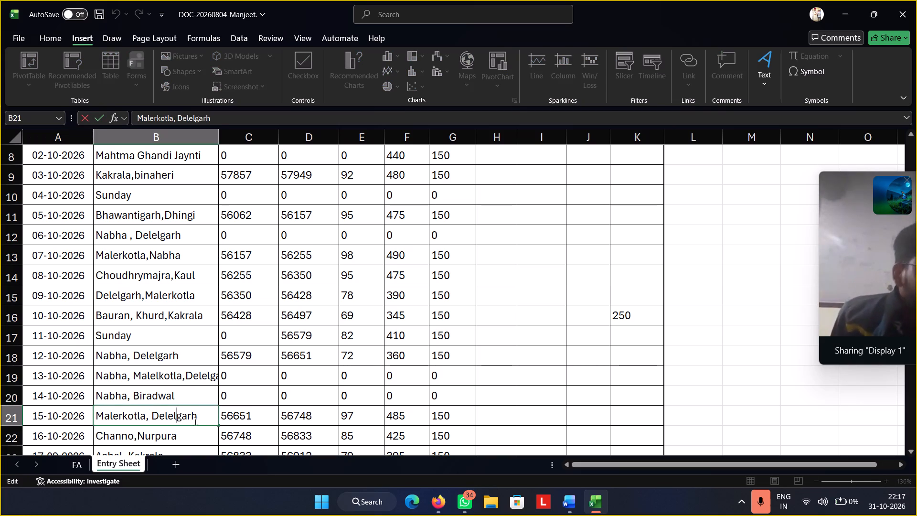
left_click_drag(196, 421, 98, 425)
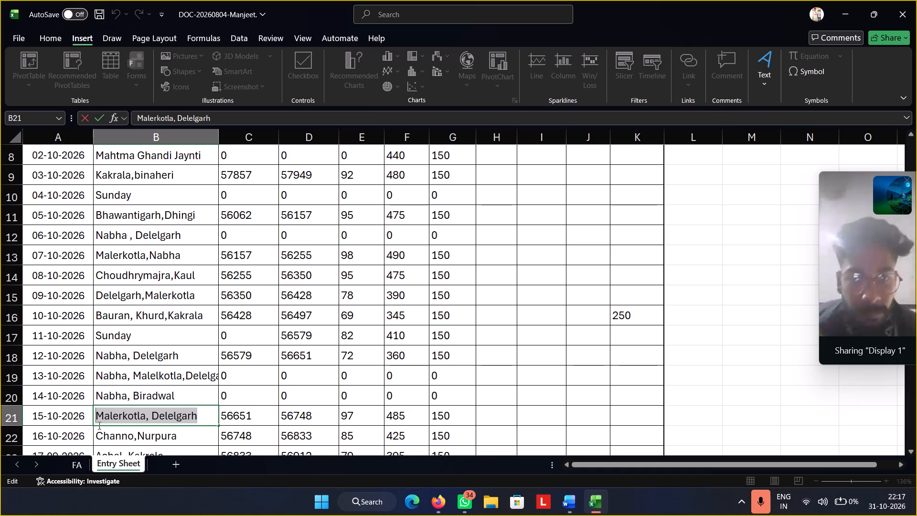
left_click_drag(98, 425, 98, 419)
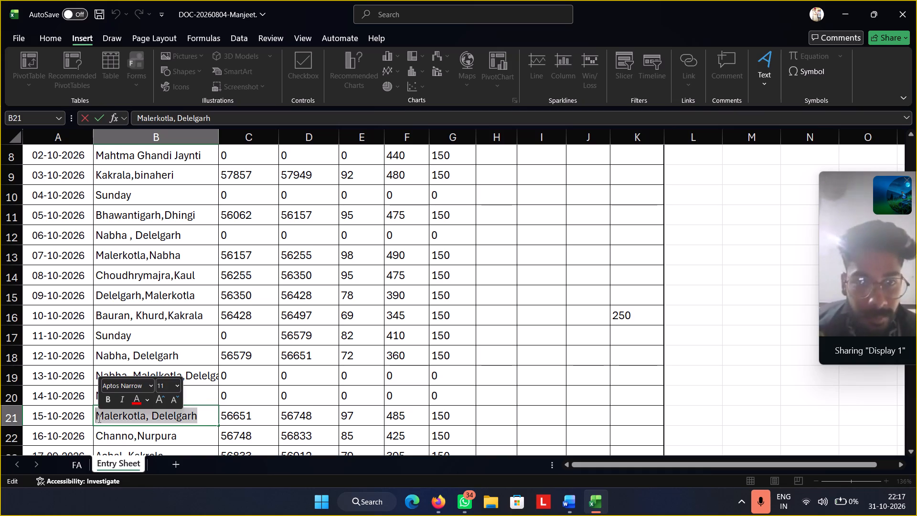
key("BackSpace")
scroll(103, 418, "down", 1)
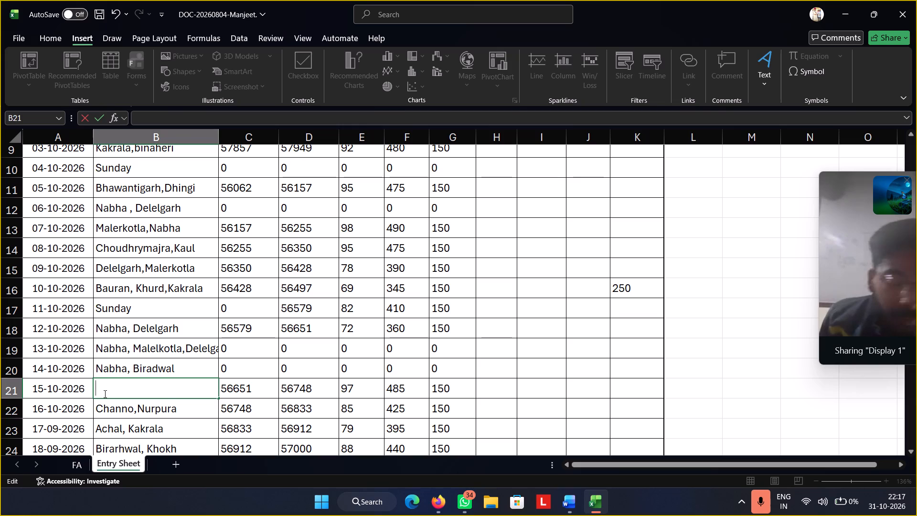
type("doida==")
key("BackSpace")
key("BackSpace")
key("BackSpace")
key("BackSpace")
key("BackSpace")
key("BackSpace")
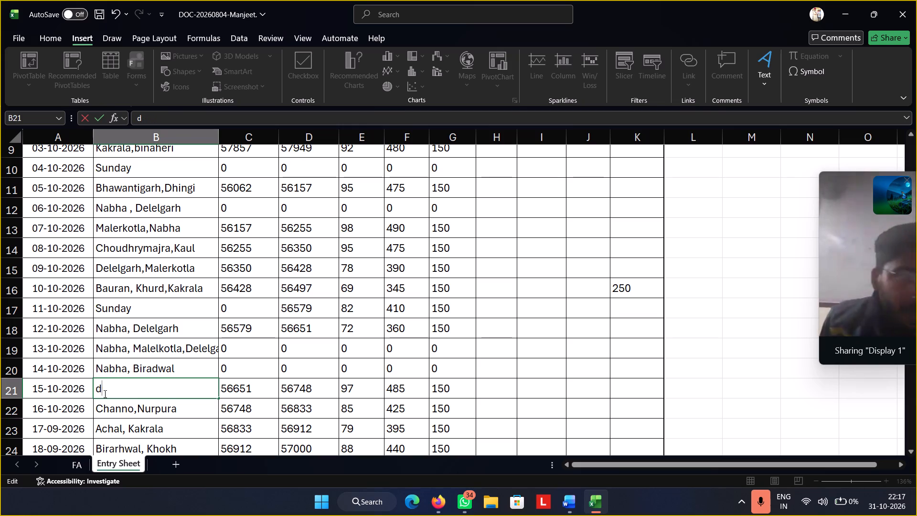
key("BackSpace")
type("Do")
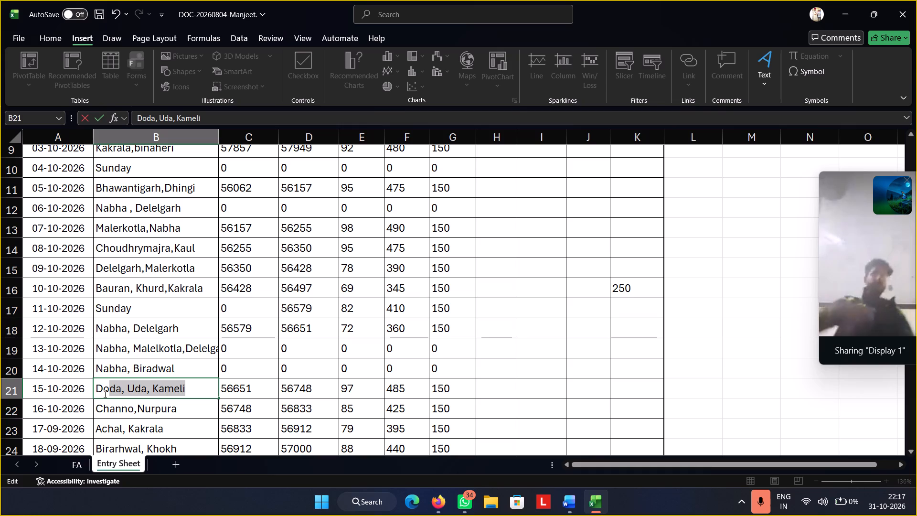
type("da")
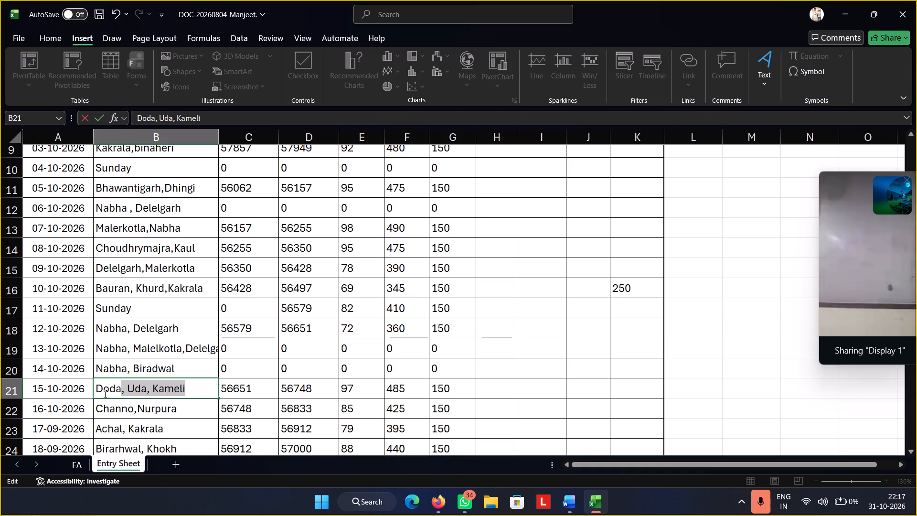
type(", Pahah")
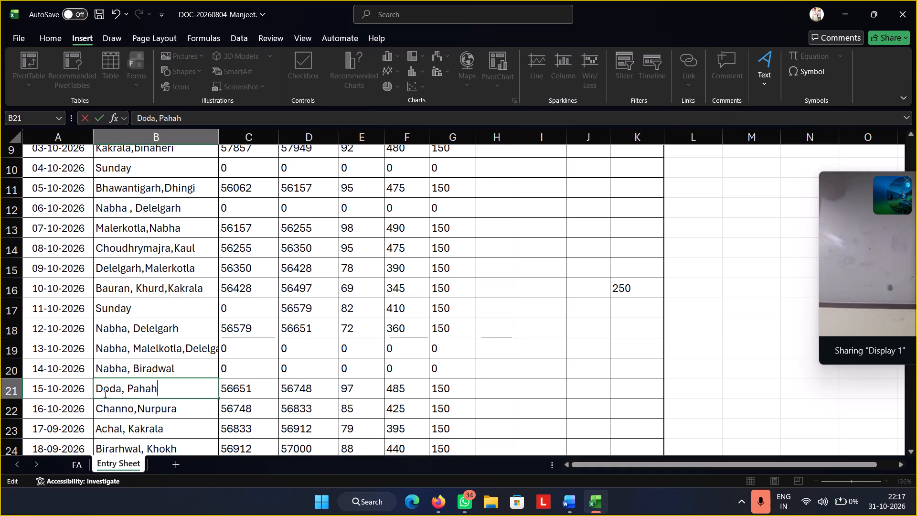
key("r")
key("BackSpace")
key("BackSpace")
type("rpur")
key("Return")
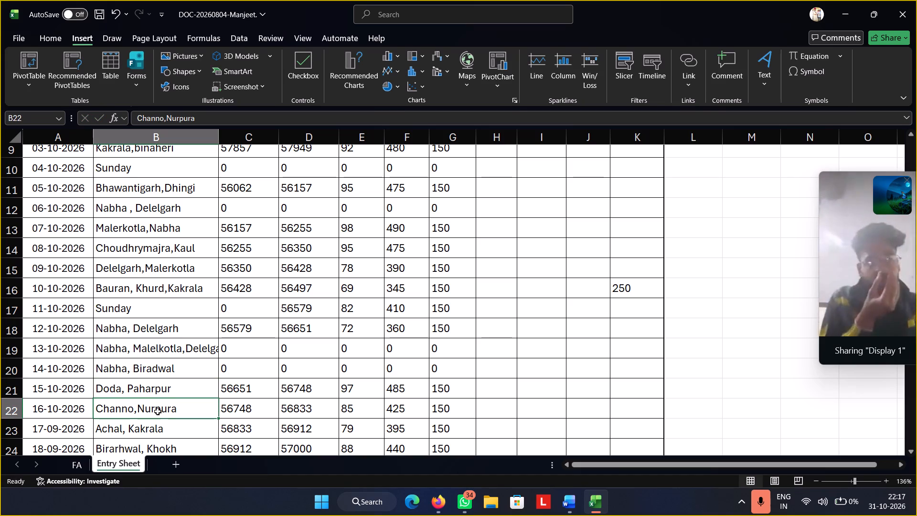
Clear the Village Tour entry in cell B22, the row dated 16-10-2026.
double_click(158, 411)
left_click_drag(186, 409, 95, 410)
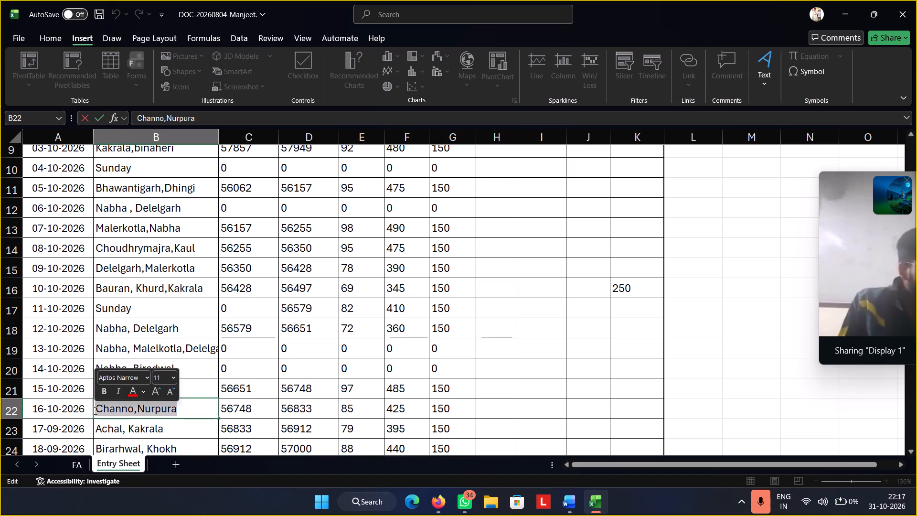
key("BackSpace")
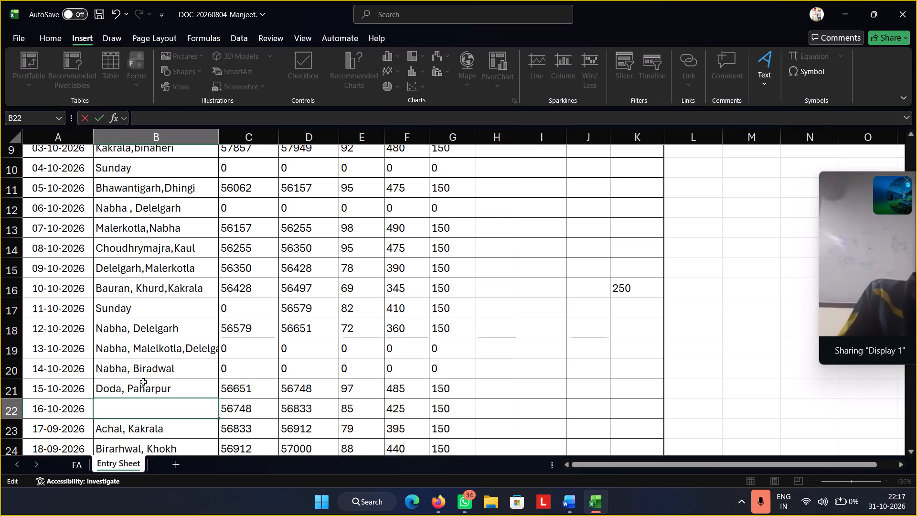
Correct the second village name in cell B21 so the entry reads "Doda, Pahadpur".
double_click(154, 395)
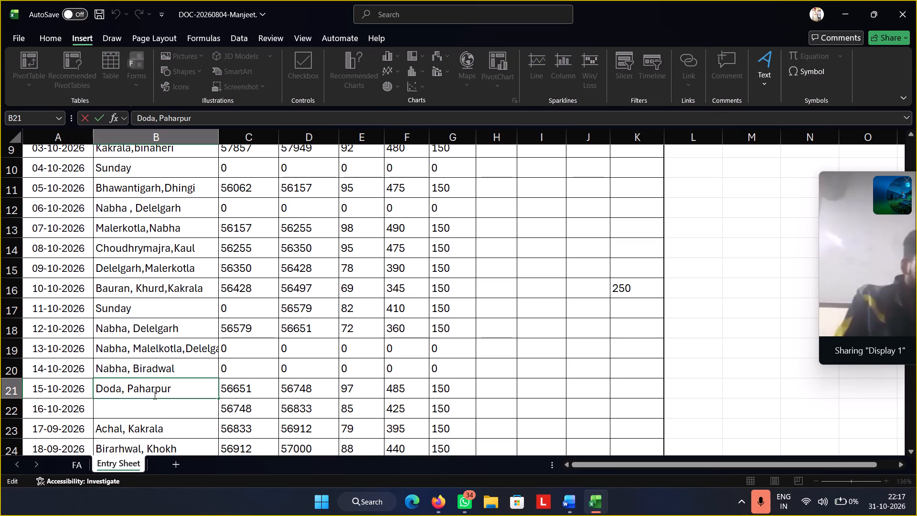
key("BackSpace")
key("d")
Enter "Nabha, Ladhoheri" as the Village Tour in the empty cell B22, the row dated 16-10-2026.
double_click(143, 407)
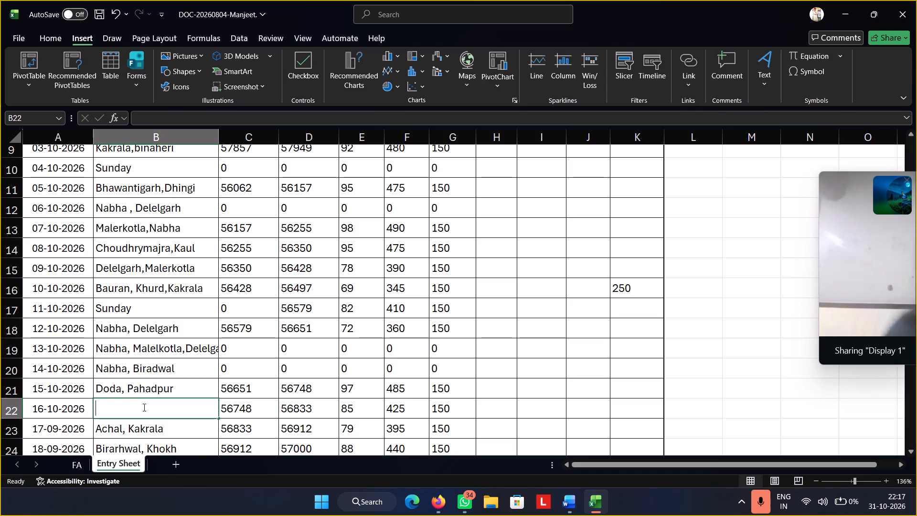
type("Nabha")
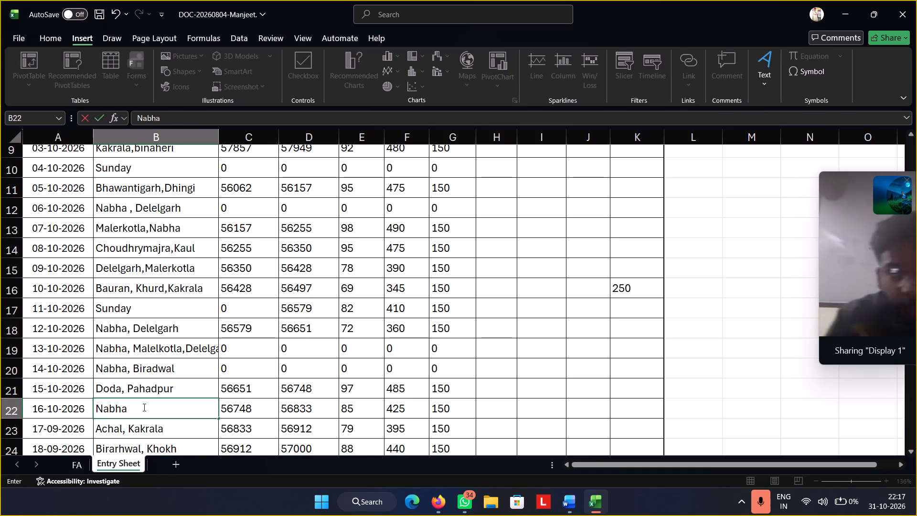
type(",")
key("space")
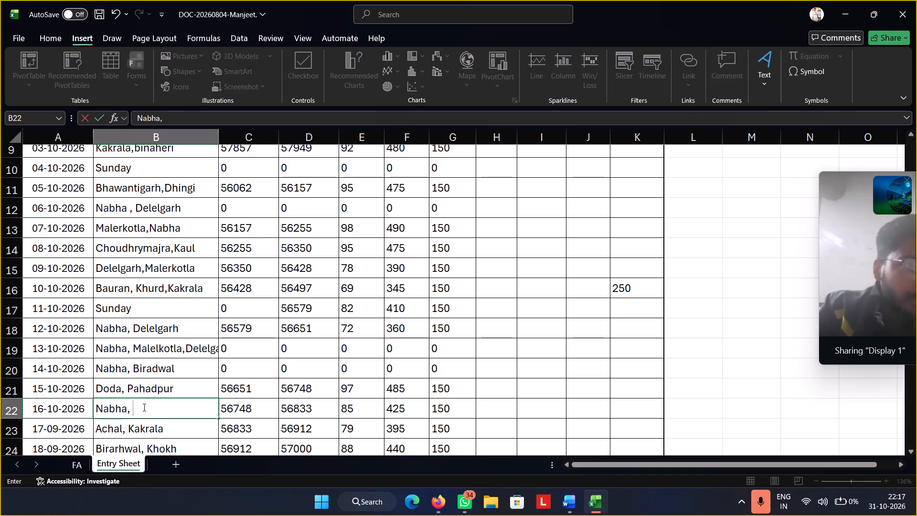
key("shift+l")
type("adho")
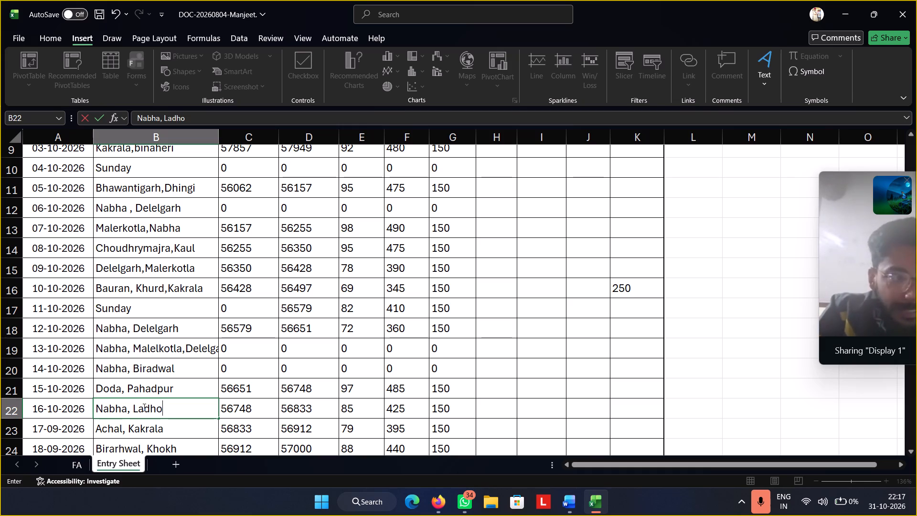
type("heri")
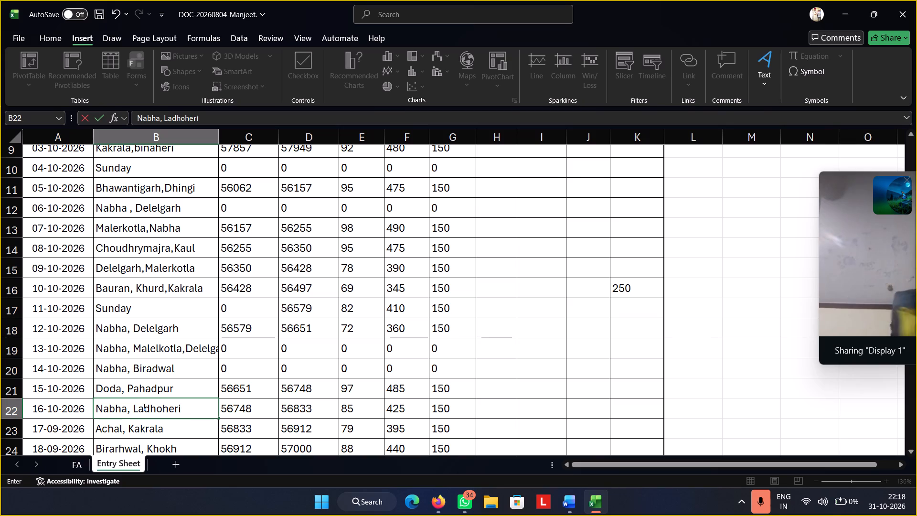
key("Return")
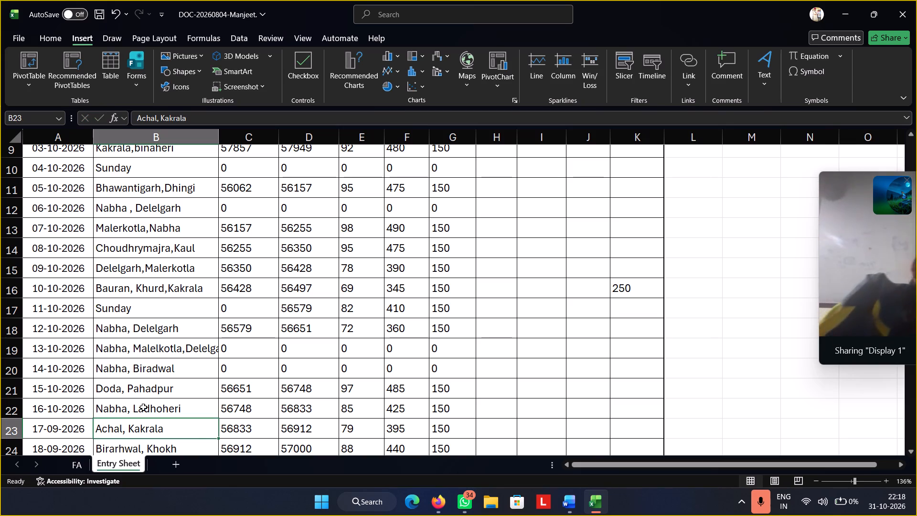
Replace the Village Tour entry in cell B23, the row dated 17-09-2026, with "Bhojo, Majri".
double_click(191, 431)
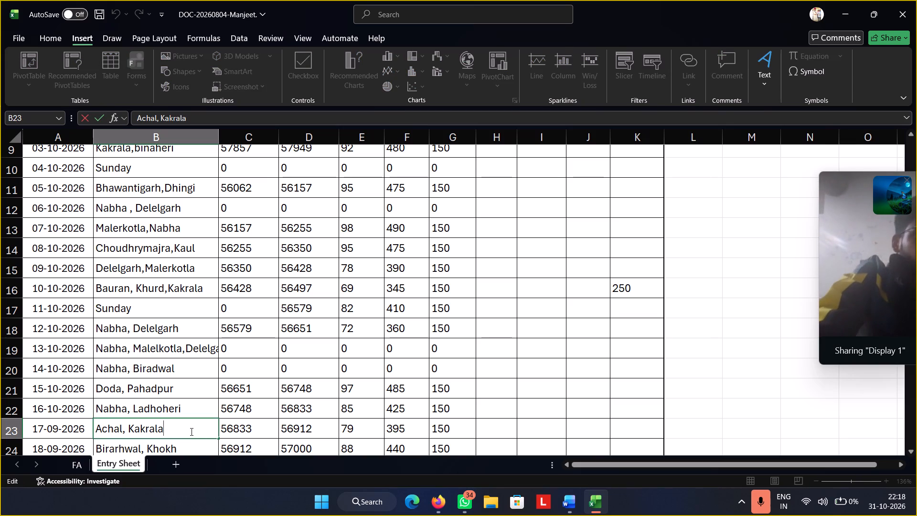
key("BackSpace")
key("BackSpace")
key("BackSpace")
key("BackSpace")
key("BackSpace")
key("BackSpace")
key("BackSpace")
key("BackSpace")
key("BackSpace")
key("BackSpace")
key("BackSpace")
key("BackSpace")
key("BackSpace")
key("BackSpace")
key("BackSpace")
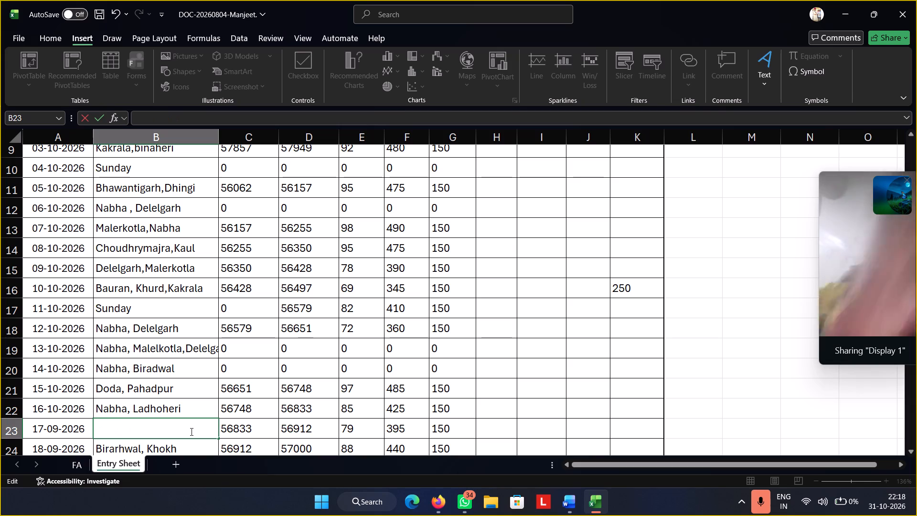
type("Bhojo")
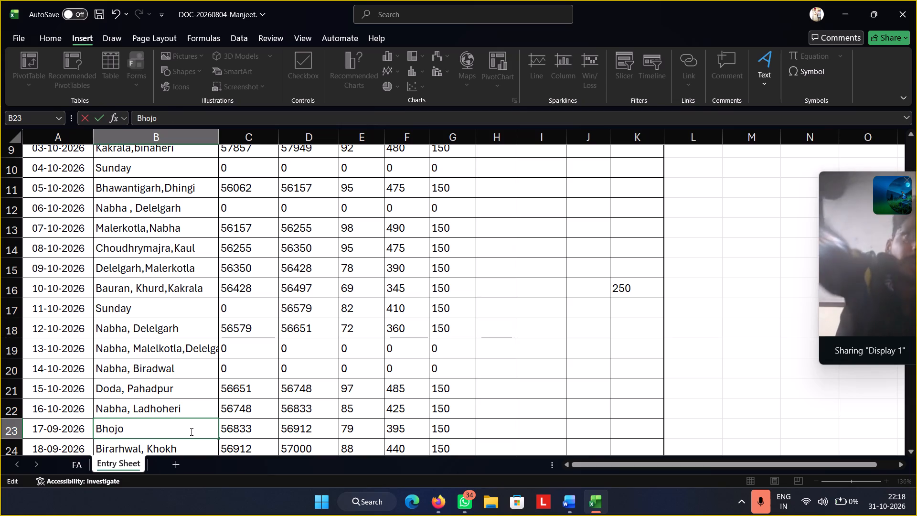
key("comma")
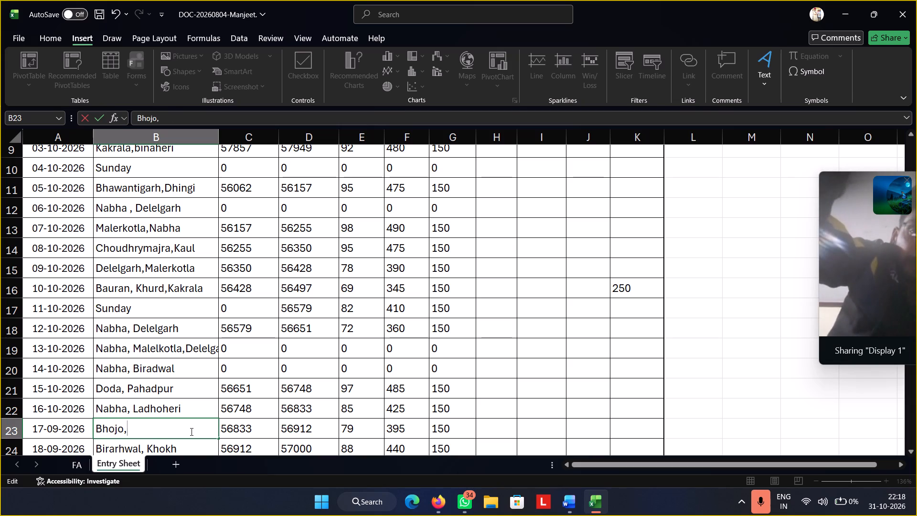
key("space")
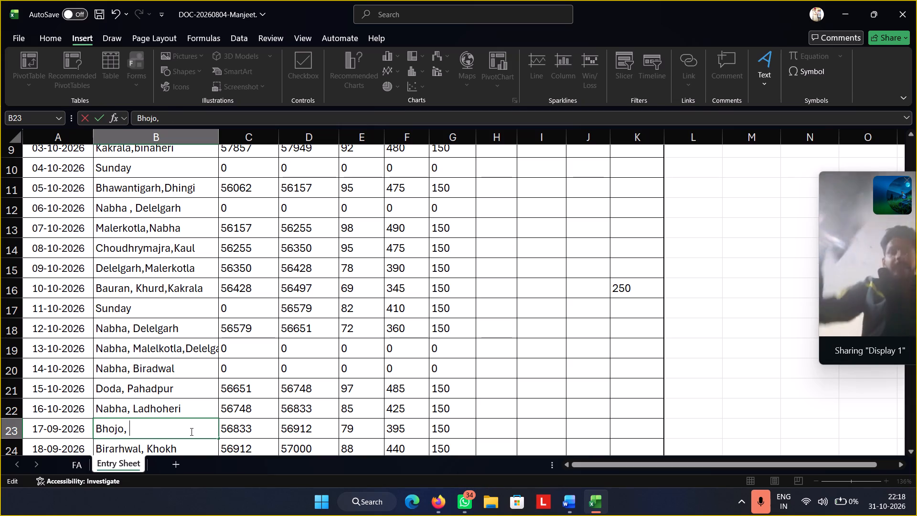
type("Majar")
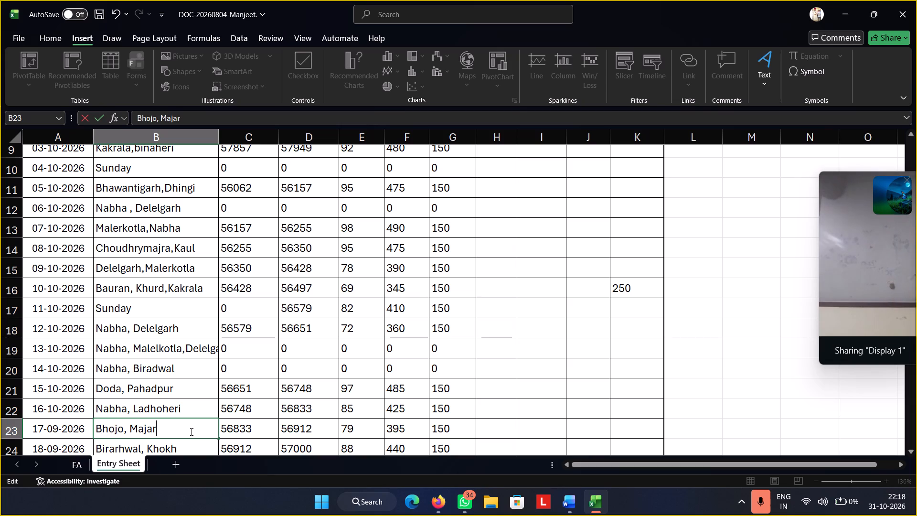
key("i")
key("Left")
key("Left")
key("Left")
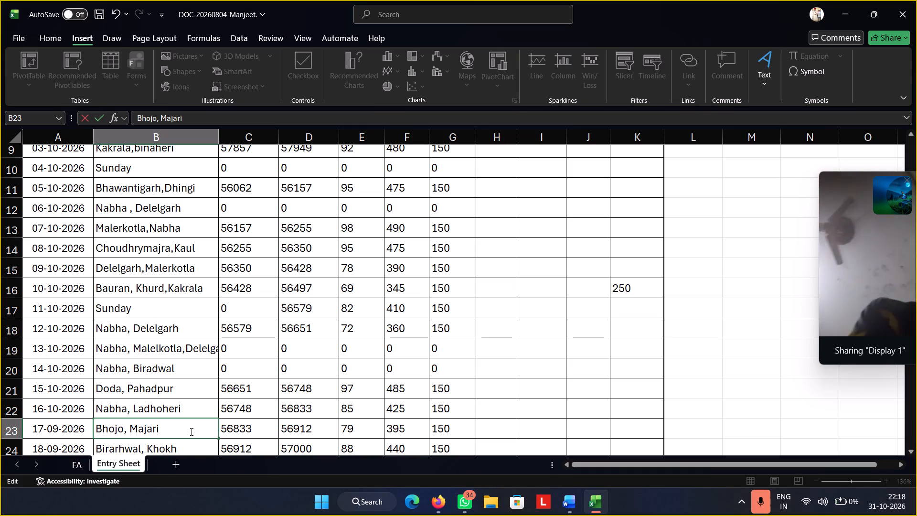
key("Right")
key("BackSpace")
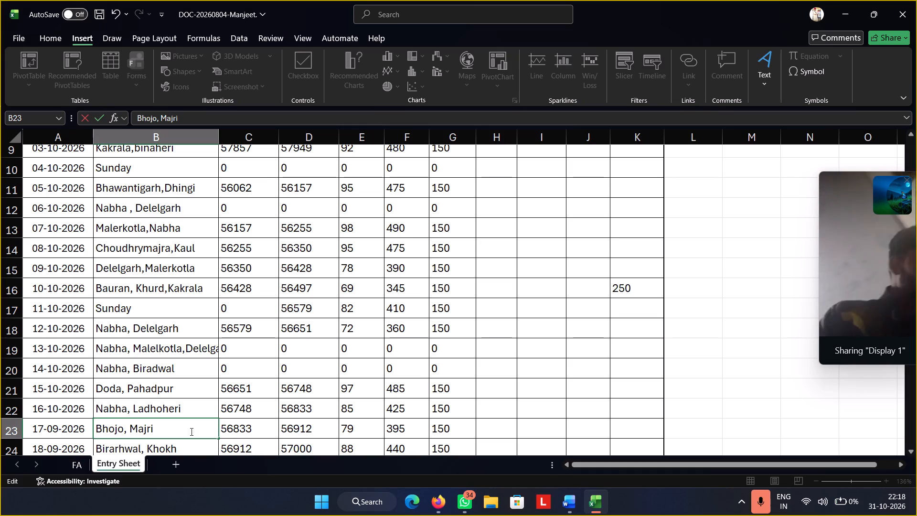
left_click(199, 432)
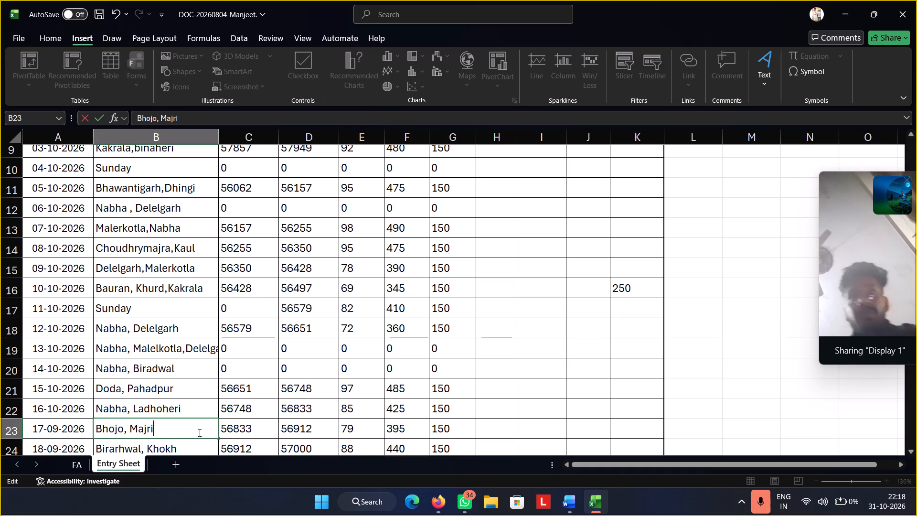
key("Return")
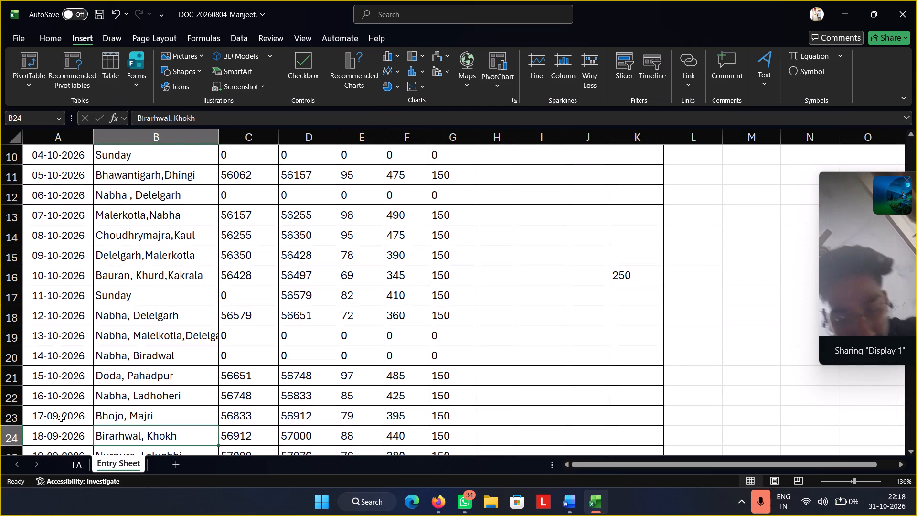
Change the month in date cells A23 and A24 so they read 17-10-2026 and 18-10-2026.
left_click(61, 418)
double_click(60, 417)
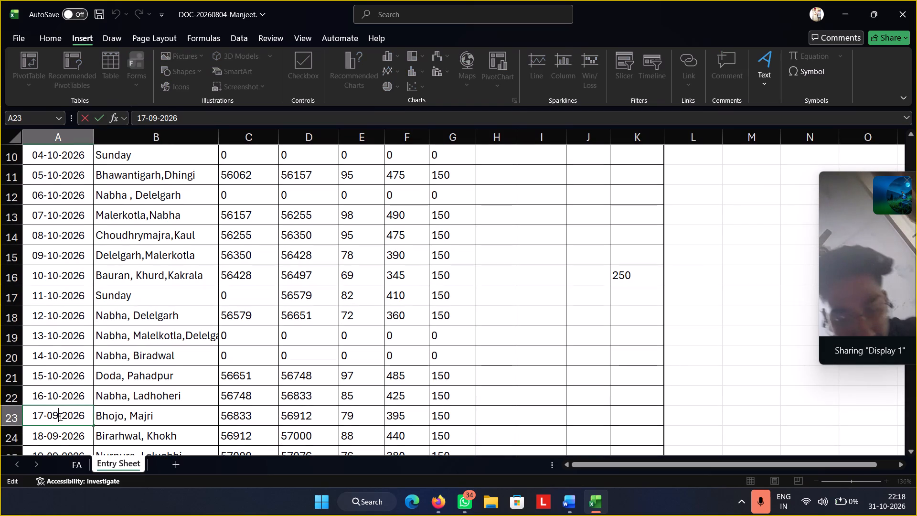
key("BackSpace")
key("BackSpace")
type("10")
key("Return")
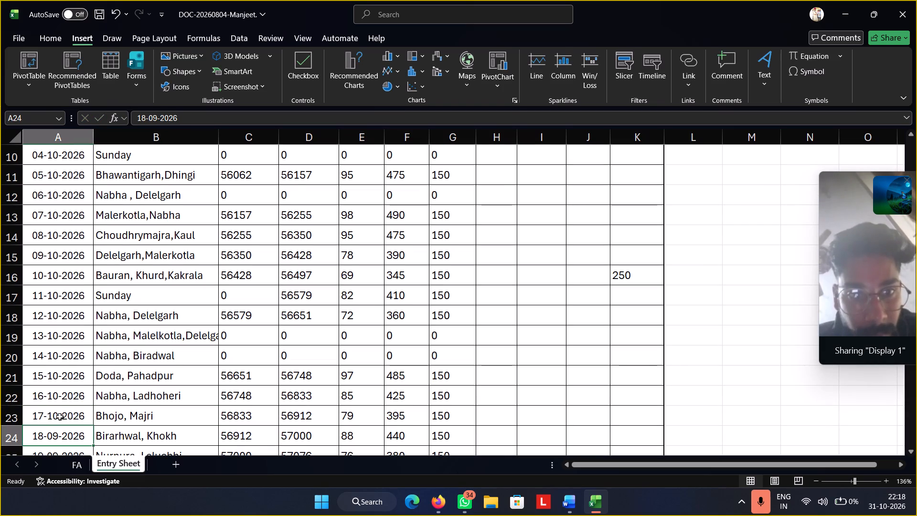
double_click(60, 432)
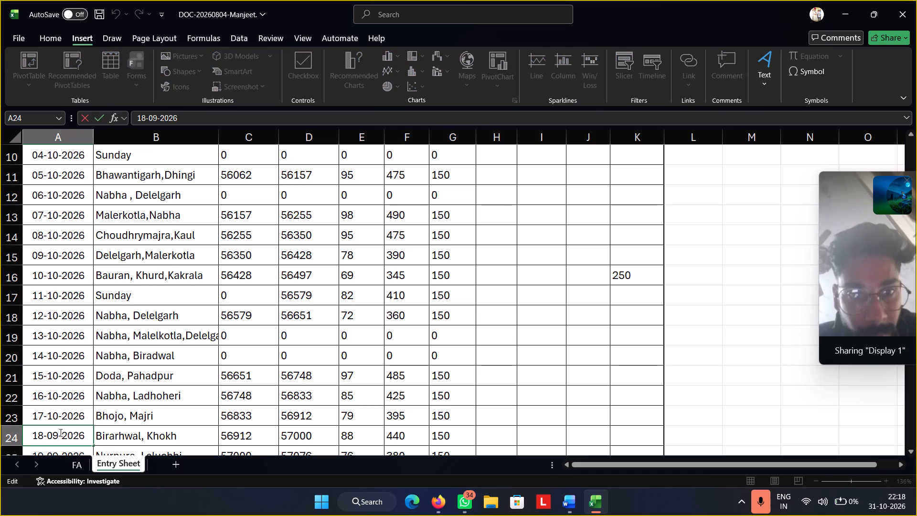
key("BackSpace")
key("BackSpace")
type("10")
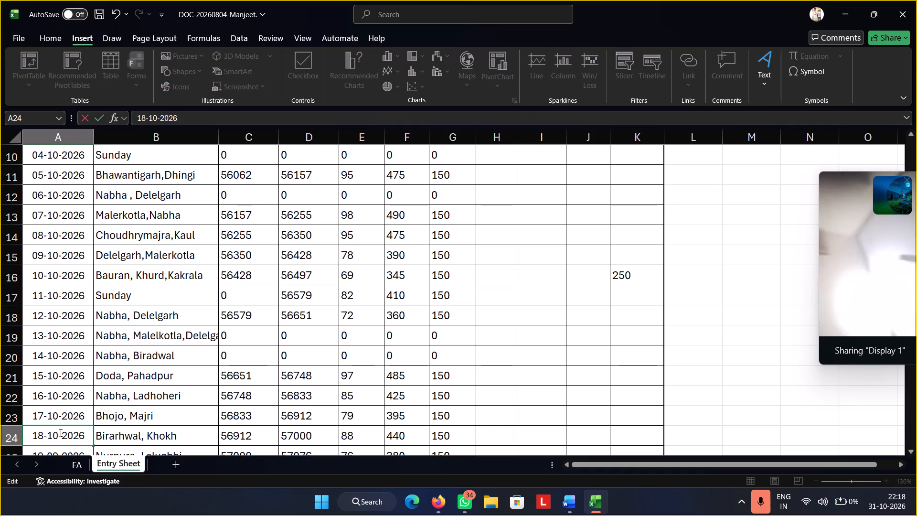
Add a comma and a space after "Bhojo, Majri" in cell B23 to extend the village list.
double_click(168, 421)
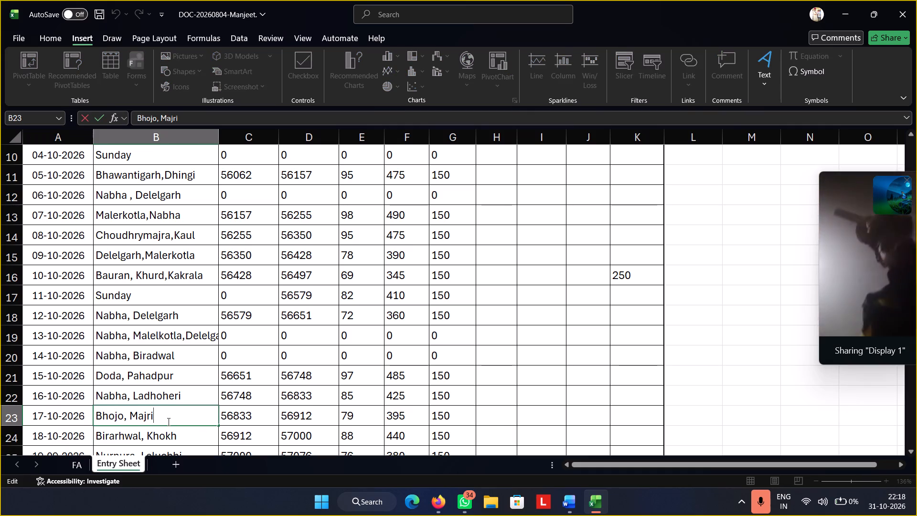
type(",")
key("space")
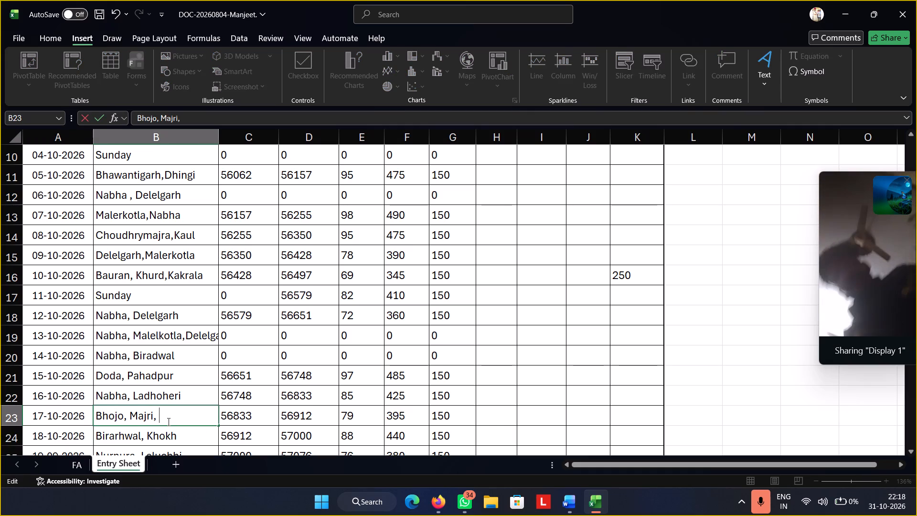
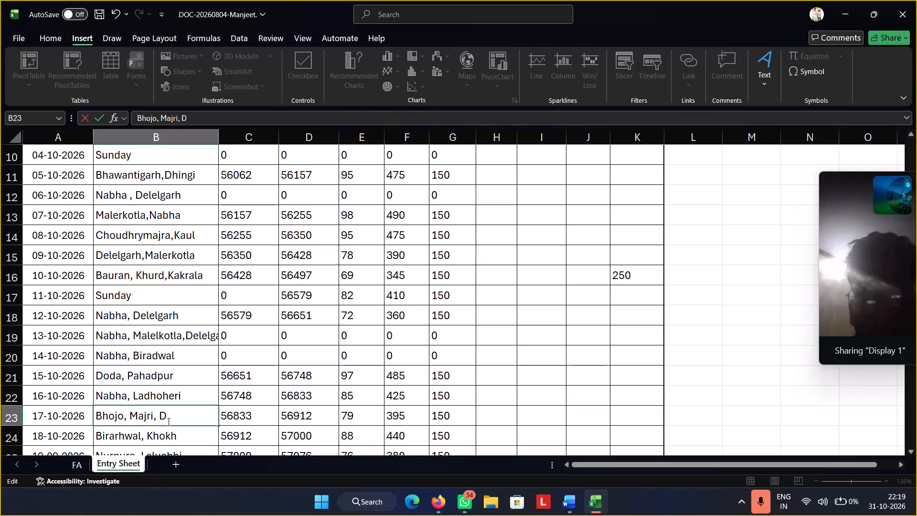
Complete the Village Tour entry in cell B23, the row dated 17-10-2026, as "Bhojo, Majri, Dhuldi".
type("hingi")
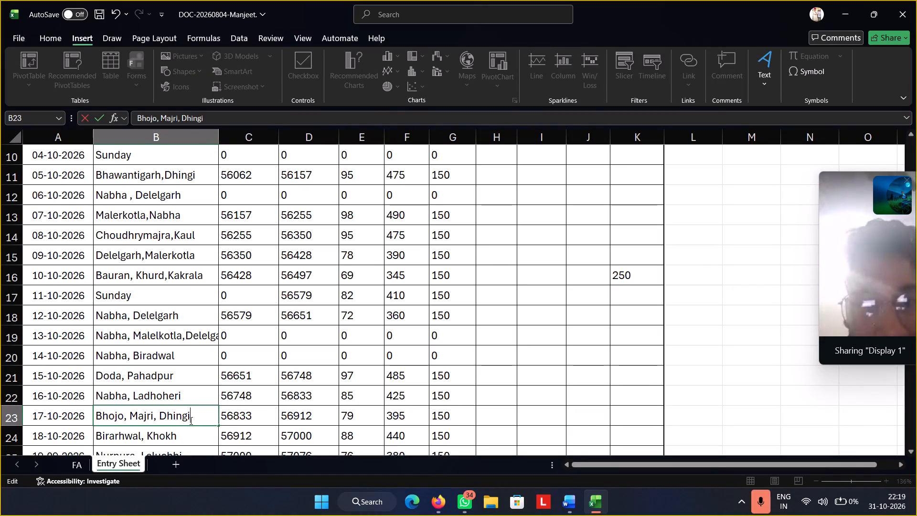
left_click(190, 420)
key("BackSpace")
key("BackSpace")
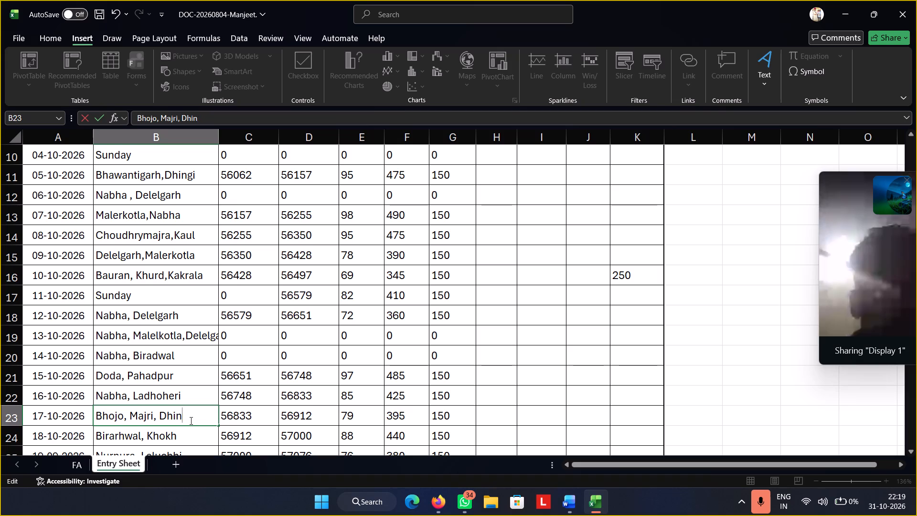
key("BackSpace")
key("BackSpace")
key("u")
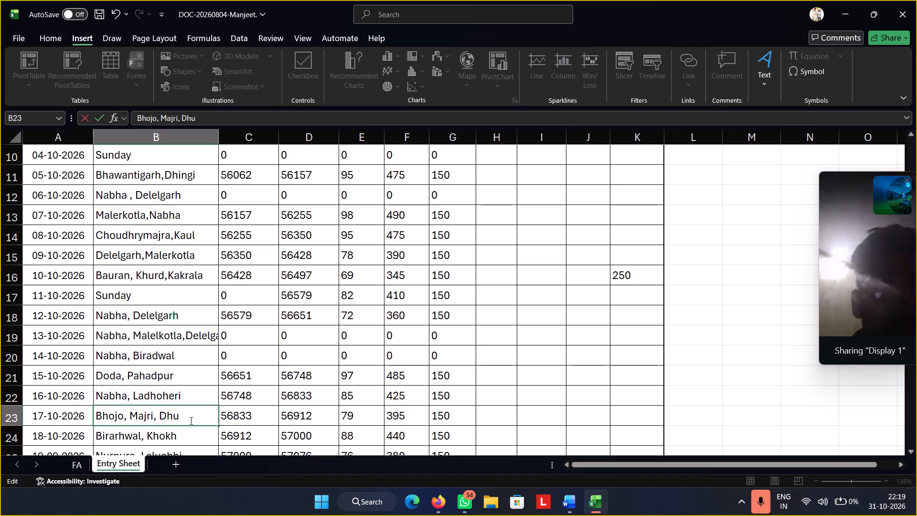
type("ldio")
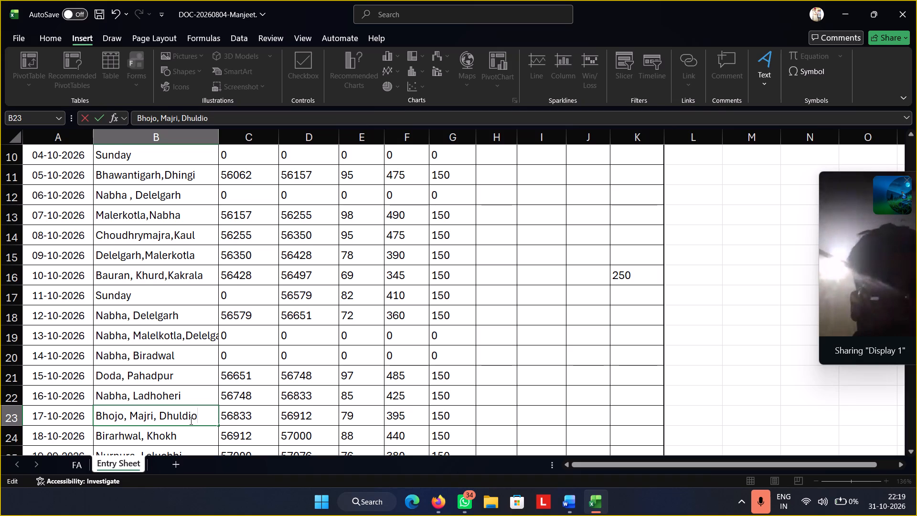
key("BackSpace")
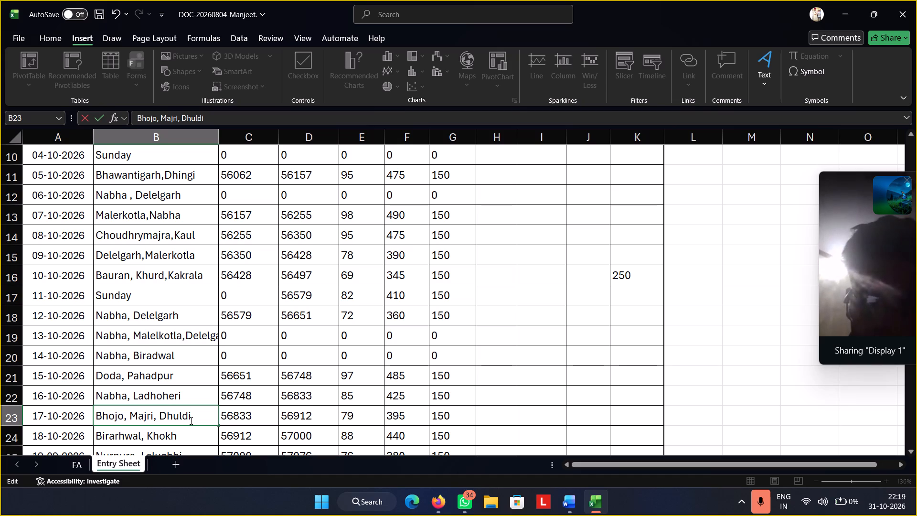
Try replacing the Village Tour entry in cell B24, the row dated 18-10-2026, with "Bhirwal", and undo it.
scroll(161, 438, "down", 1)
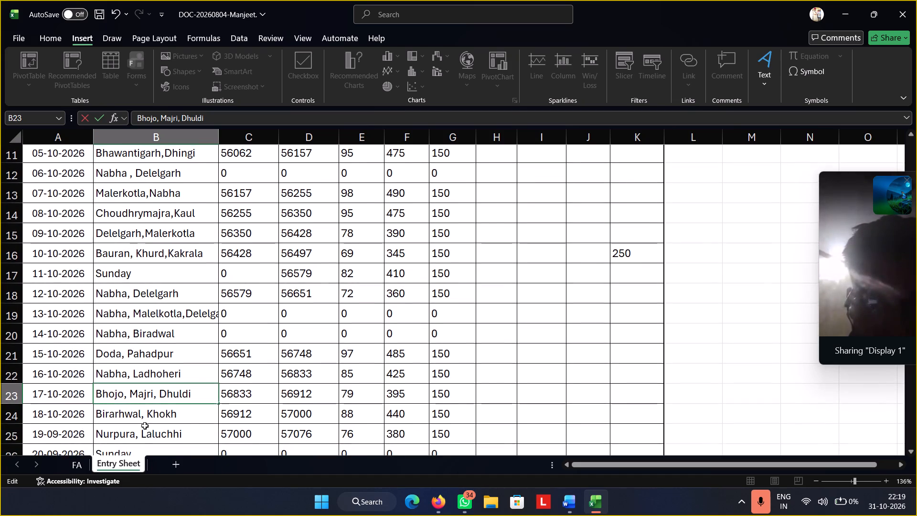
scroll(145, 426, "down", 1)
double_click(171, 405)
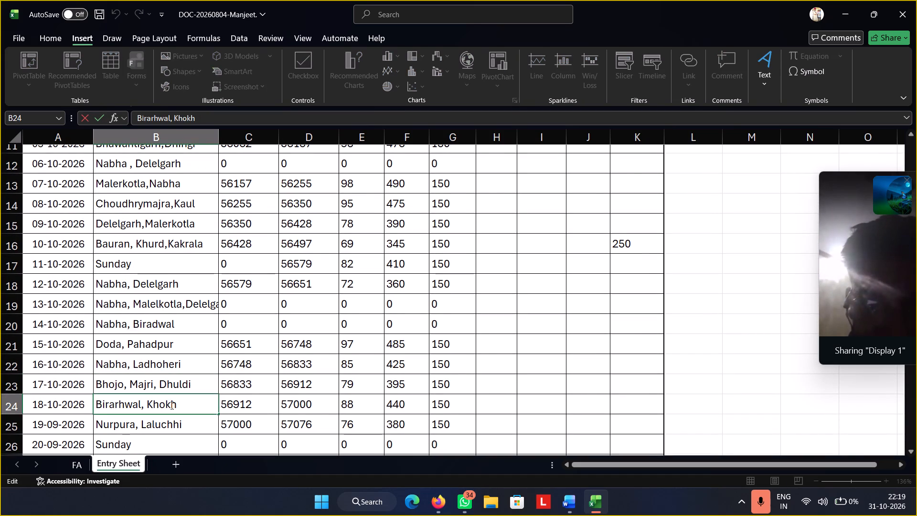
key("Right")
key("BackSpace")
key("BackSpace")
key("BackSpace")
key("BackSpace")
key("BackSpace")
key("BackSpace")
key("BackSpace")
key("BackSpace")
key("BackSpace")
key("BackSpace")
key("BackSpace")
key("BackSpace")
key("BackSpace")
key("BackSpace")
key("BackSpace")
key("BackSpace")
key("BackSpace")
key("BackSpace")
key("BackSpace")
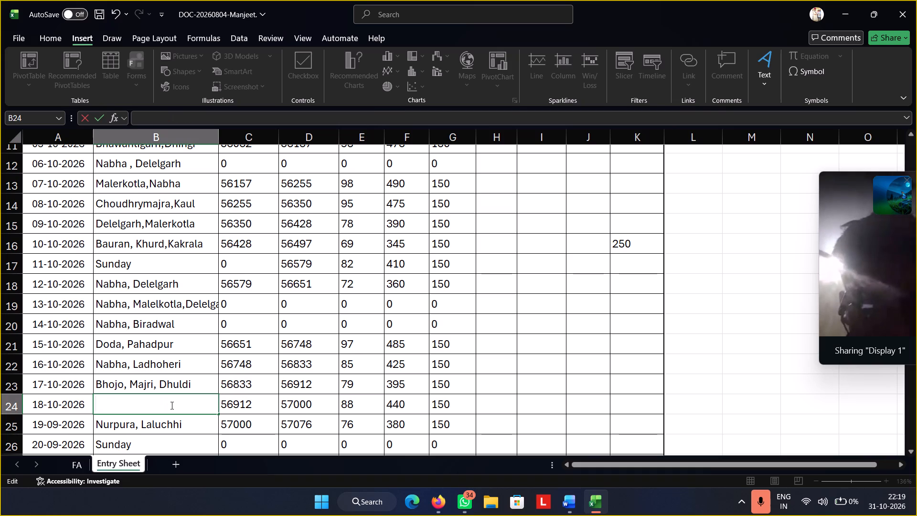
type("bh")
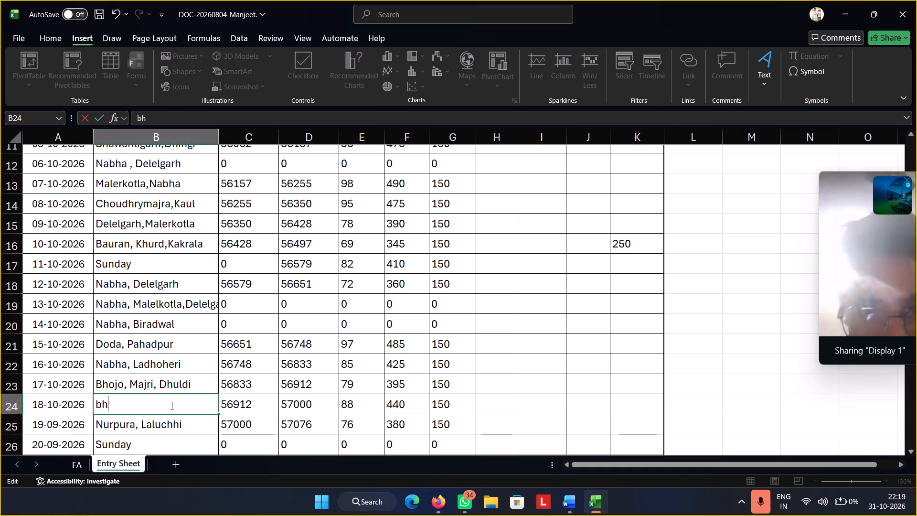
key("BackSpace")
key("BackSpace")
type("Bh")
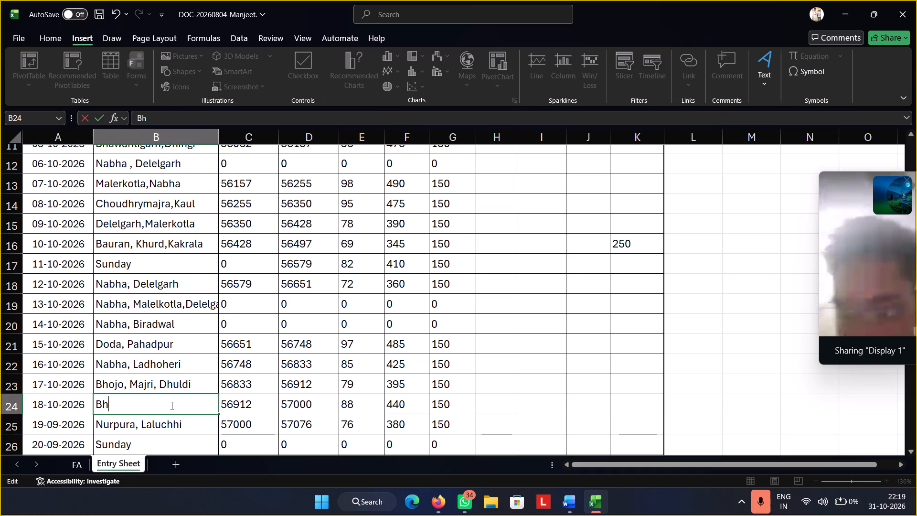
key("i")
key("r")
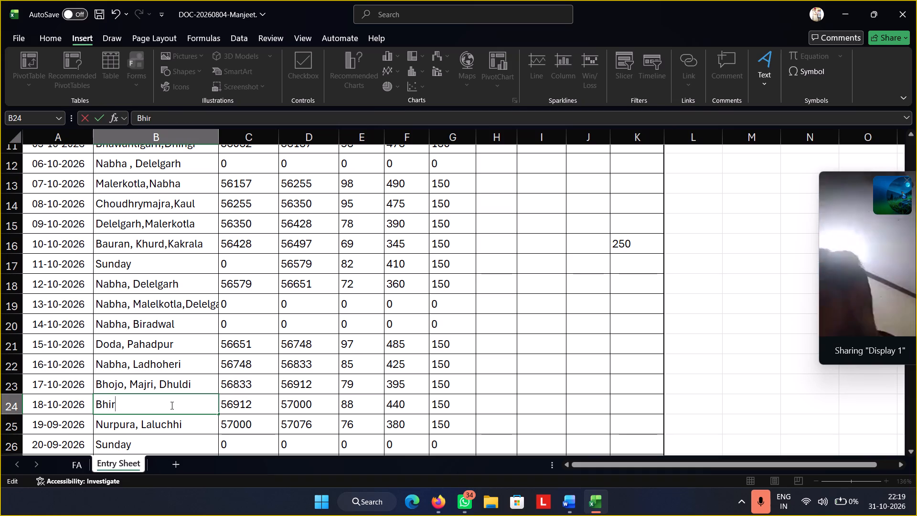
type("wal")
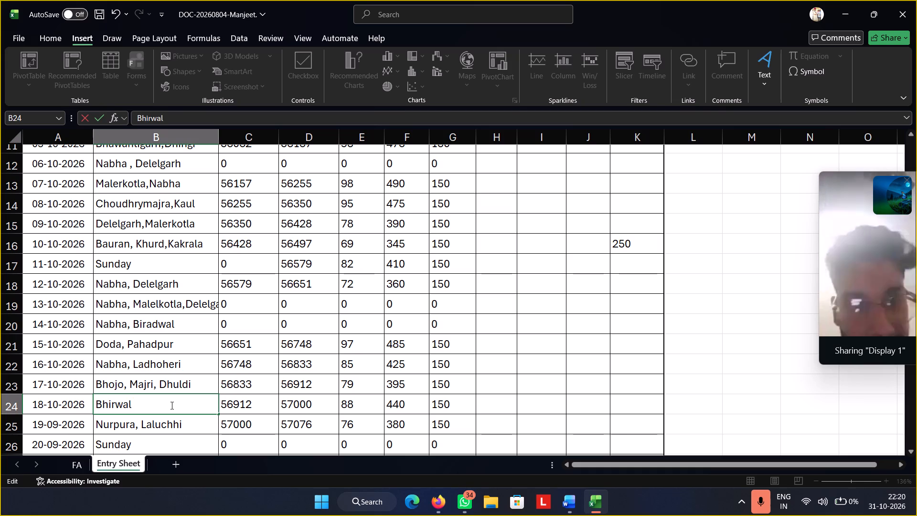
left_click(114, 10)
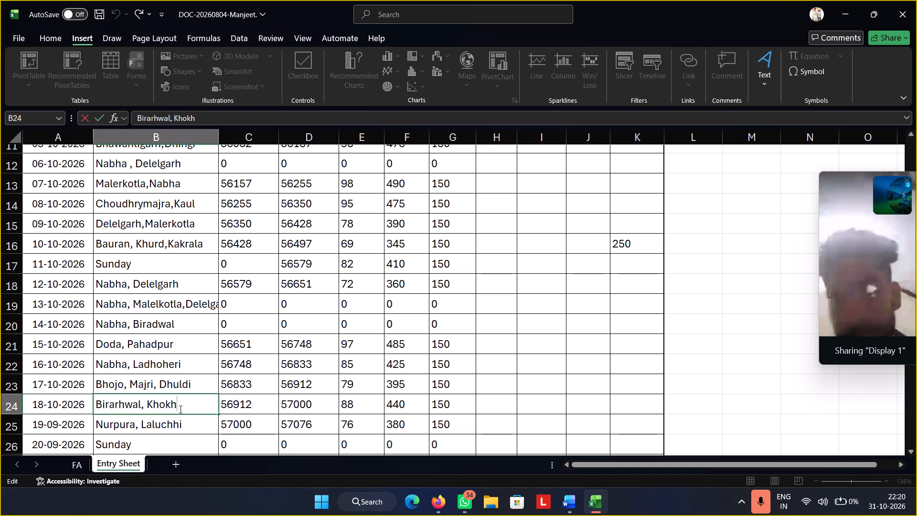
Replace the Village Tour entry in cell B24, the row dated 18-10-2026, with "Sunday".
left_click_drag(180, 409, 101, 411)
key("BackSpace")
key("BackSpace")
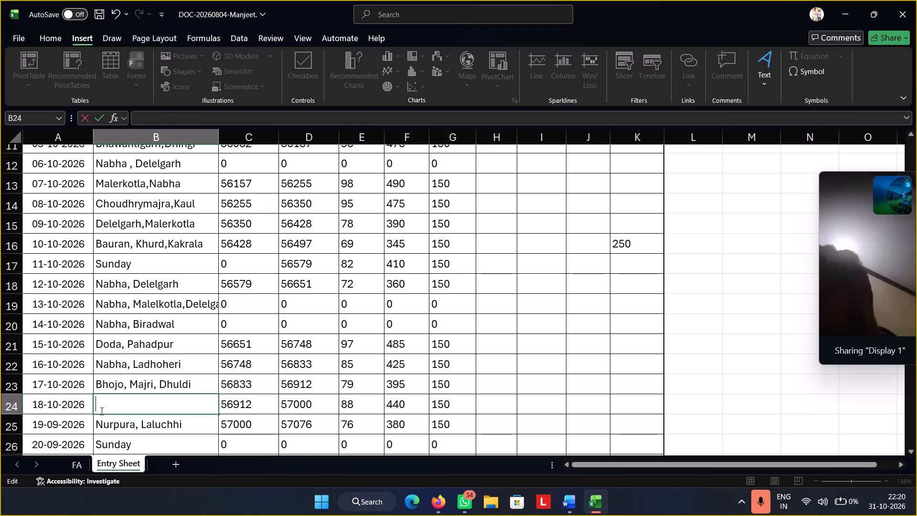
key("shift+s")
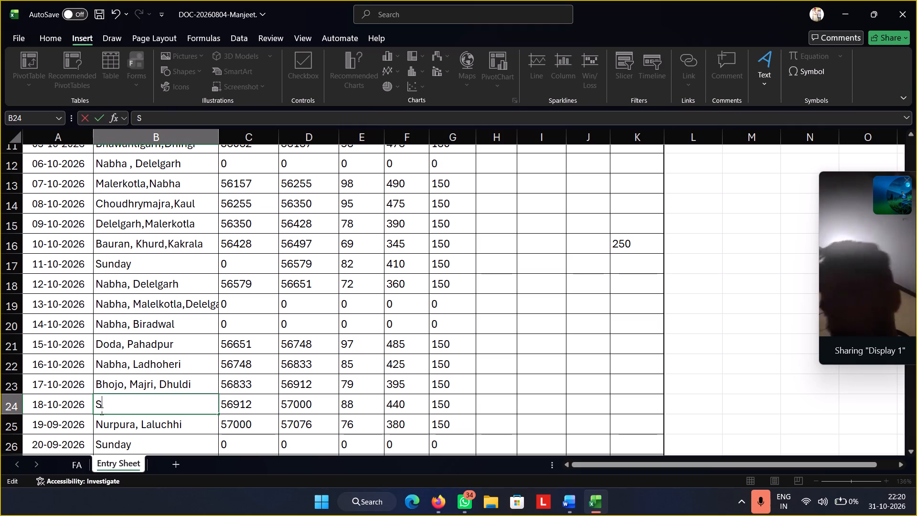
type("unday")
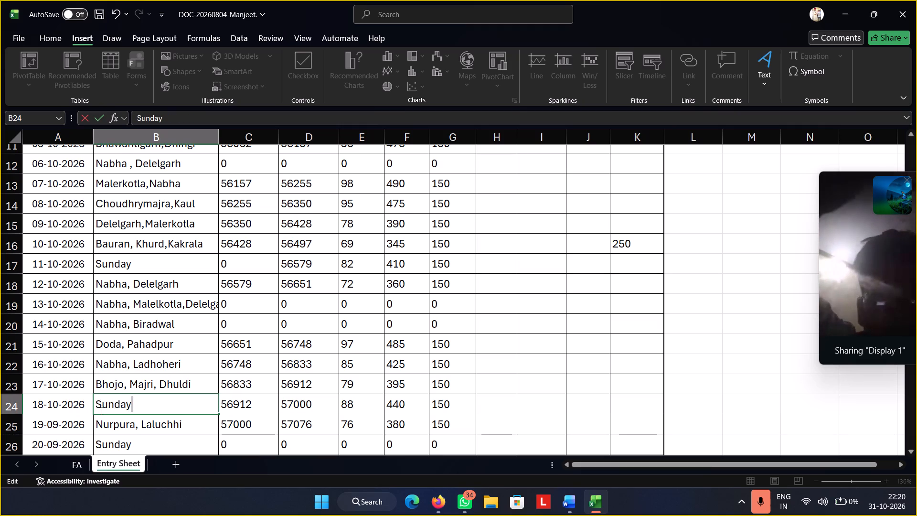
key("Return")
Open the Village Tour entry in cell B25, the row dated 19-09-2026, for editing at the end of its text.
left_click_drag(192, 425, 160, 423)
double_click(160, 423)
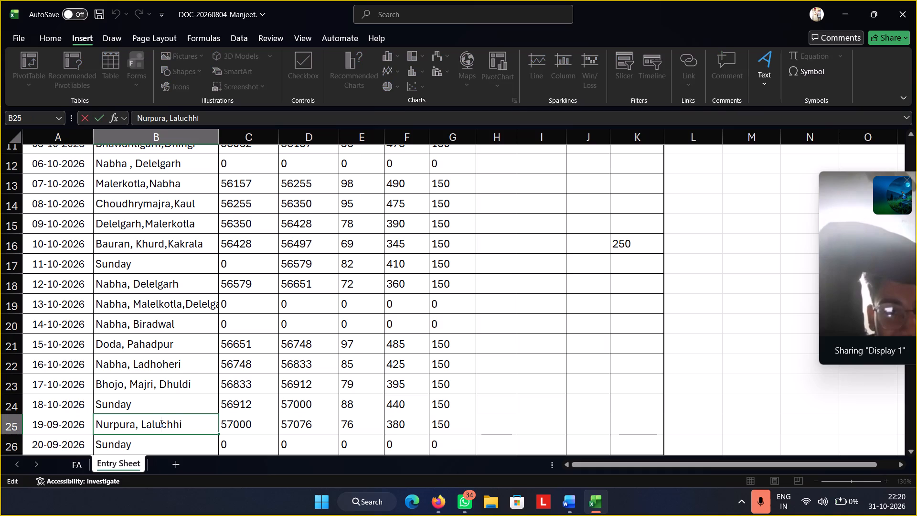
key("Right")
key("Right")
key("Right")
key("Right")
key("Right")
key("Right")
key("Right")
key("Right")
key("Right")
key("Right")
key("Right")
key("Right")
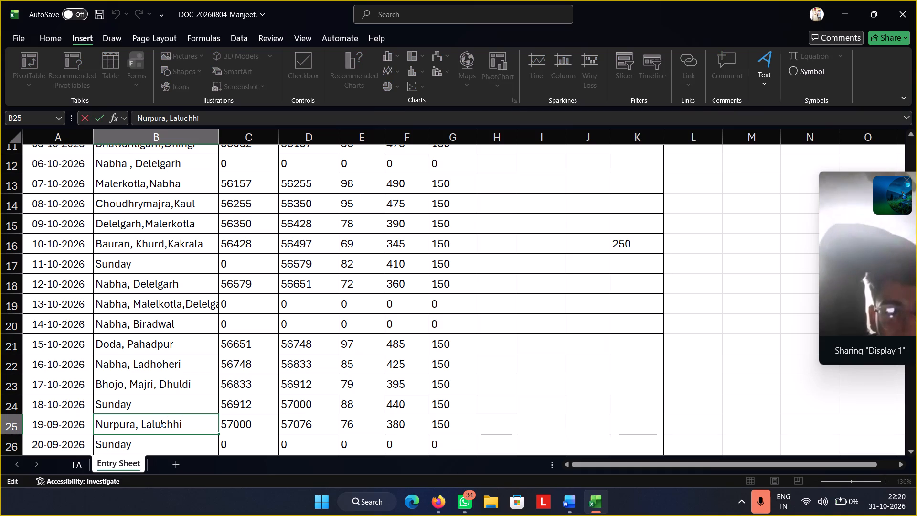
Replace the Village Tour entry in cell B25, the row dated 19-09-2026, with "Leave".
key("BackSpace")
key("BackSpace")
key("BackSpace")
key("BackSpace")
key("BackSpace")
key("BackSpace")
key("BackSpace")
key("BackSpace")
key("BackSpace")
key("BackSpace")
key("BackSpace")
key("BackSpace")
key("BackSpace")
key("BackSpace")
key("BackSpace")
key("BackSpace")
key("BackSpace")
key("BackSpace")
key("BackSpace")
key("BackSpace")
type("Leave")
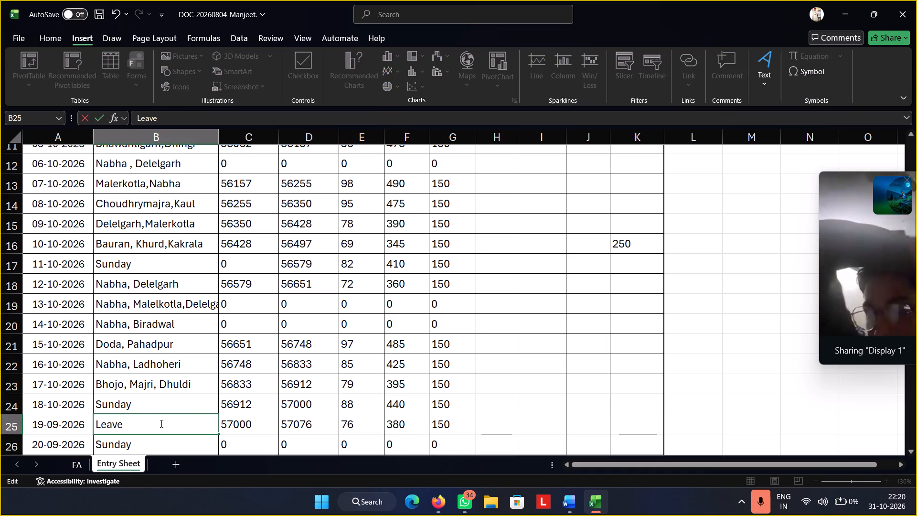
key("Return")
Clear the Village Tour entry in cell B26, the row dated 20-09-2026.
scroll(161, 425, "down", 1)
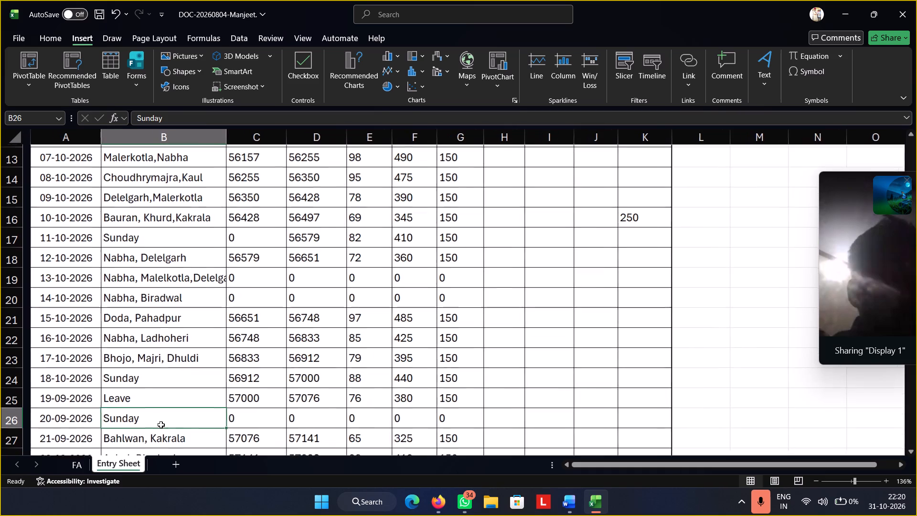
scroll(161, 425, "down", 1)
double_click(154, 414)
key("BackSpace")
key("BackSpace")
key("BackSpace")
key("BackSpace")
key("BackSpace")
key("BackSpace")
key("BackSpace")
key("BackSpace")
key("BackSpace")
key("BackSpace")
key("BackSpace")
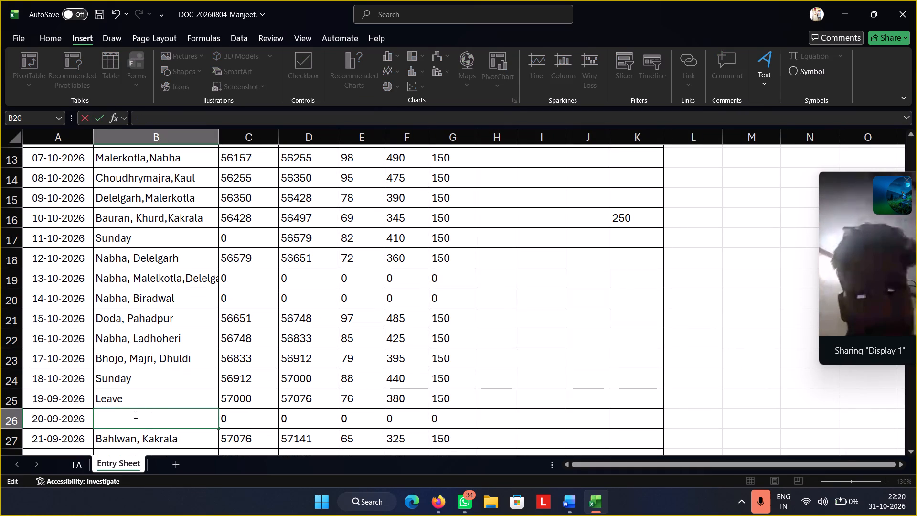
Change the month of the date in cell A25 so it reads 19-10-2026.
double_click(56, 398)
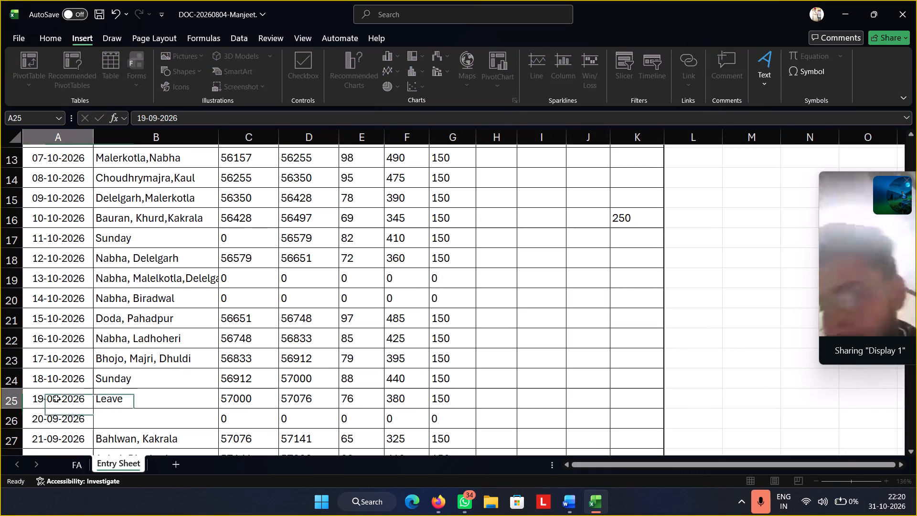
key("BackSpace")
key("BackSpace")
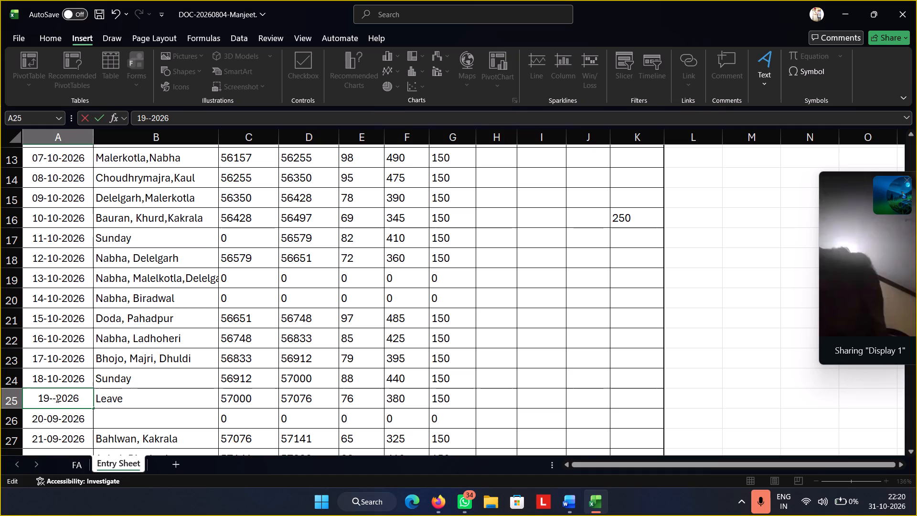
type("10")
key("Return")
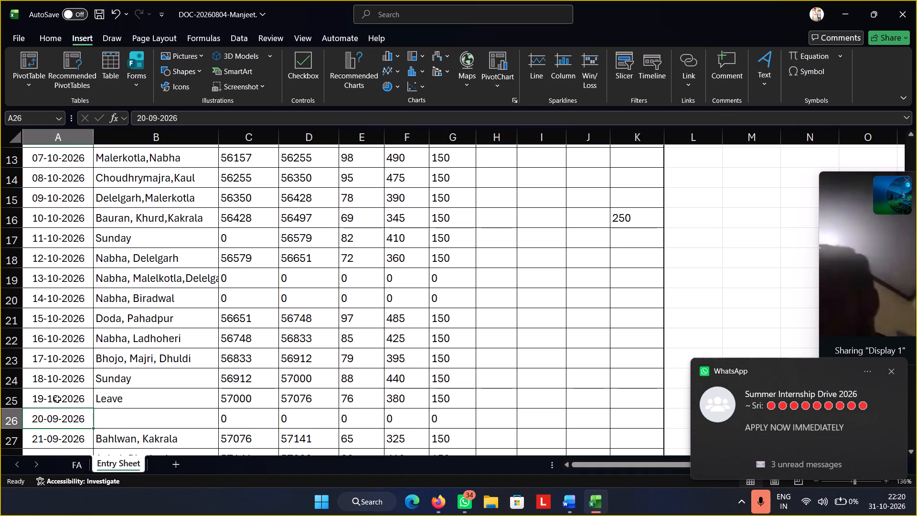
Enter "Dhashera" as the Village Tour entry in the empty cell B26.
left_click(166, 425)
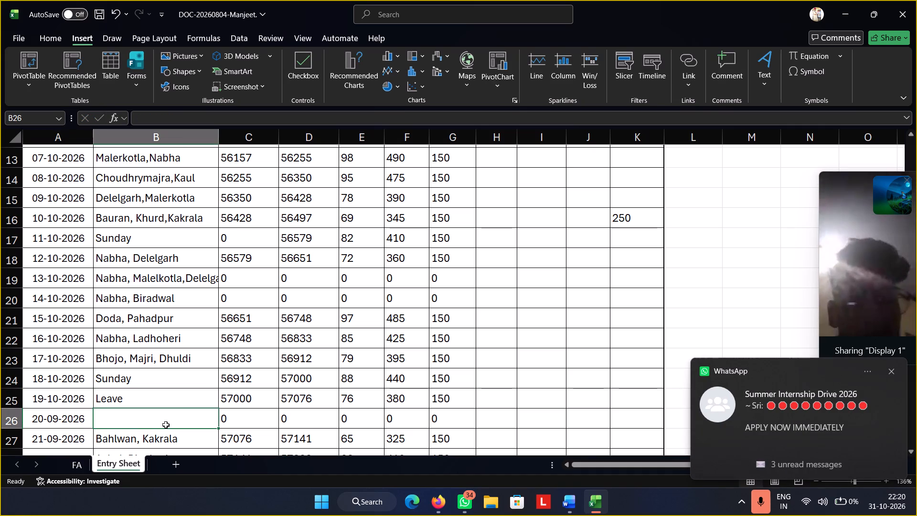
double_click(166, 425)
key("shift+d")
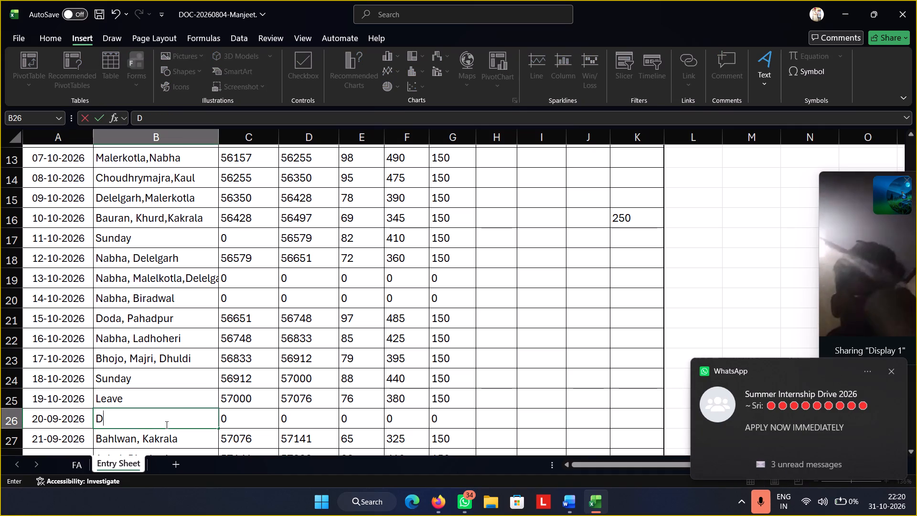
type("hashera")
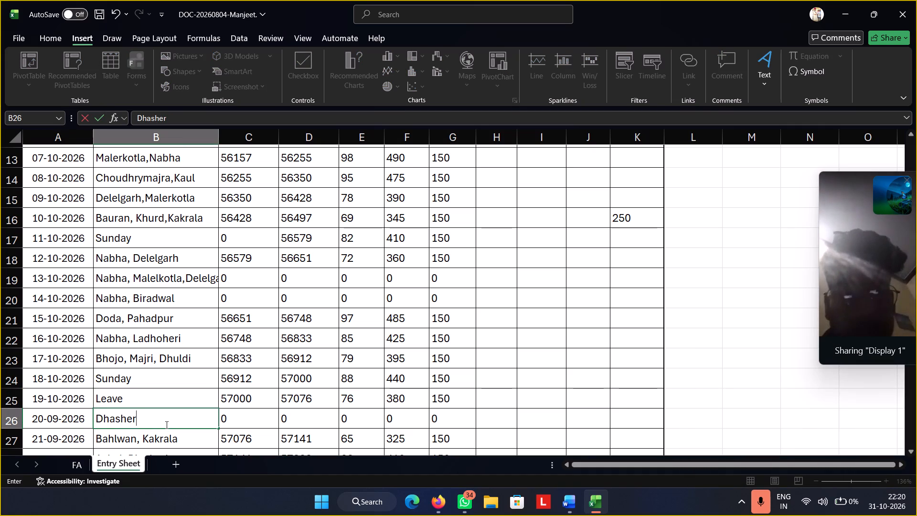
Change the month of the date in cell A26, the Dhashera row, so it reads 20-10-2026.
double_click(56, 419)
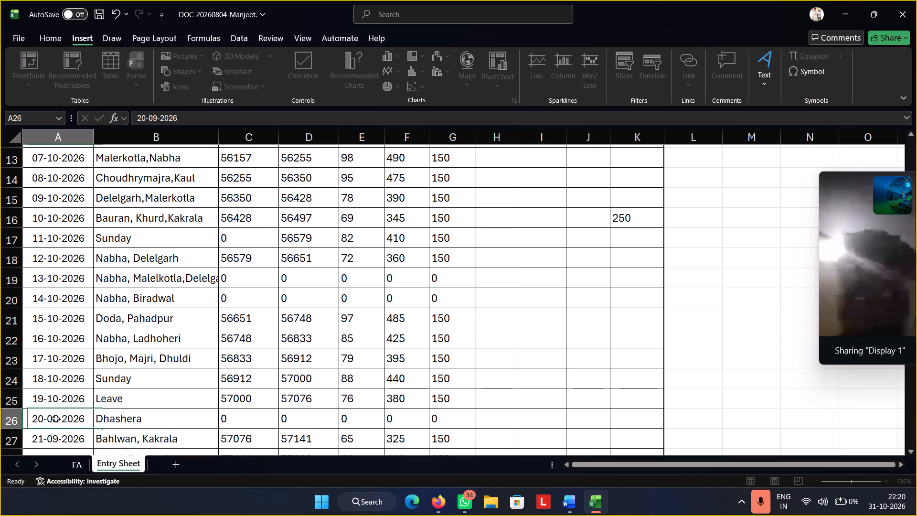
key("BackSpace")
key("BackSpace")
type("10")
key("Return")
scroll(56, 419, "down", 1)
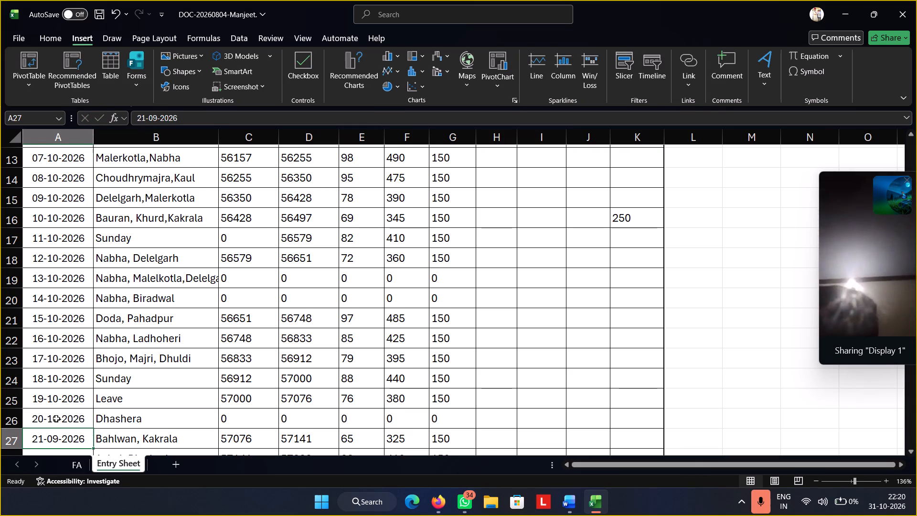
Change the month in date cells A27 and A28 so they read 21-10-2026 and 22-10-2026.
scroll(56, 419, "down", 1)
double_click(56, 401)
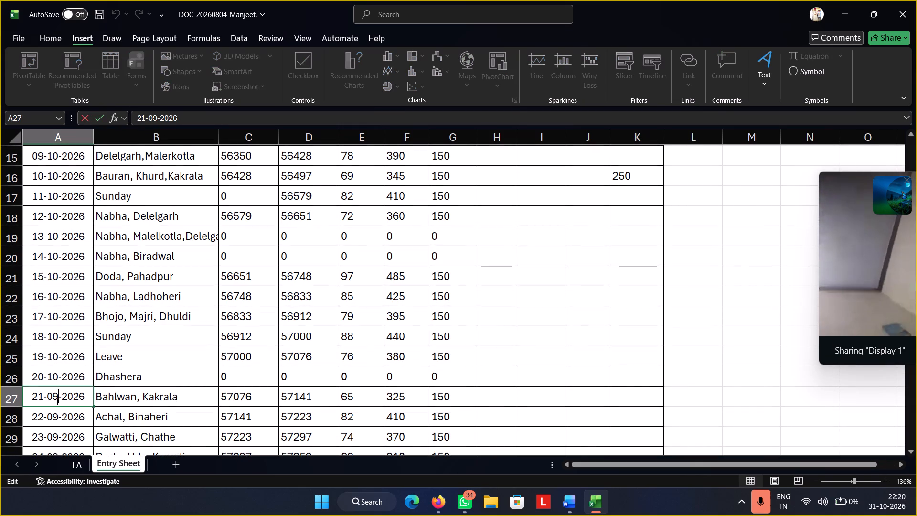
key("BackSpace")
key("BackSpace")
type("10")
key("Return")
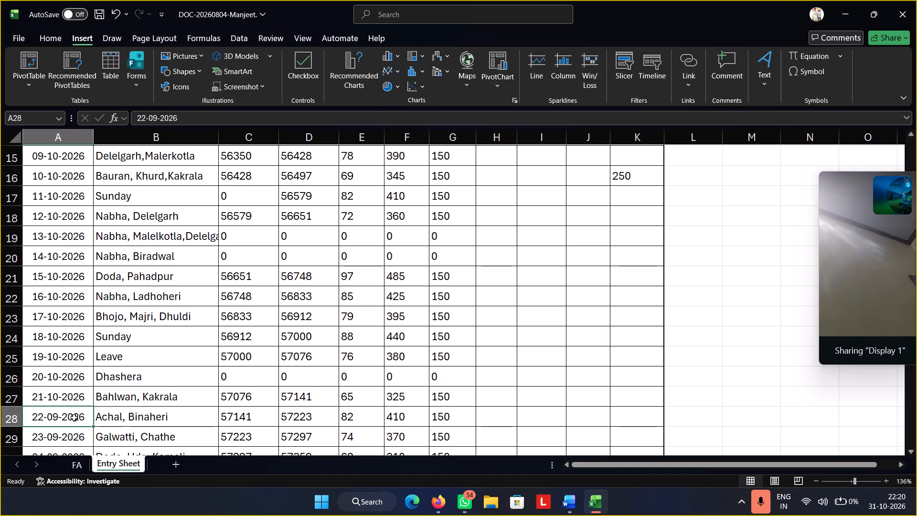
double_click(60, 418)
key("BackSpace")
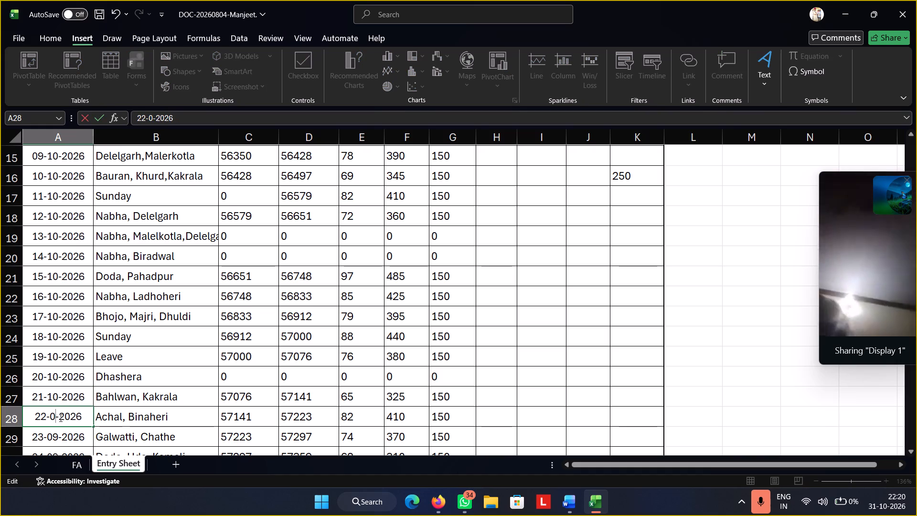
key("BackSpace")
type("10")
left_click(163, 399)
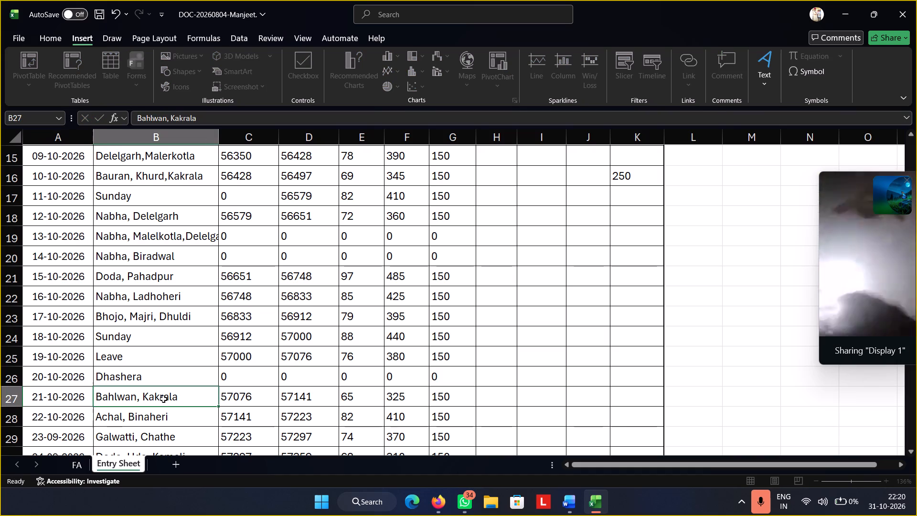
Change the Village Tour entry in cell B27, the row dated 21-10-2026, to "Kakrala, Dhingi".
double_click(142, 397)
key("BackSpace")
key("BackSpace")
key("BackSpace")
key("BackSpace")
key("BackSpace")
key("BackSpace")
key("BackSpace")
key("BackSpace")
key("BackSpace")
key("BackSpace")
key("BackSpace")
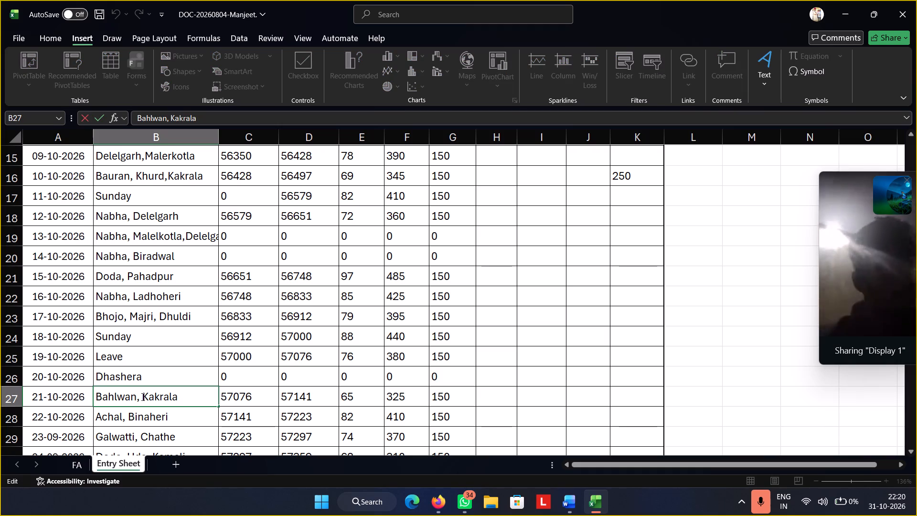
key("Right")
key("Right")
key("Right")
key("Right")
key("Right")
key("Right")
key("Right")
key("Right")
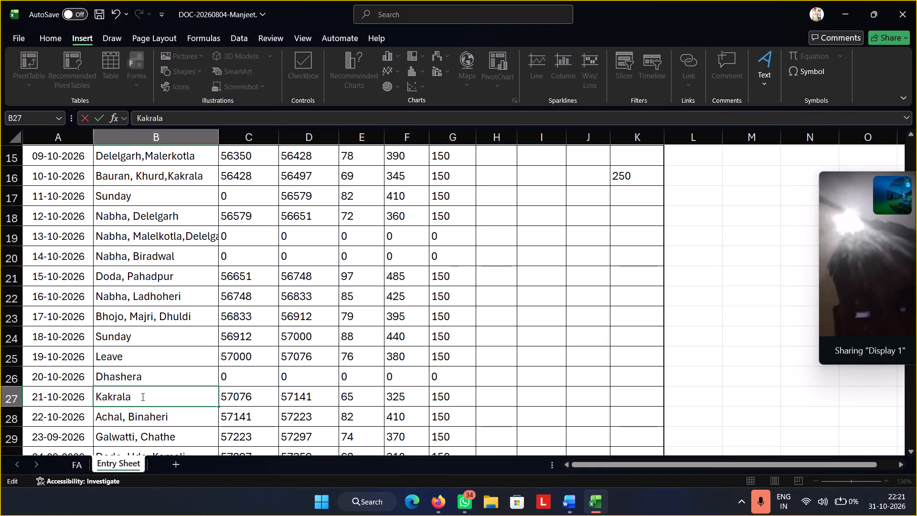
type(", dhing")
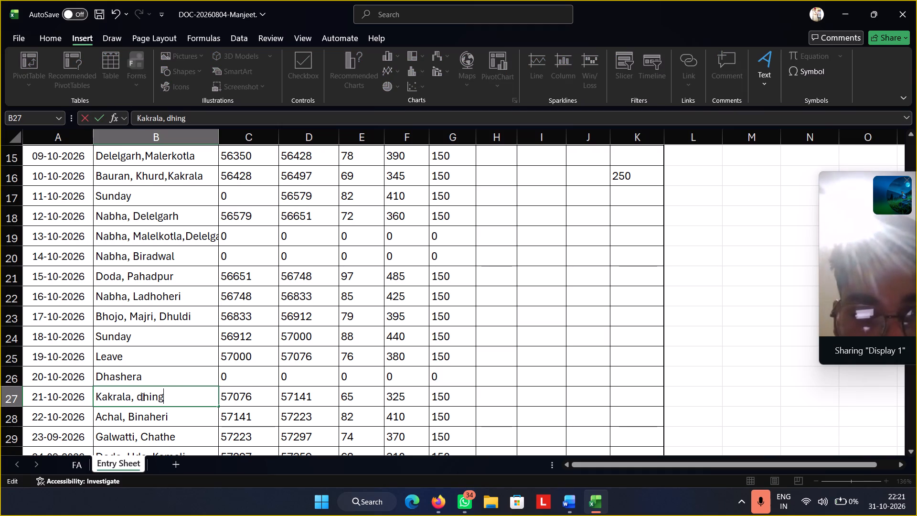
key("i")
key("Left")
key("Left")
key("Left")
key("Left")
key("Left")
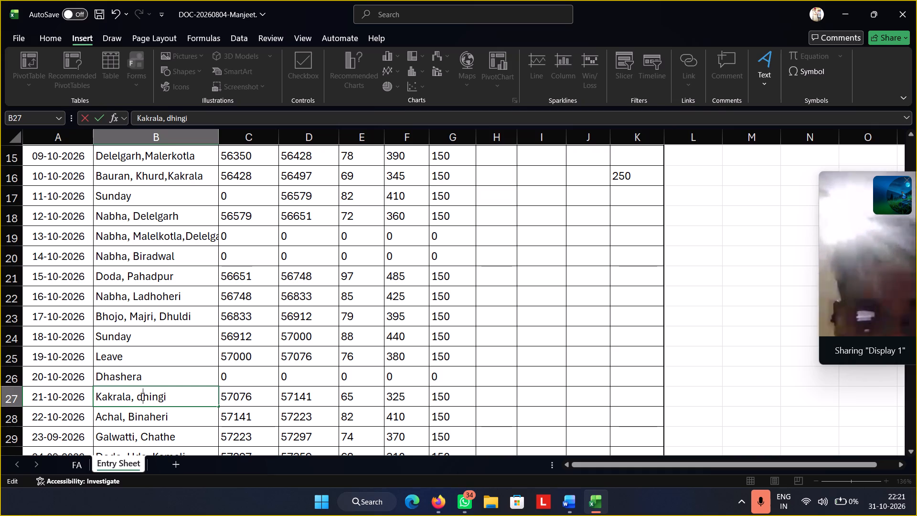
key("BackSpace")
key("shift+d")
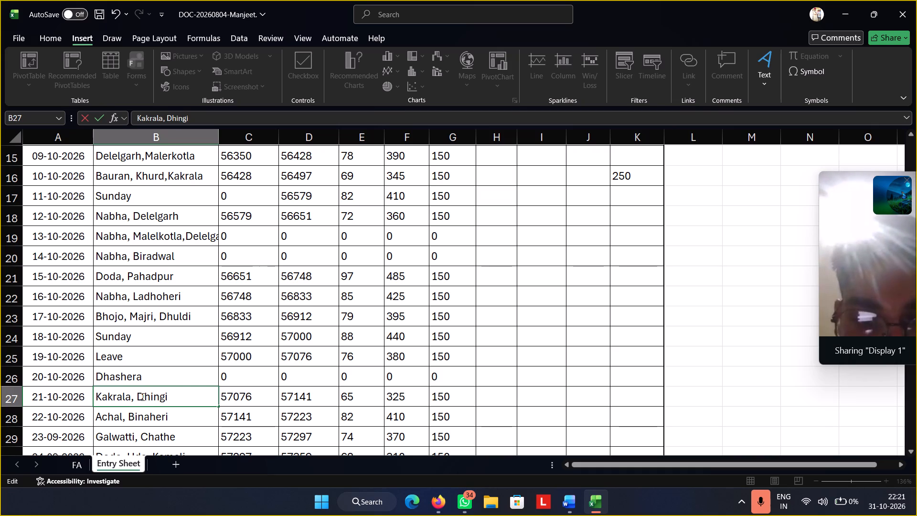
key("Return")
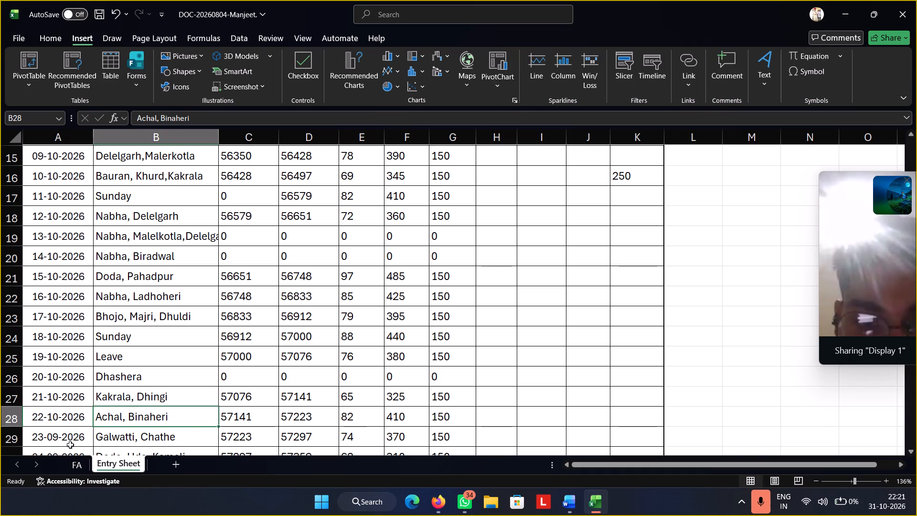
Replace the Village Tour entry in cell B28, the row dated 22-10-2026, with "Ladhoheri, Sadhoheri".
double_click(186, 423)
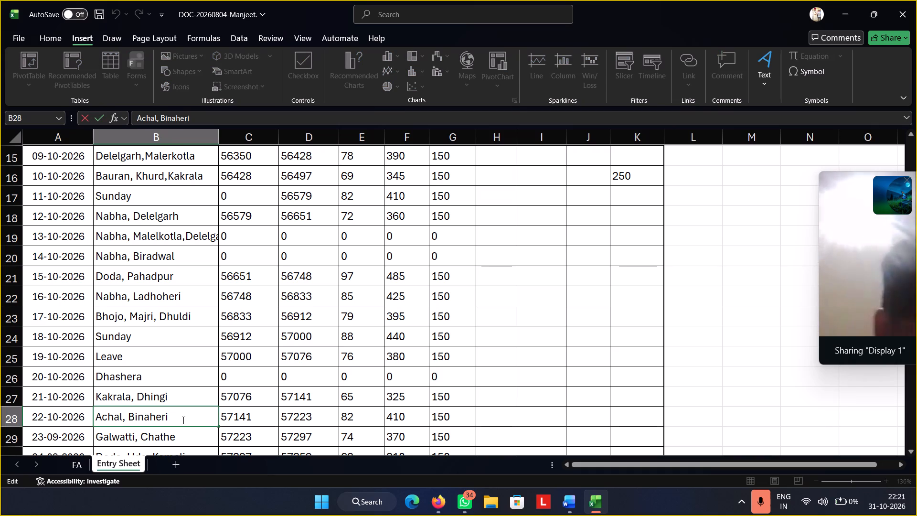
key("BackSpace")
key("BackSpace")
key("BackSpace")
key("BackSpace")
key("BackSpace")
key("BackSpace")
key("BackSpace")
key("BackSpace")
key("BackSpace")
key("BackSpace")
key("BackSpace")
key("BackSpace")
key("BackSpace")
key("BackSpace")
key("BackSpace")
key("BackSpace")
key("BackSpace")
key("BackSpace")
key("BackSpace")
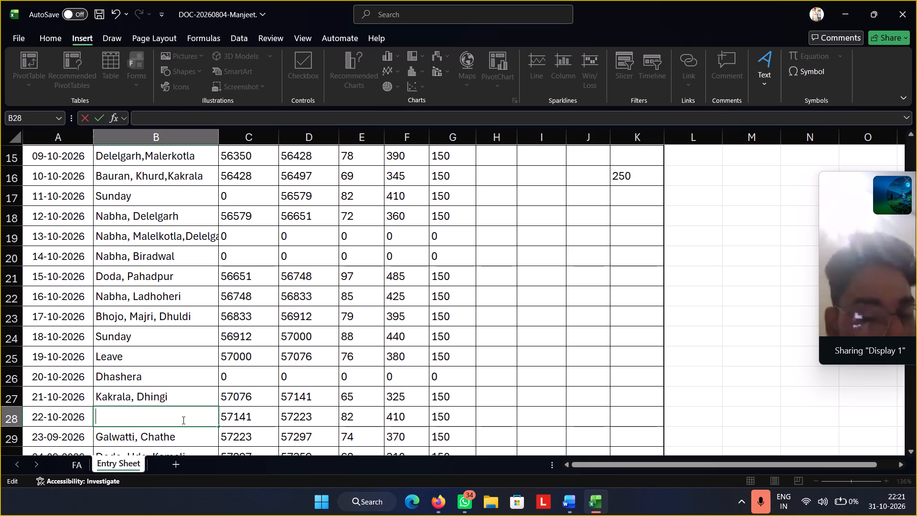
type("Ladho")
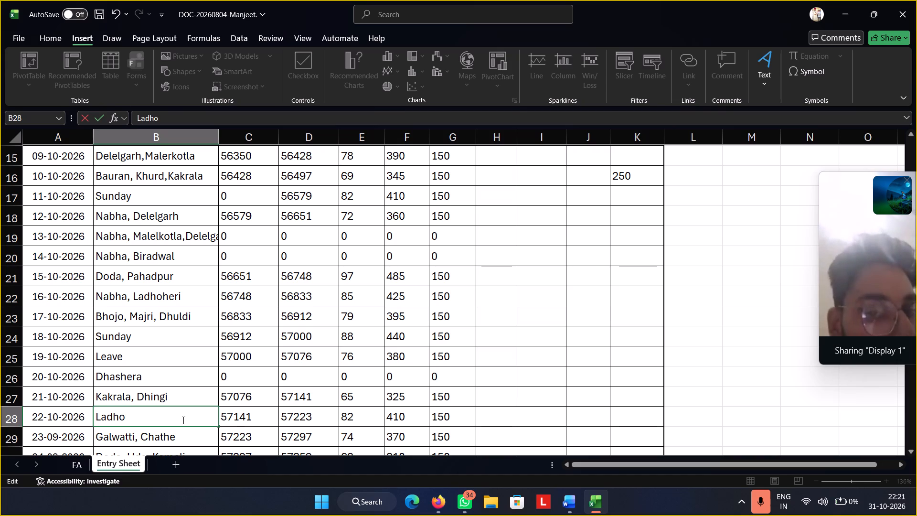
type("heri")
type(",")
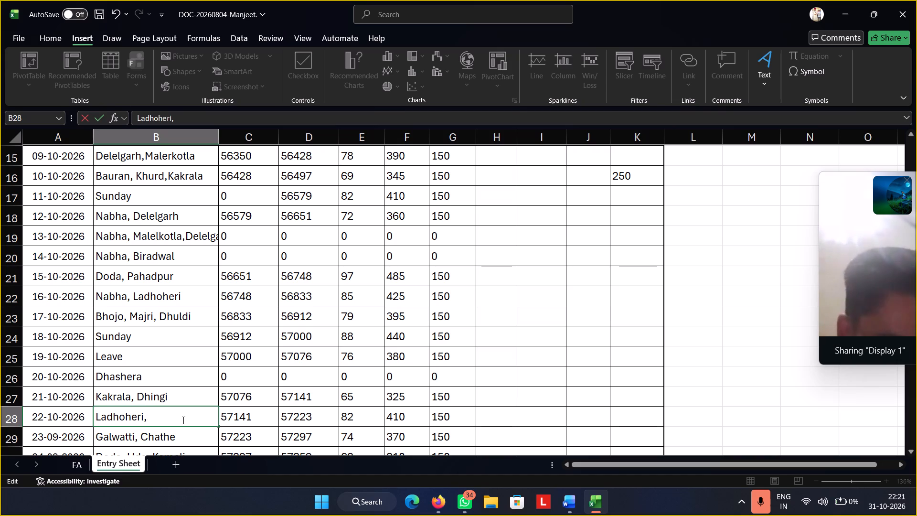
key("space")
type("Sa")
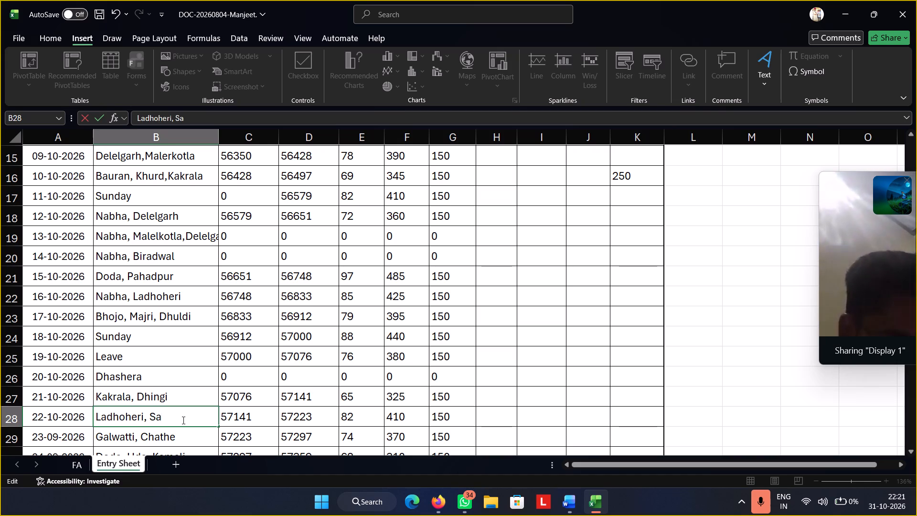
type("dhoheri")
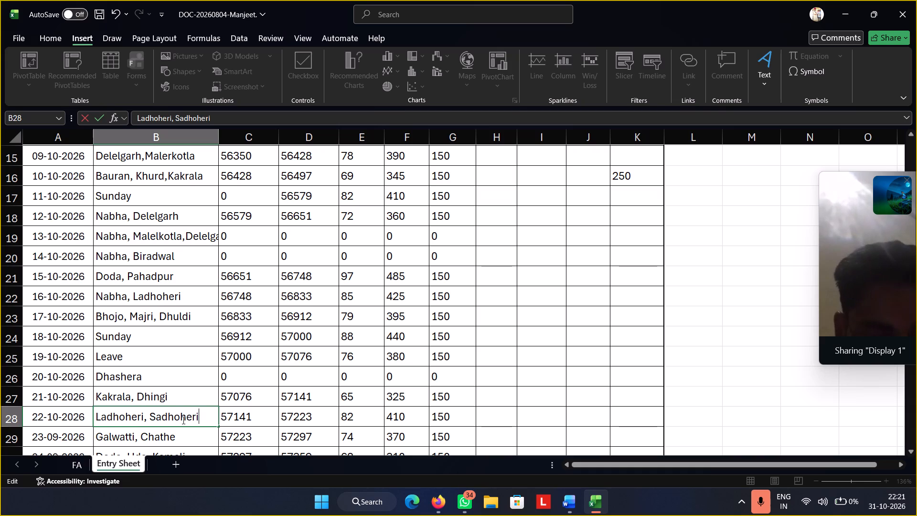
key("Return")
scroll(182, 420, "down", 1)
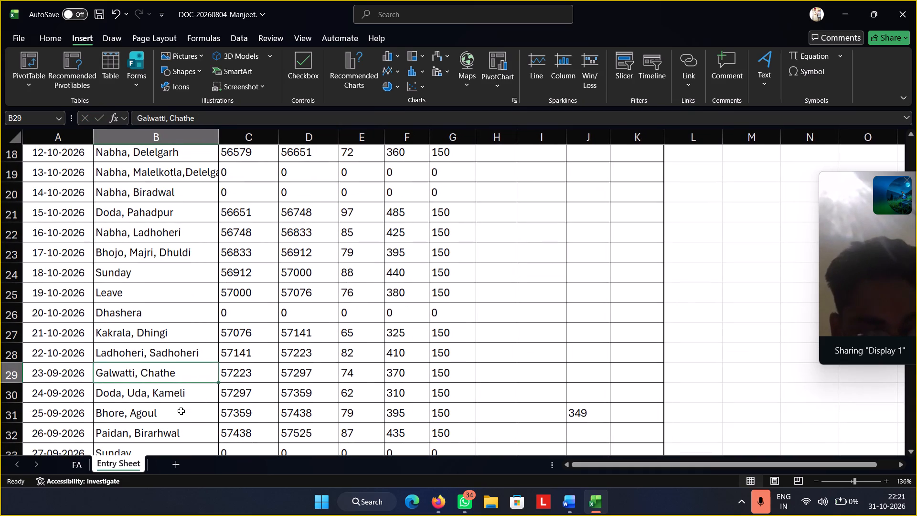
Change the month in date cells A29 and A30 so they read 23-10-2026 and 24-10-2026.
double_click(57, 375)
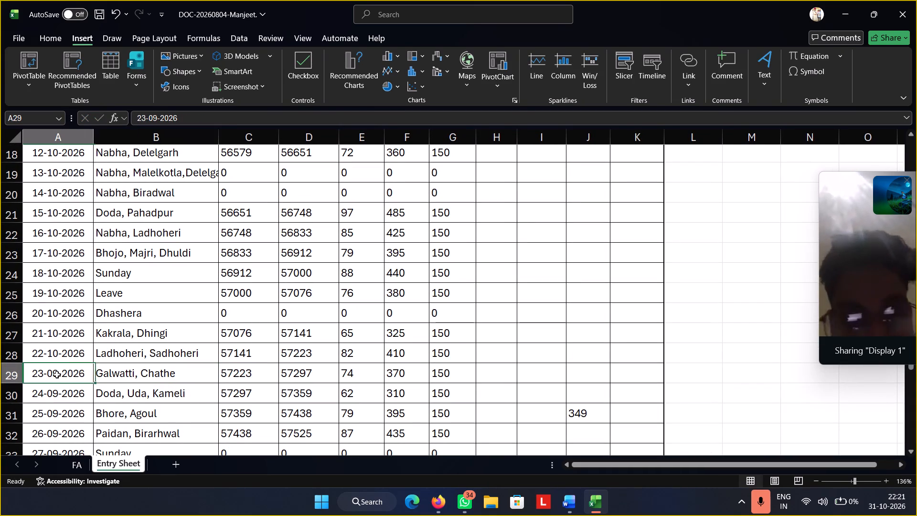
key("BackSpace")
key("BackSpace")
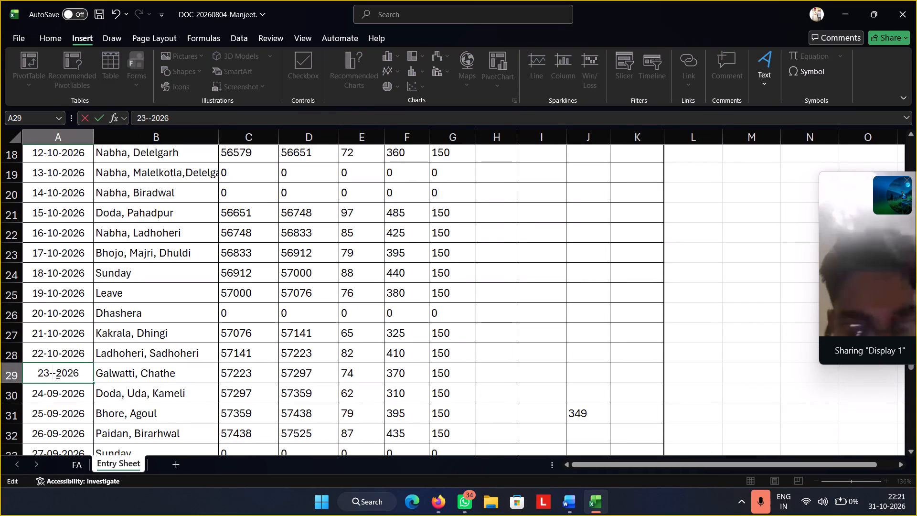
type("10")
key("Return")
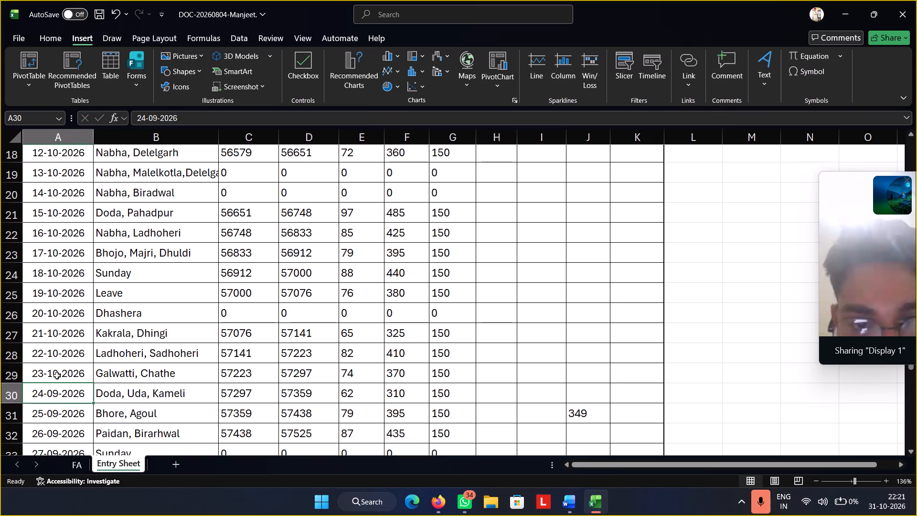
double_click(61, 397)
key("Left")
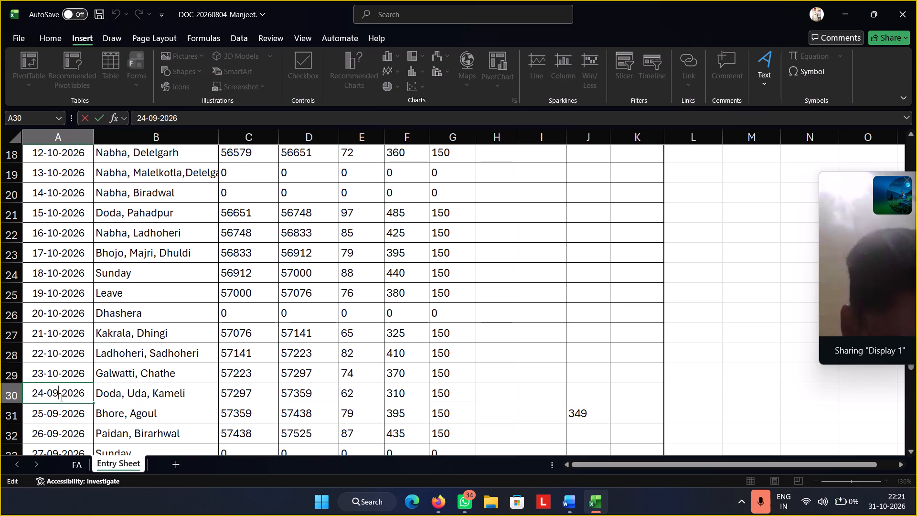
key("BackSpace")
key("BackSpace")
type("10")
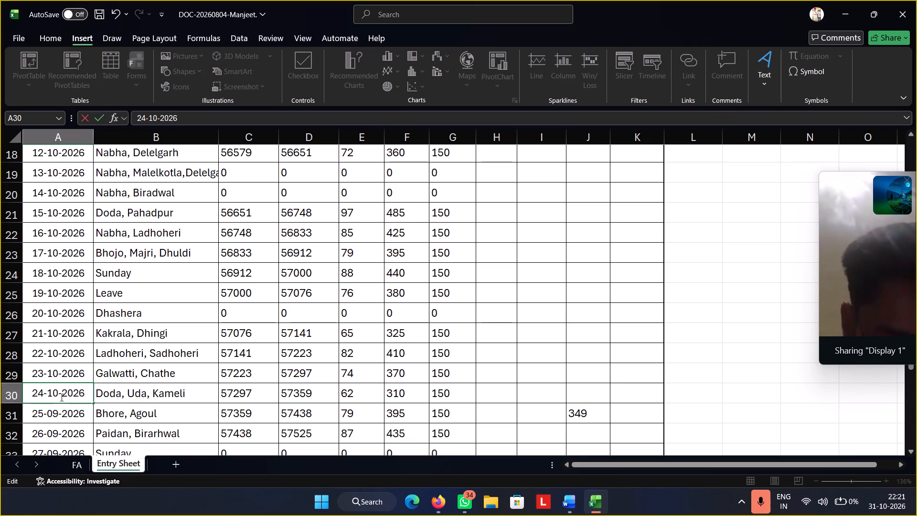
key("Return")
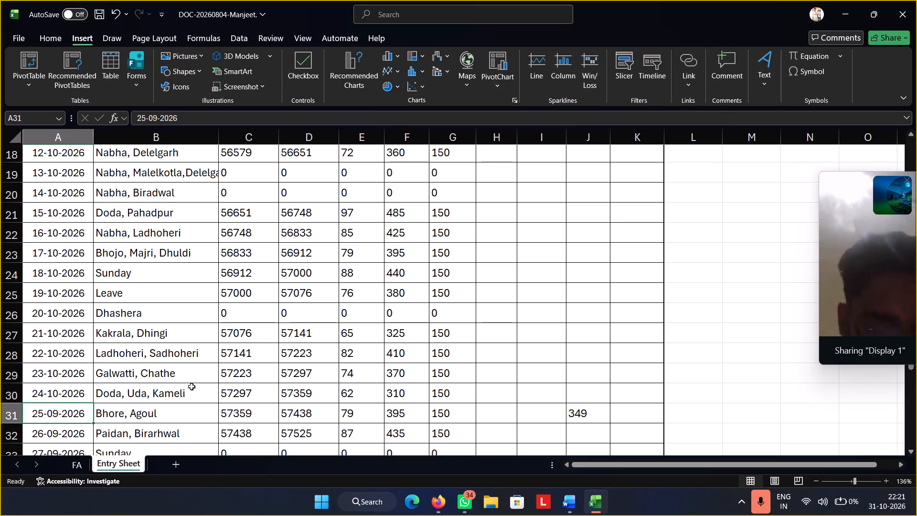
Change the Village Tour entry in cell B30, the row dated 24-10-2026, to "Doda, Paharpur".
left_click(191, 393)
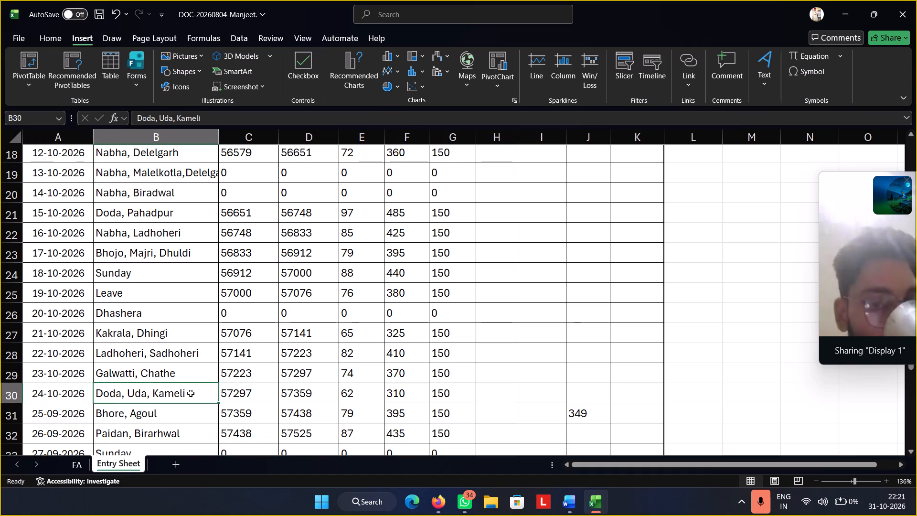
double_click(191, 393)
key("BackSpace")
key("BackSpace")
key("BackSpace")
key("BackSpace")
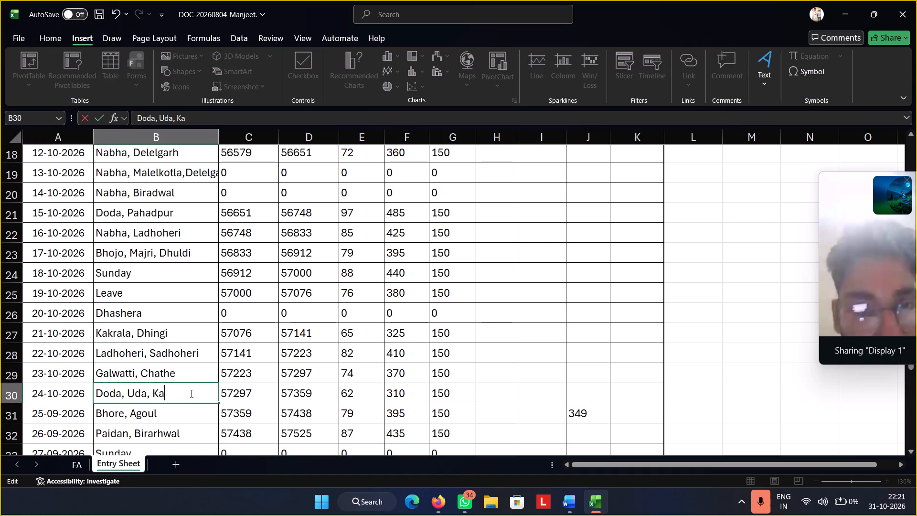
key("BackSpace")
key("BackSpace")
key("BackSpace")
key("BackSpace")
key("BackSpace")
key("BackSpace")
key("BackSpace")
type("Paharpur")
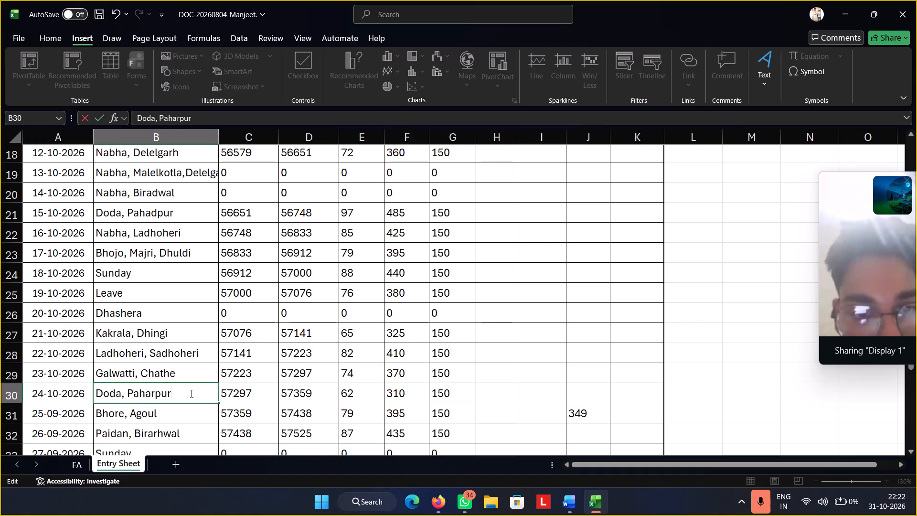
key("Return")
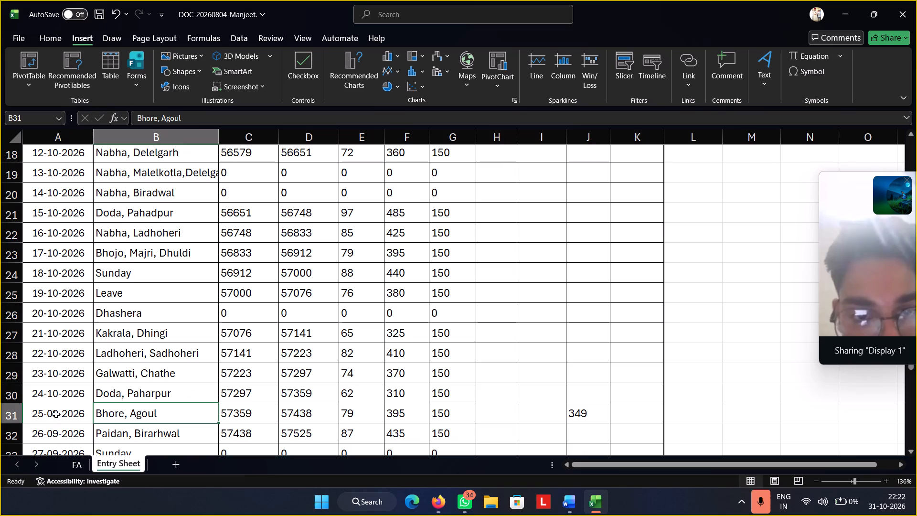
Change the month in date cells A31 and A32 so they read 25-10-2026 and 26-10-2026.
double_click(56, 414)
key("BackSpace")
key("BackSpace")
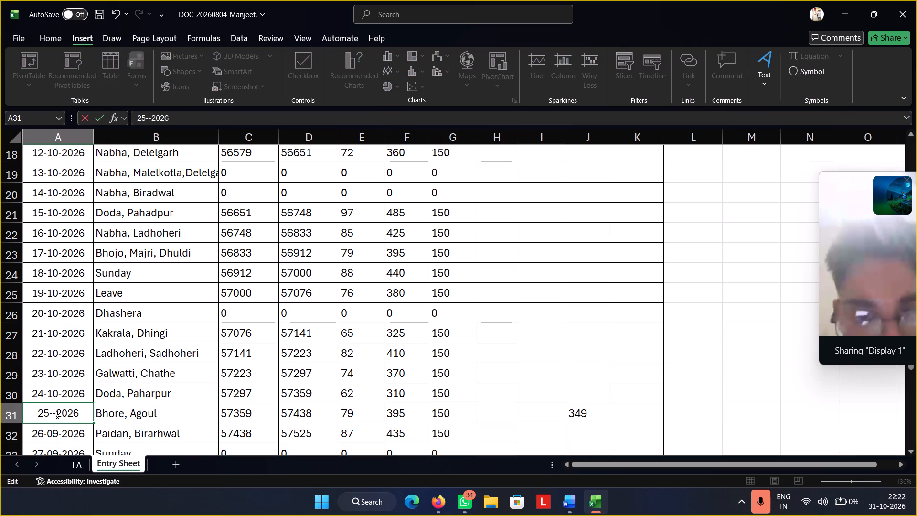
type("10")
key("Return")
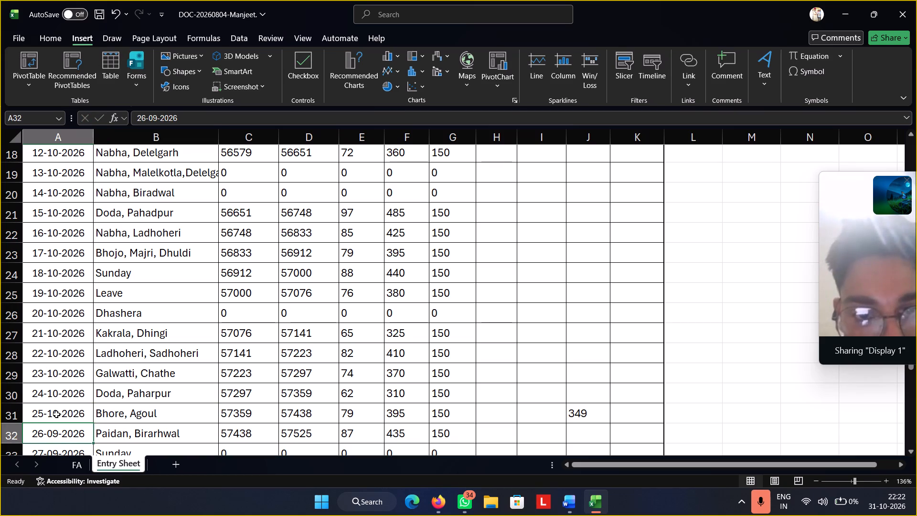
double_click(58, 436)
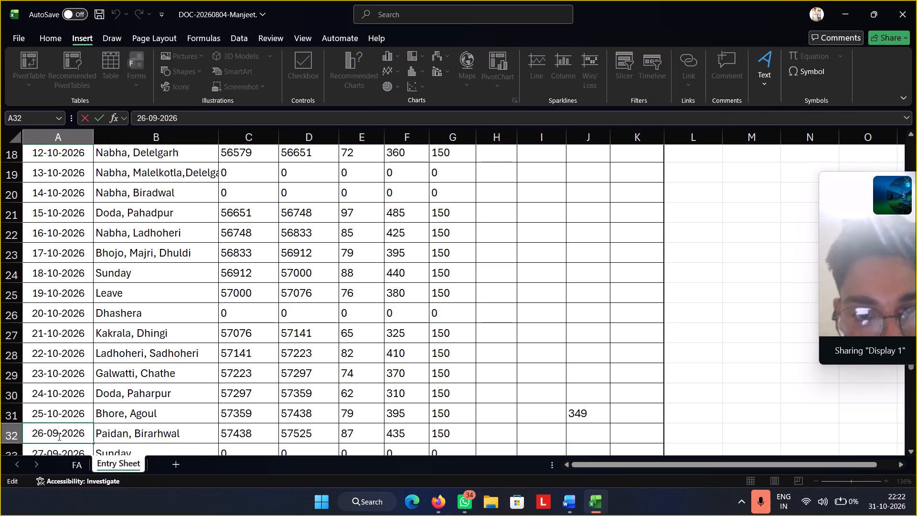
key("BackSpace")
key("BackSpace")
type("10")
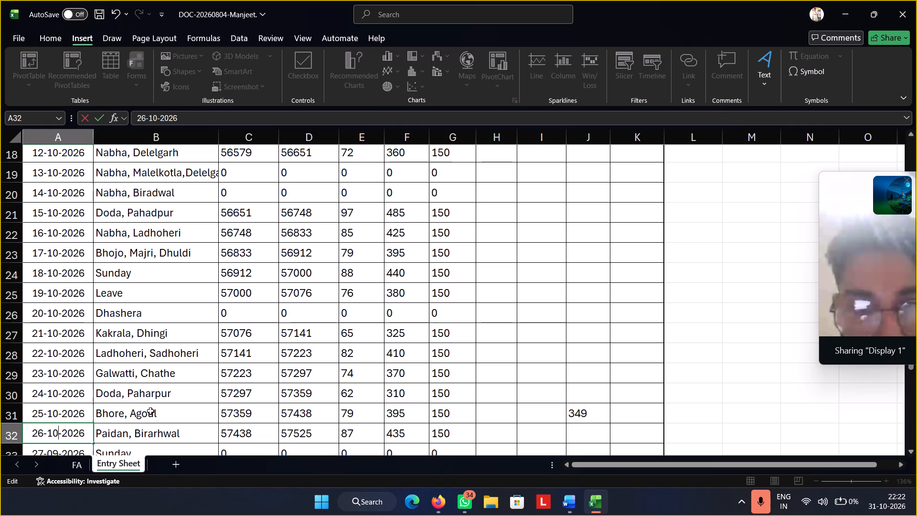
Replace the Village Tour entry in cell B31, the row dated 25-10-2026, with "Sunday".
double_click(152, 414)
key("Right")
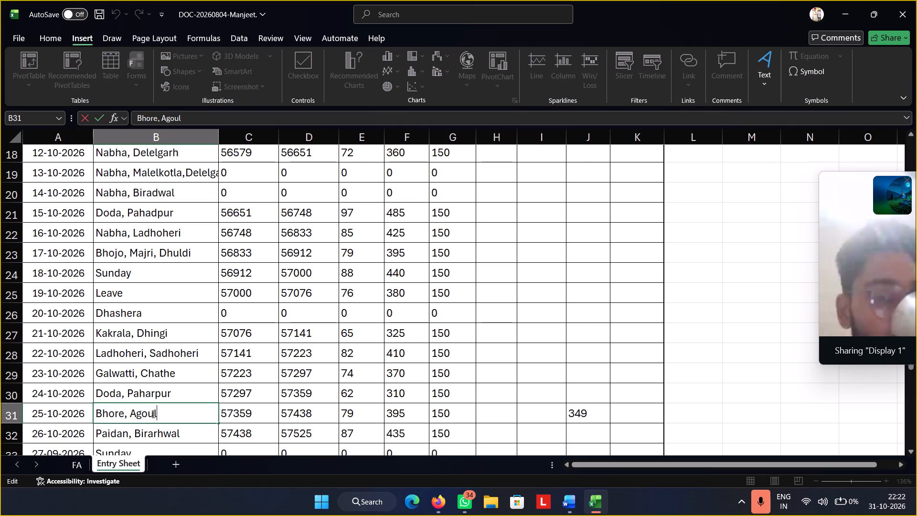
key("BackSpace")
key("BackSpace")
key("BackSpace")
key("BackSpace")
key("BackSpace")
key("BackSpace")
key("BackSpace")
key("BackSpace")
key("BackSpace")
key("BackSpace")
key("BackSpace")
key("BackSpace")
key("BackSpace")
key("BackSpace")
key("BackSpace")
type("Sunday")
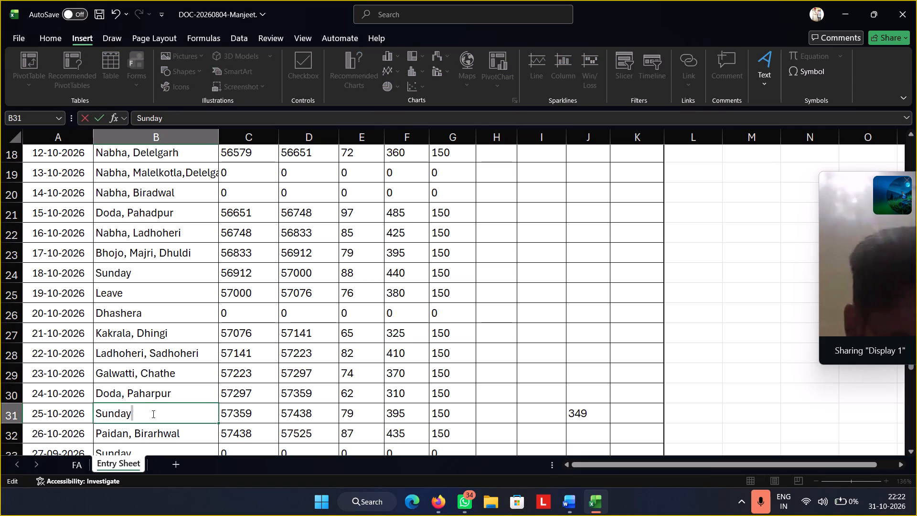
key("Return")
Replace the Village Tour entry in cell B32, the row dated 26-10-2026, with "Biradwal, Bhojomajri".
scroll(160, 424, "down", 1)
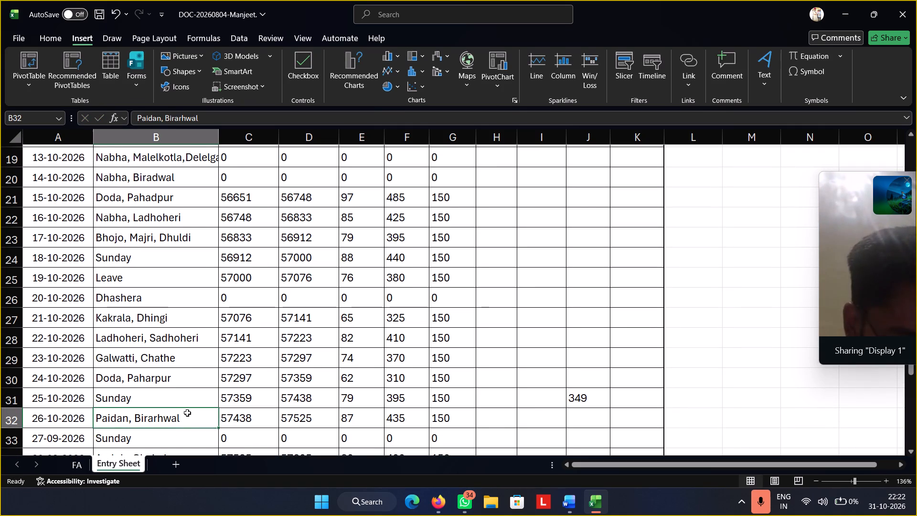
left_click(187, 413)
double_click(189, 419)
key("BackSpace")
key("BackSpace")
key("BackSpace")
key("BackSpace")
key("BackSpace")
key("BackSpace")
key("BackSpace")
key("BackSpace")
key("BackSpace")
key("BackSpace")
key("BackSpace")
key("BackSpace")
key("BackSpace")
key("BackSpace")
key("BackSpace")
key("BackSpace")
key("BackSpace")
key("BackSpace")
key("BackSpace")
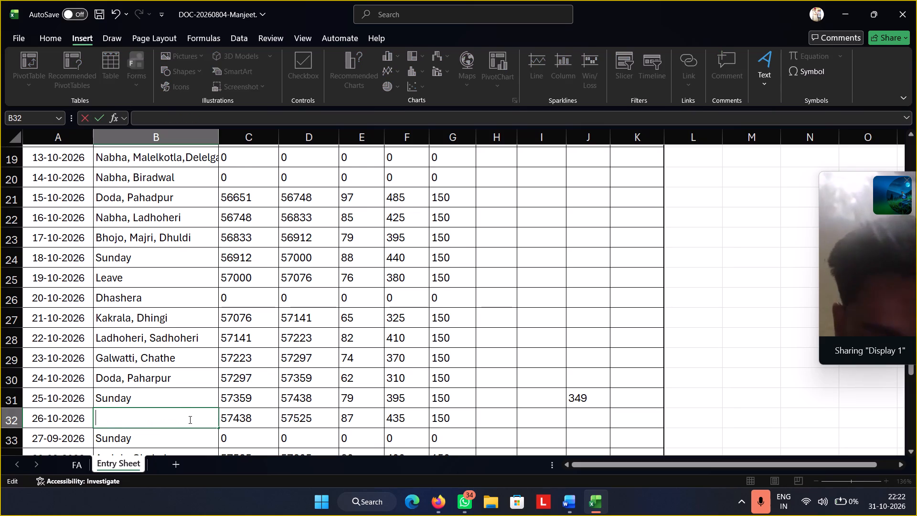
type("Bhi")
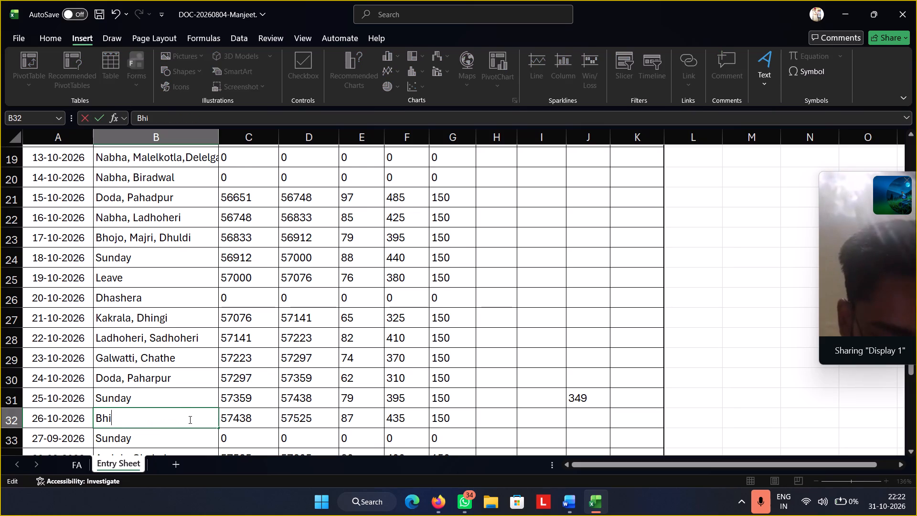
type("ar")
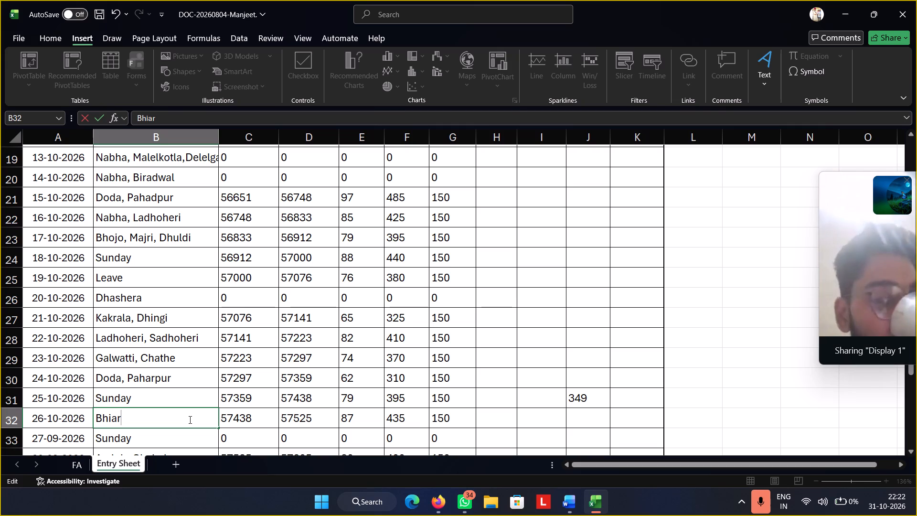
key("BackSpace")
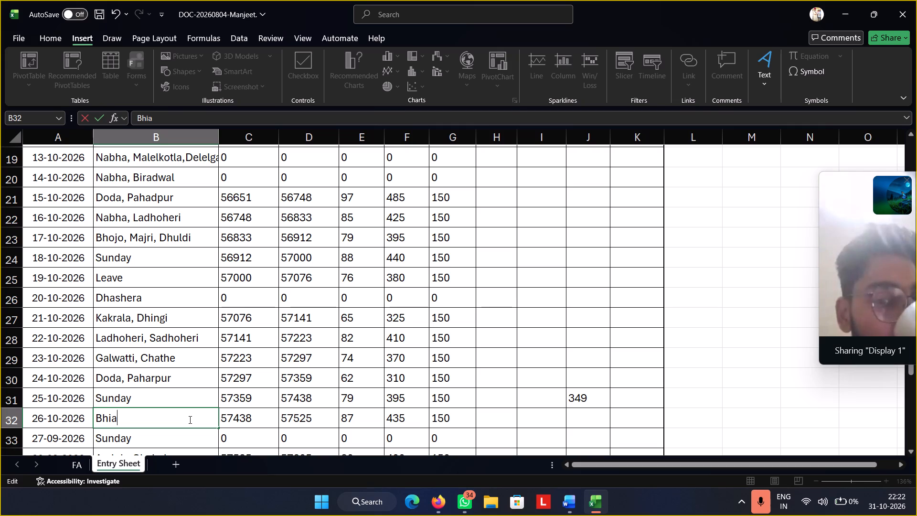
key("BackSpace")
key("BackSpace")
key("BackSpace")
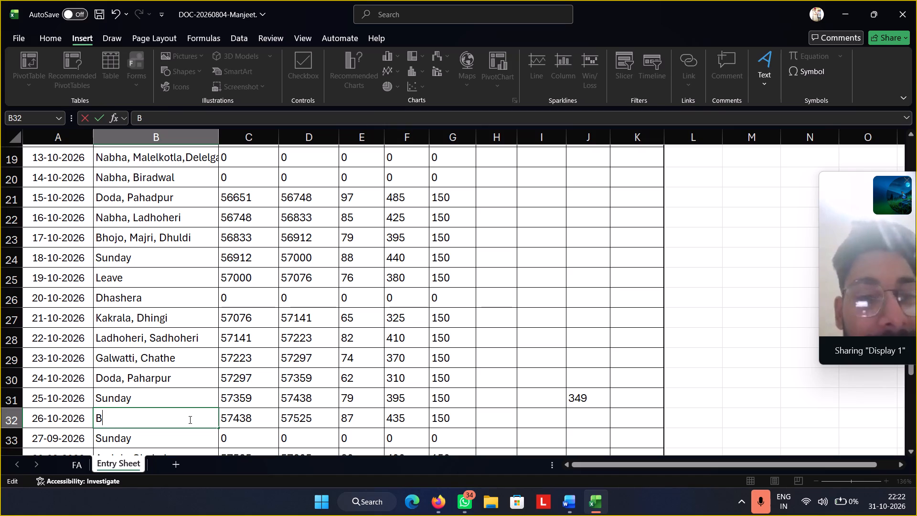
key("i")
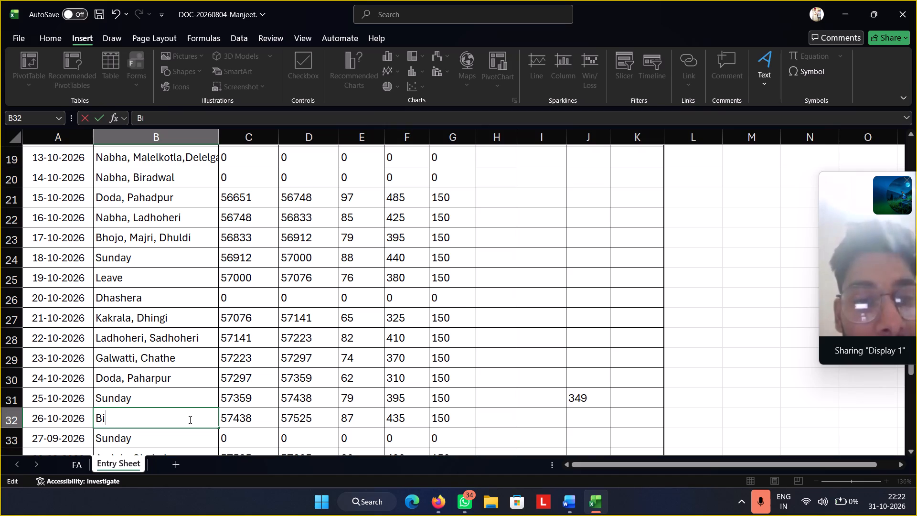
type("ra")
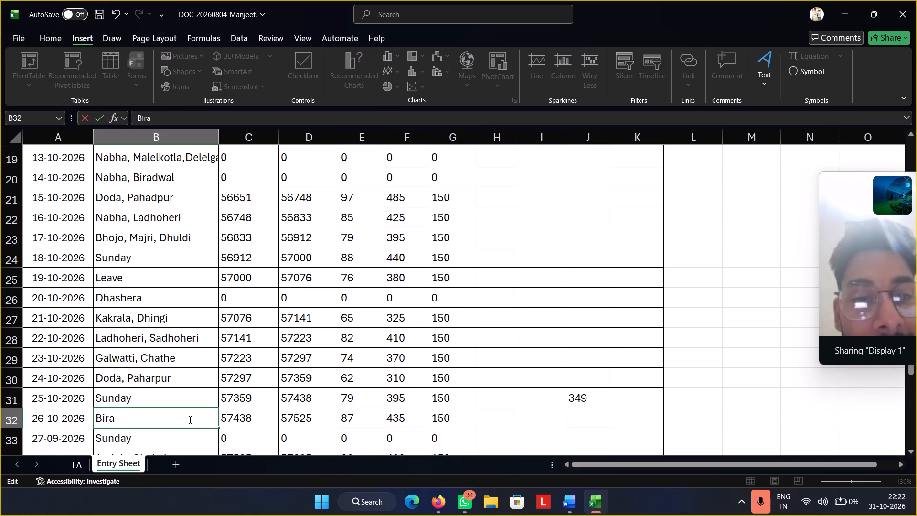
type("dwal")
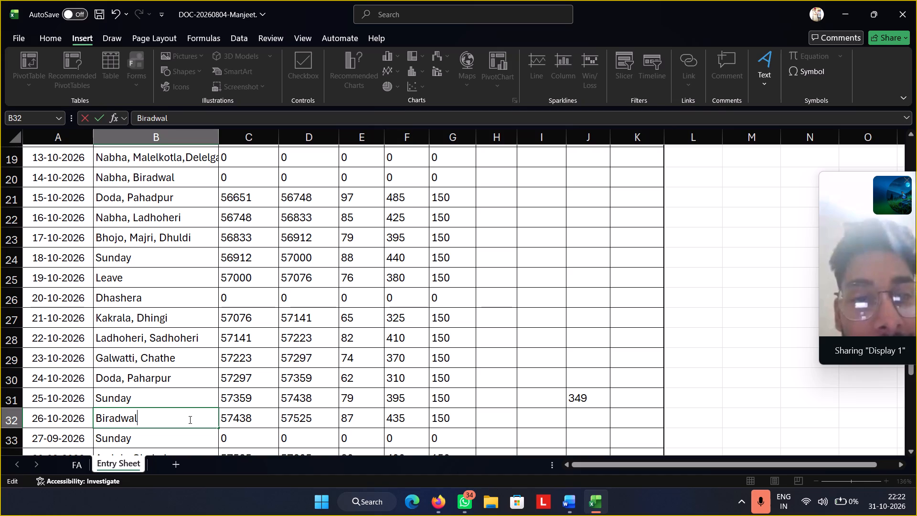
key("comma")
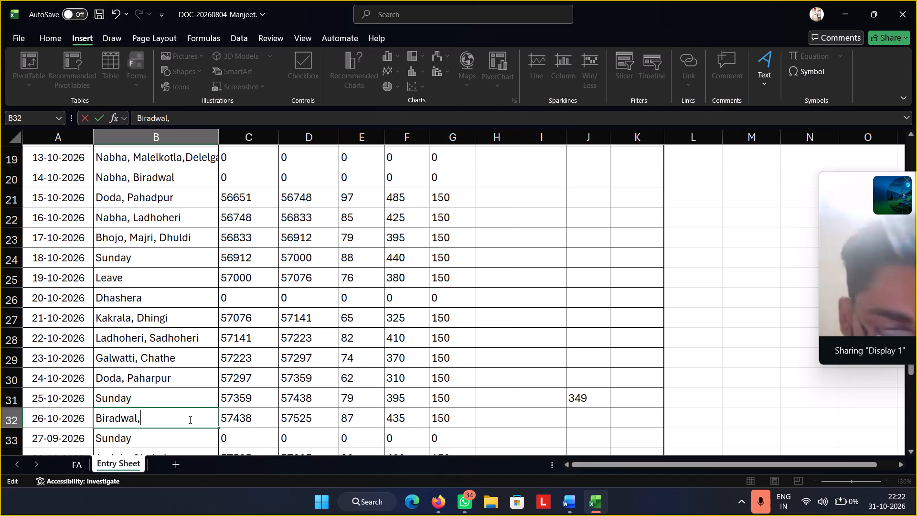
key("space")
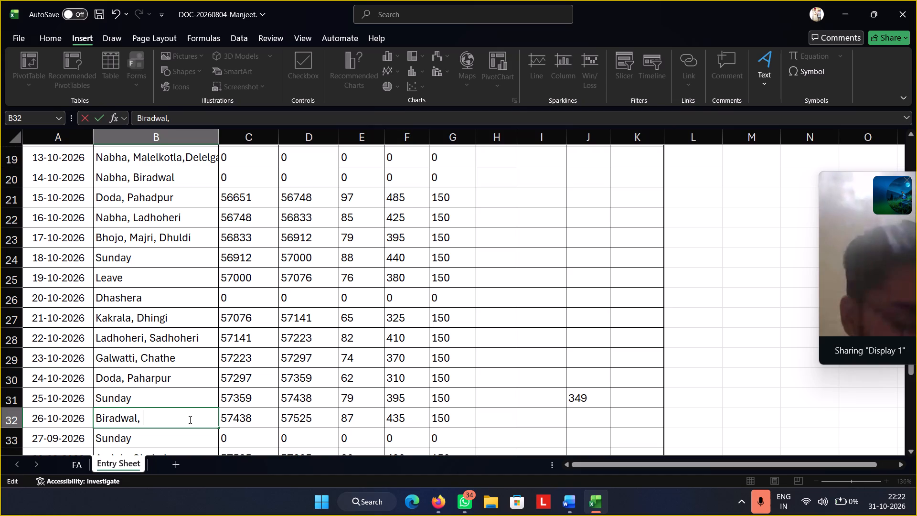
type("BHojomajri")
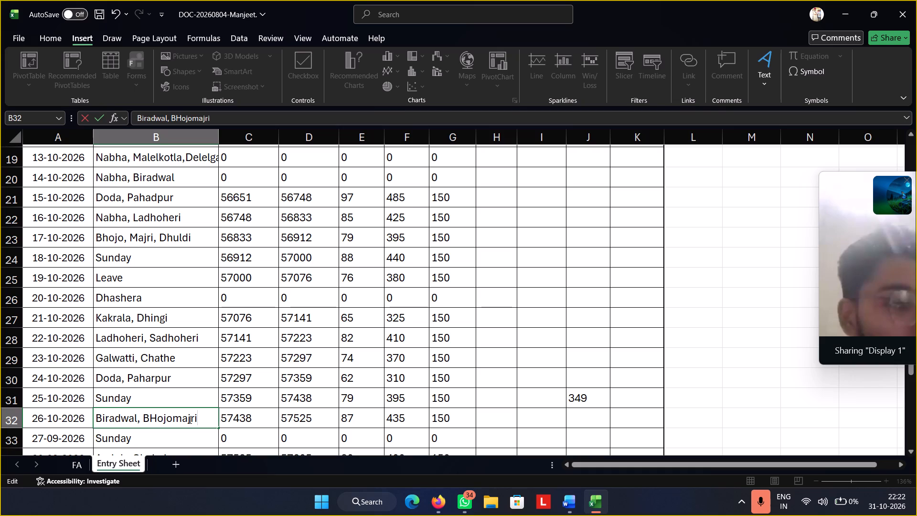
key("Return")
Change the month in date cell A33 so it reads 27-10-2026.
scroll(189, 419, "down", 1)
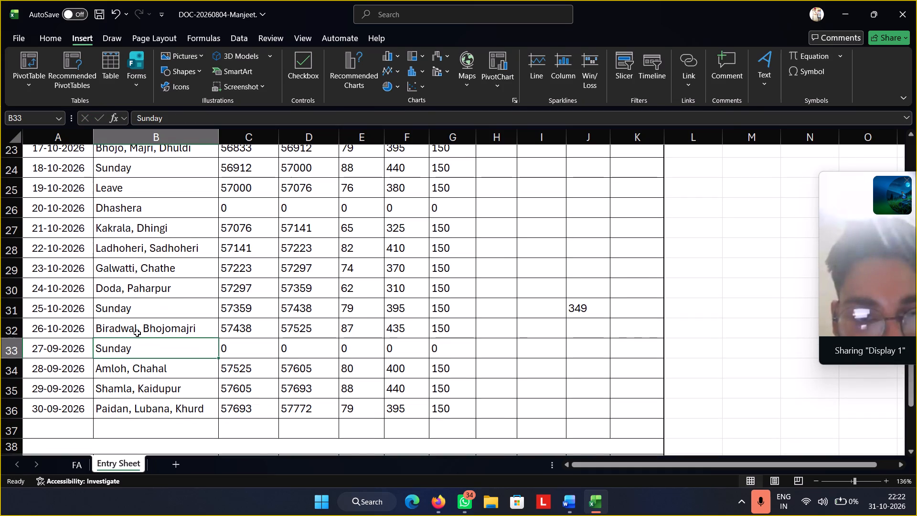
double_click(66, 345)
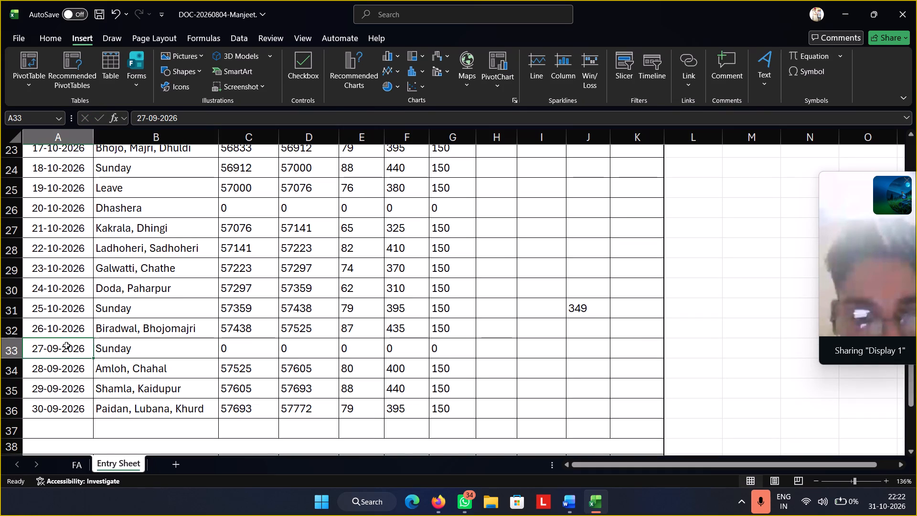
key("Left")
key("Left")
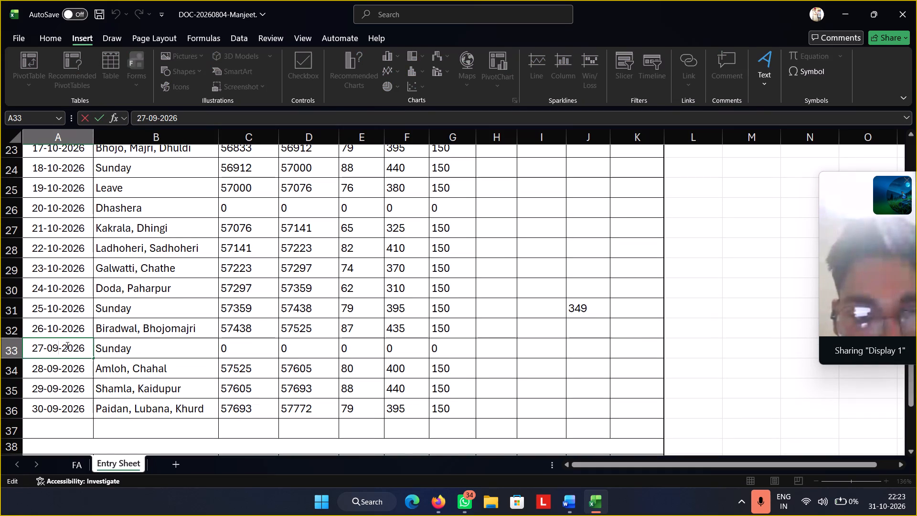
key("BackSpace")
key("BackSpace")
type("10")
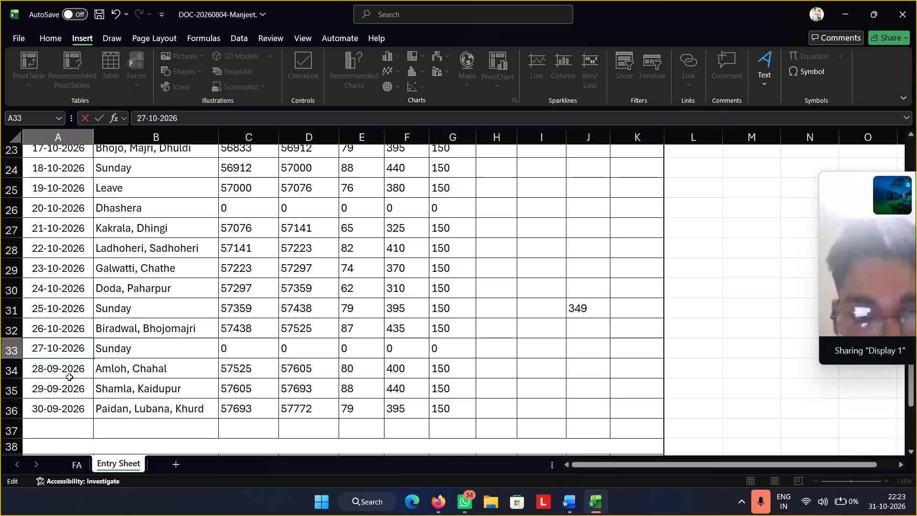
left_click(54, 364)
Replace the Village Tour entry in cell B33, the row dated 27-10-2026, with "Galya, Dhingi".
double_click(153, 352)
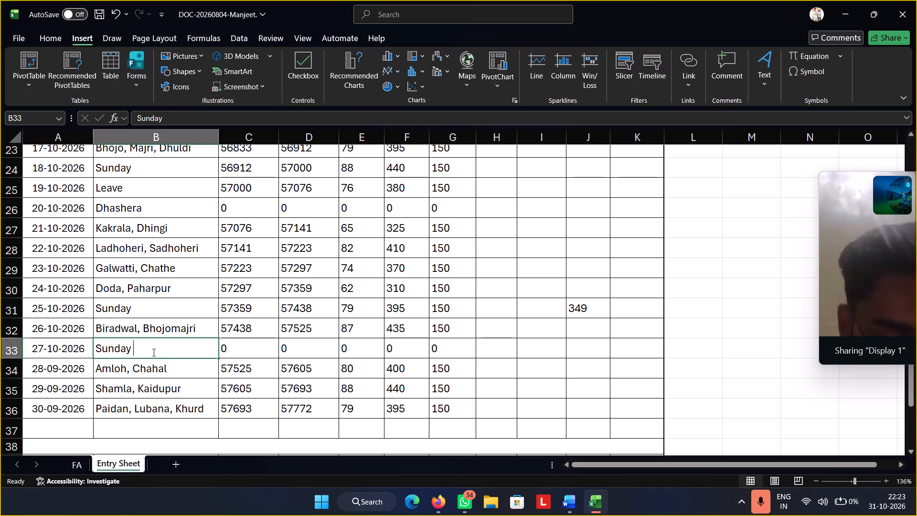
key("BackSpace")
key("BackSpace")
key("BackSpace")
key("BackSpace")
key("BackSpace")
key("BackSpace")
key("BackSpace")
key("BackSpace")
key("BackSpace")
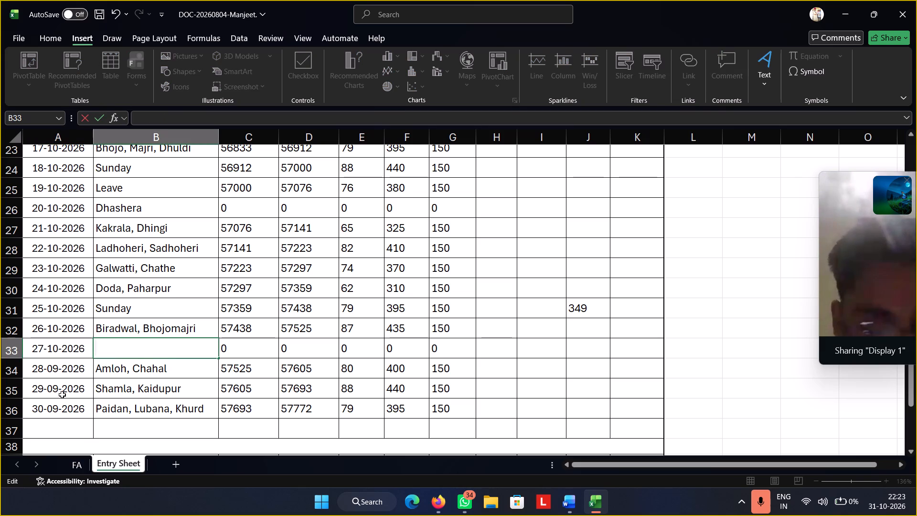
type("Ga")
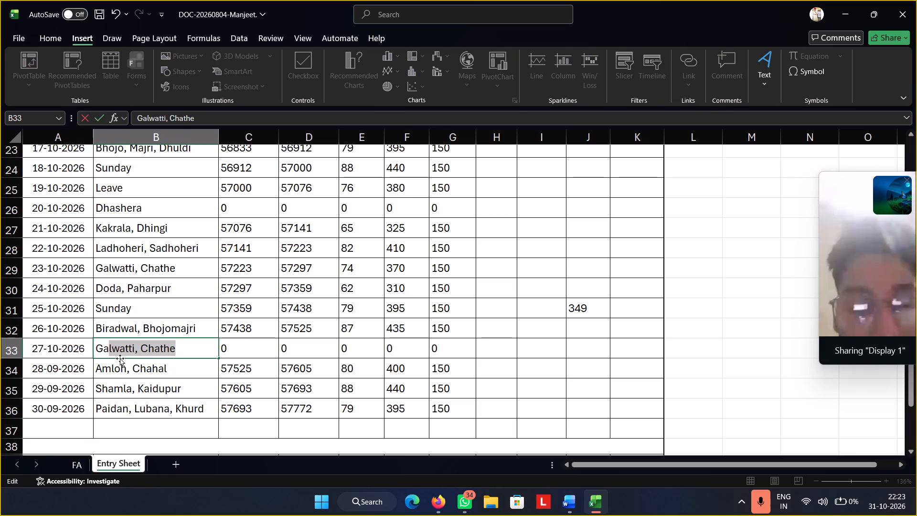
key("l")
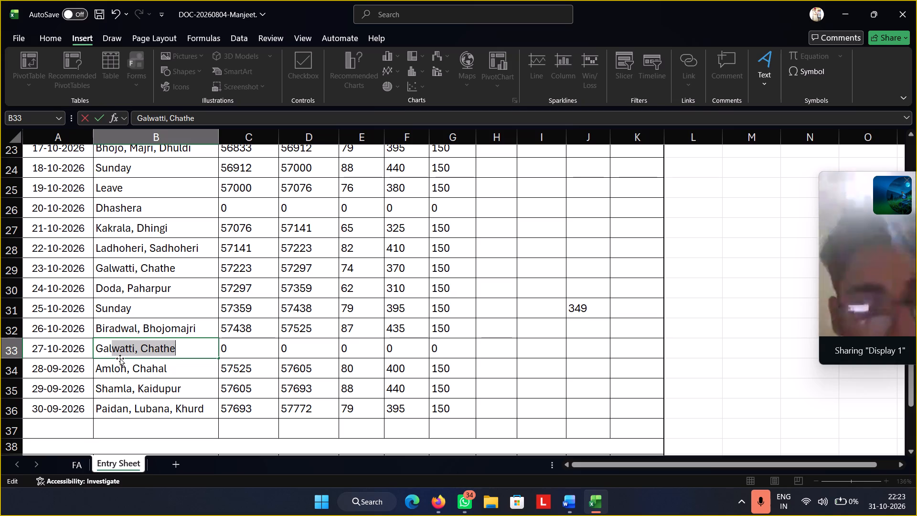
type("ya")
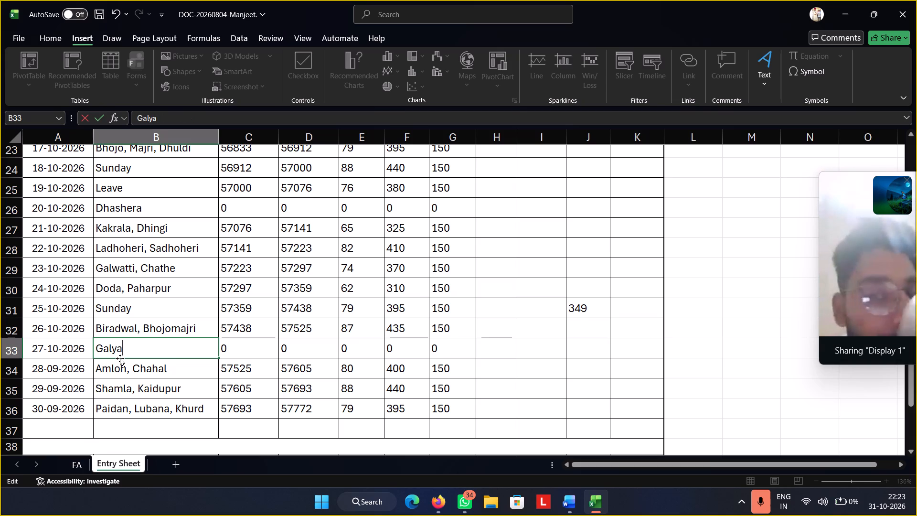
type(",")
key("space")
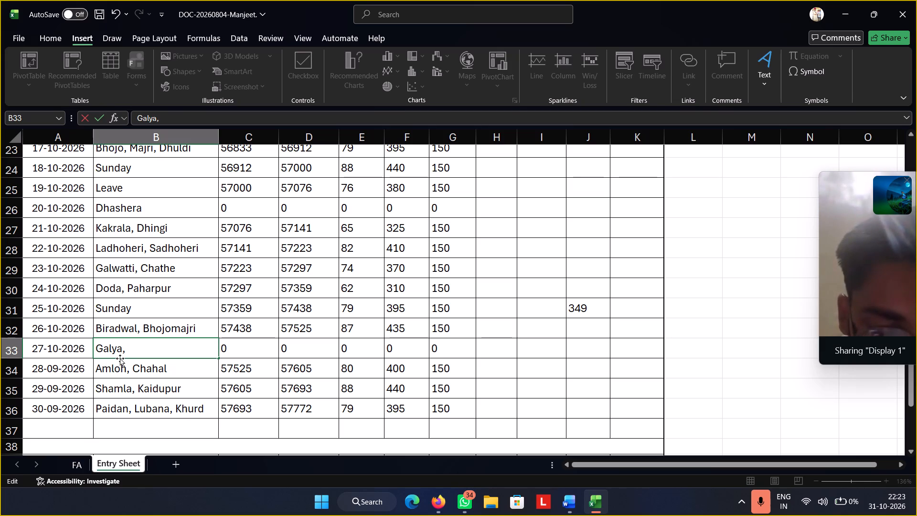
type("Dhingi")
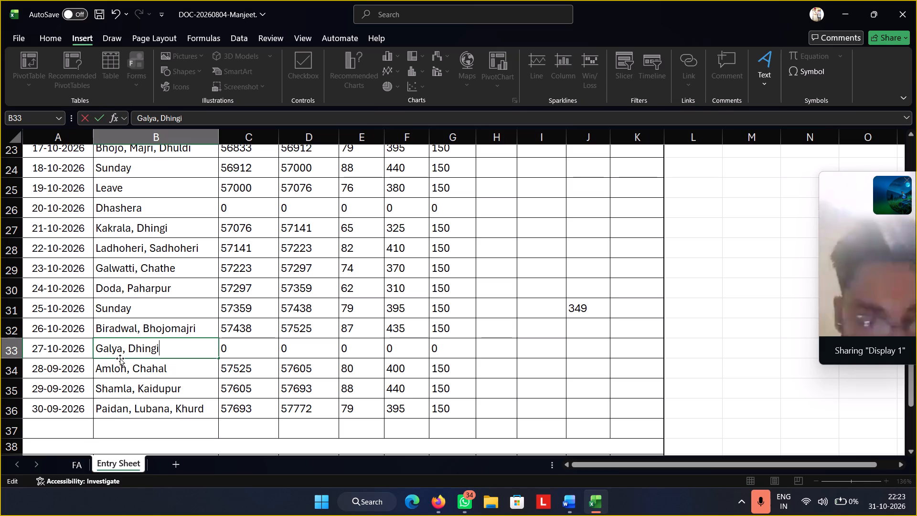
key("Return")
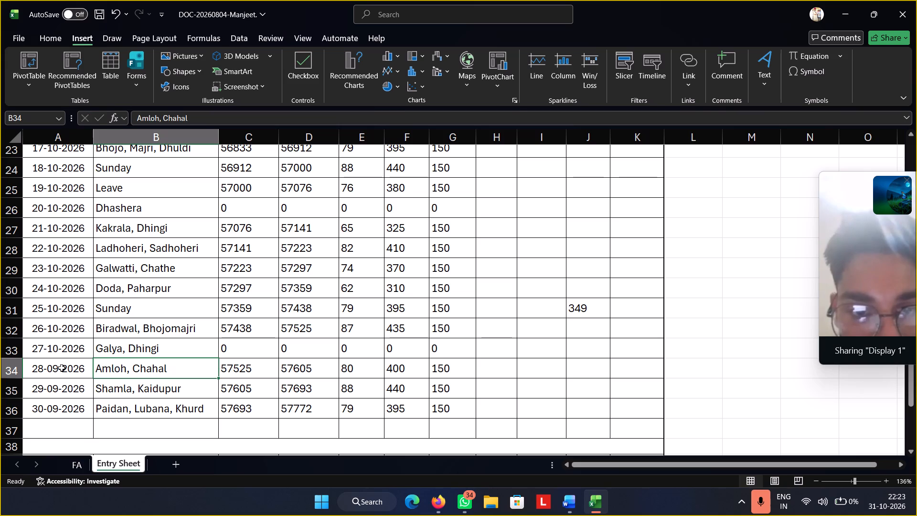
Change the month in date cell A34 so it reads 28-10-2026.
double_click(62, 368)
key("Left")
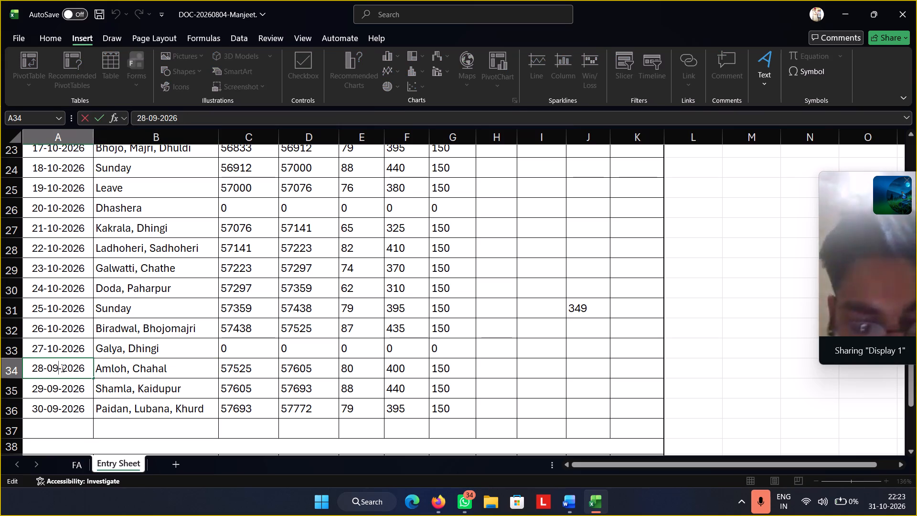
key("BackSpace")
key("BackSpace")
type("10")
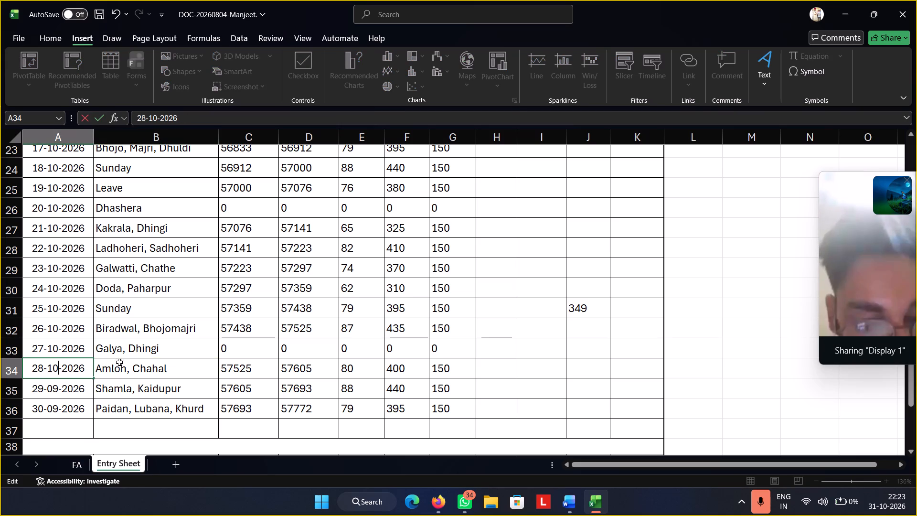
Replace the Village Tour entry in cell B34, the row dated 28-10-2026, with "Malerkotla, Ladhoheri".
double_click(163, 369)
key("Right")
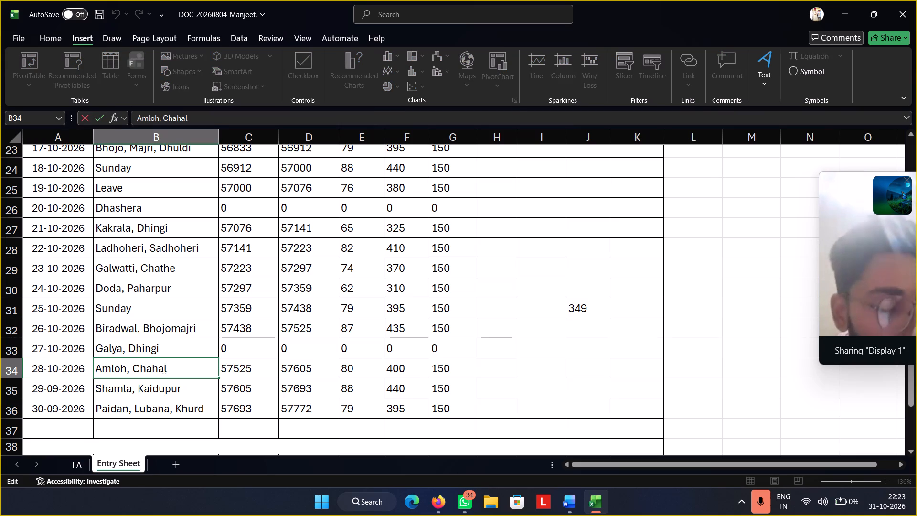
key("BackSpace")
key("BackSpace")
key("BackSpace")
key("BackSpace")
key("BackSpace")
key("BackSpace")
key("BackSpace")
key("BackSpace")
key("BackSpace")
key("BackSpace")
key("BackSpace")
key("BackSpace")
key("BackSpace")
key("BackSpace")
key("BackSpace")
key("BackSpace")
type("Malel")
key("BackSpace")
key("BackSpace")
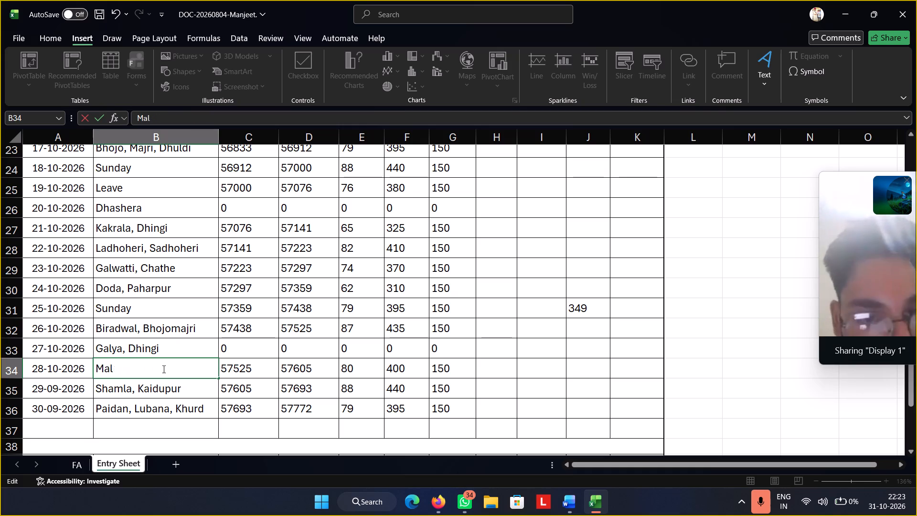
key("BackSpace")
key("BackSpace")
key("BackSpace")
type("Malel")
key("BackSpace")
key("BackSpace")
key("BackSpace")
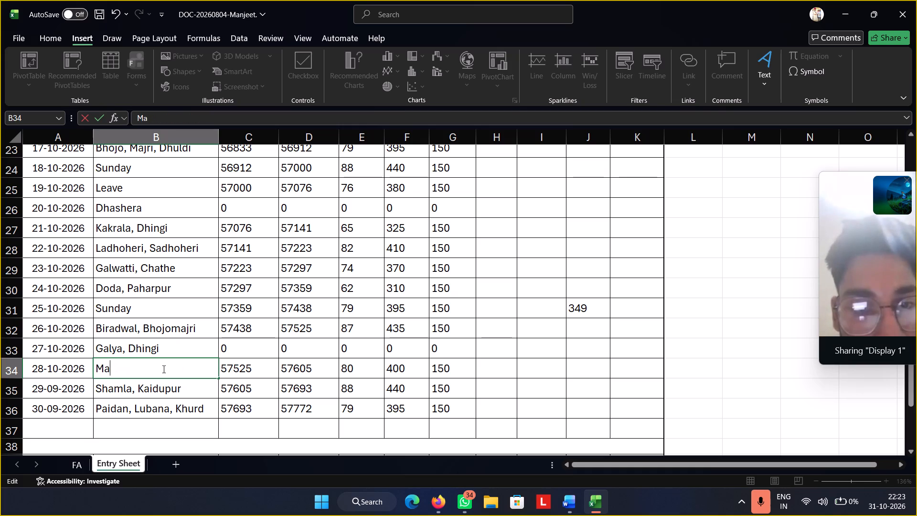
type("le")
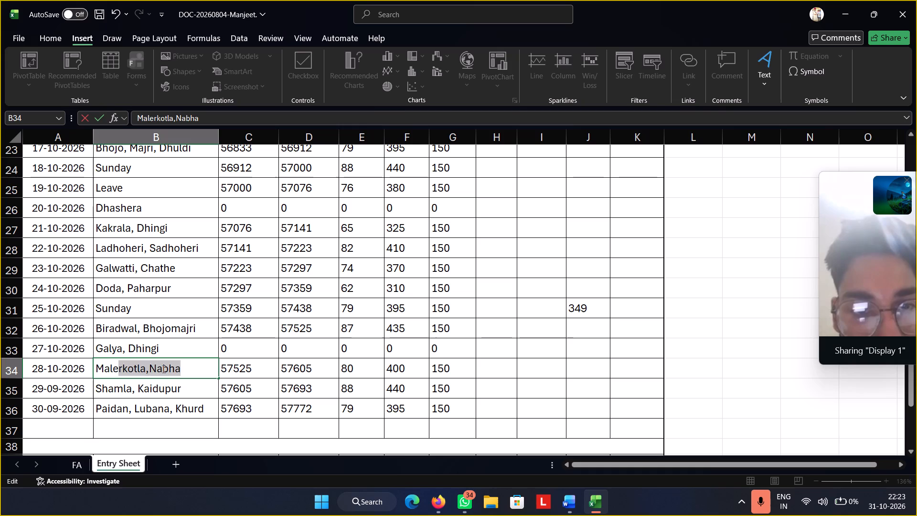
key("Right")
key("BackSpace")
key("BackSpace")
key("BackSpace")
key("BackSpace")
key("BackSpace")
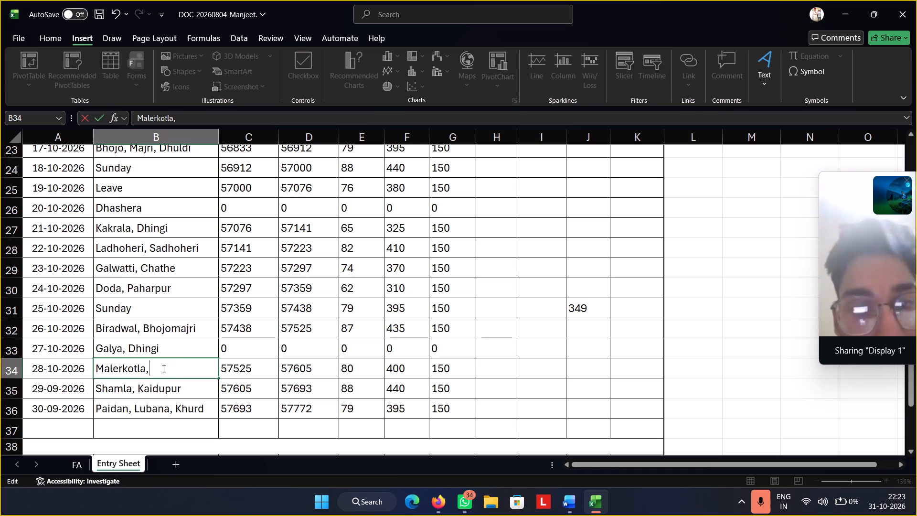
key("space")
type("Ladhoheri")
key("Return")
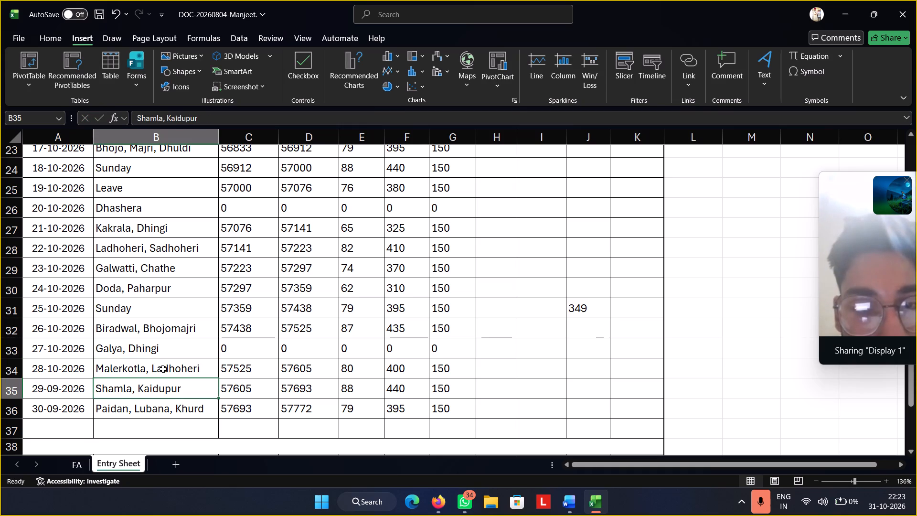
Change the month in date cell A35 so it reads 29-10-2026.
double_click(77, 394)
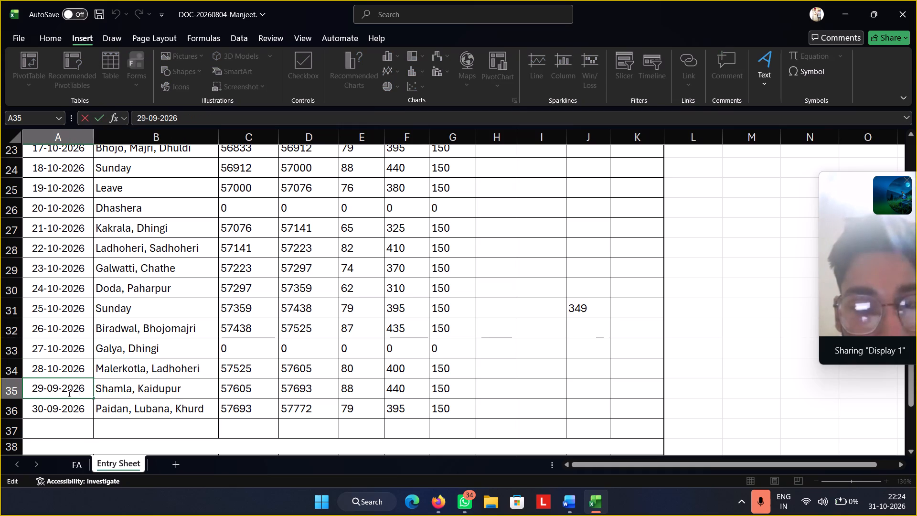
left_click(58, 387)
key("BackSpace")
key("BackSpace")
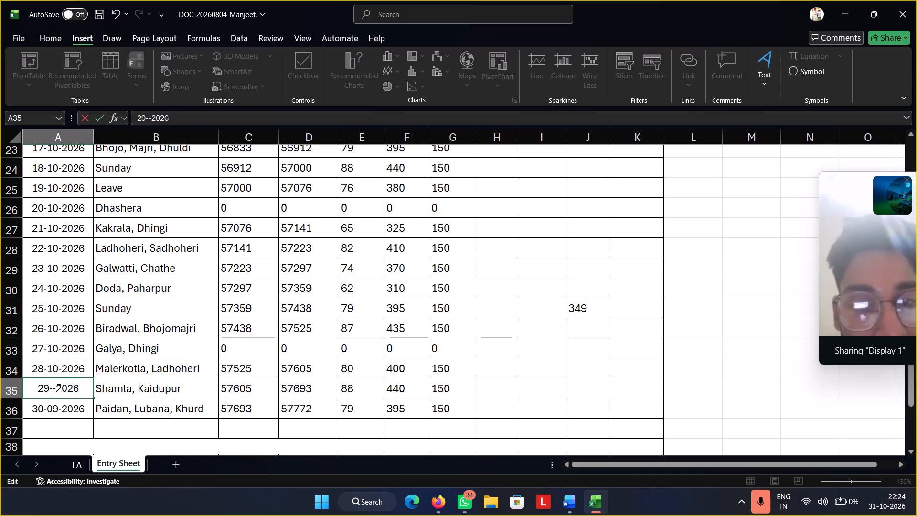
type("10")
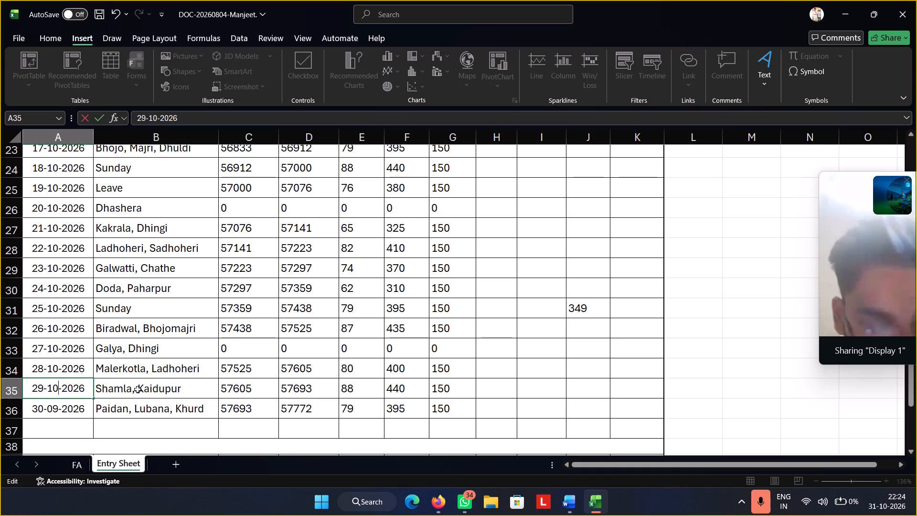
Change the Village Tour entry in cell B35, the row dated 29-10-2026, to "Kaidupur, Udha".
left_click(138, 389)
double_click(138, 389)
key("BackSpace")
key("BackSpace")
key("BackSpace")
key("BackSpace")
key("BackSpace")
key("BackSpace")
key("BackSpace")
key("BackSpace")
key("BackSpace")
key("BackSpace")
key("BackSpace")
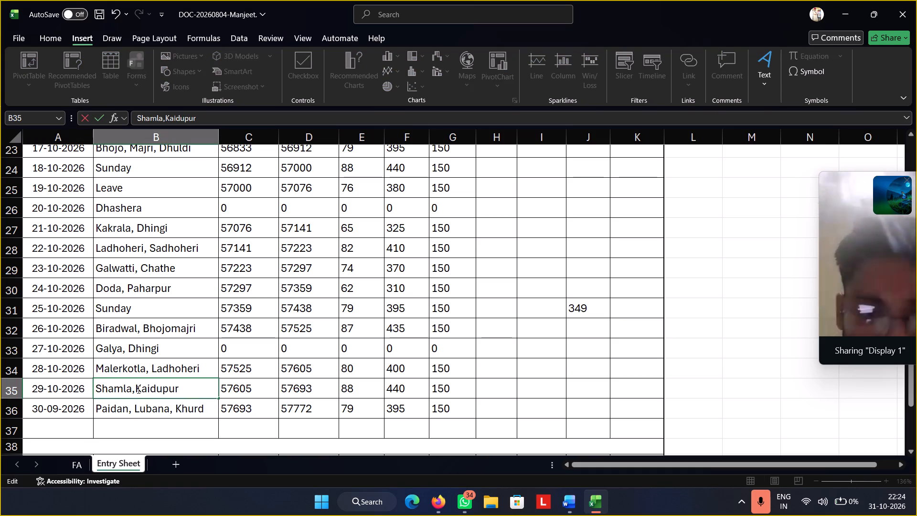
key("Right")
key("Right")
key("Right")
key("Right")
key("Right")
key("Right")
key("Right")
key("Right")
key("Right")
key("Right")
key("Right")
key("Right")
key("Right")
key("Right")
key("Right")
key("Right")
key("Right")
key("Right")
key("Right")
key("Right")
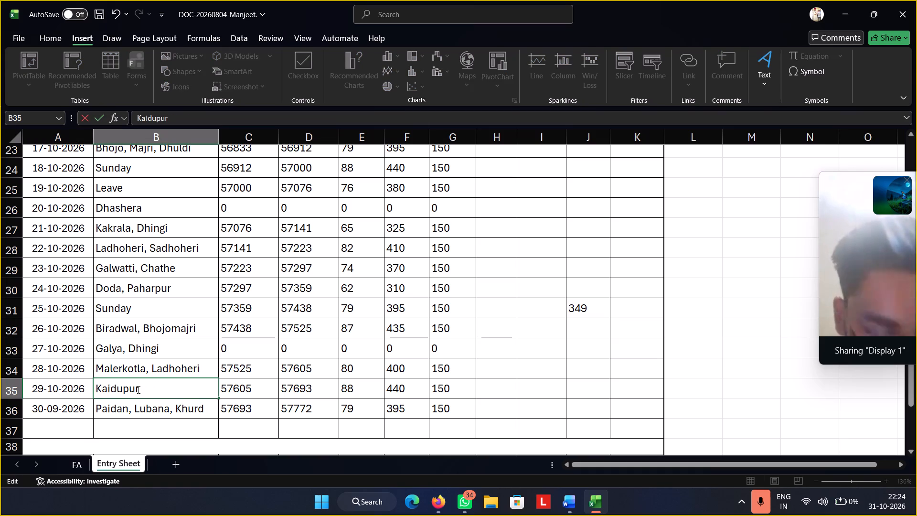
type(",")
key("space")
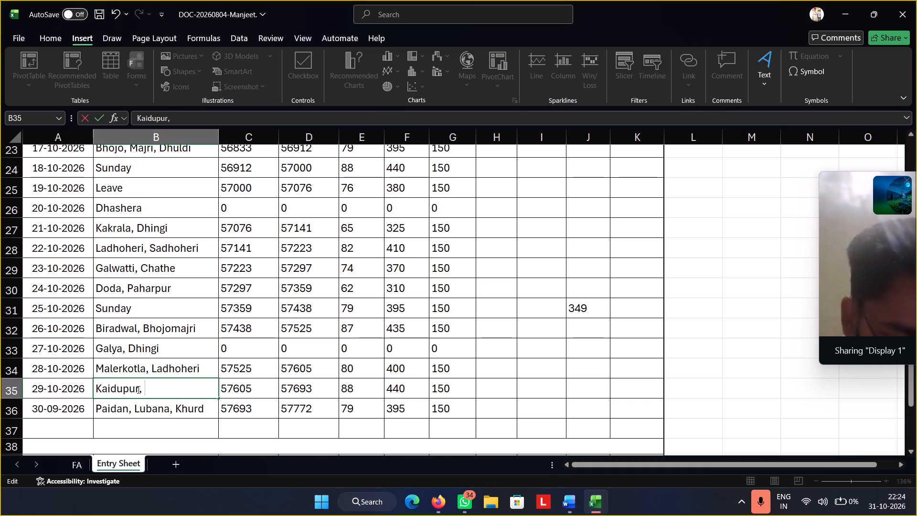
type("Udha")
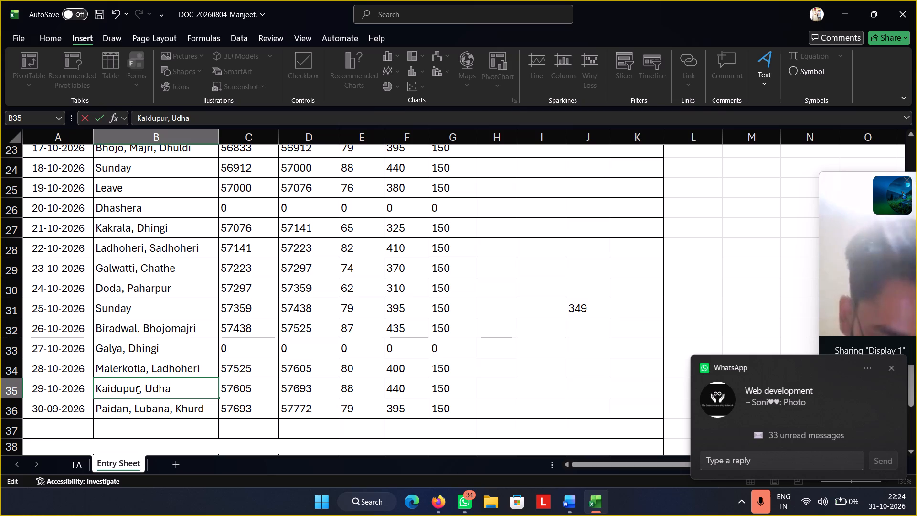
key("Return")
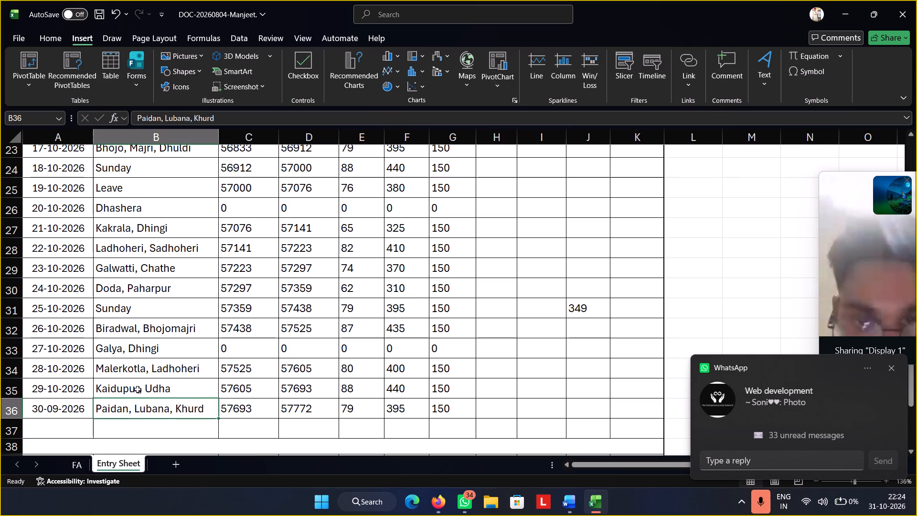
Change the month in date cell A36 so it reads 30-10-2026.
double_click(51, 407)
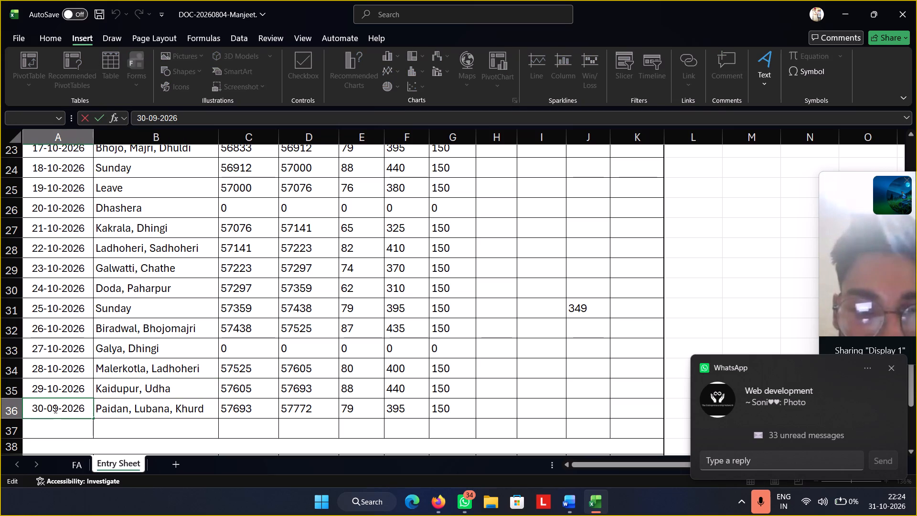
left_click(54, 409)
key("Right")
key("BackSpace")
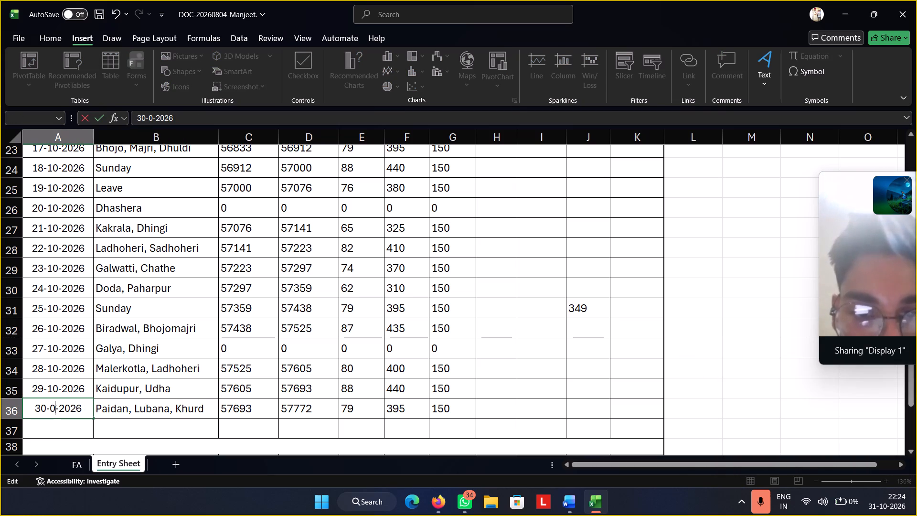
key("BackSpace")
type("10")
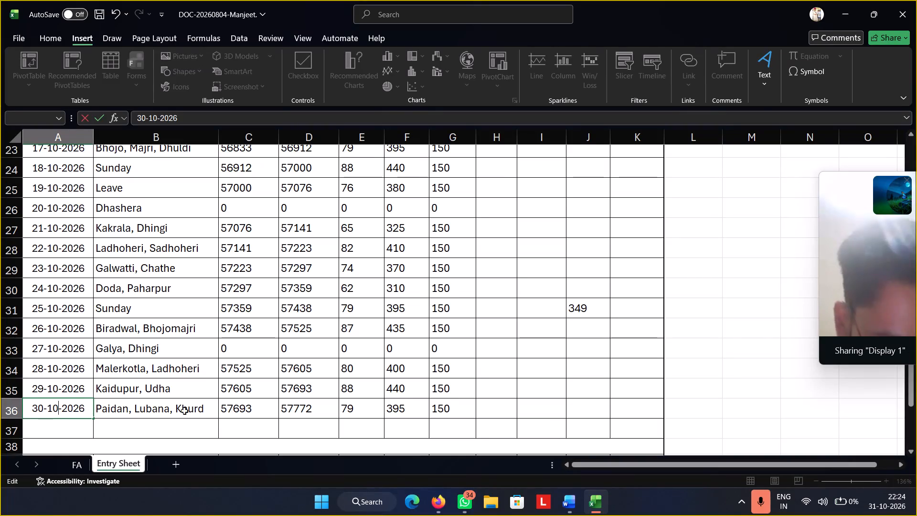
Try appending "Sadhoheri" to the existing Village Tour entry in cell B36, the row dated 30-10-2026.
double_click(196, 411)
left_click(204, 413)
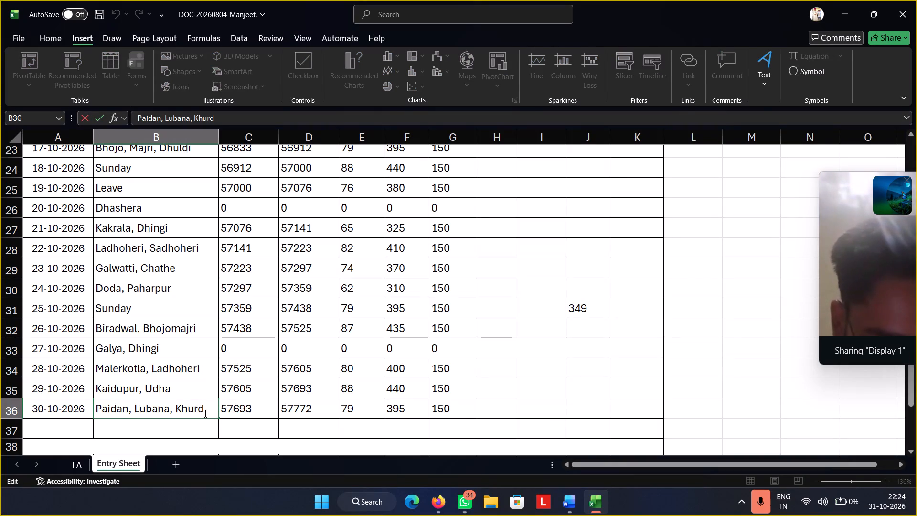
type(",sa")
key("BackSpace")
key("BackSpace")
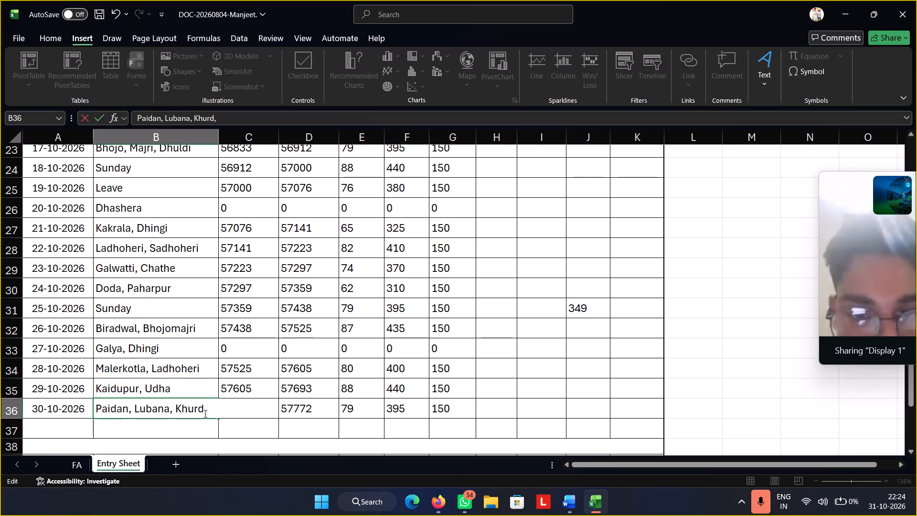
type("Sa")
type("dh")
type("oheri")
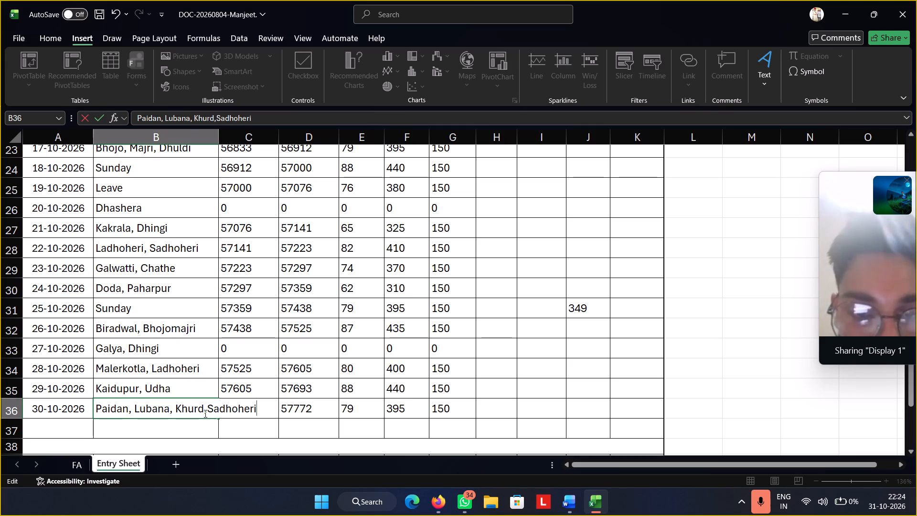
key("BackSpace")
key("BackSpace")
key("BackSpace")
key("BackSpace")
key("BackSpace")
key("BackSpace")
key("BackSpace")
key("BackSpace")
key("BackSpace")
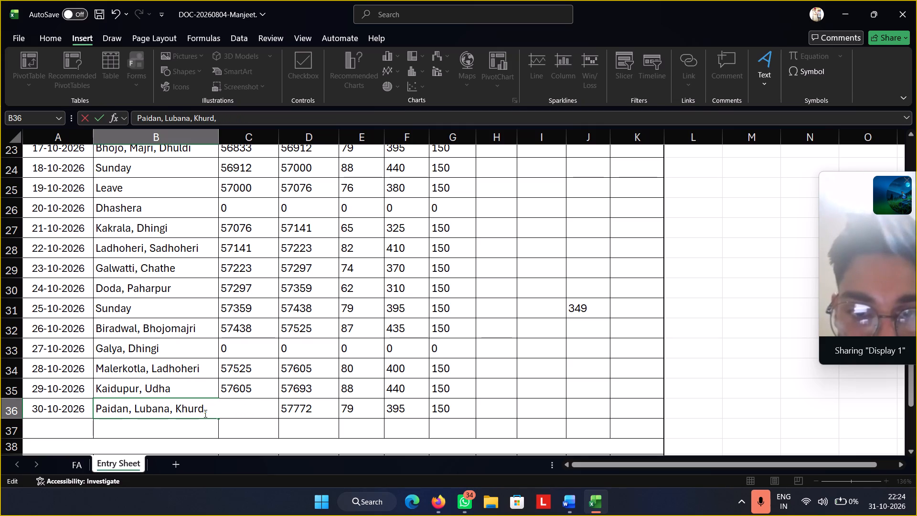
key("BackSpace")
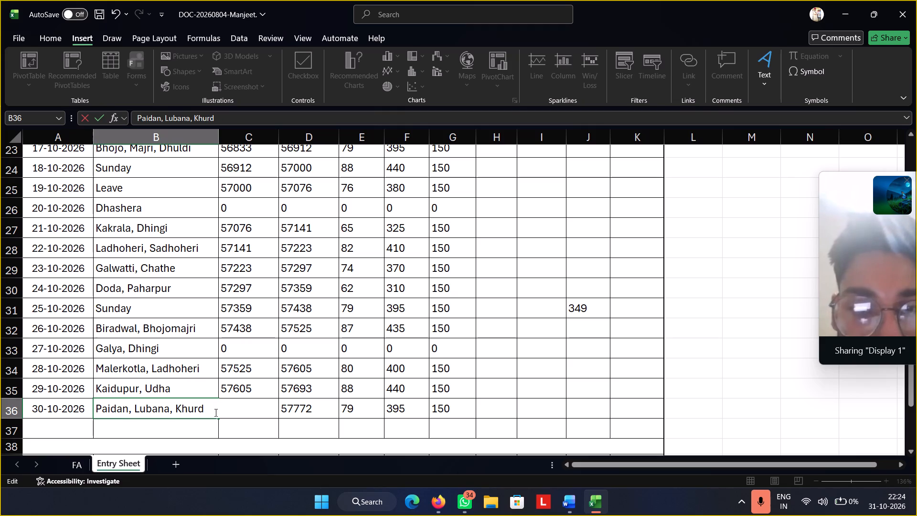
Replace the Village Tour entry in cell B36, the row dated 30-10-2026, with "Ladhoheri, Borankalan".
key("BackSpace")
key("BackSpace")
key("BackSpace")
key("BackSpace")
key("BackSpace")
key("BackSpace")
key("BackSpace")
key("BackSpace")
key("BackSpace")
key("BackSpace")
key("BackSpace")
key("BackSpace")
key("BackSpace")
key("BackSpace")
key("BackSpace")
key("BackSpace")
key("BackSpace")
key("BackSpace")
key("BackSpace")
key("BackSpace")
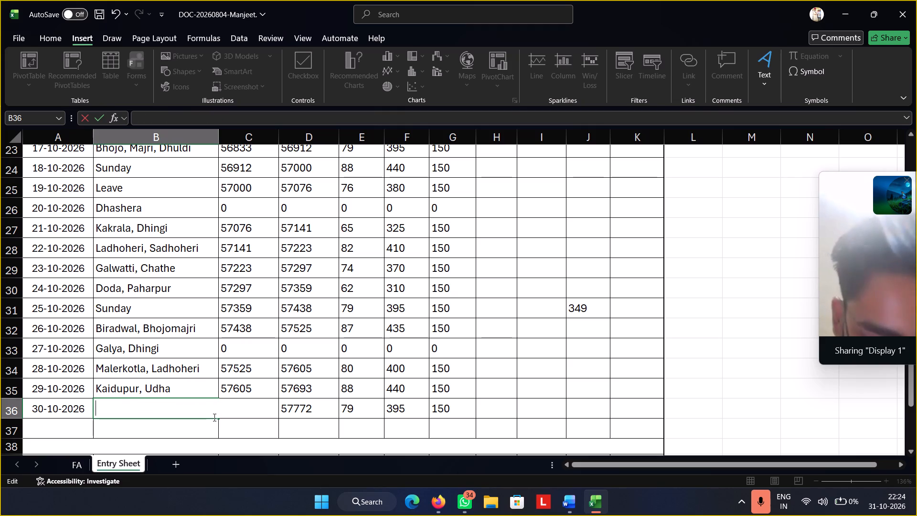
type("Ladhoh")
type("er")
key("i")
type(",")
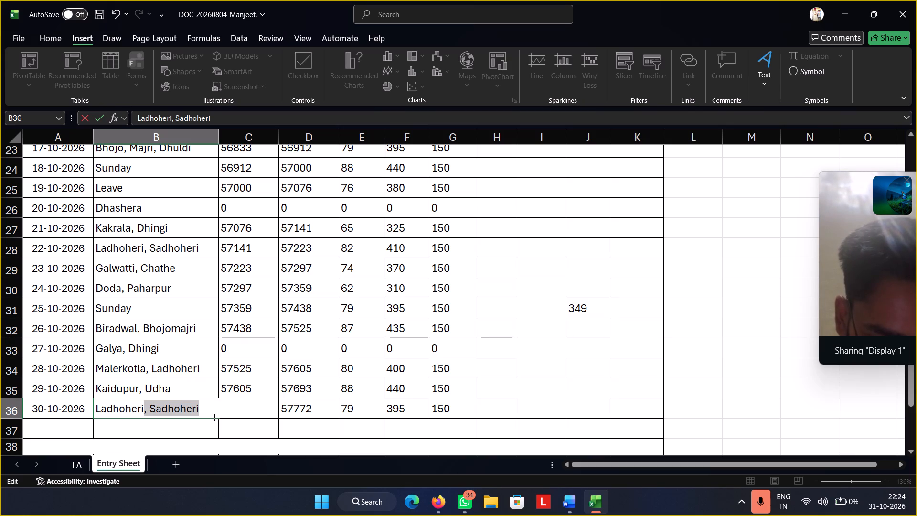
key("space")
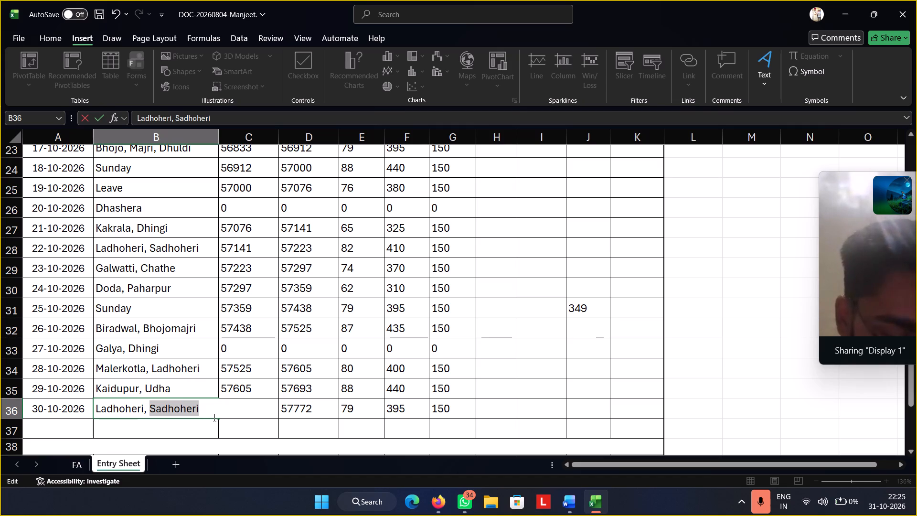
key("shift+b")
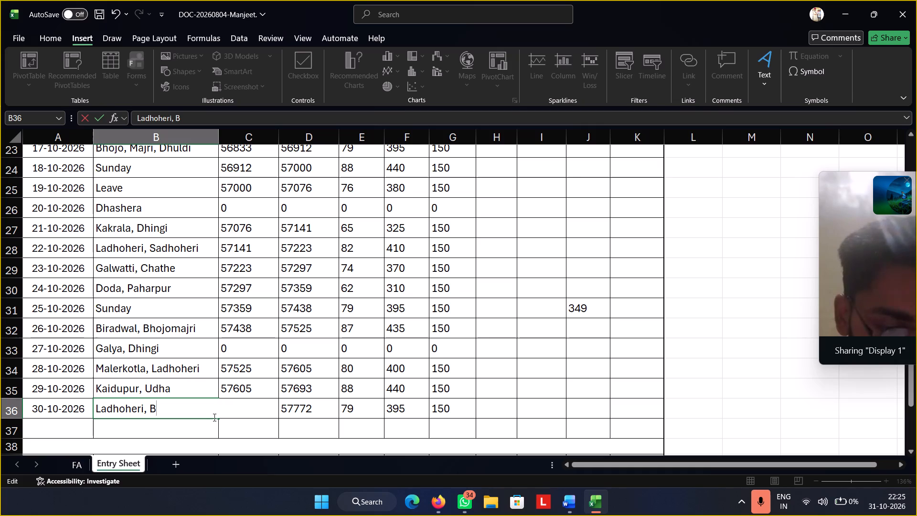
type("orankalan")
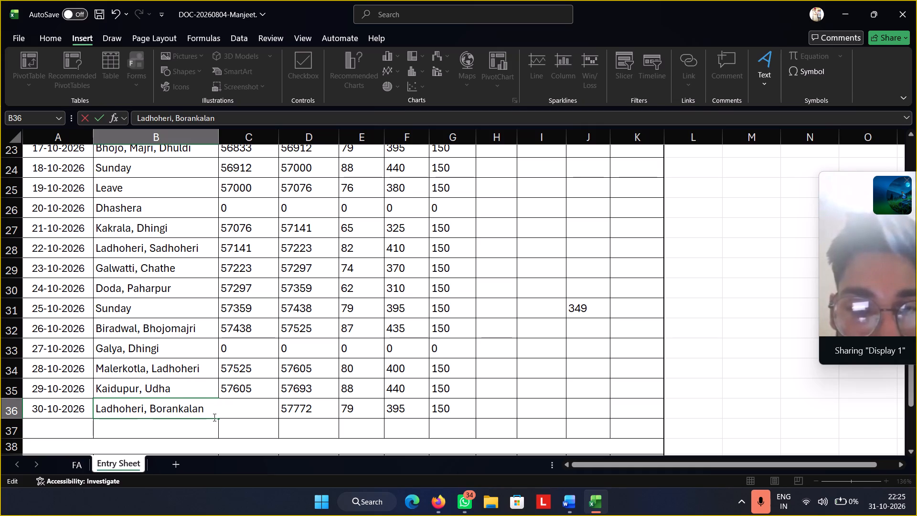
key("Return")
Set the Opening KM in cell C11, the row dated 05-10-2026, to 57949.
scroll(257, 371, "up", 2)
scroll(257, 371, "down", 4)
scroll(257, 371, "up", 8)
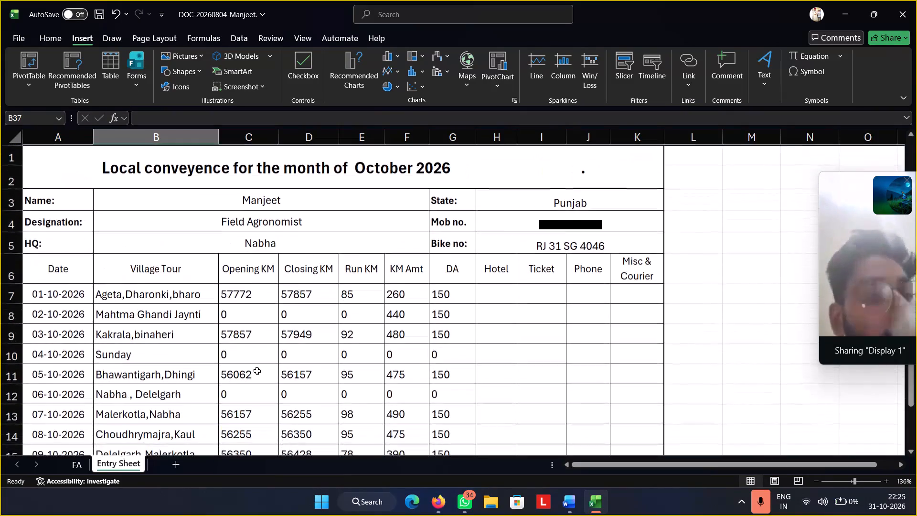
double_click(258, 335)
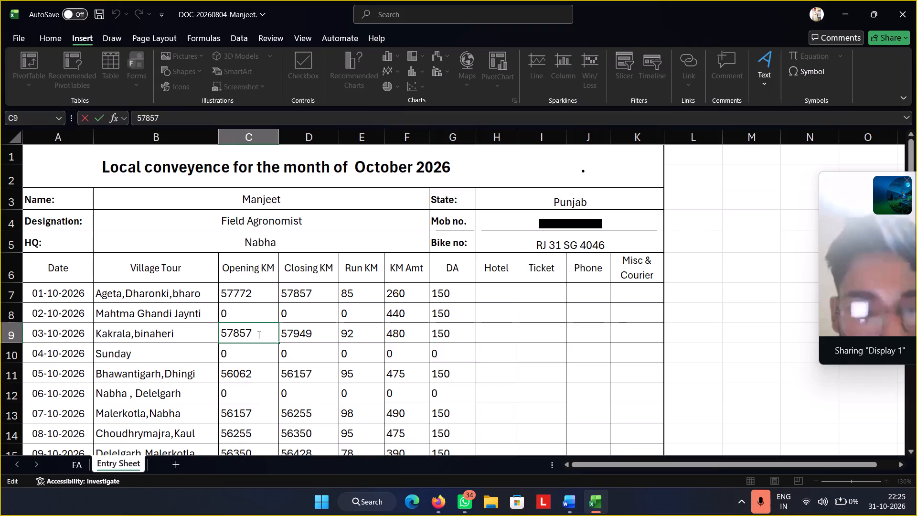
double_click(262, 375)
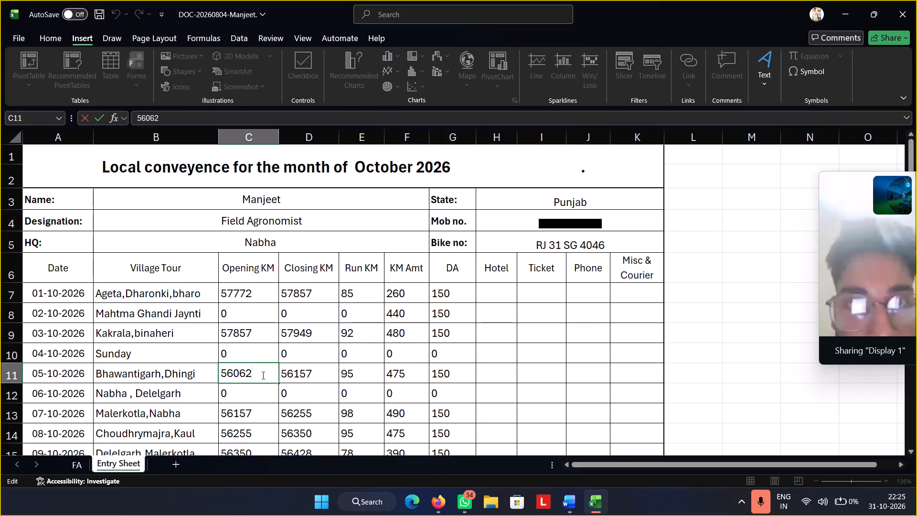
key("BackSpace")
key("BackSpace")
key("BackSpace")
key("BackSpace")
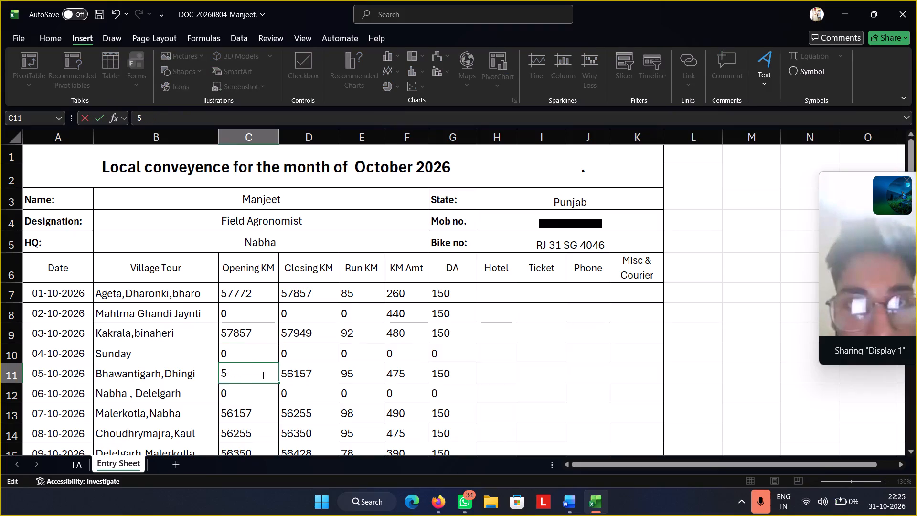
type("949")
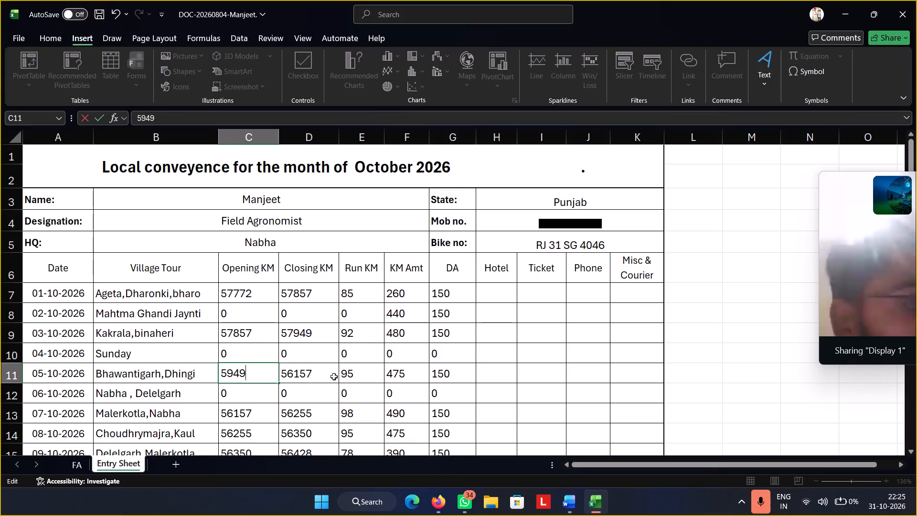
left_click(227, 377)
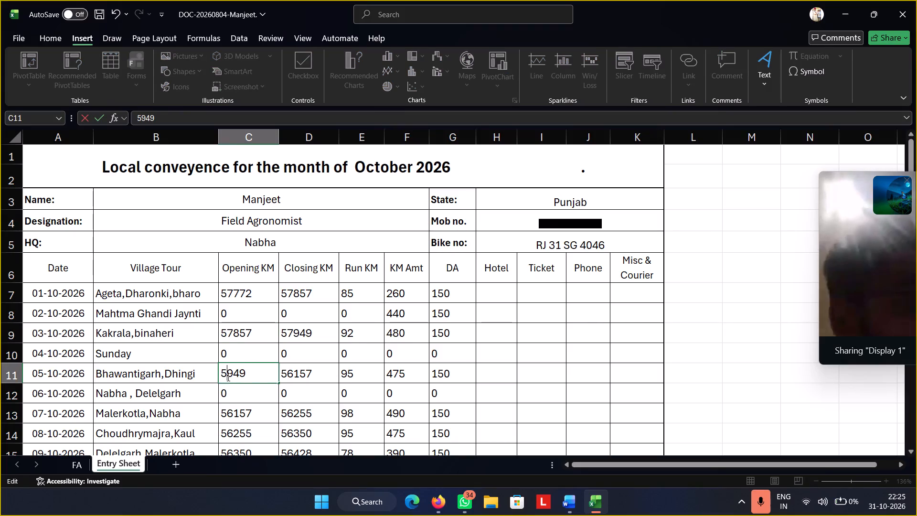
key("7")
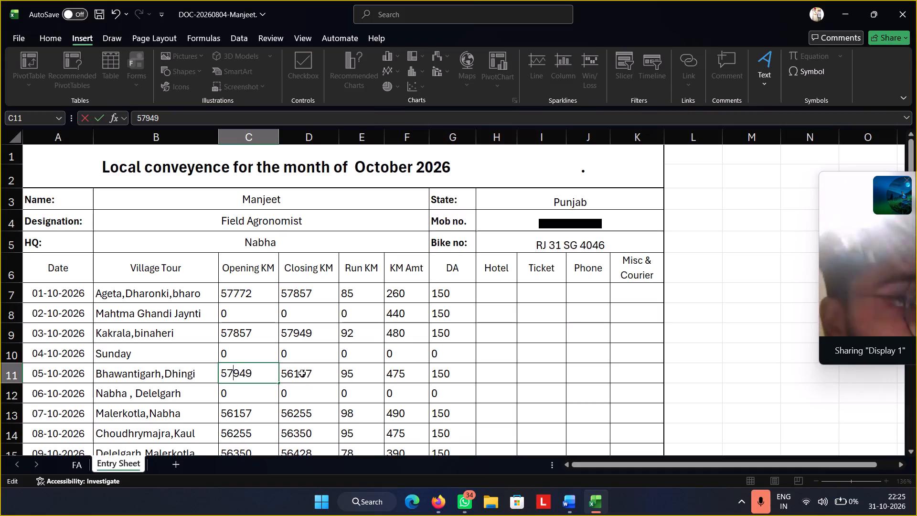
double_click(321, 374)
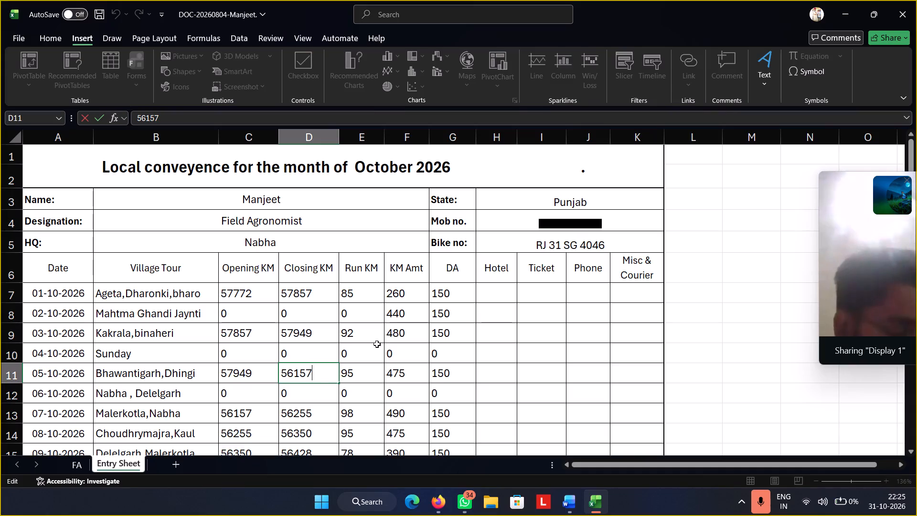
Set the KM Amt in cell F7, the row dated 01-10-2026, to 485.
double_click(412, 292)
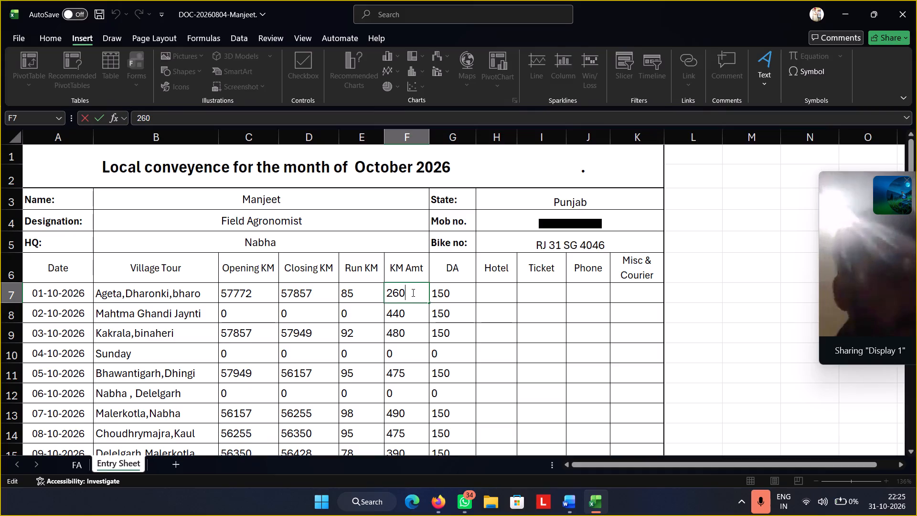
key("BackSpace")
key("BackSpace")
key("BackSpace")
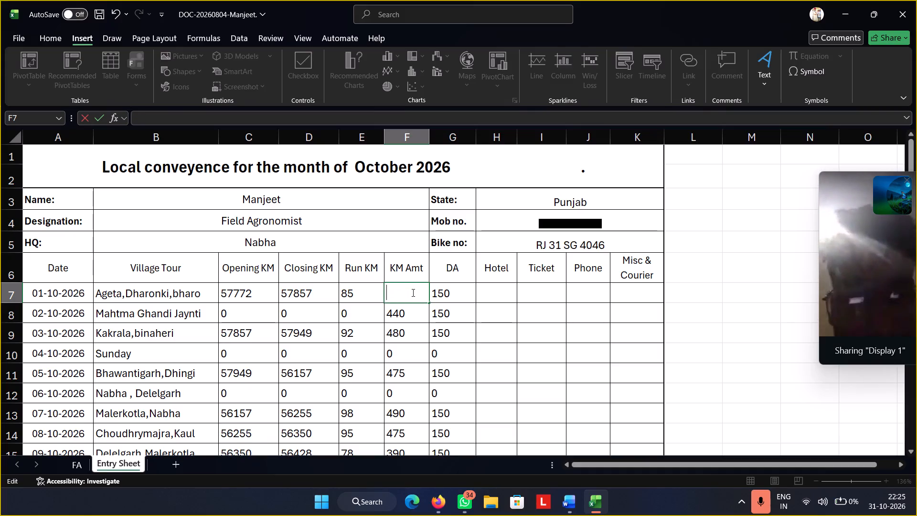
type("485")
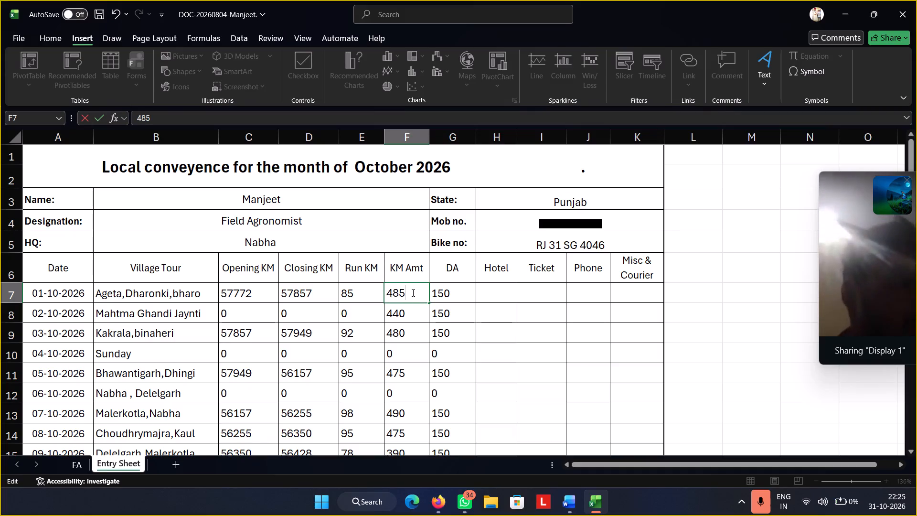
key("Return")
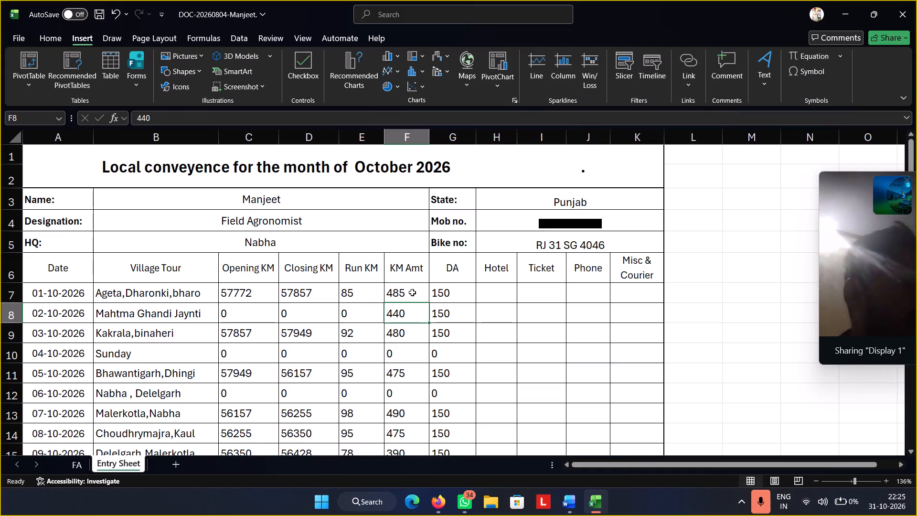
Set both the KM Amt and the DA in row 8, the holiday dated 02-10-2026, to 0.
key("BackSpace")
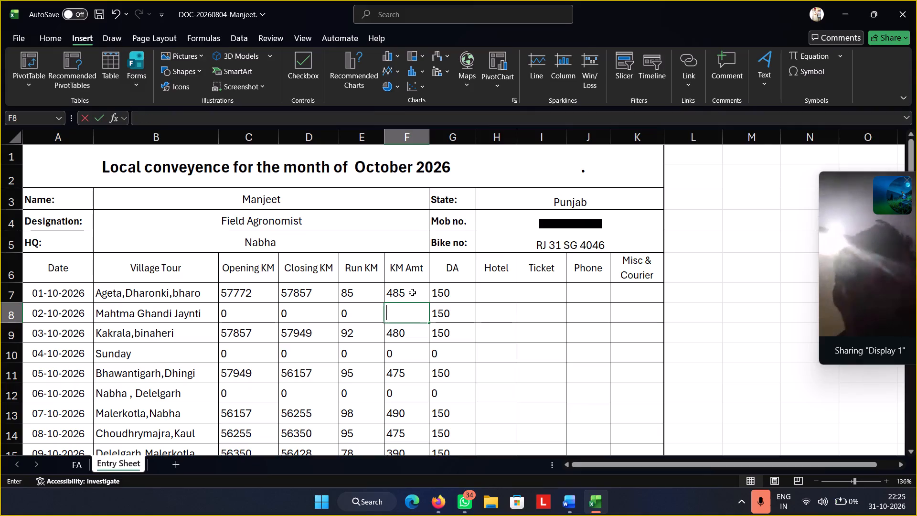
key("0")
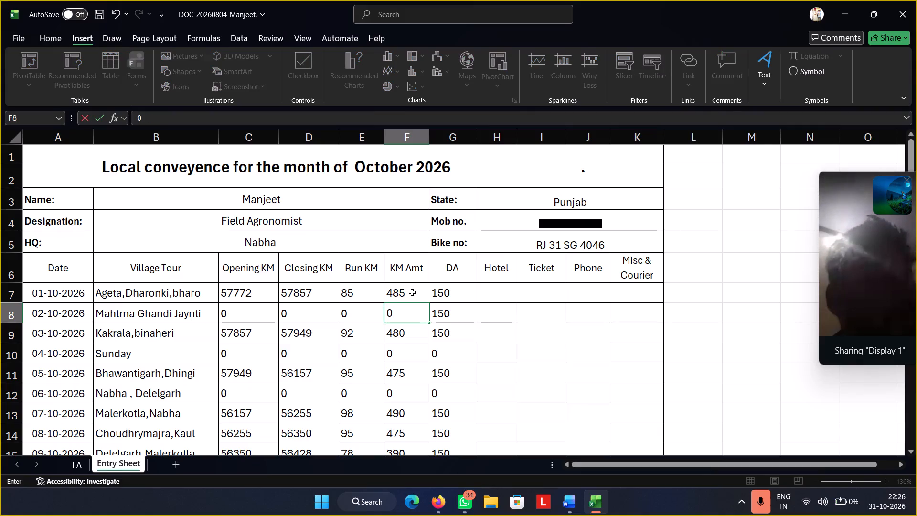
key("Return")
double_click(449, 313)
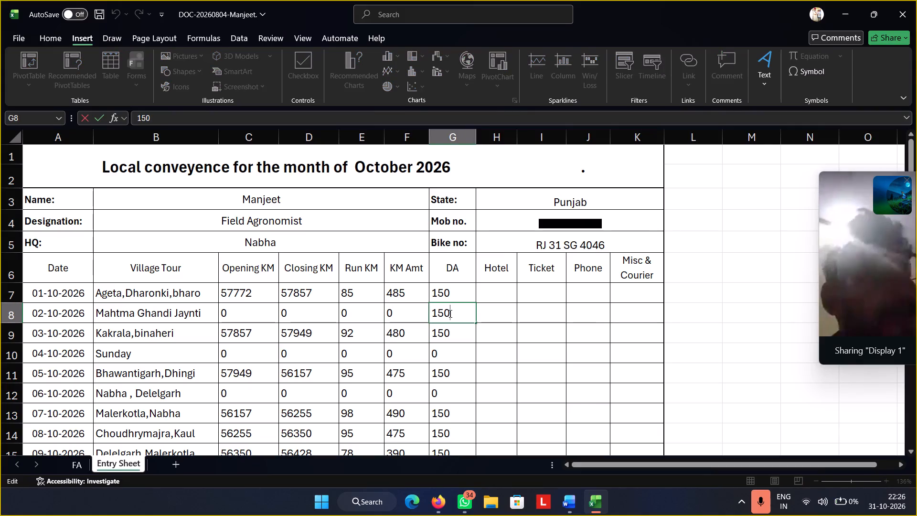
key("BackSpace")
key("BackSpace")
key("BackSpace")
key("BackSpace")
key("BackSpace")
key("0")
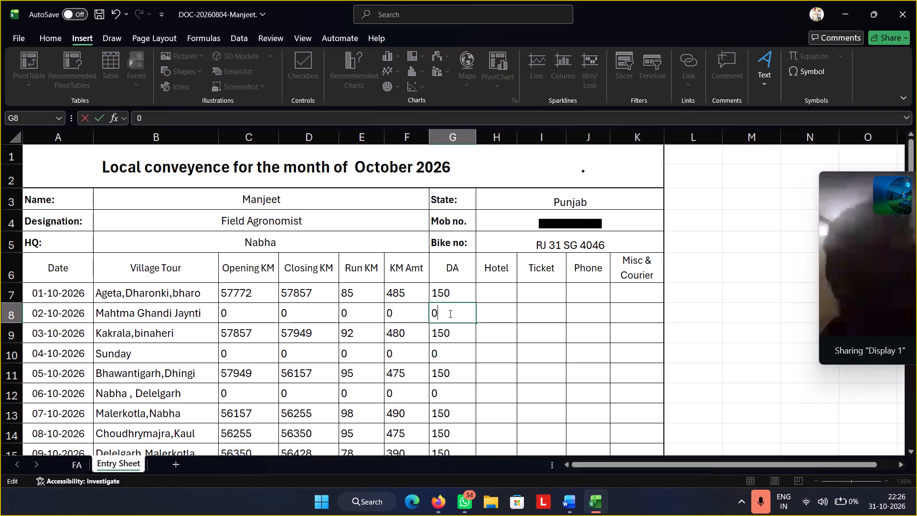
key("Return")
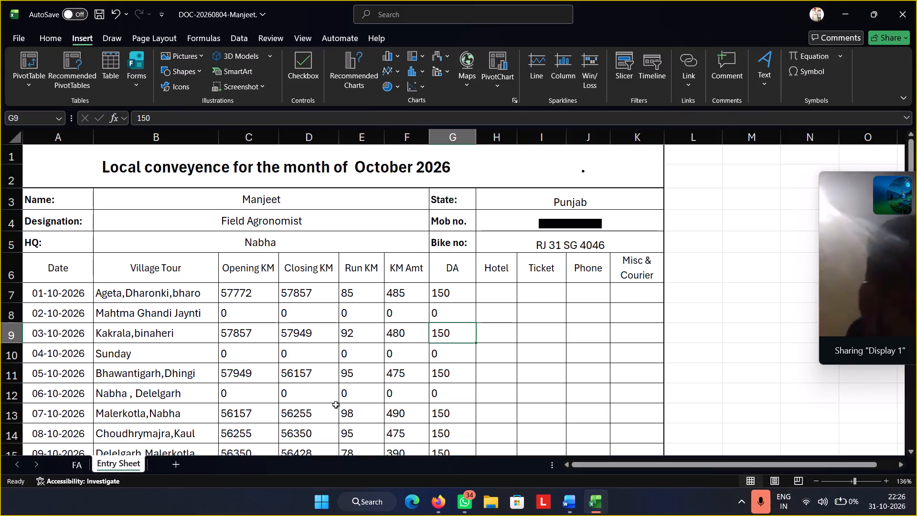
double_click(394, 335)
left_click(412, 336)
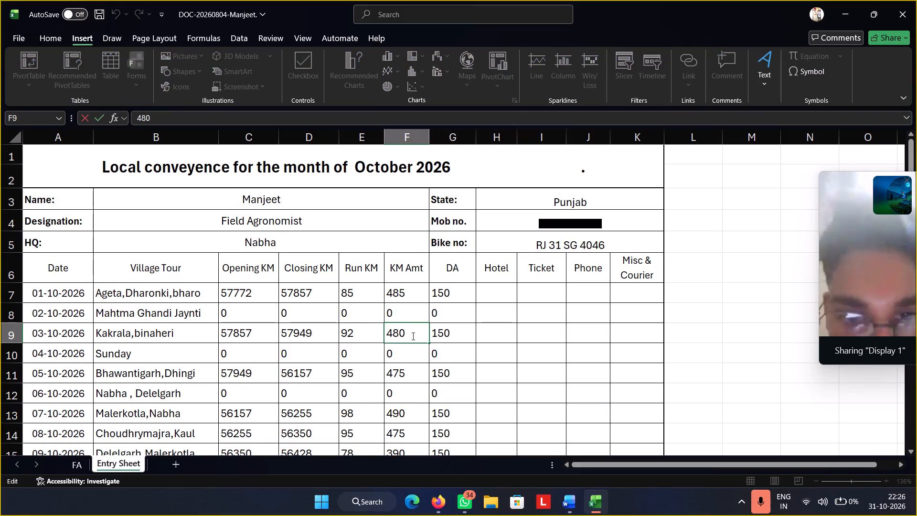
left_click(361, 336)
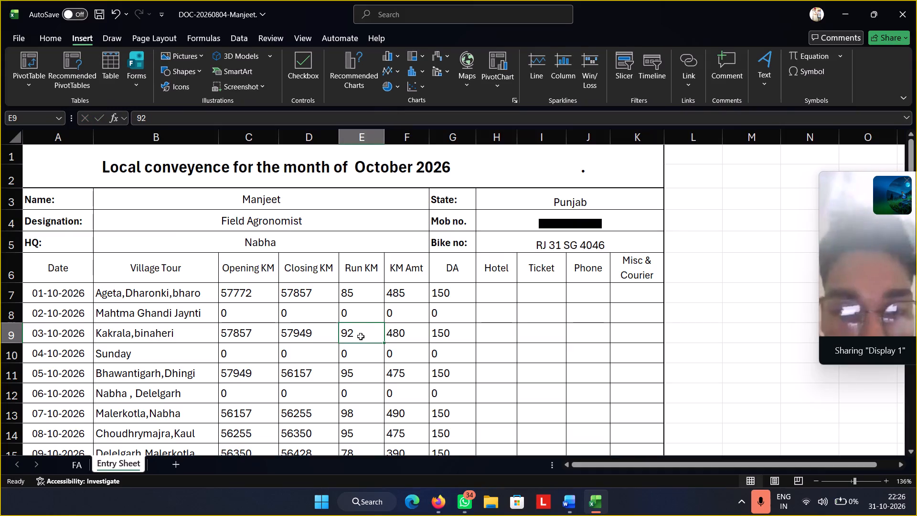
Correct the KM Amt in cell F7, the row dated 01-10-2026, to 425.
double_click(400, 293)
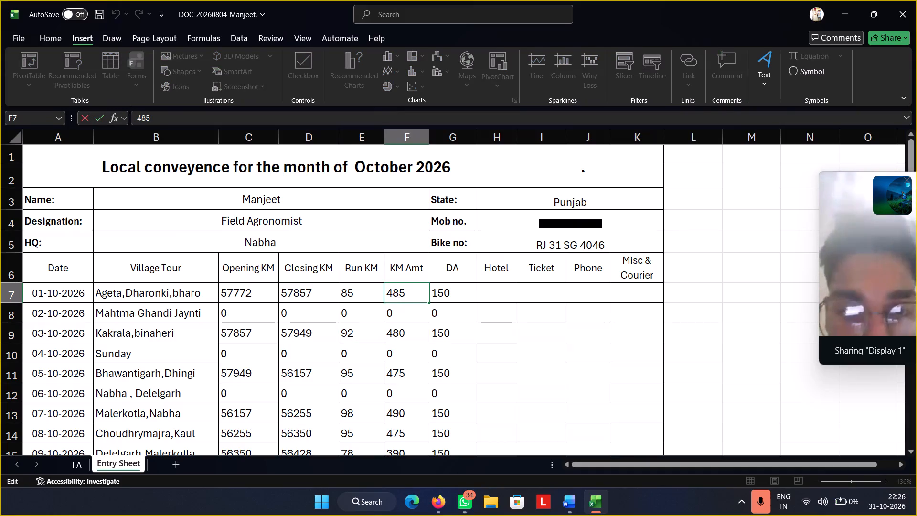
key("BackSpace")
key("2")
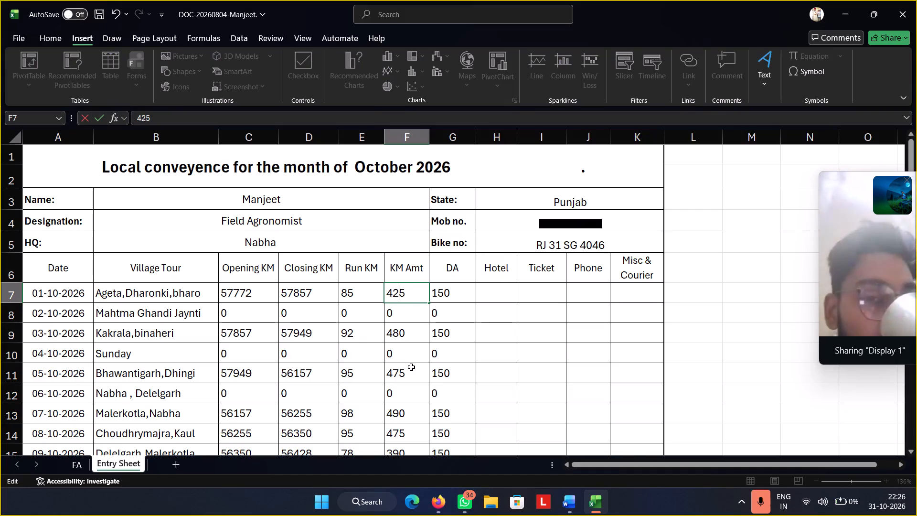
left_click(354, 340)
Change the KM Amt in cell F9, the row dated 03-10-2026, to 460.
double_click(359, 339)
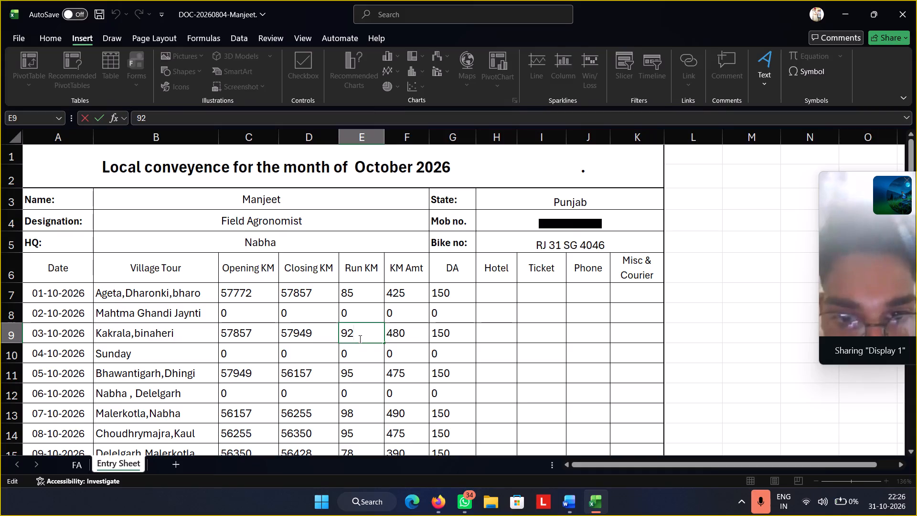
double_click(407, 336)
key("BackSpace")
key("BackSpace")
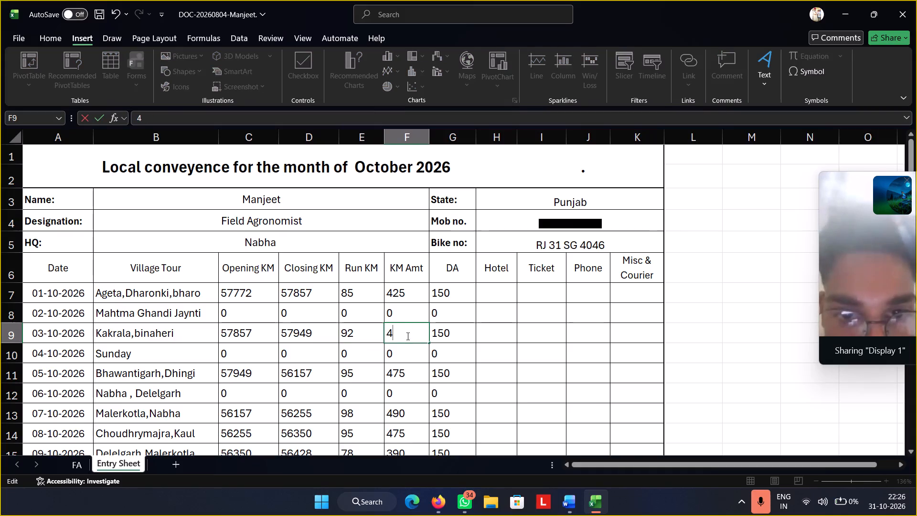
Complete the KM Amt in cell F9, the row dated 03-10-2026, as 460.
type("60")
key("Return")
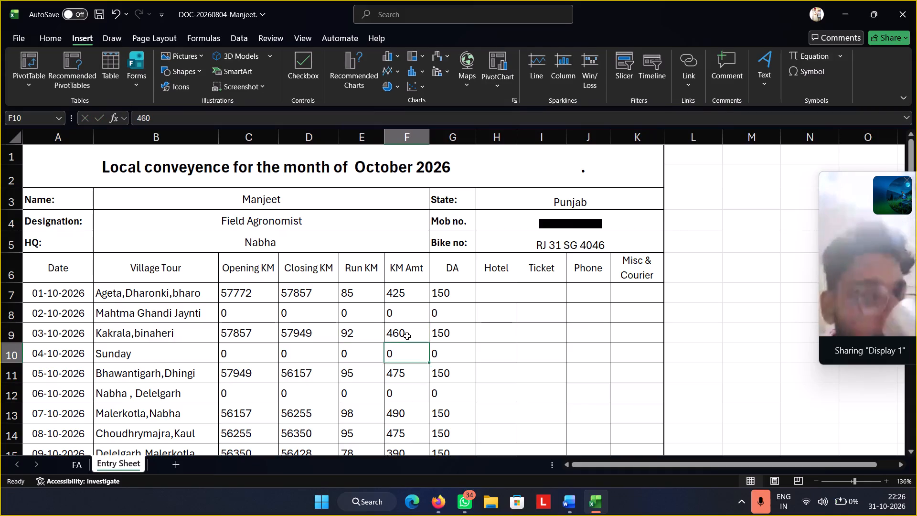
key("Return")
Change the Closing KM in cell D11, the row dated 05-10-2026, to 58047.
double_click(305, 376)
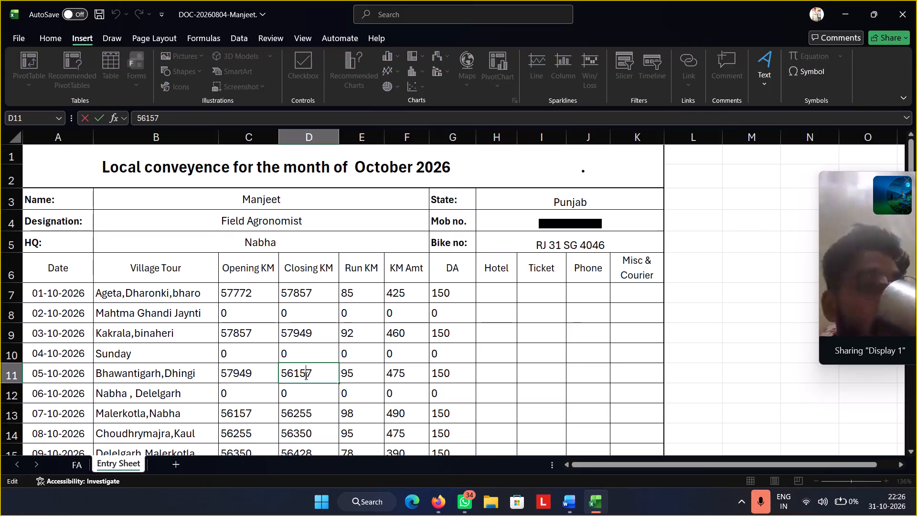
key("Right")
key("BackSpace")
key("BackSpace")
key("BackSpace")
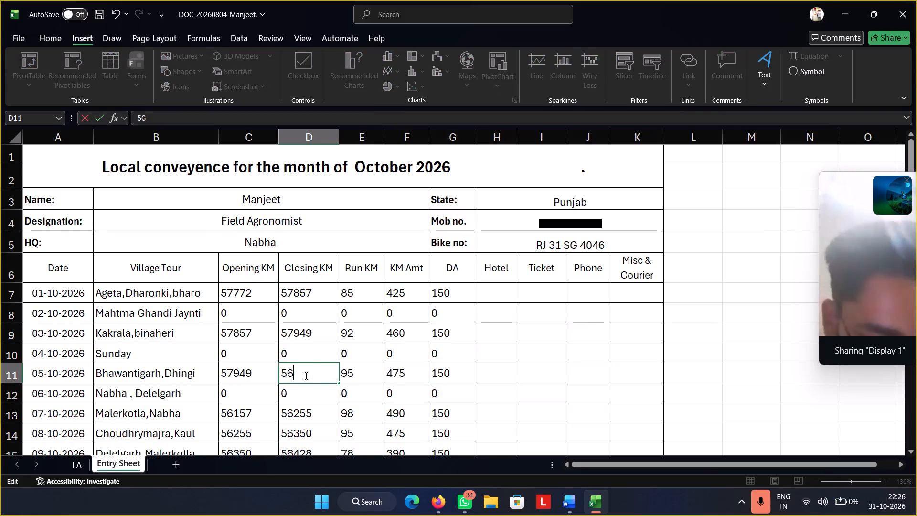
key("BackSpace")
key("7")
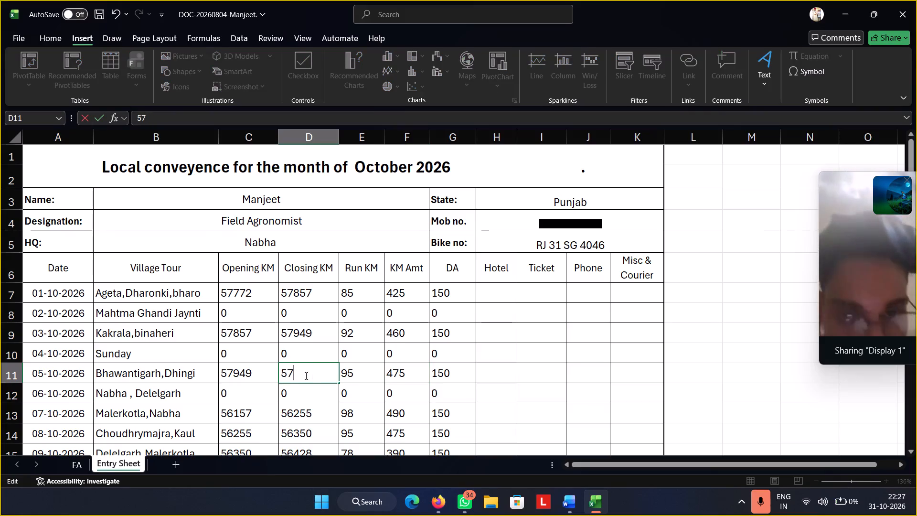
key("BackSpace")
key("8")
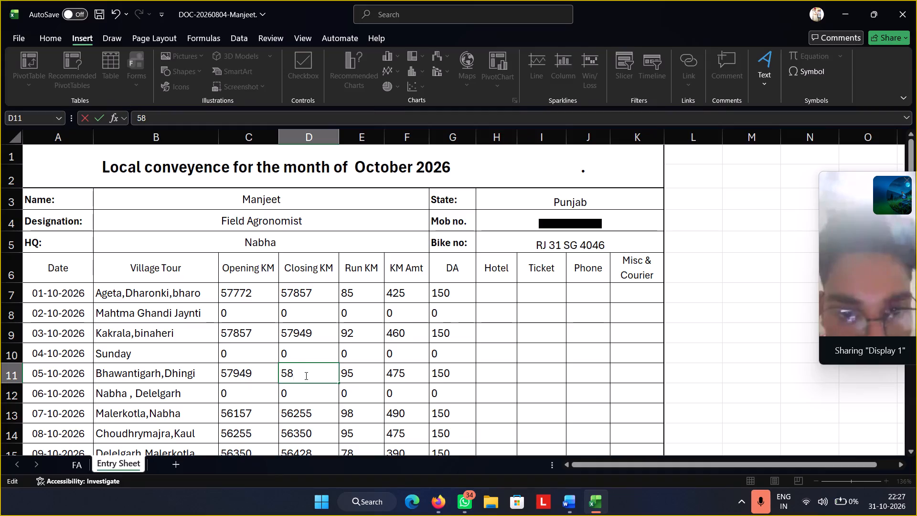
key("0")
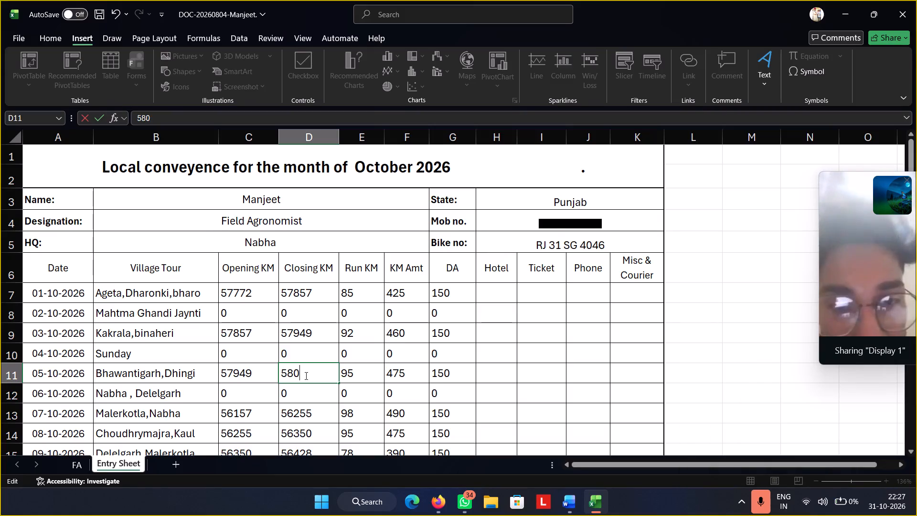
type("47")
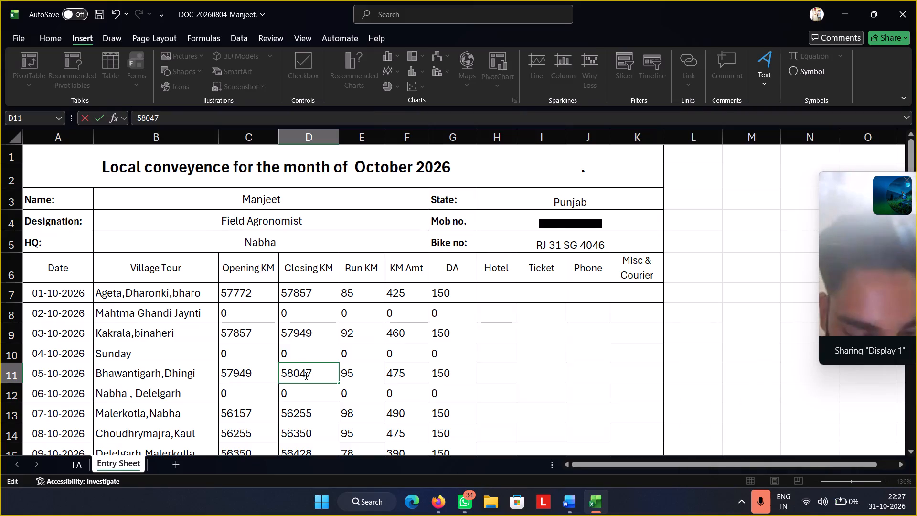
Open the Run KM in cell E11, the row dated 05-10-2026, for editing.
double_click(372, 375)
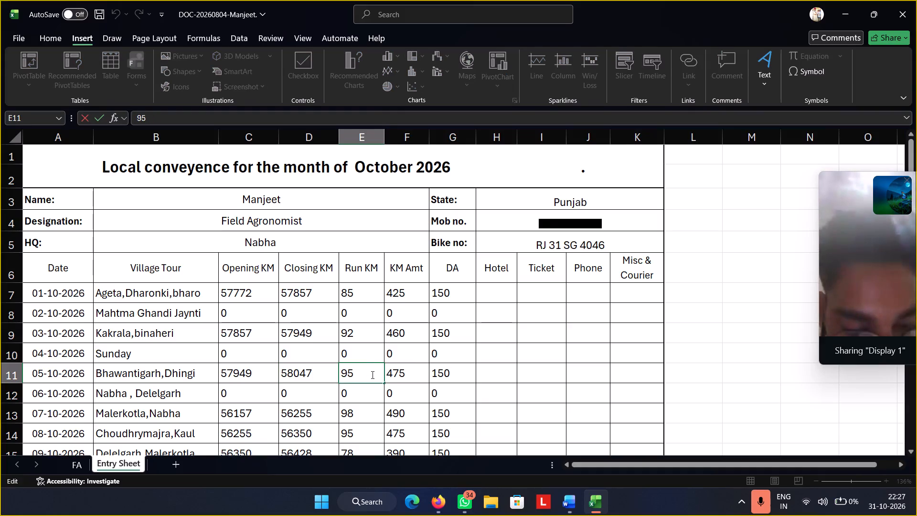
Set the Run KM to 98 and the KM Amt to 490 in row 11, dated 05-10-2026.
key("BackSpace")
key("BackSpace")
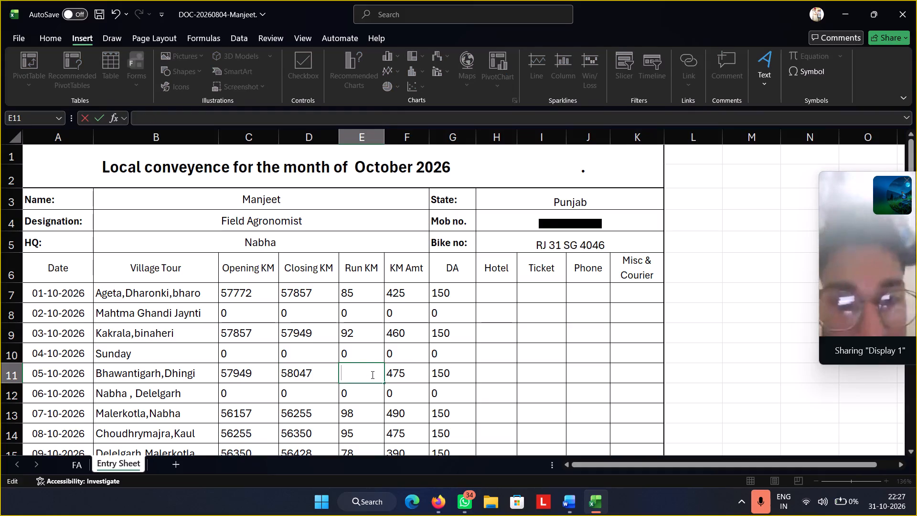
type("98")
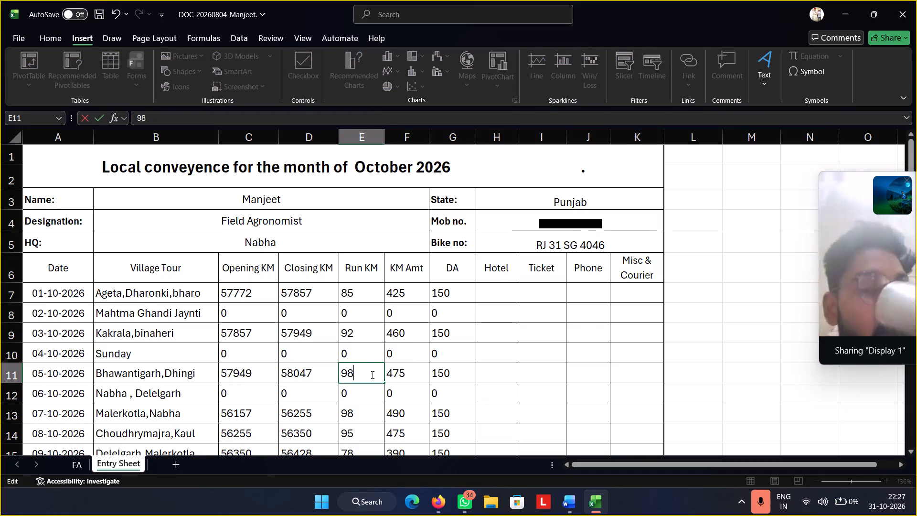
double_click(406, 376)
key("BackSpace")
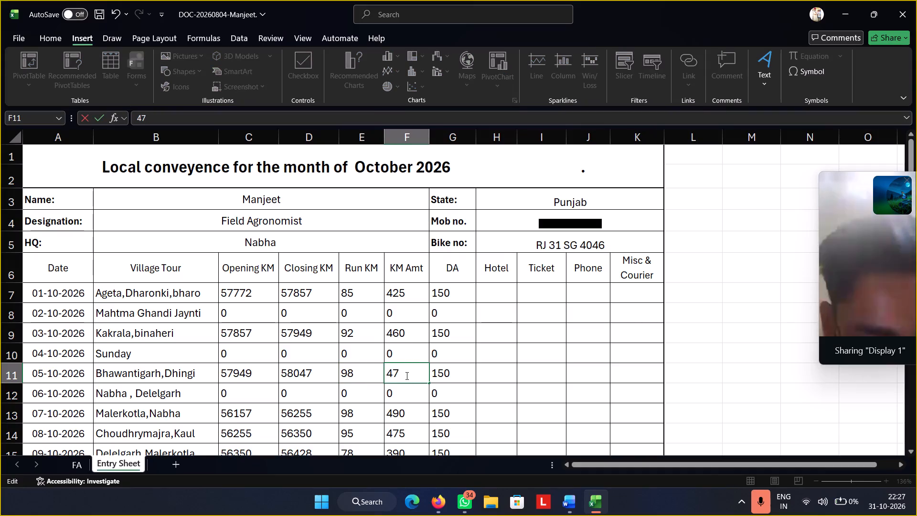
key("BackSpace")
type("90")
key("Return")
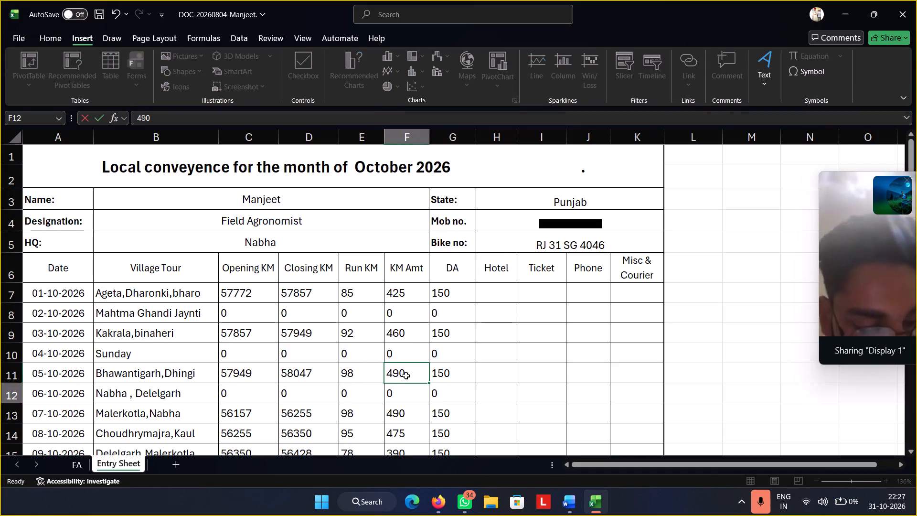
key("Return")
Set the Opening KM in cell C13, the row dated 07-10-2026, to 58047.
double_click(252, 416)
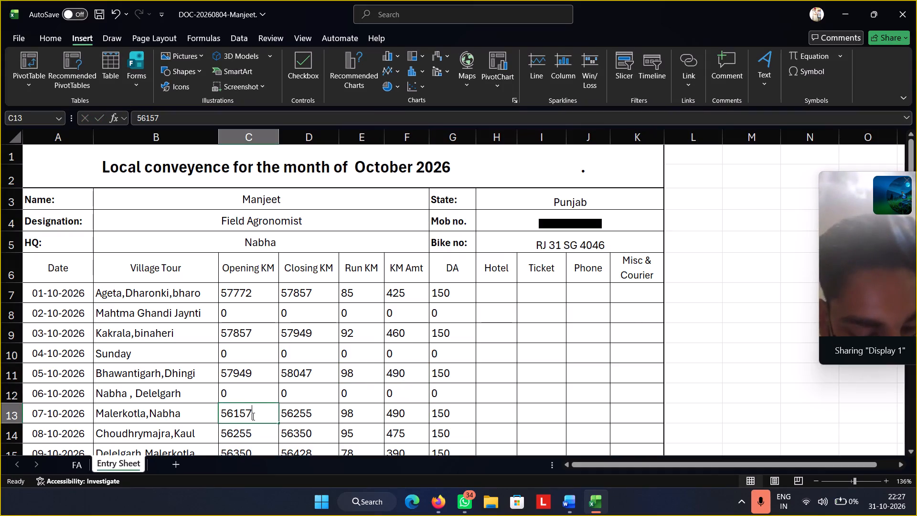
key("BackSpace")
key("BackSpace")
key("BackSpace")
key("BackSpace")
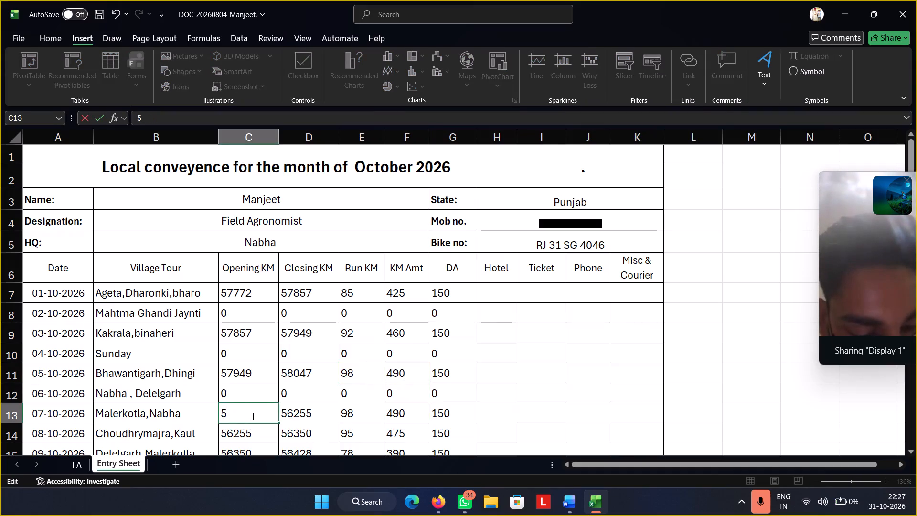
type("80")
type("47")
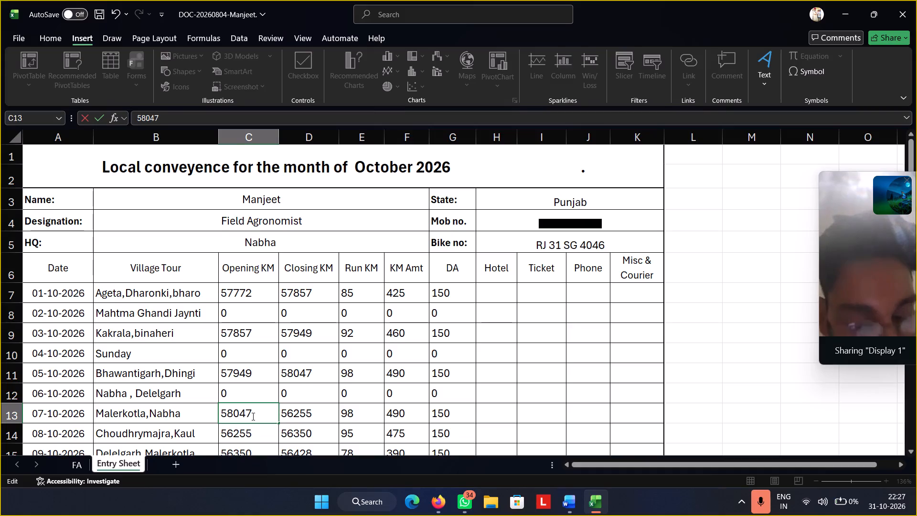
Set the Closing KM in cell D13, the row dated 07-10-2026, to 58150.
double_click(305, 415)
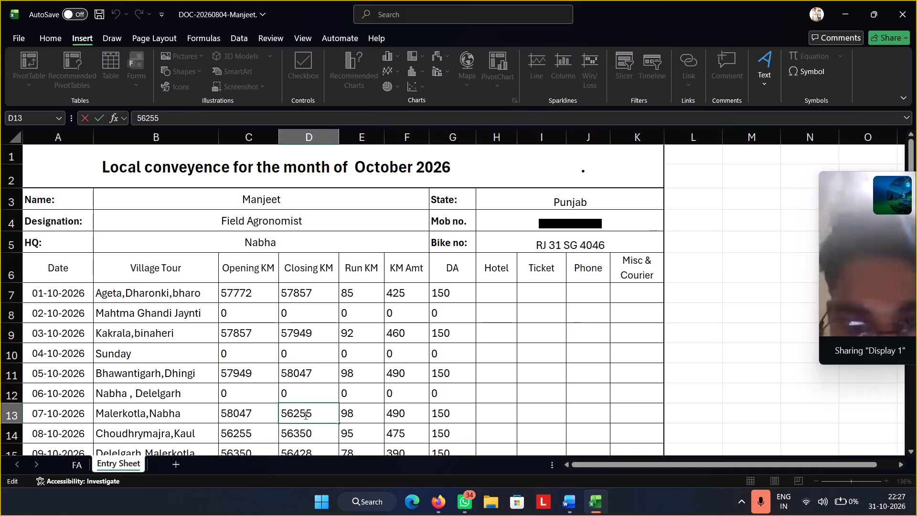
key("Right")
key("BackSpace")
key("BackSpace")
key("BackSpace")
key("BackSpace")
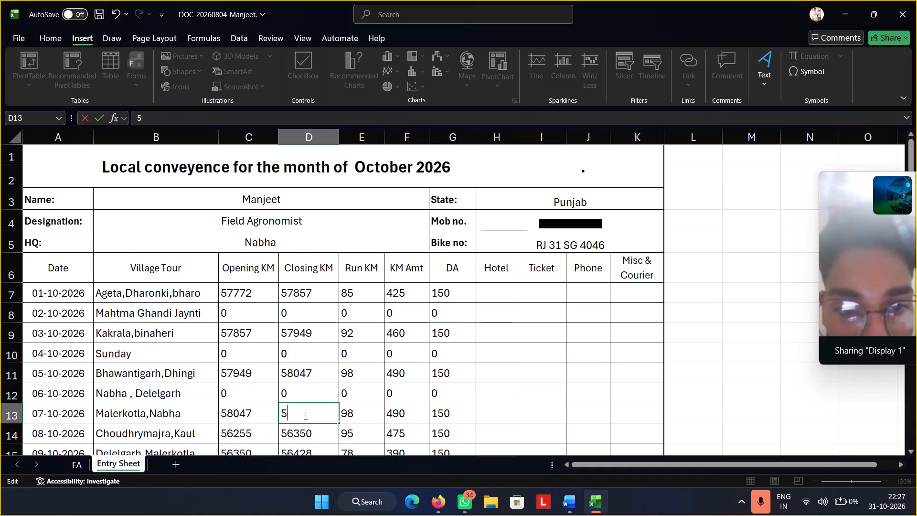
type("8150")
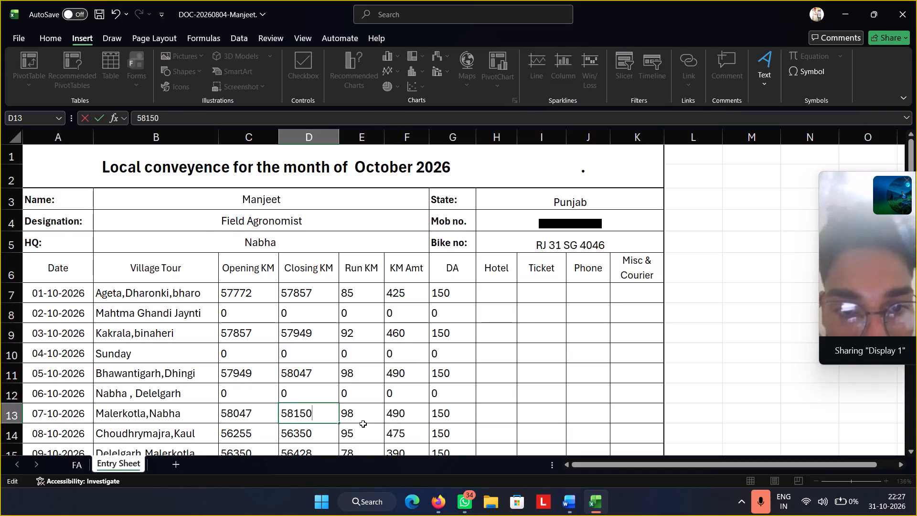
Set the Run KM to 103 and the KM Amt to 515 in row 13, dated 07-10-2026.
double_click(363, 417)
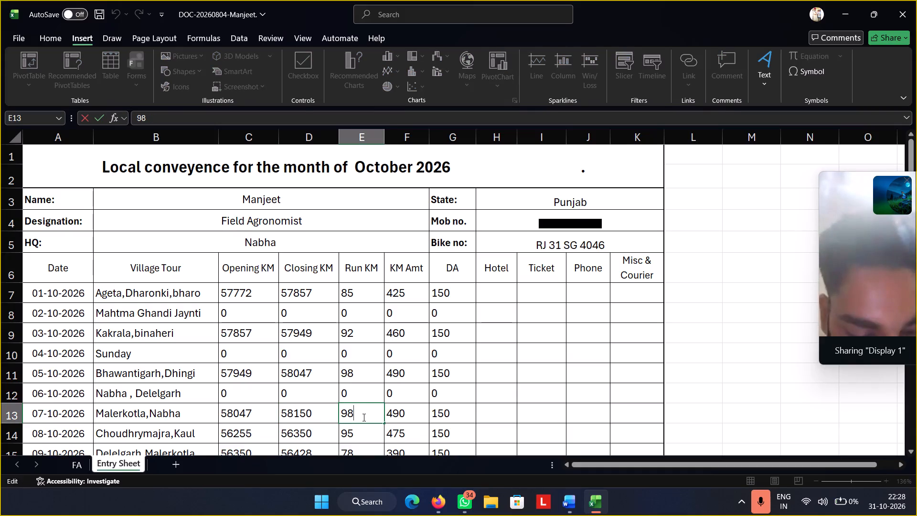
key("BackSpace")
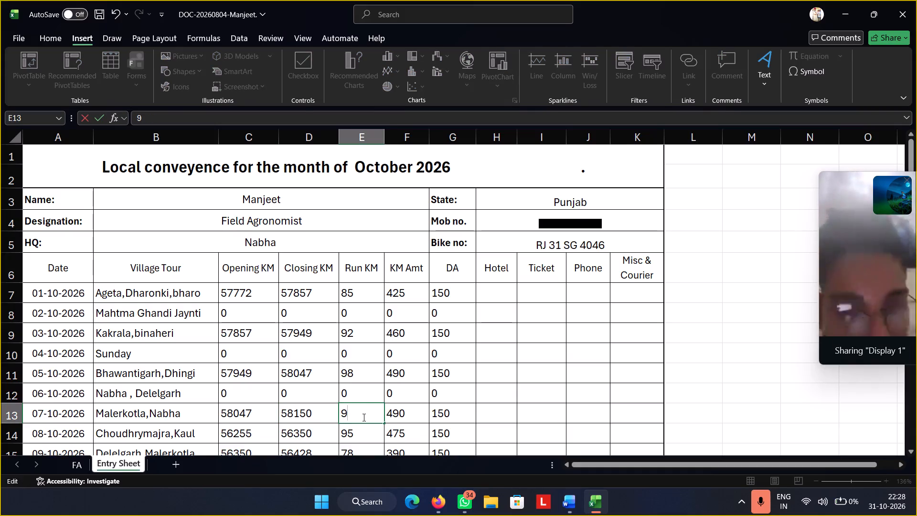
key("BackSpace")
type("103")
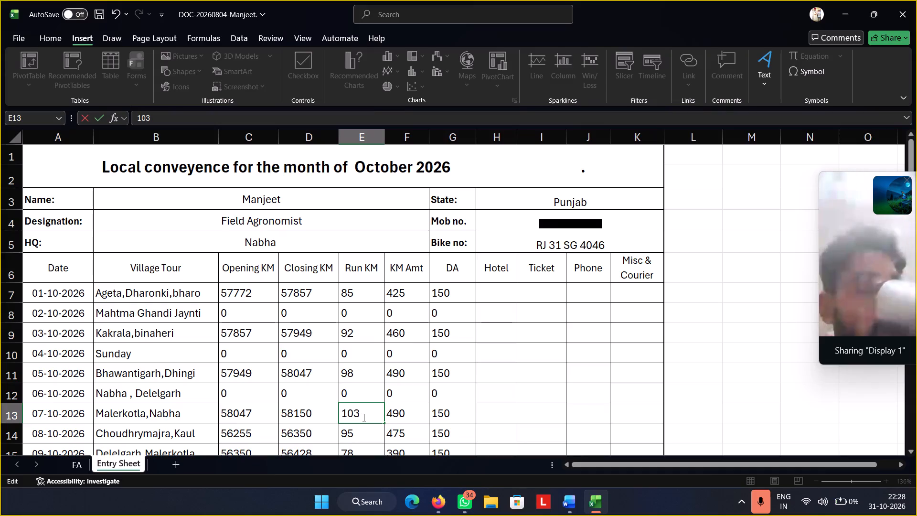
double_click(411, 414)
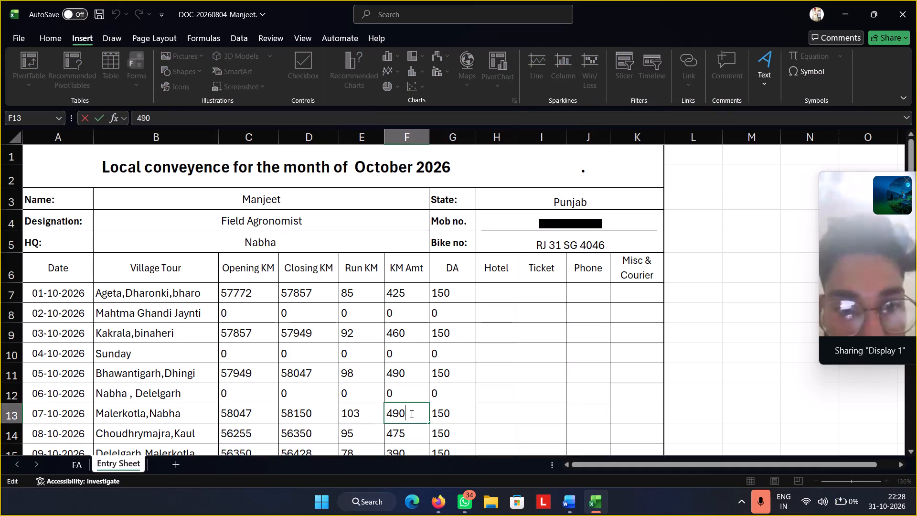
key("BackSpace")
key("BackSpace")
key("BackSpace")
type("515")
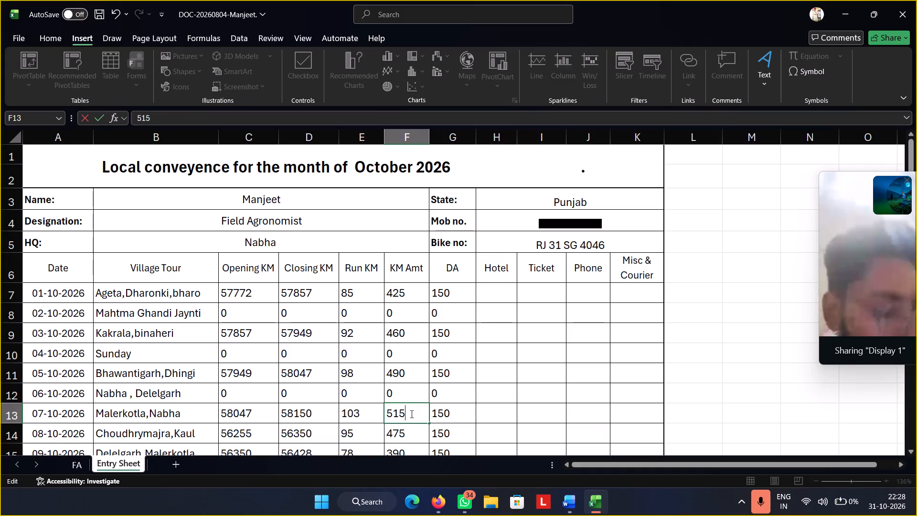
key("Return")
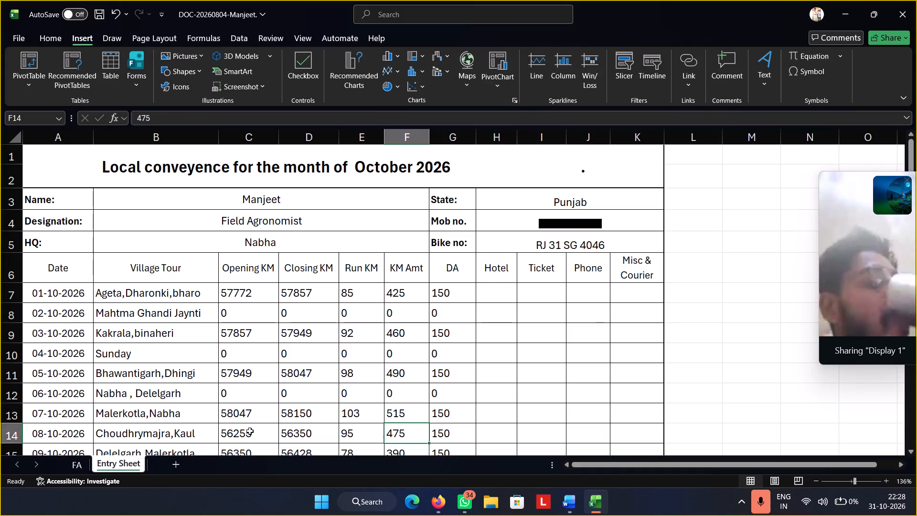
Set the Opening KM in cell C14, the row dated 08-10-2026, to 58150.
double_click(250, 431)
key("BackSpace")
key("BackSpace")
key("BackSpace")
key("BackSpace")
key("BackSpace")
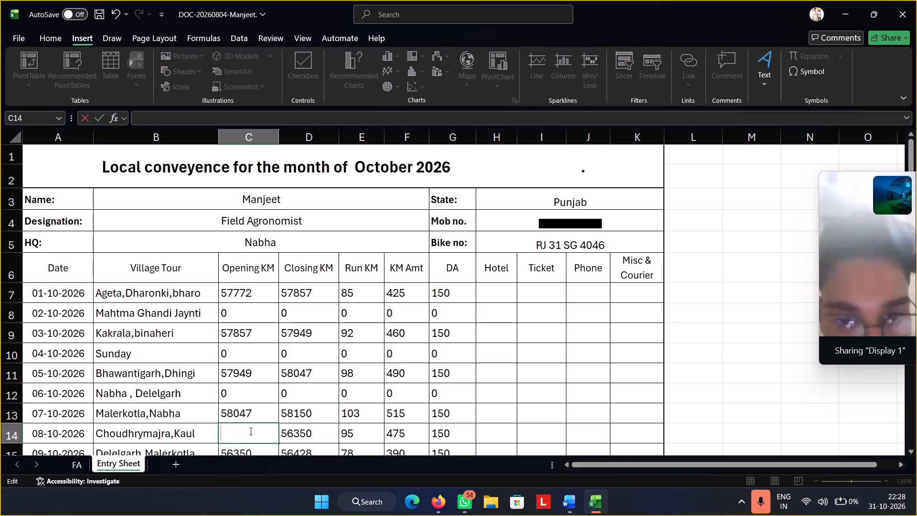
key("5")
key("8")
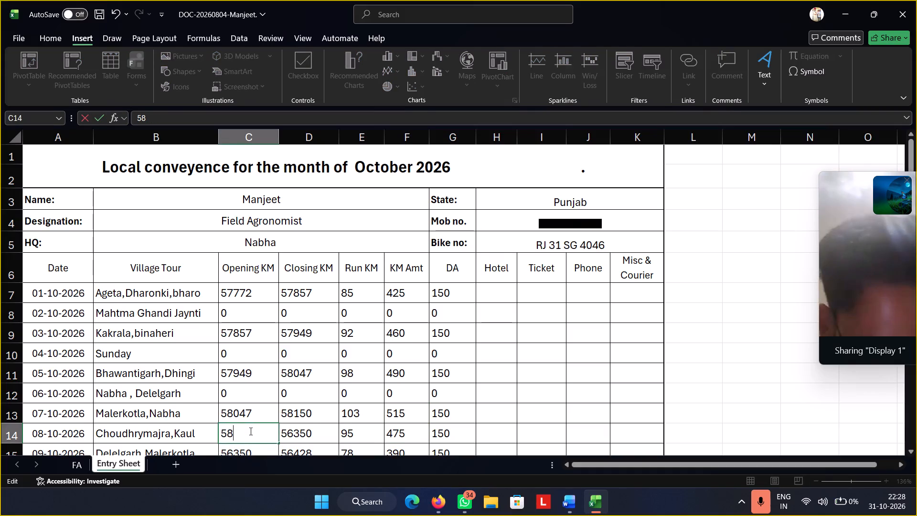
type("150")
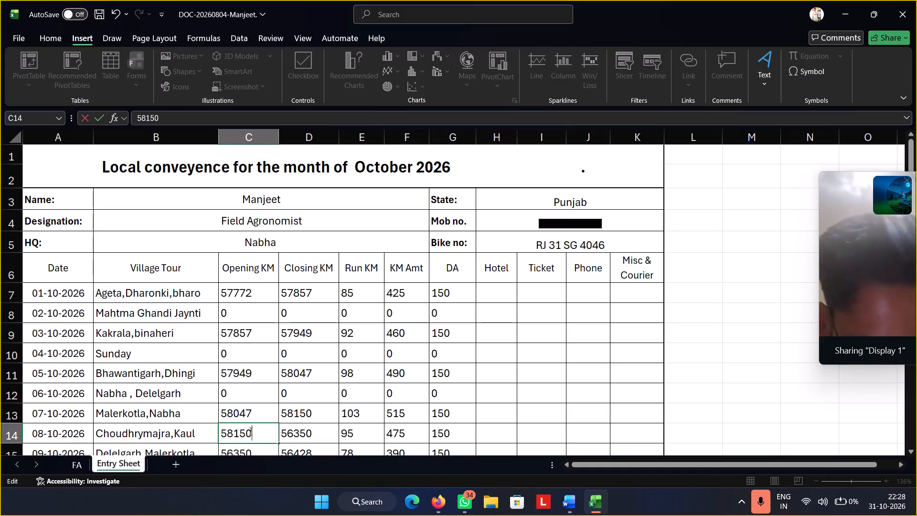
Set the Closing KM in cell D14, the row dated 08-10-2026, to 58229.
double_click(303, 436)
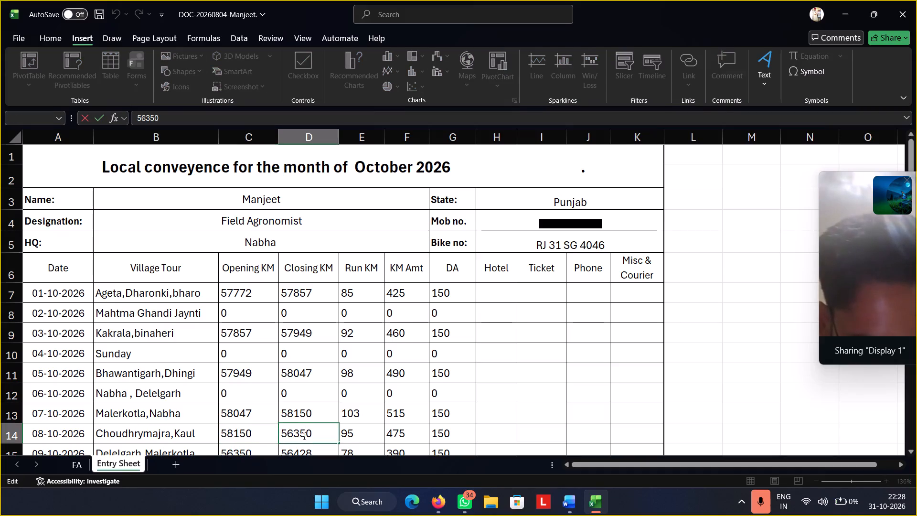
key("Right")
key("BackSpace")
key("BackSpace")
key("BackSpace")
key("BackSpace")
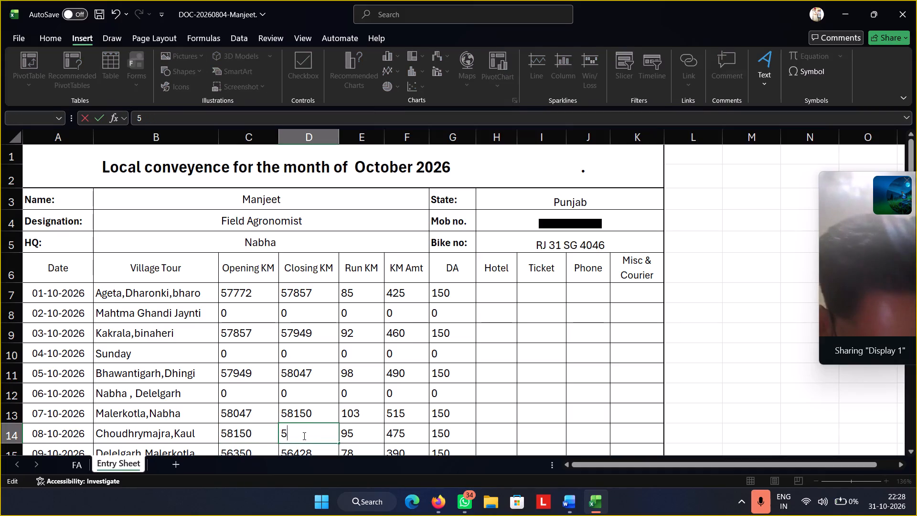
key("8")
key("2")
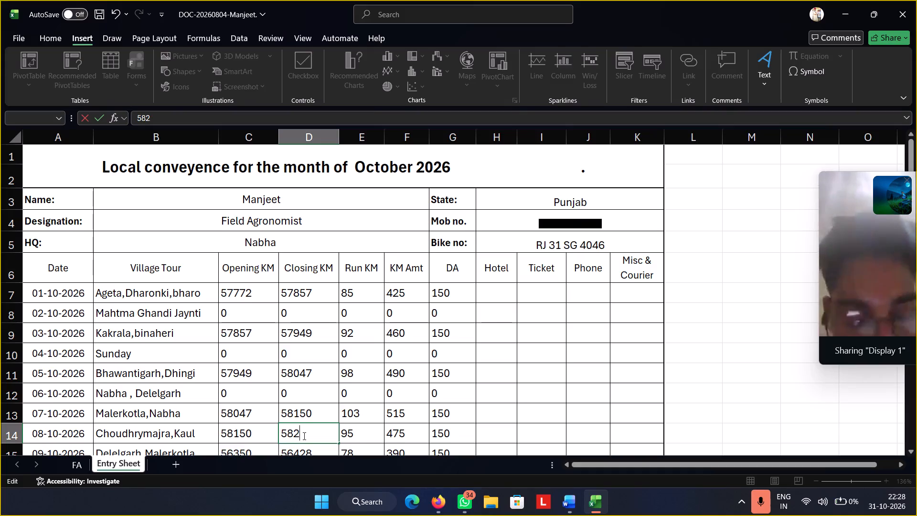
type("29")
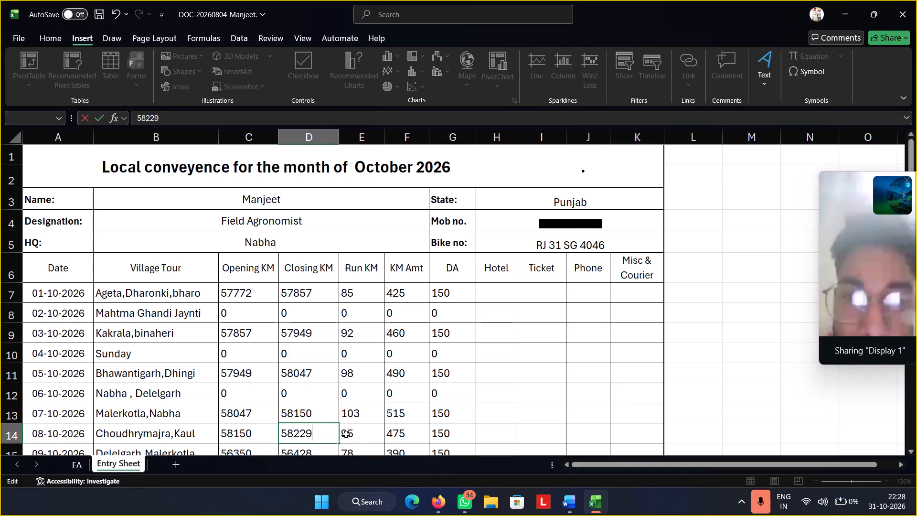
Set the Run KM to 79 and the KM Amt to 395 in row 14, dated 08-10-2026.
double_click(358, 433)
key("BackSpace")
key("BackSpace")
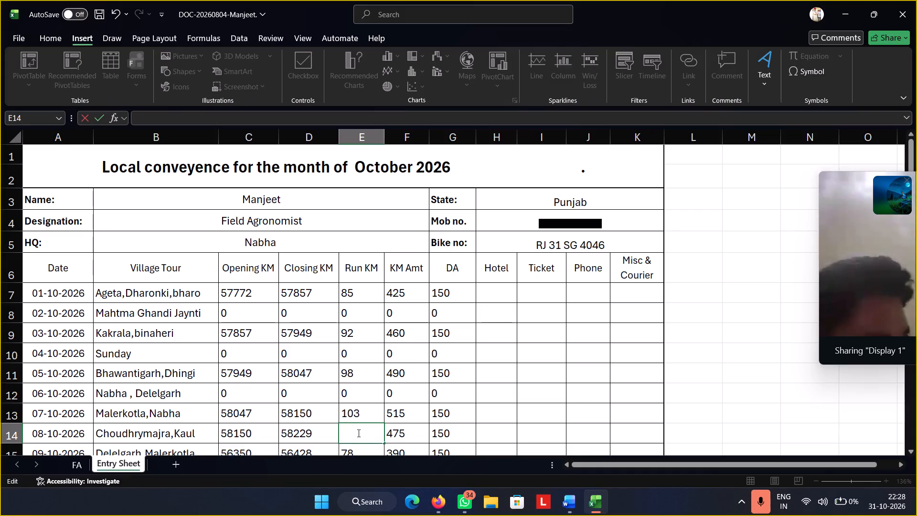
type("79")
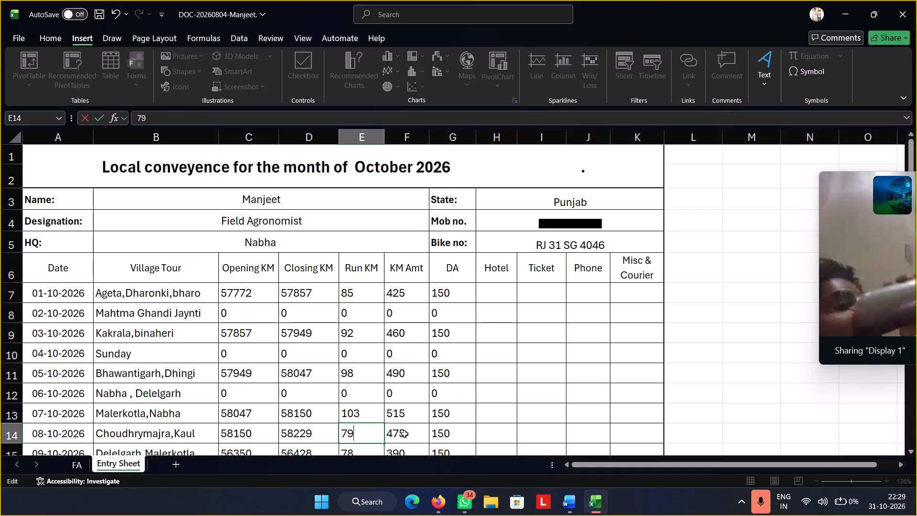
double_click(407, 433)
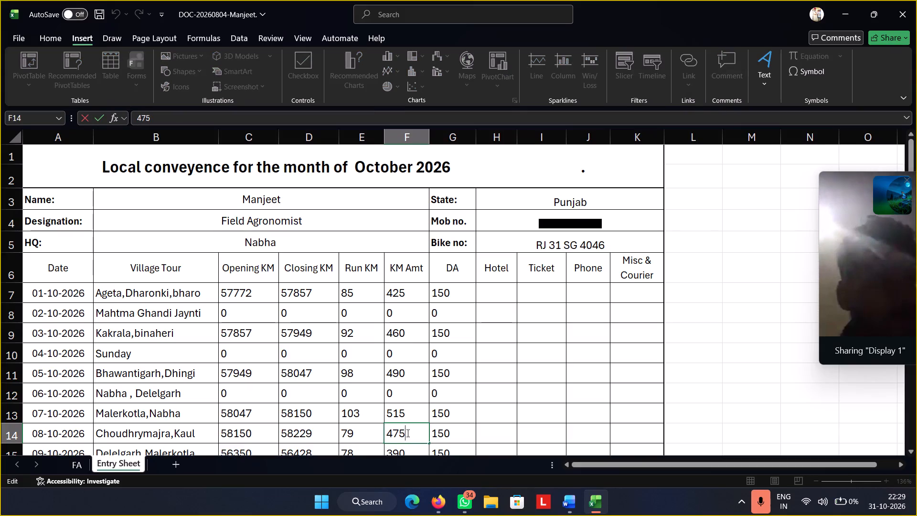
key("BackSpace")
key("BackSpace")
key("BackSpace")
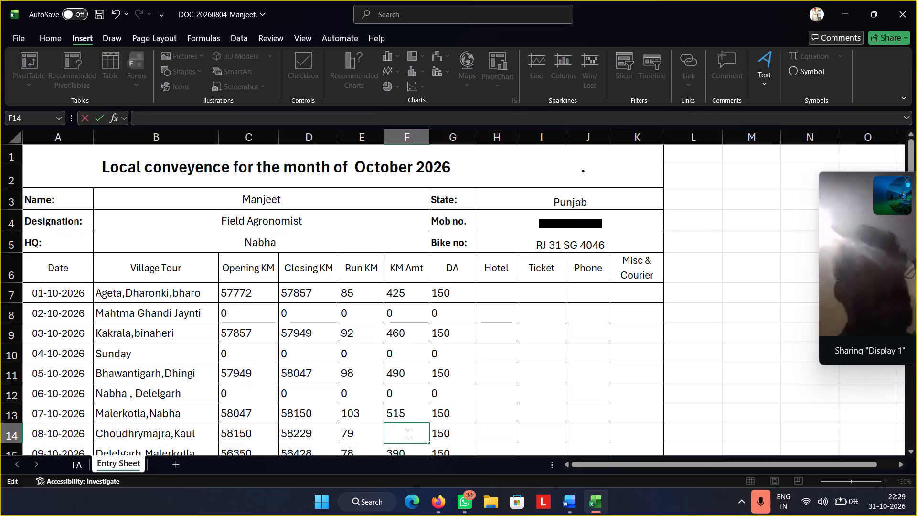
type("395")
key("Return")
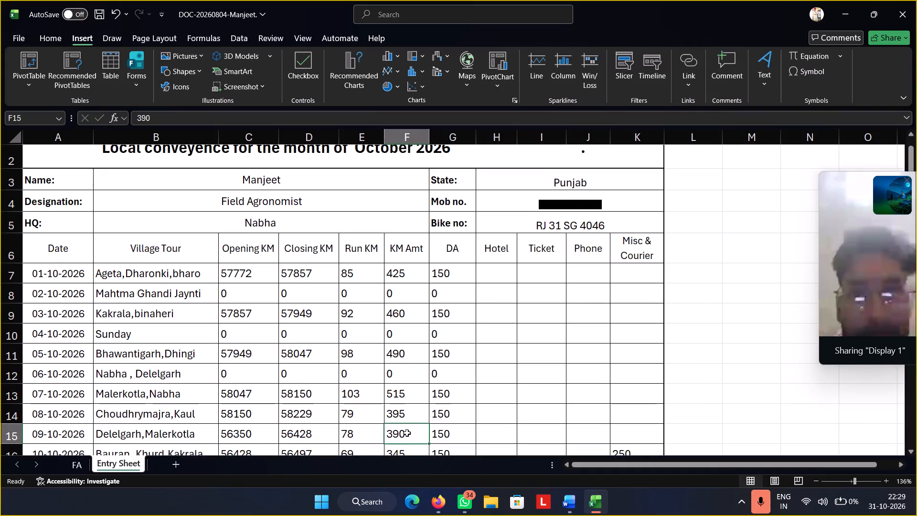
Set the Opening KM in cell C15, the row dated 09-10-2026, to 58229.
scroll(407, 433, "down", 1)
double_click(241, 411)
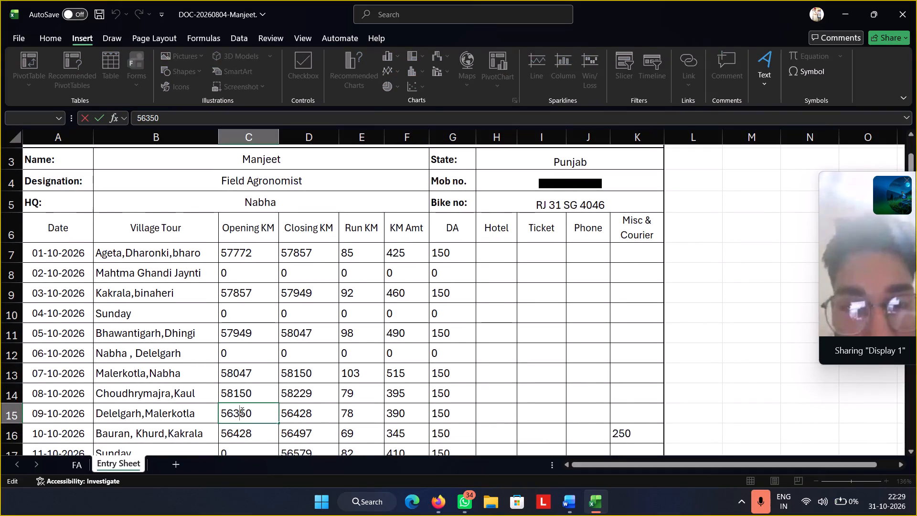
key("Right")
key("Right")
key("BackSpace")
key("BackSpace")
key("BackSpace")
key("BackSpace")
key("BackSpace")
key("BackSpace")
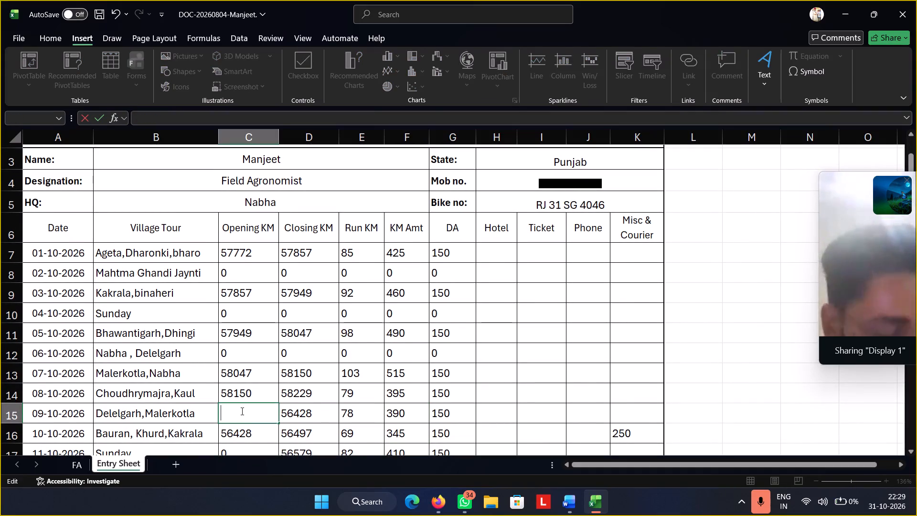
type("58")
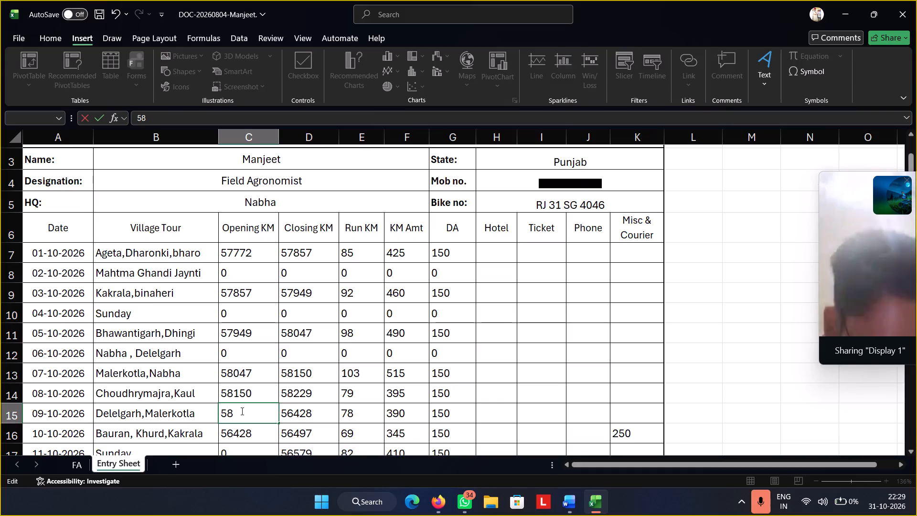
type("229")
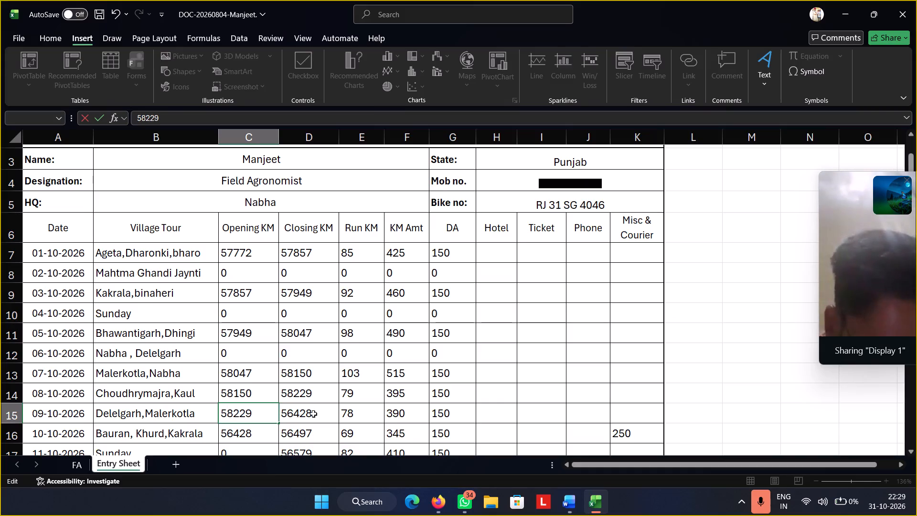
Set the Closing KM in cell D15, the row dated 09-10-2026, to 58349.
double_click(314, 414)
key("BackSpace")
key("BackSpace")
key("BackSpace")
key("BackSpace")
key("BackSpace")
key("BackSpace")
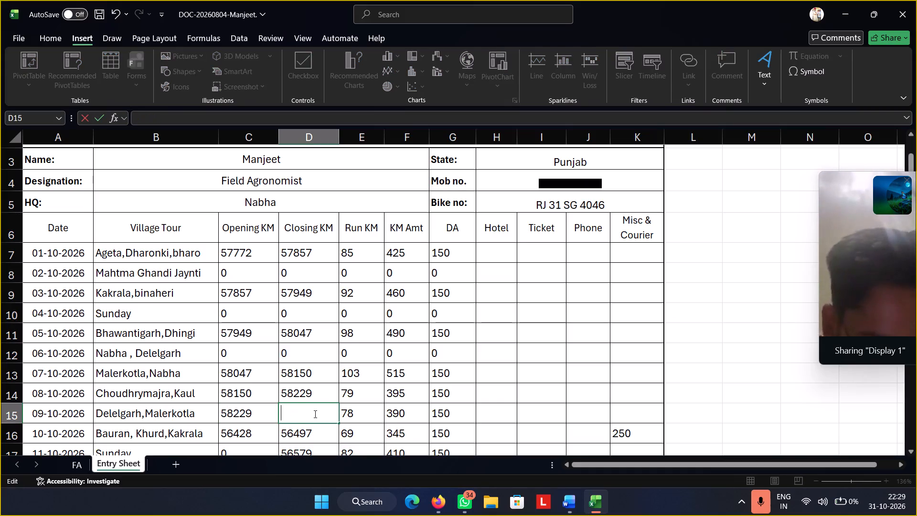
type("58")
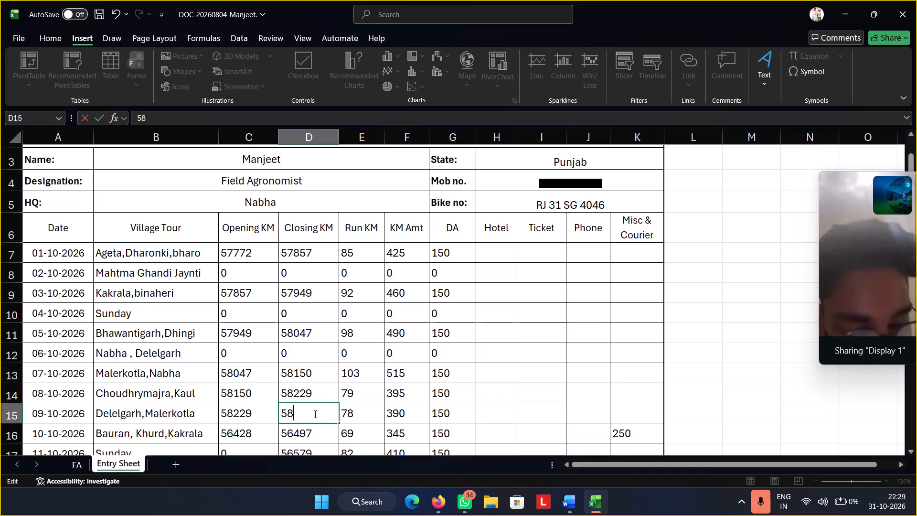
key("3")
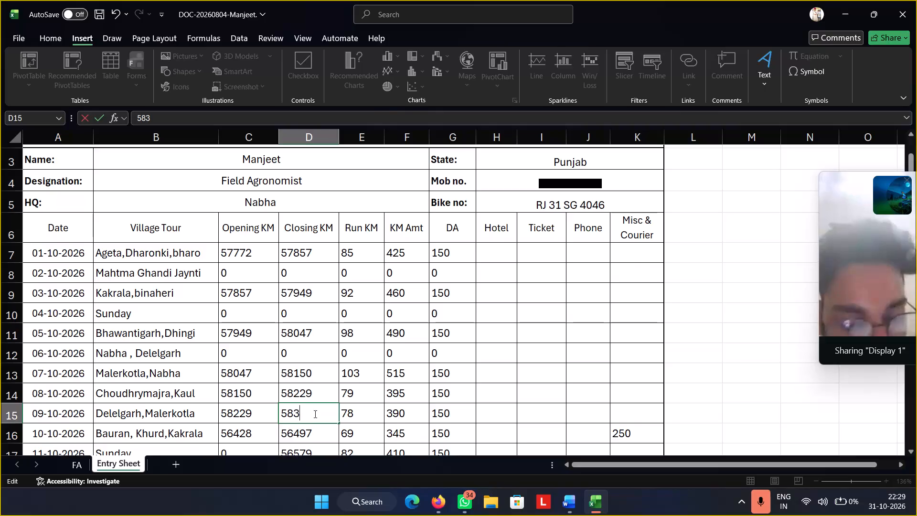
type("49")
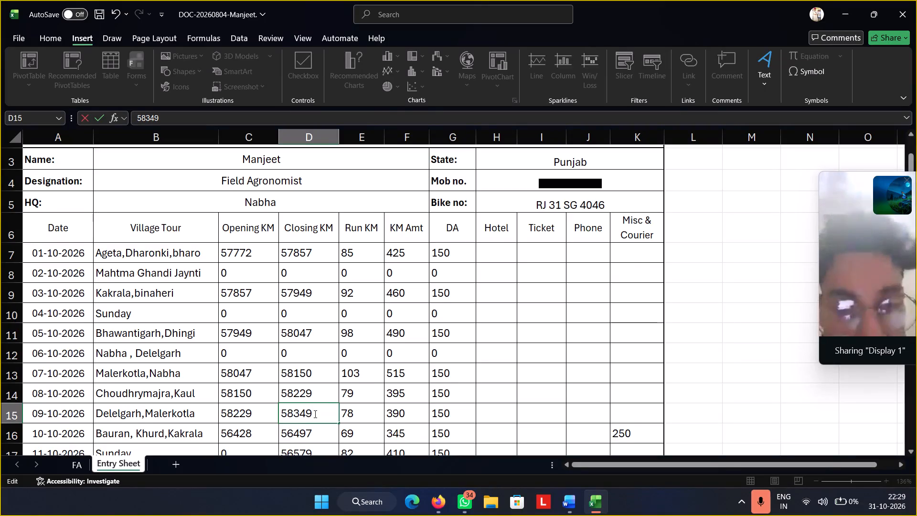
Set the Run KM to 120 and the KM Amt to 600 in row 15, dated 09-10-2026.
double_click(370, 415)
key("BackSpace")
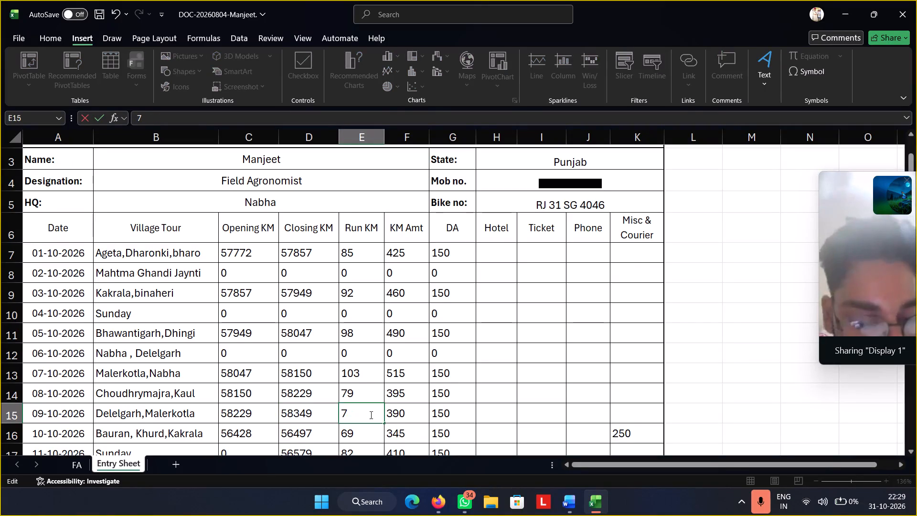
key("BackSpace")
type("129")
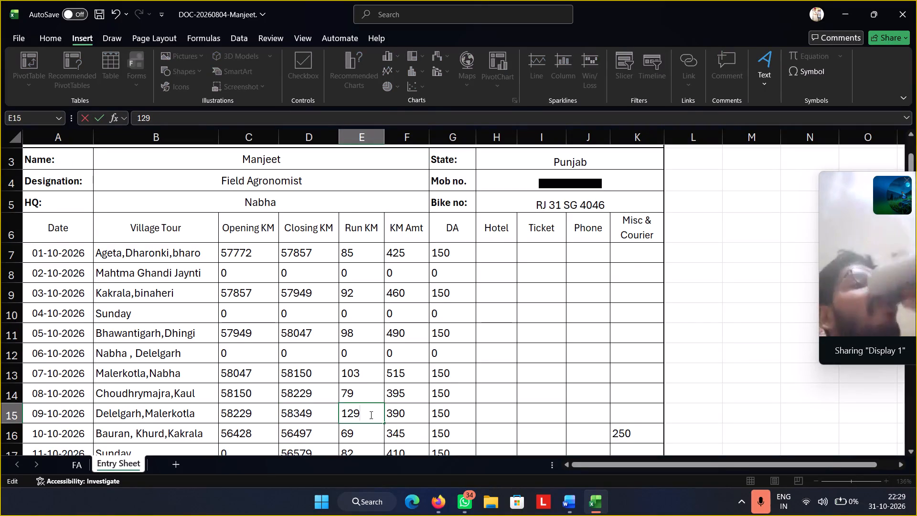
key("BackSpace")
key("0")
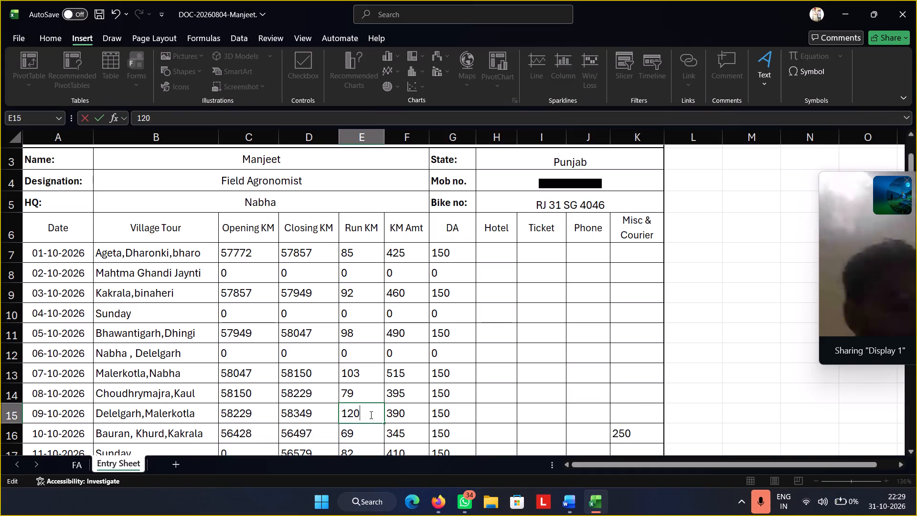
double_click(407, 408)
key("BackSpace")
key("BackSpace")
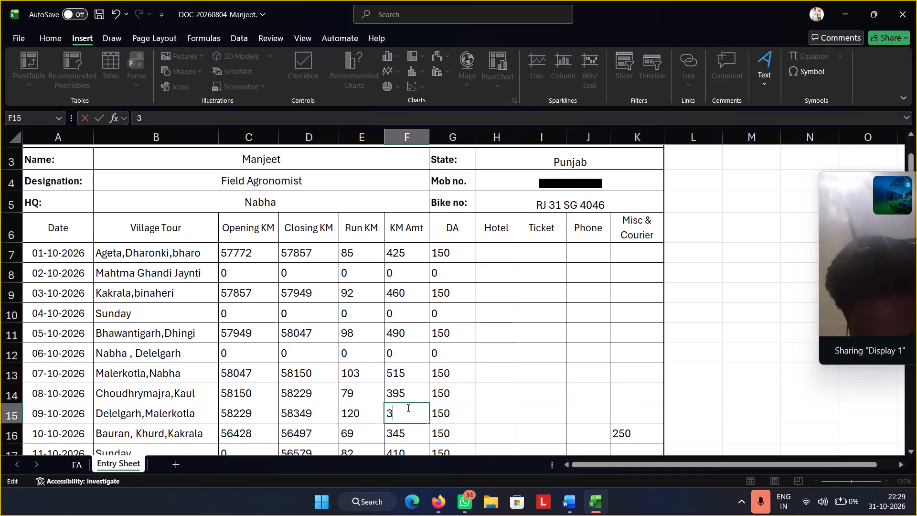
key("BackSpace")
type("600")
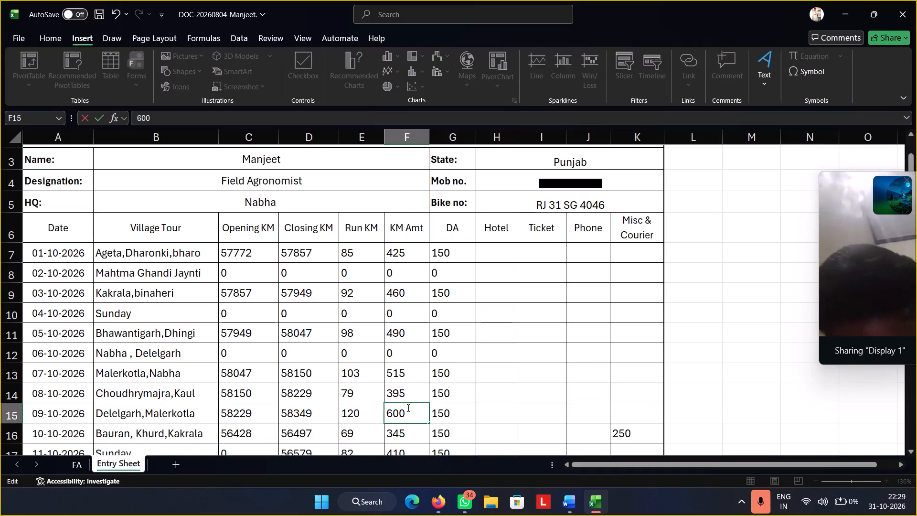
Set the Opening KM in cell C16, the row dated 10-10-2026, to 58349.
key("Return")
double_click(251, 435)
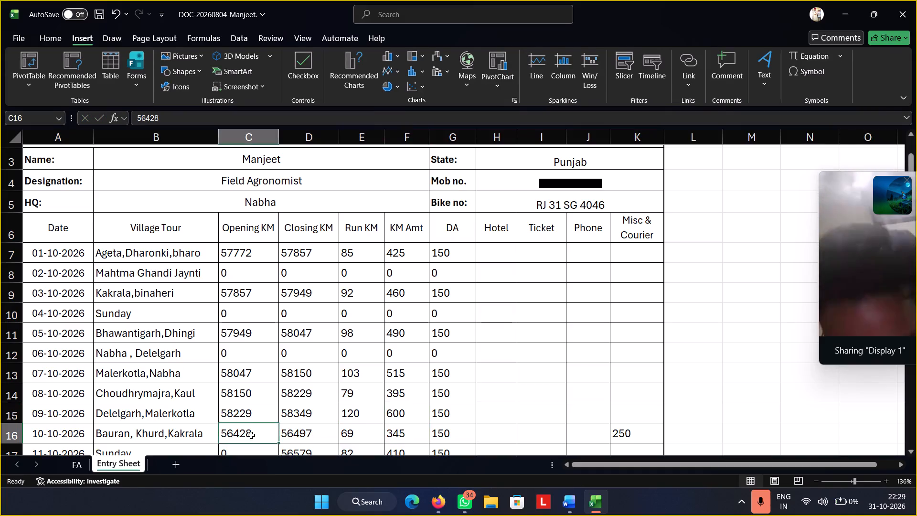
key("BackSpace")
key("BackSpace")
key("BackSpace")
key("BackSpace")
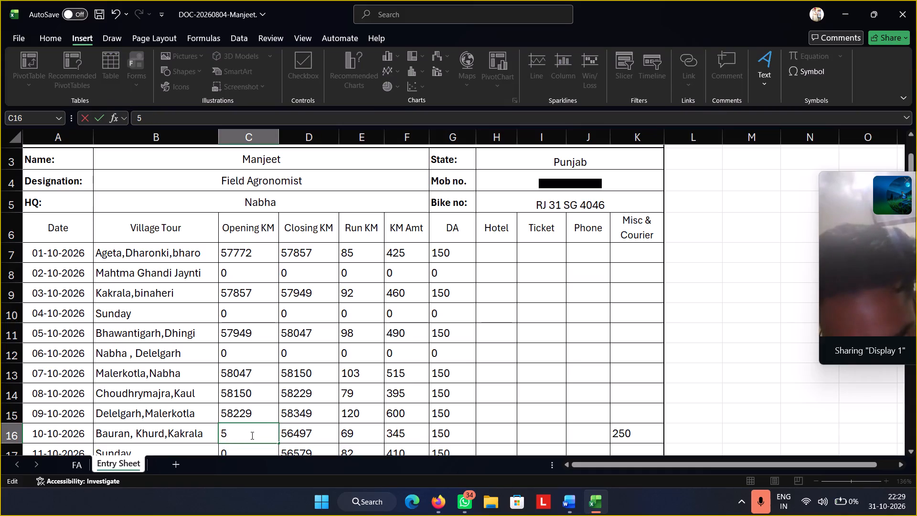
key("8")
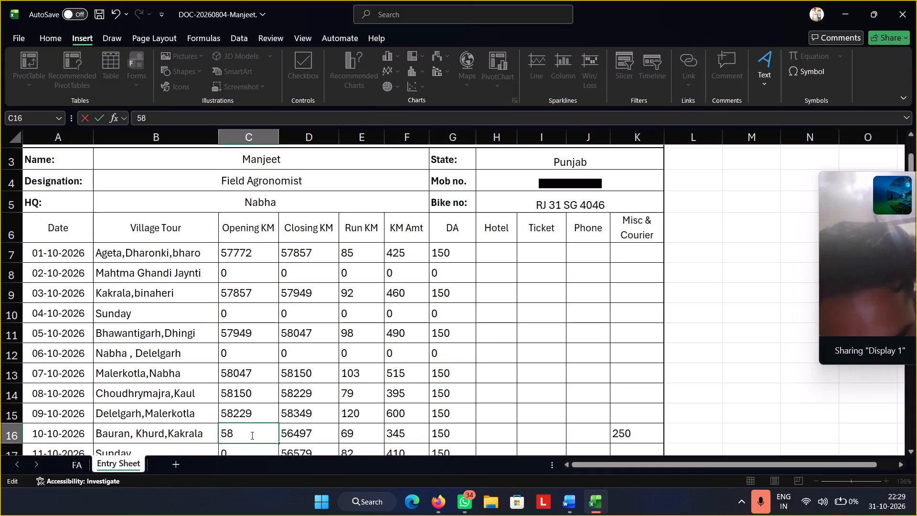
key("3")
type("49")
Set the Closing KM in cell D16, the row dated 10-10-2026, to 58464.
double_click(319, 433)
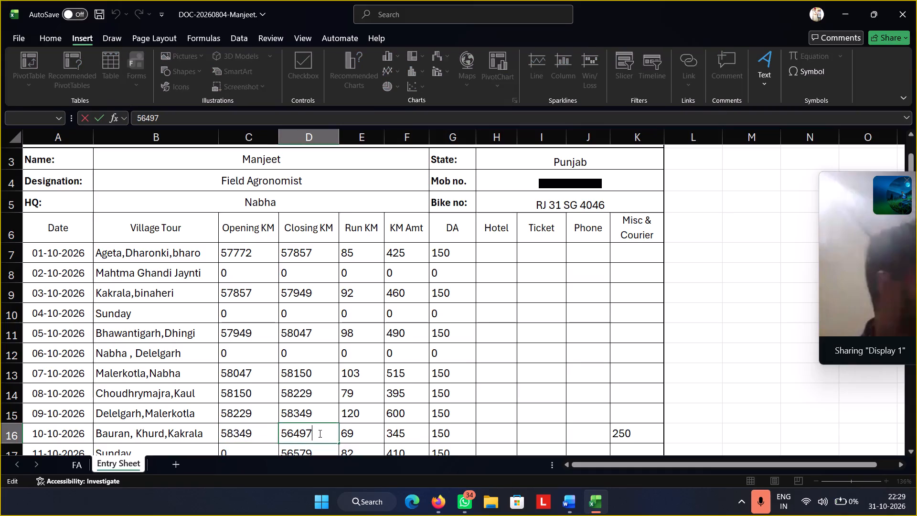
key("BackSpace")
key("BackSpace")
key("BackSpace")
key("BackSpace")
key("8")
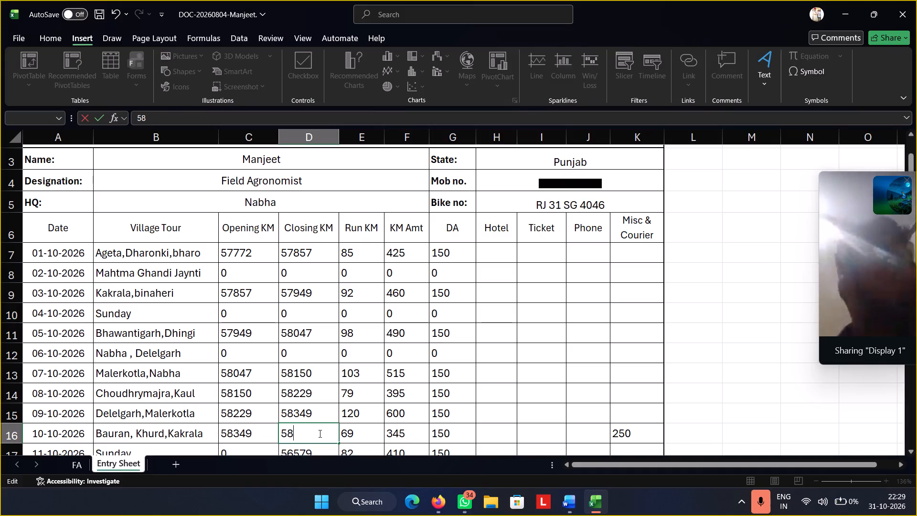
type("46")
key("4")
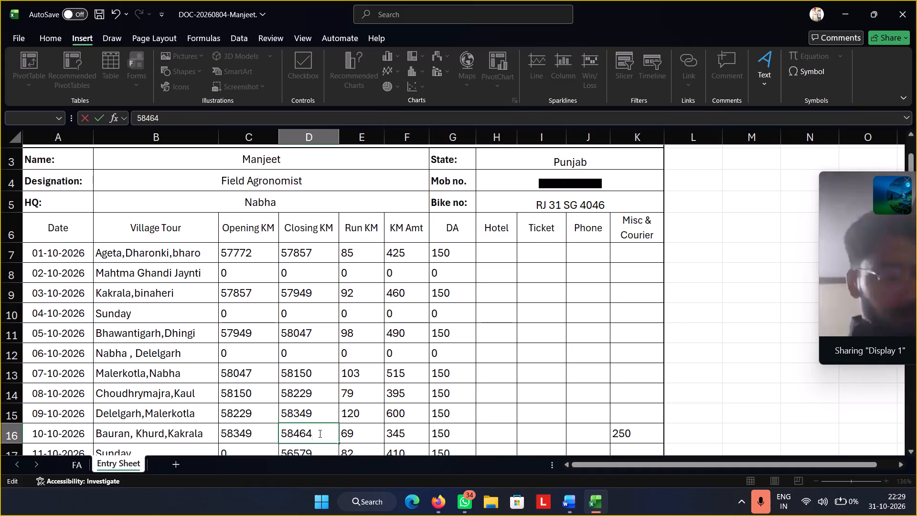
double_click(361, 438)
key("BackSpace")
key("BackSpace")
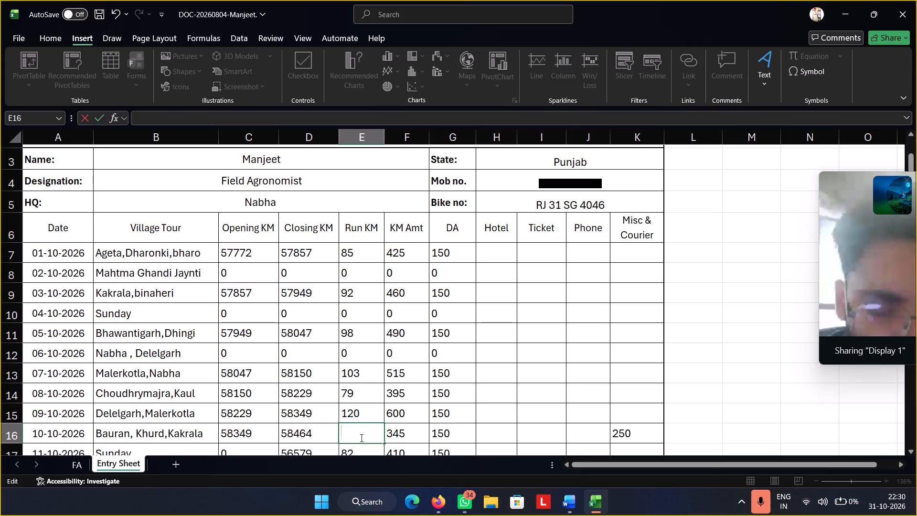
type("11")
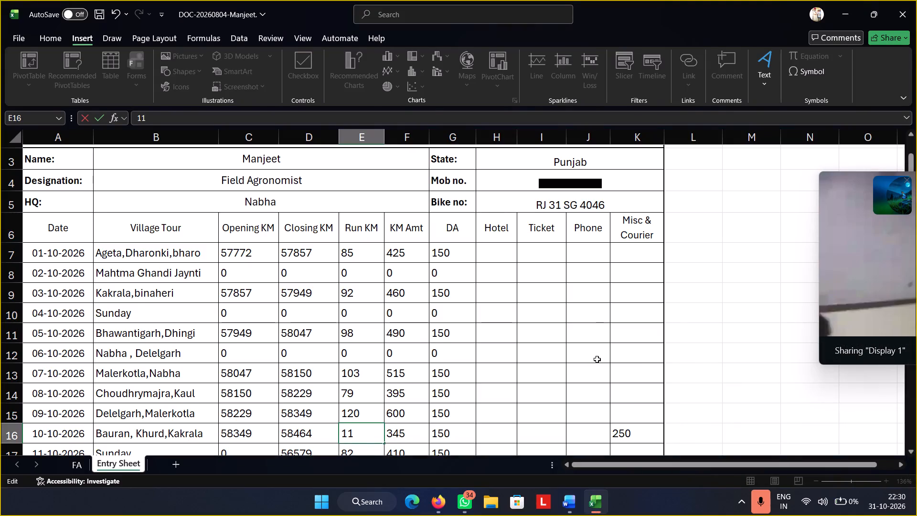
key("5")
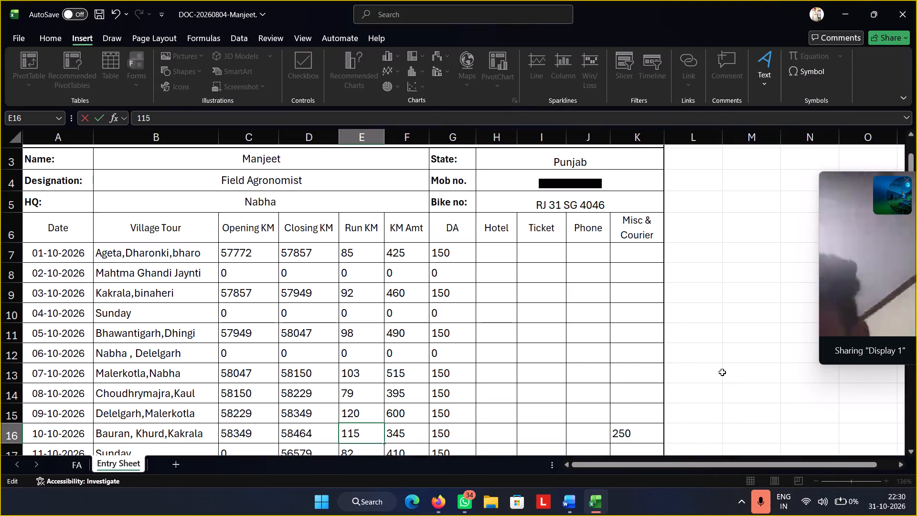
Set the KM Amt in cell F16, the row dated 10-10-2026, to 575.
double_click(412, 432)
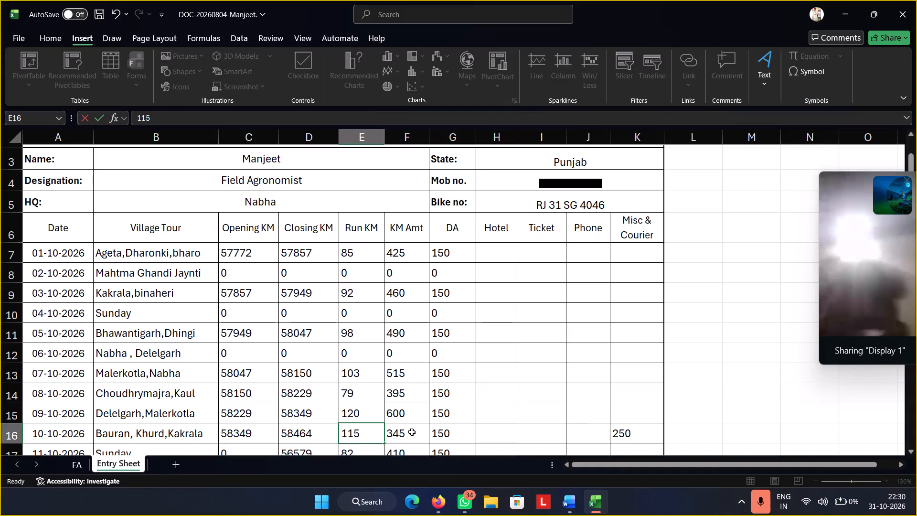
key("BackSpace")
key("BackSpace")
key("BackSpace")
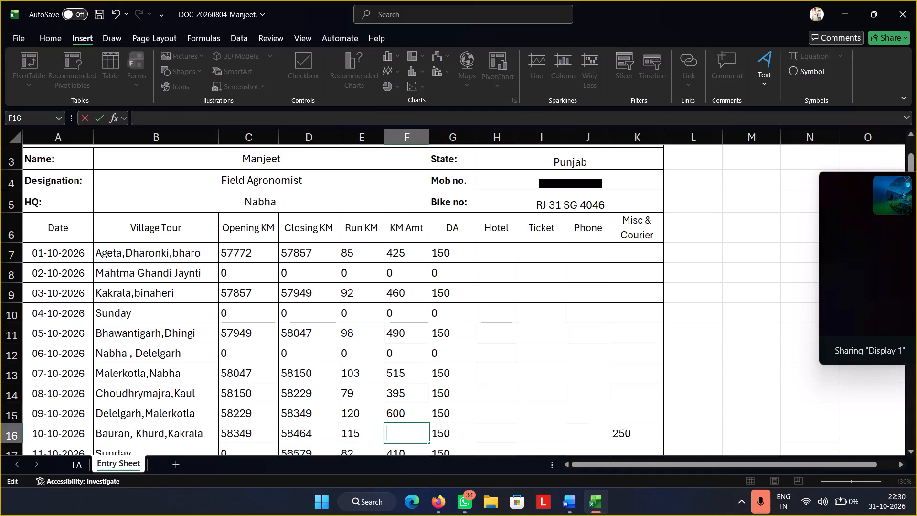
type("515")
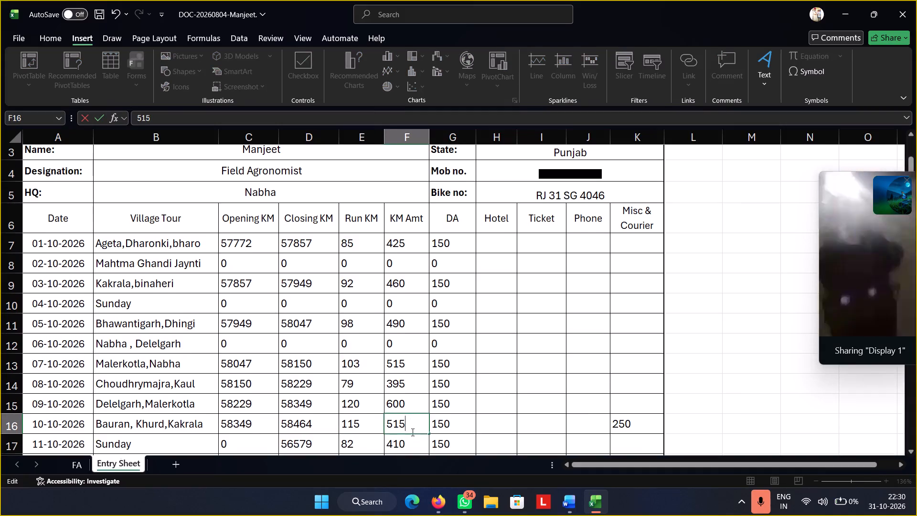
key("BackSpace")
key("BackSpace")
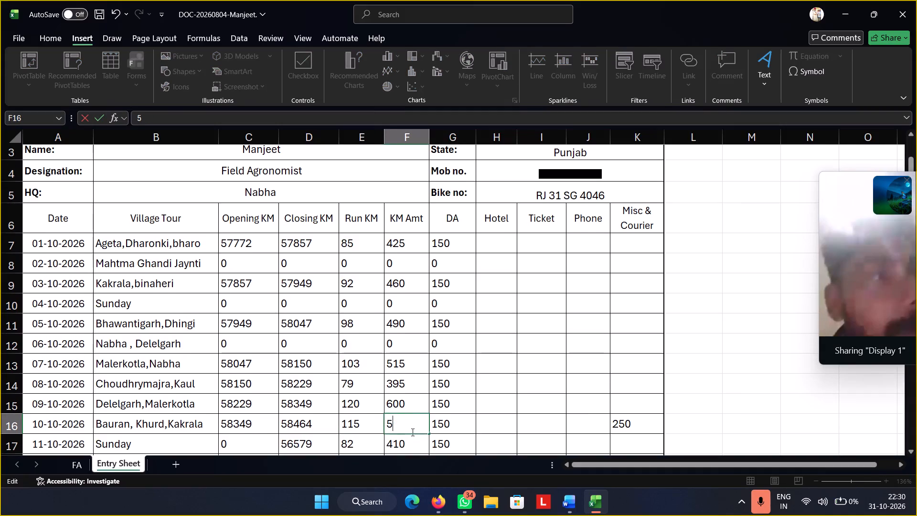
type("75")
Set the Closing KM and the Run KM to 0 in row 17, the Sunday dated 11-10-2026.
scroll(412, 432, "down", 1)
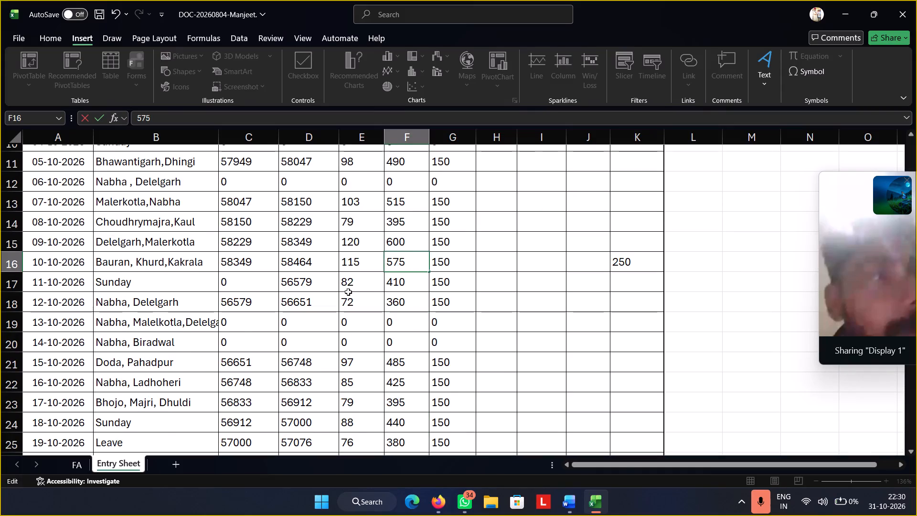
double_click(313, 280)
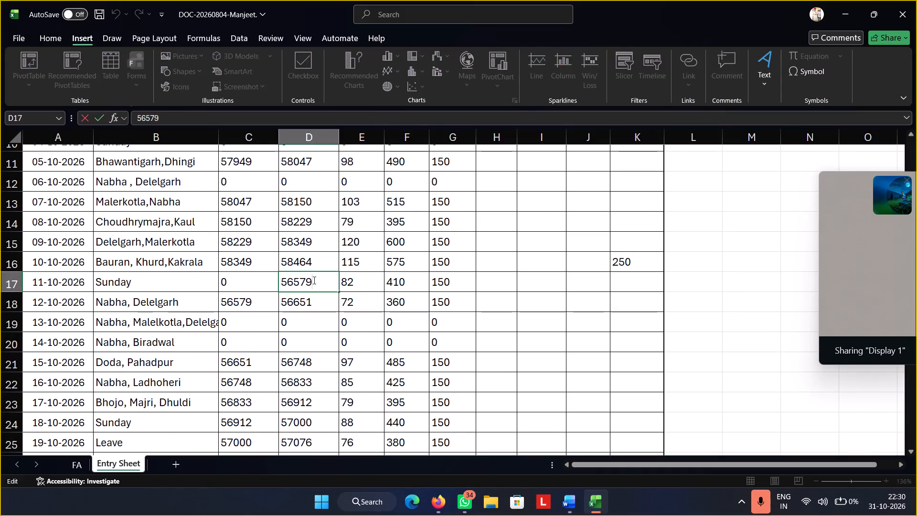
key("BackSpace")
key("BackSpace")
key("BackSpace")
key("BackSpace")
key("BackSpace")
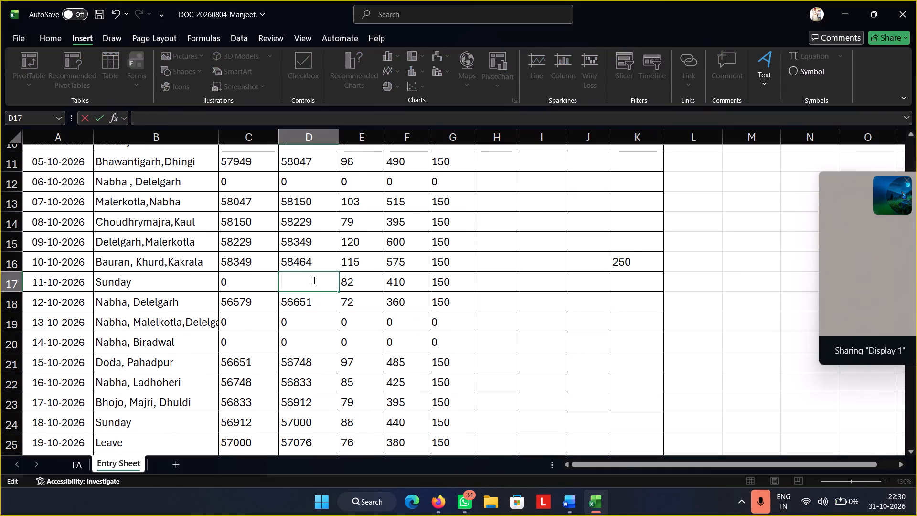
key("0")
double_click(360, 286)
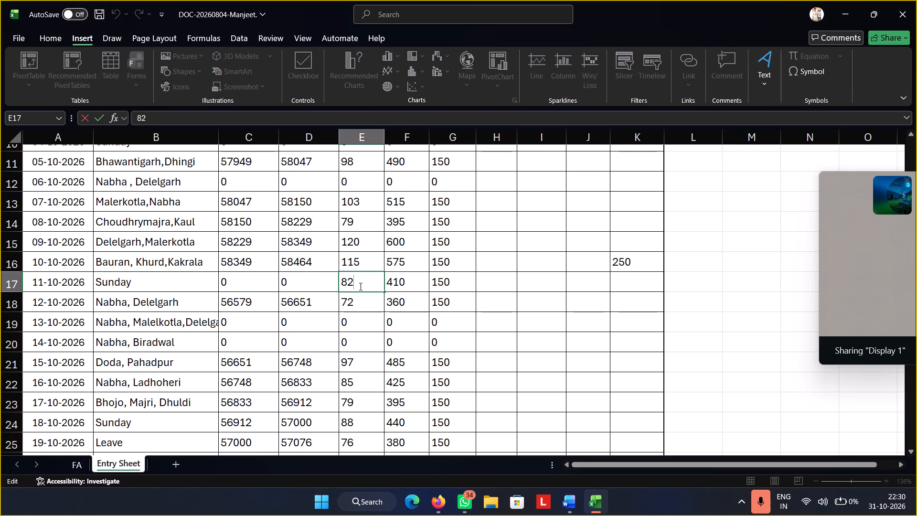
key("BackSpace")
key("BackSpace")
key("0")
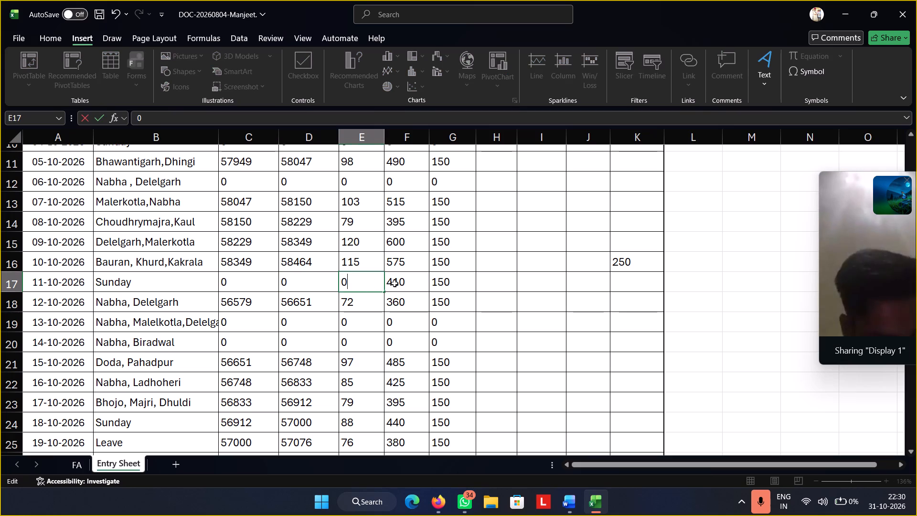
Set the KM Amt and the DA to 0 in row 17, the Sunday dated 11-10-2026.
double_click(416, 286)
key("BackSpace")
key("BackSpace")
key("BackSpace")
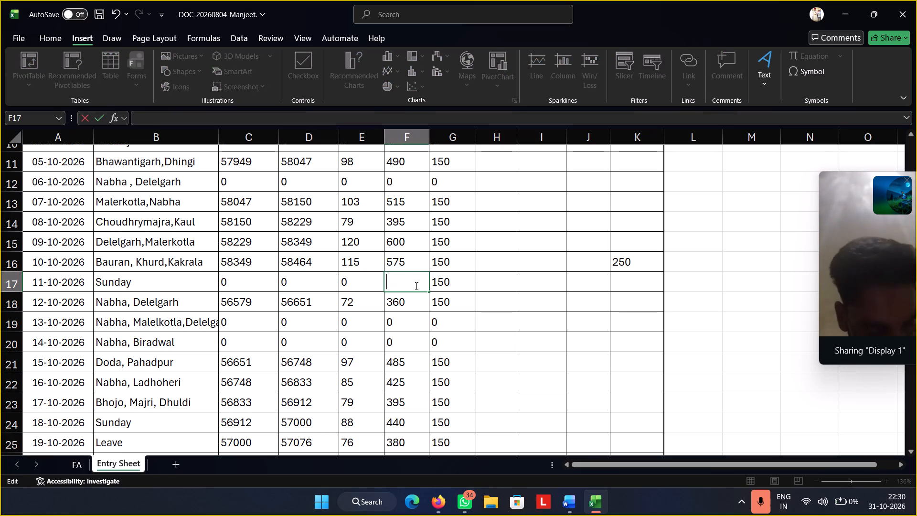
key("0")
double_click(451, 282)
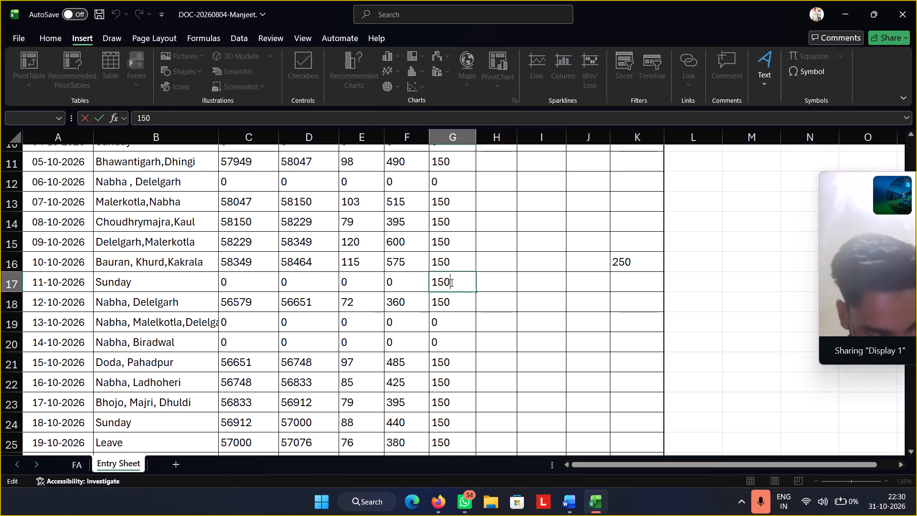
key("BackSpace")
key("BackSpace")
key("BackSpace")
key("0")
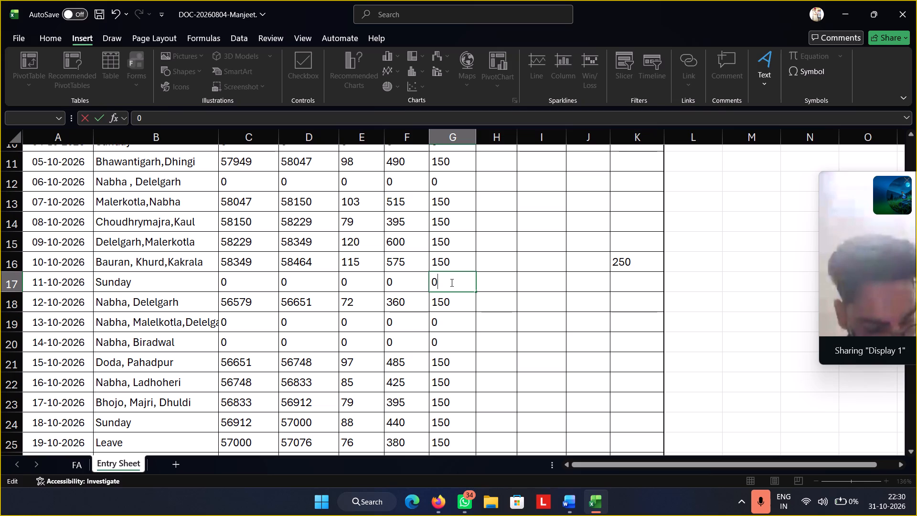
Set the Opening KM in cell C18, the row dated 12-10-2026, to 58464.
double_click(247, 308)
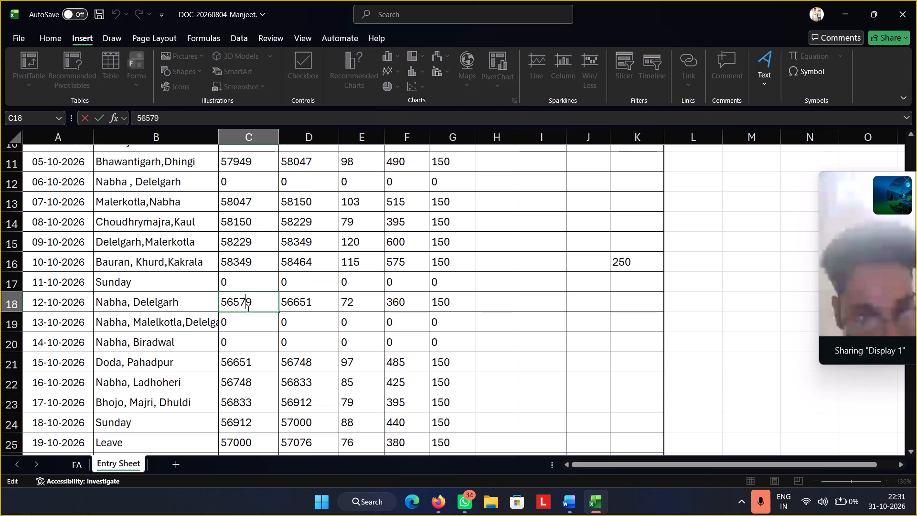
key("Right")
key("BackSpace")
key("BackSpace")
key("BackSpace")
key("BackSpace")
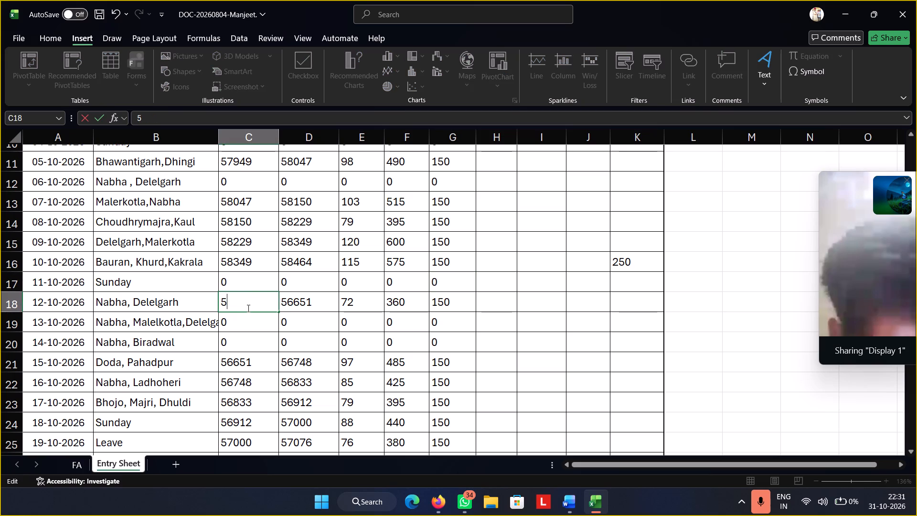
key("8")
type("464")
Set the Closing KM in cell D18, the row dated 12-10-2026, to 58566.
left_click(312, 306)
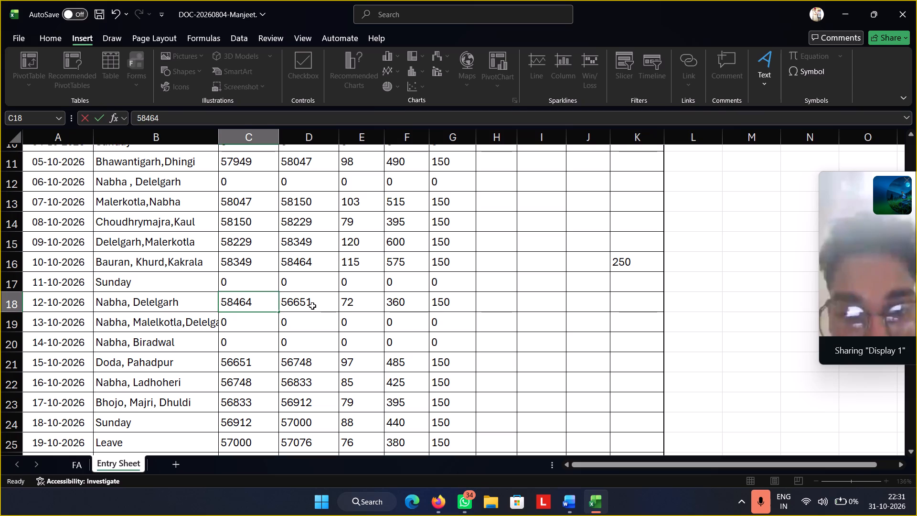
double_click(312, 306)
key("BackSpace")
key("BackSpace")
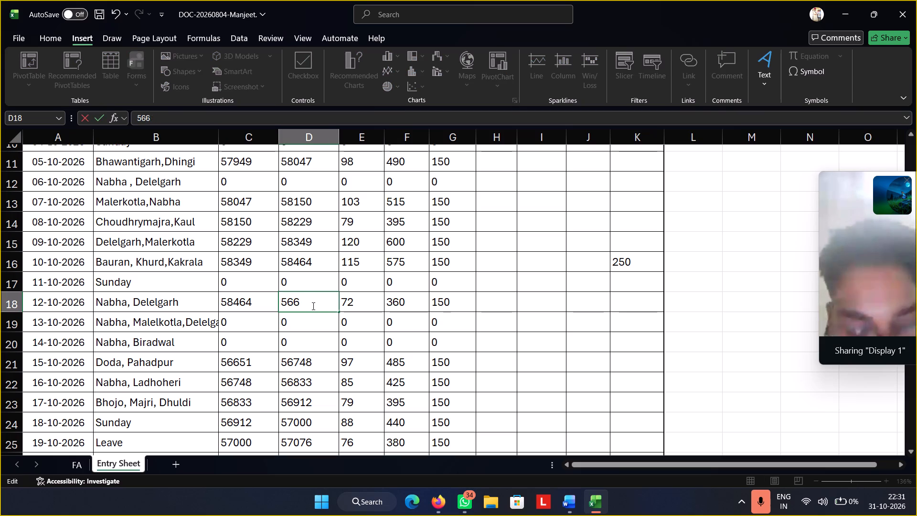
key("BackSpace")
key("BackSpace")
key("8")
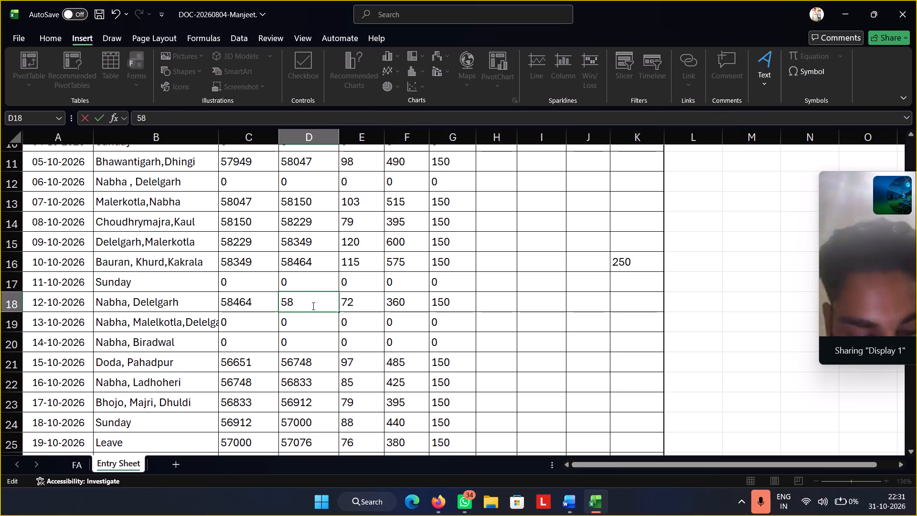
type("566")
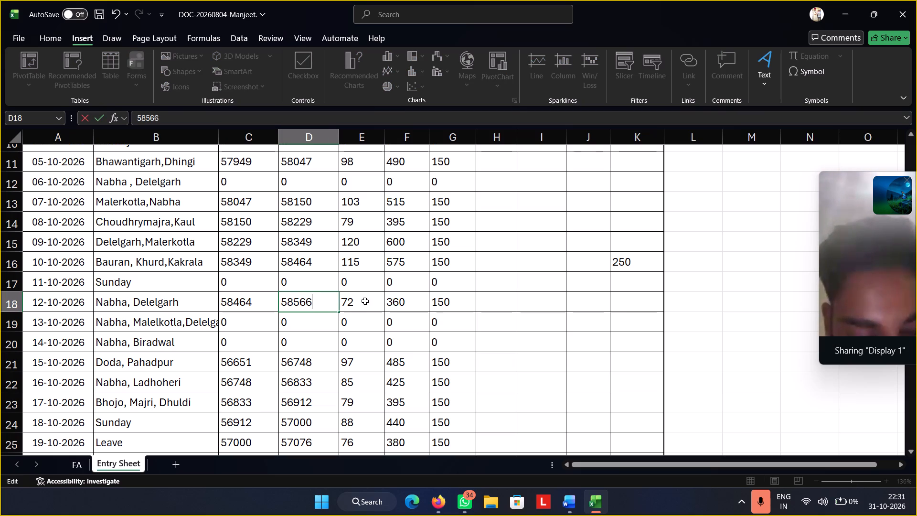
Set the Run KM to 102 and the KM Amt to 510 in row 18, dated 12-10-2026.
double_click(365, 301)
key("BackSpace")
key("BackSpace")
type("102")
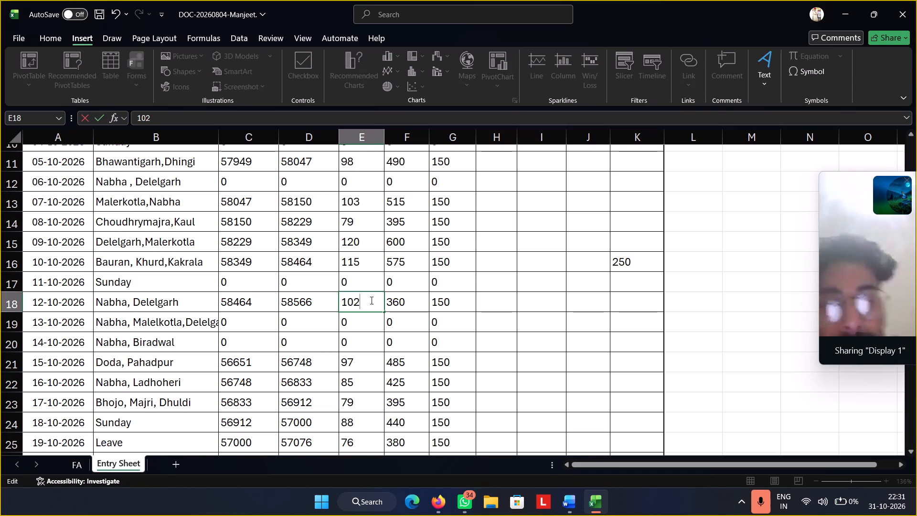
double_click(407, 305)
key("BackSpace")
key("BackSpace")
key("BackSpace")
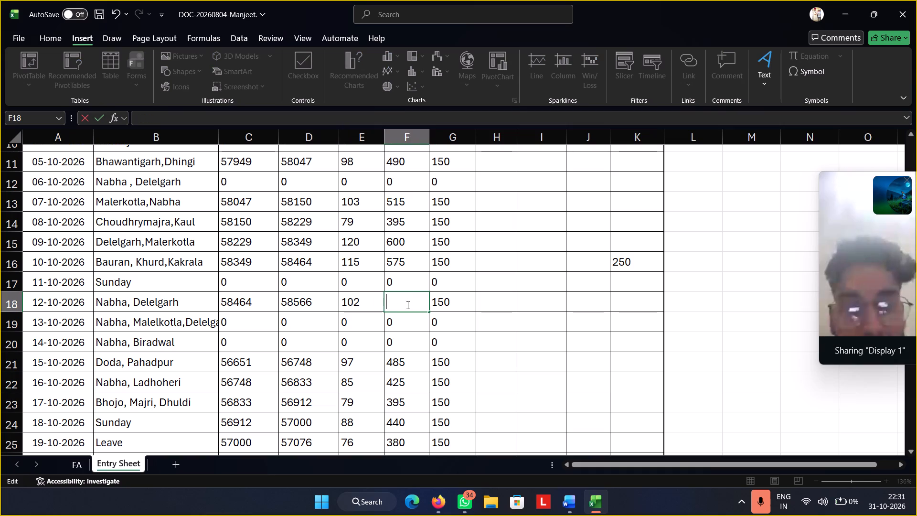
type("510")
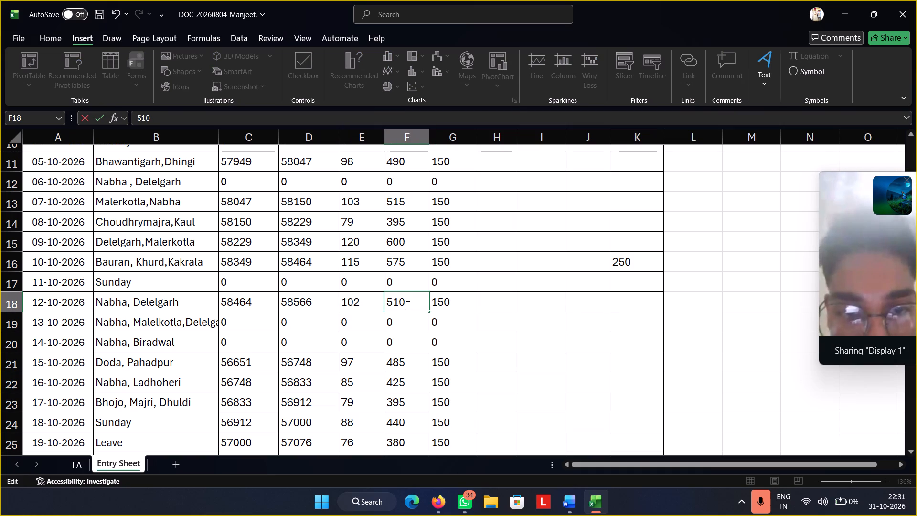
Set the Opening KM to 58566 and the Closing KM to 58659 in row 19, dated 13-10-2026.
left_click(240, 329)
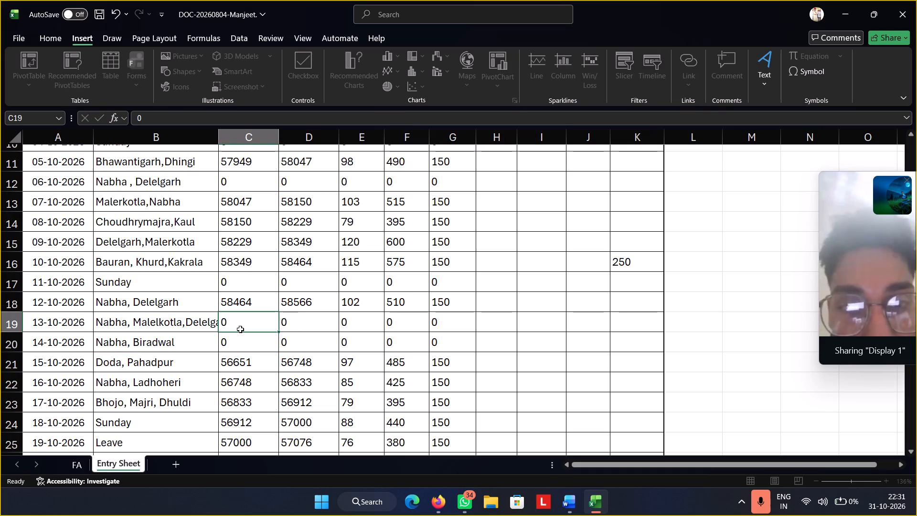
double_click(240, 329)
key("BackSpace")
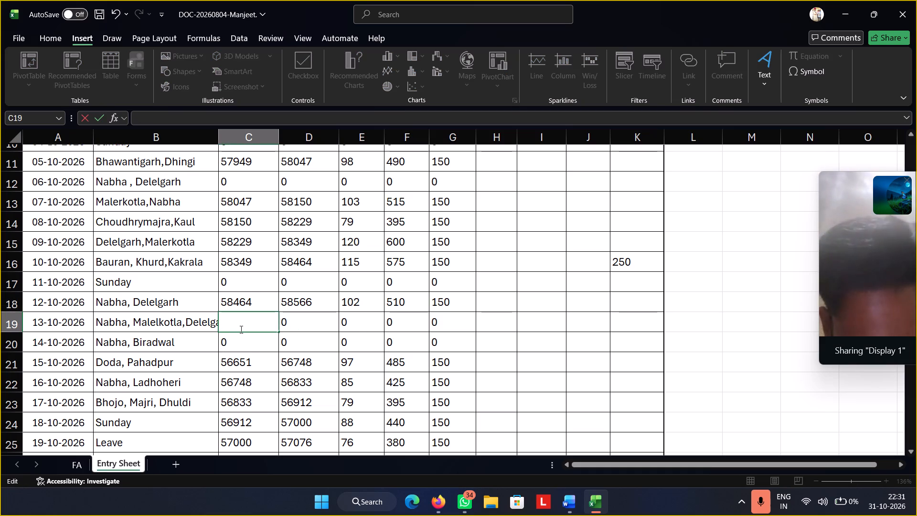
type("58")
type("566")
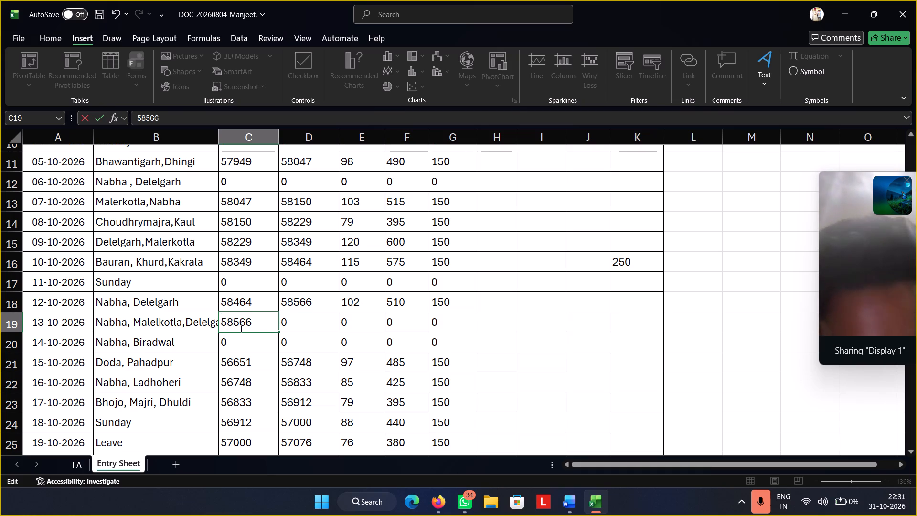
double_click(293, 322)
key("BackSpace")
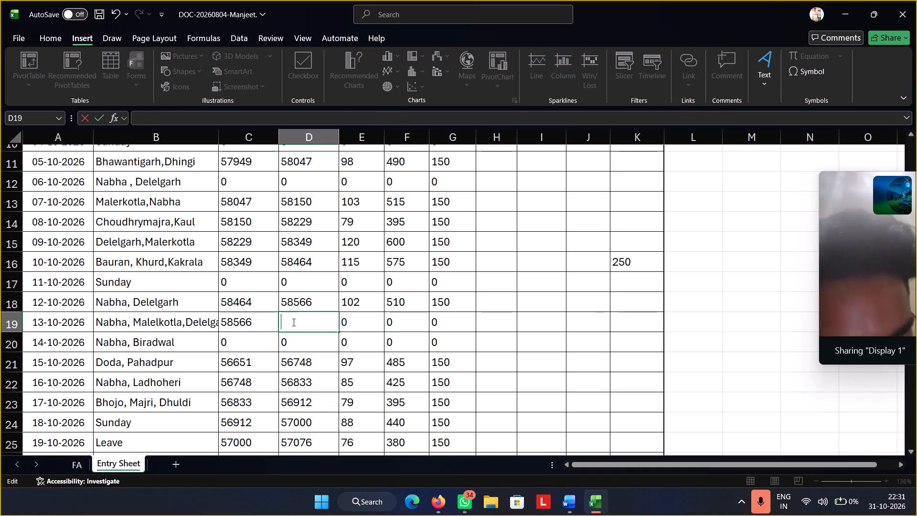
type("5865")
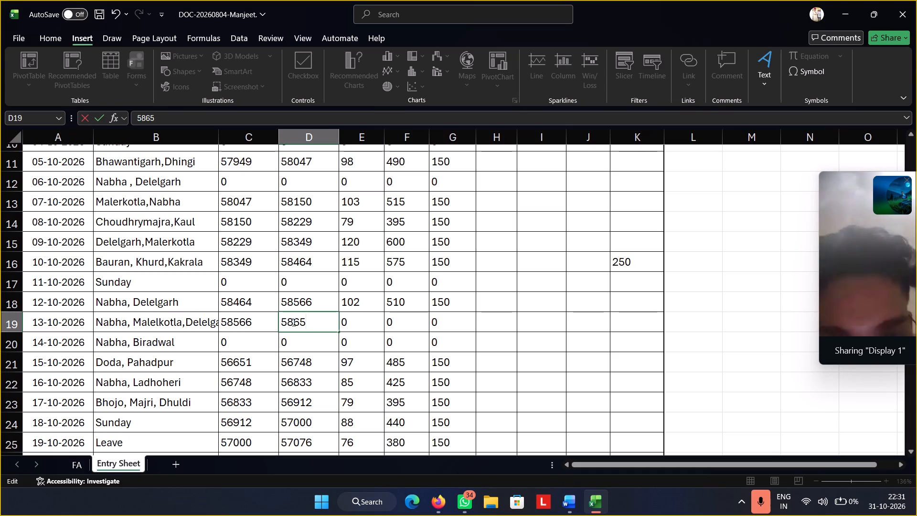
key("9")
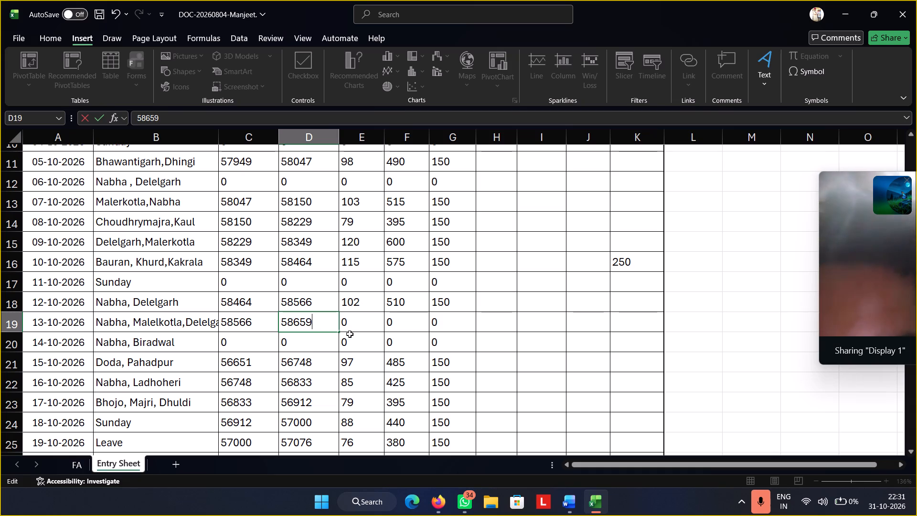
Fill in row 19, dated 13-10-2026, with Run KM 93, KM Amt 465 and DA 150.
double_click(353, 330)
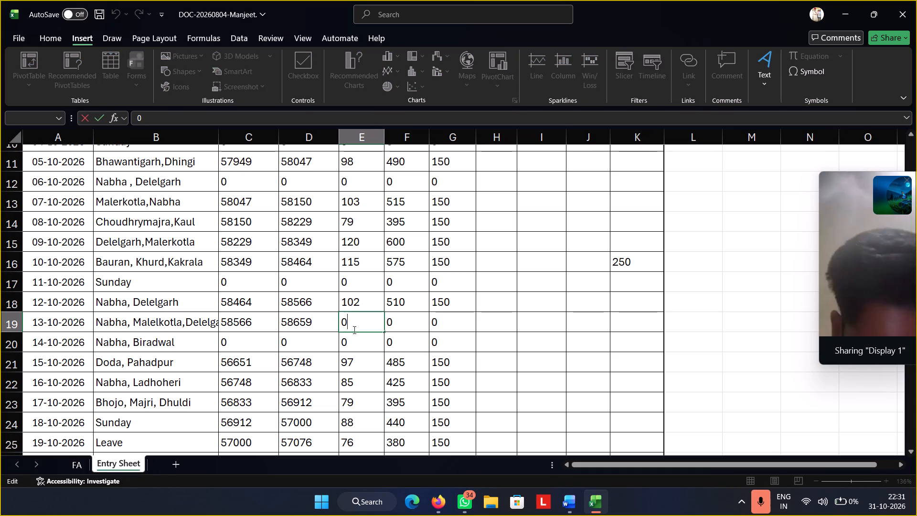
key("BackSpace")
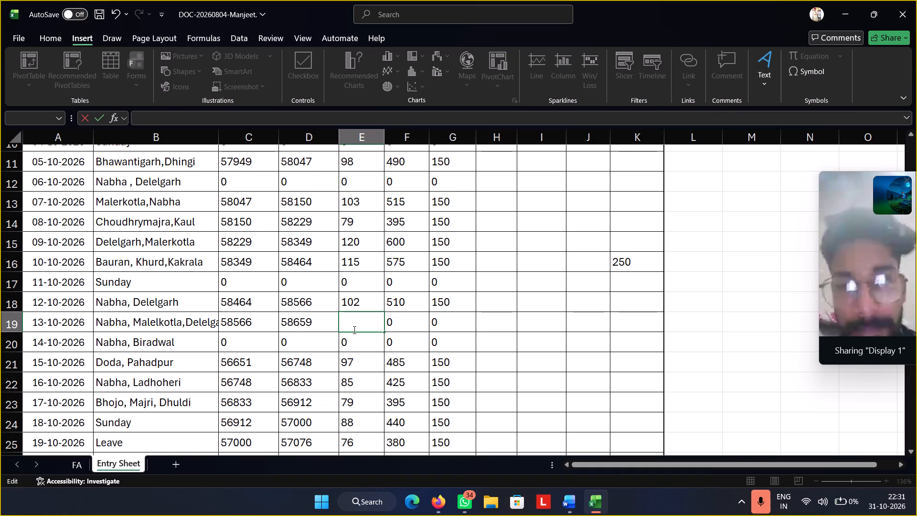
key("9")
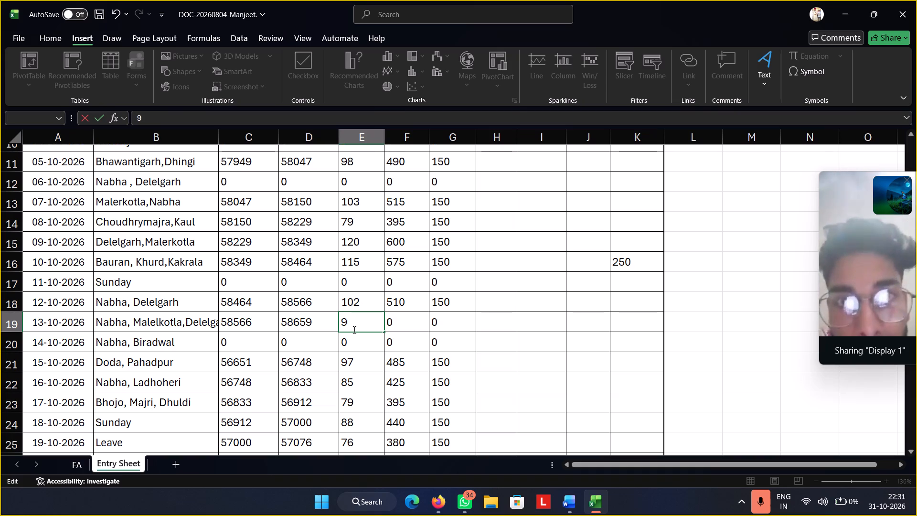
key("3")
double_click(395, 324)
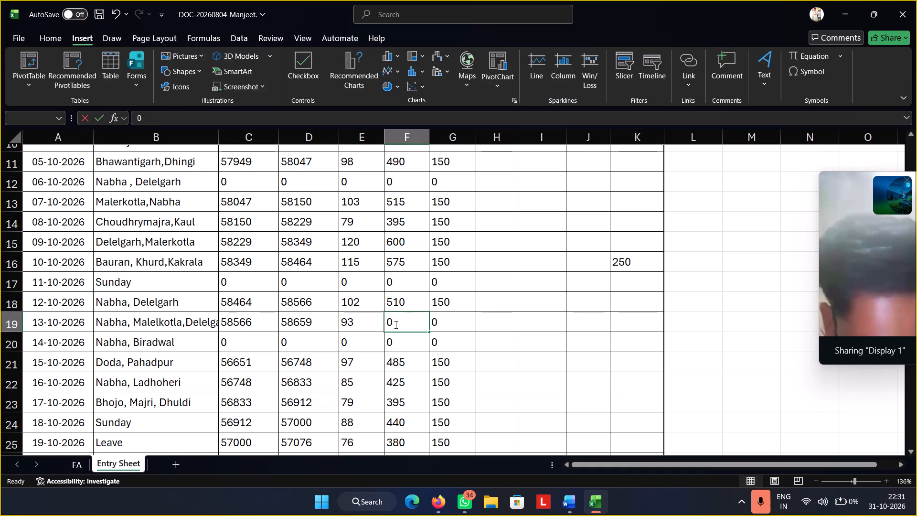
key("BackSpace")
key("BackSpace")
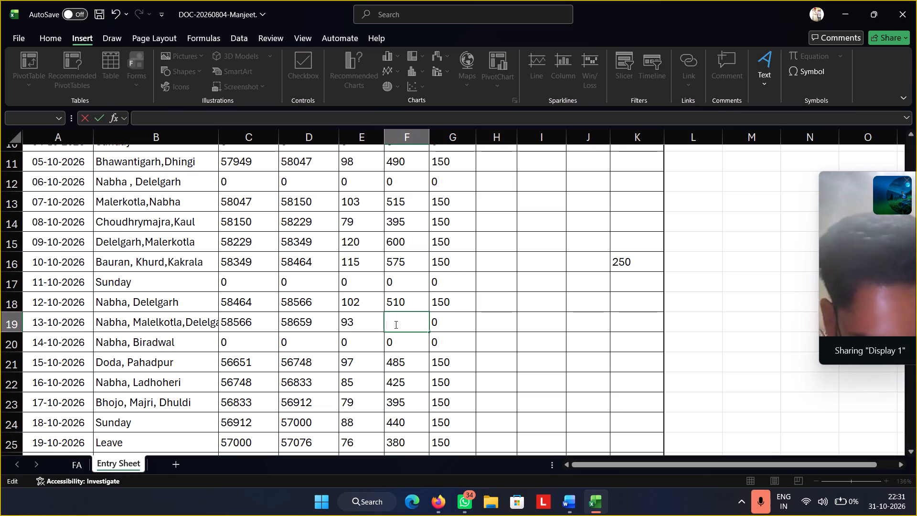
type("465")
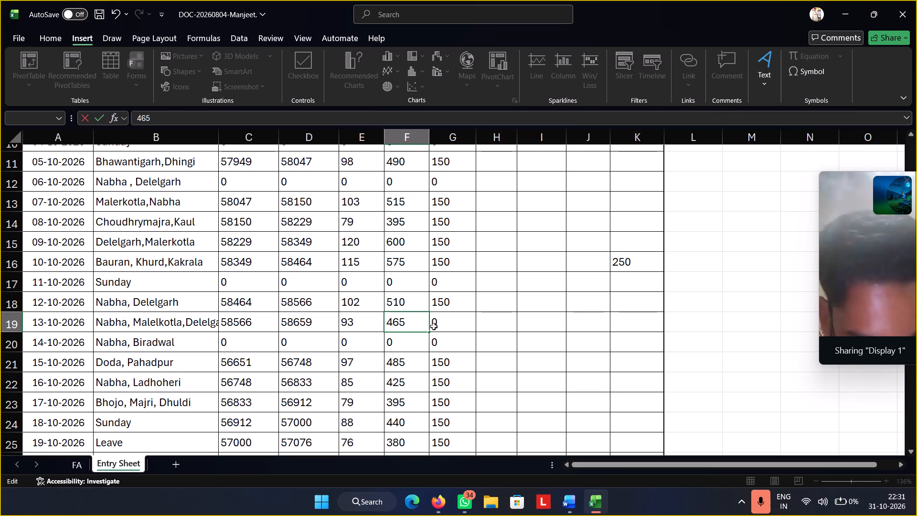
double_click(440, 327)
key("BackSpace")
type("150")
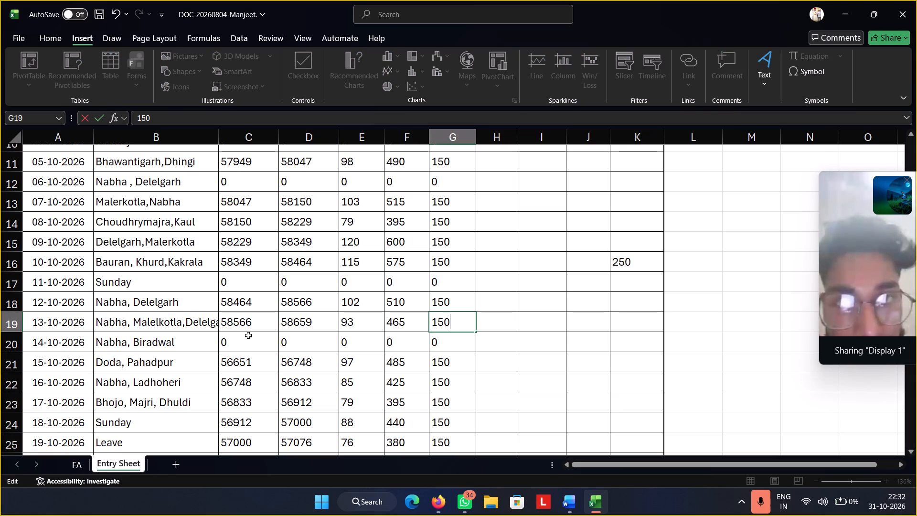
Set the Opening KM in cell C20, the row dated 14-10-2026, to 58659.
double_click(249, 339)
key("BackSpace")
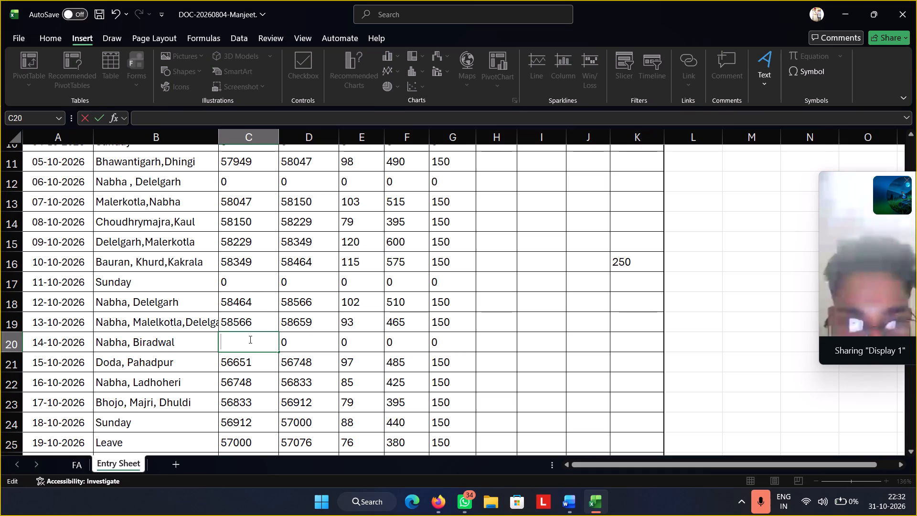
type("58")
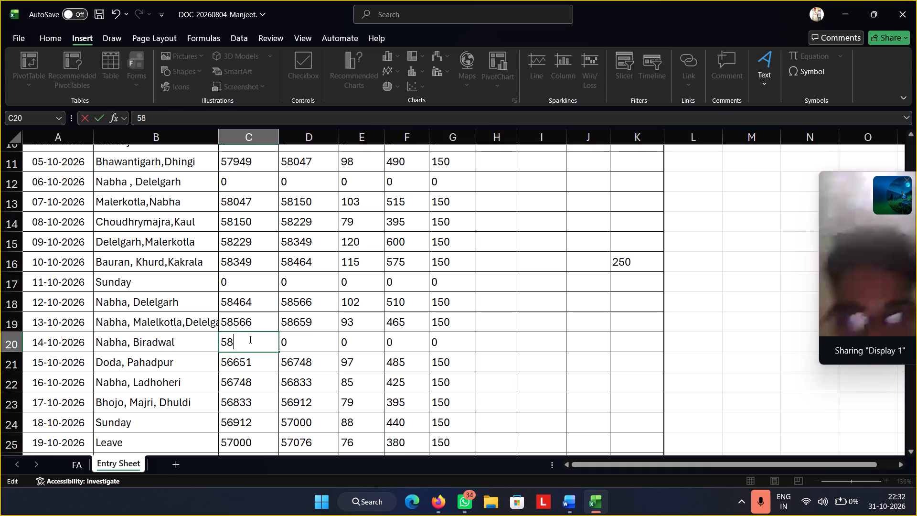
type("659")
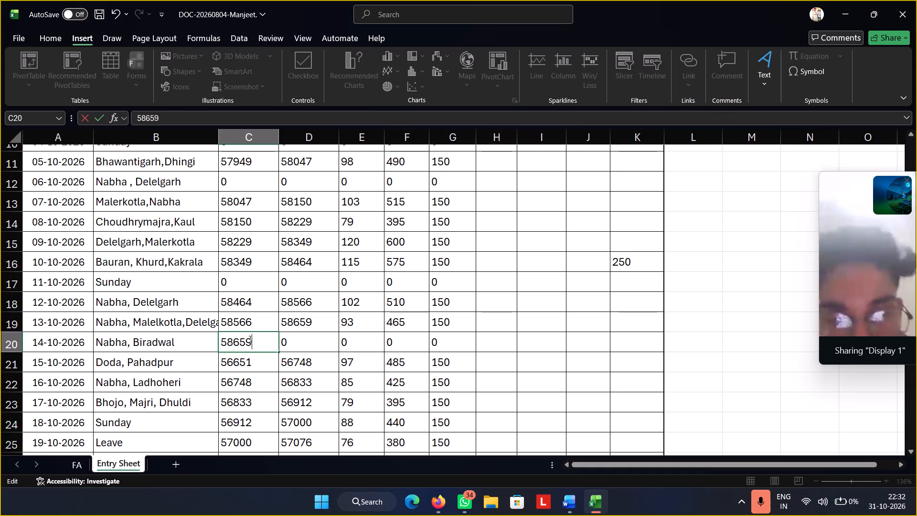
Replace the Closing KM in cell D20, the row dated 14-10-2026, with a reading beginning 5874.
double_click(296, 343)
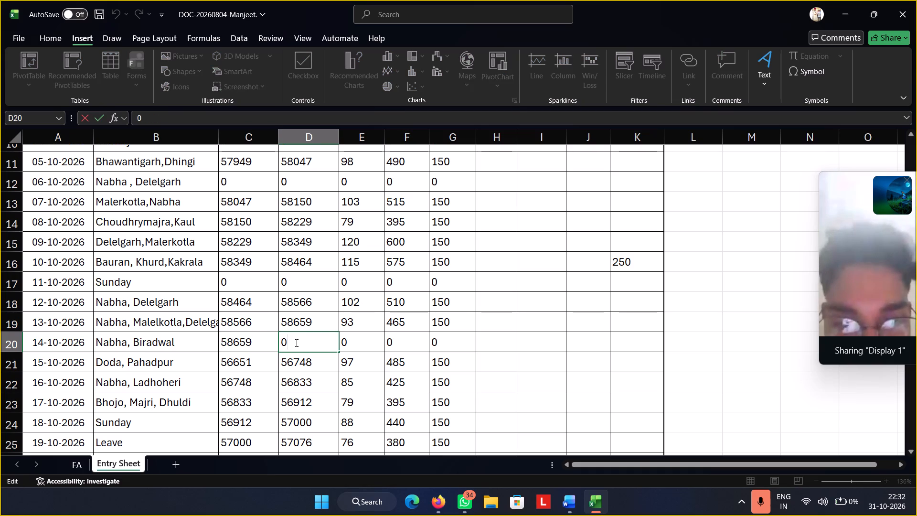
key("BackSpace")
type("58")
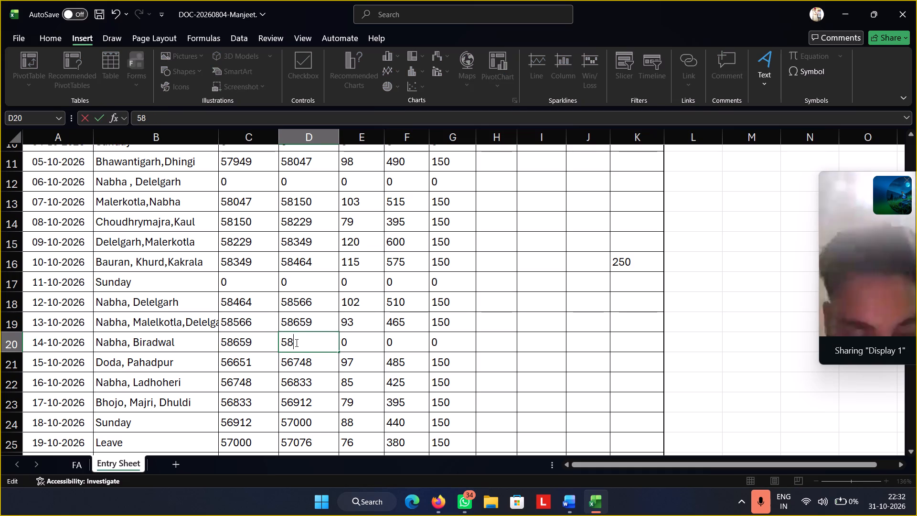
key("7")
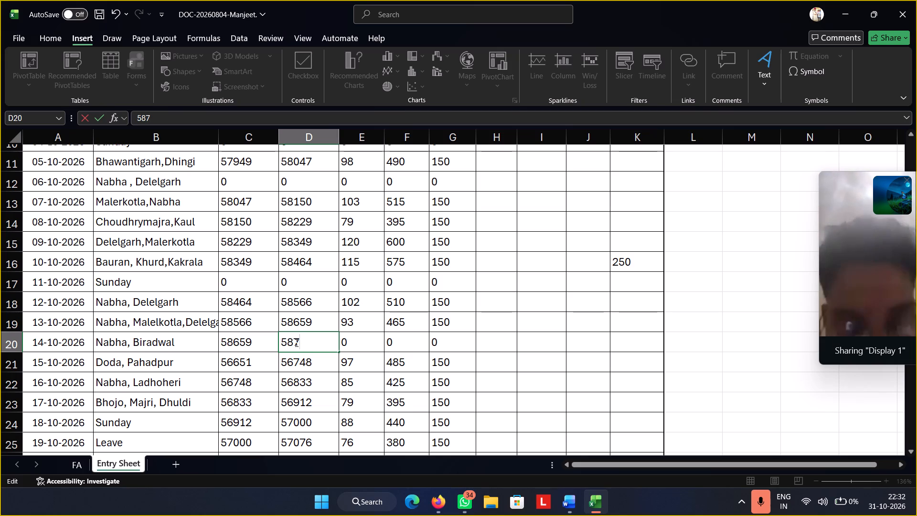
key("4")
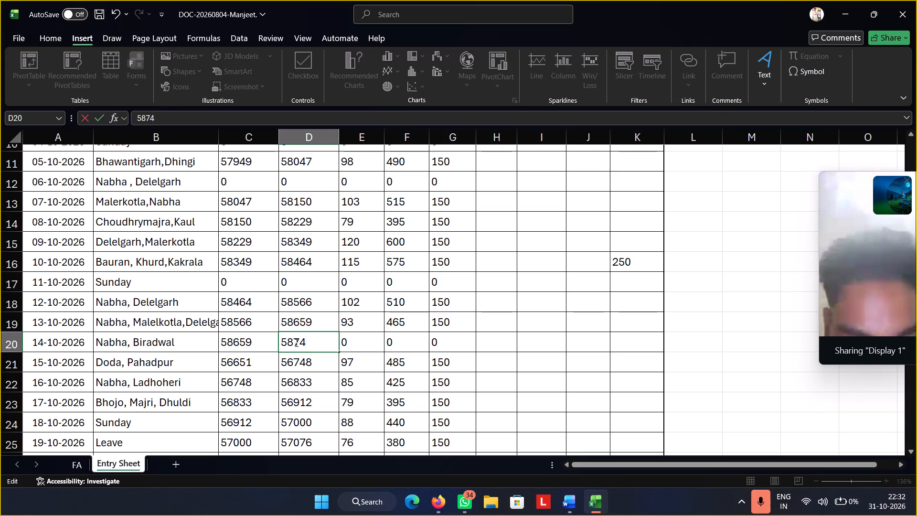
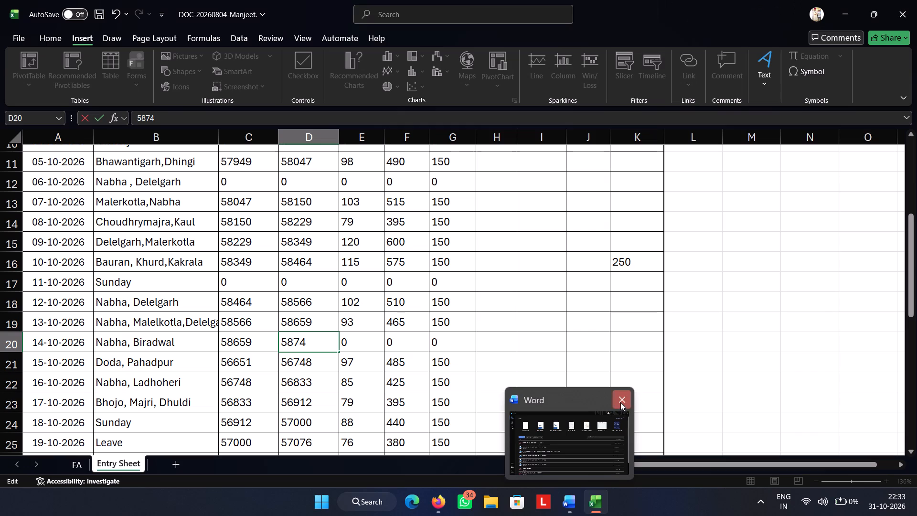
Close the open Word window.
left_click(620, 402)
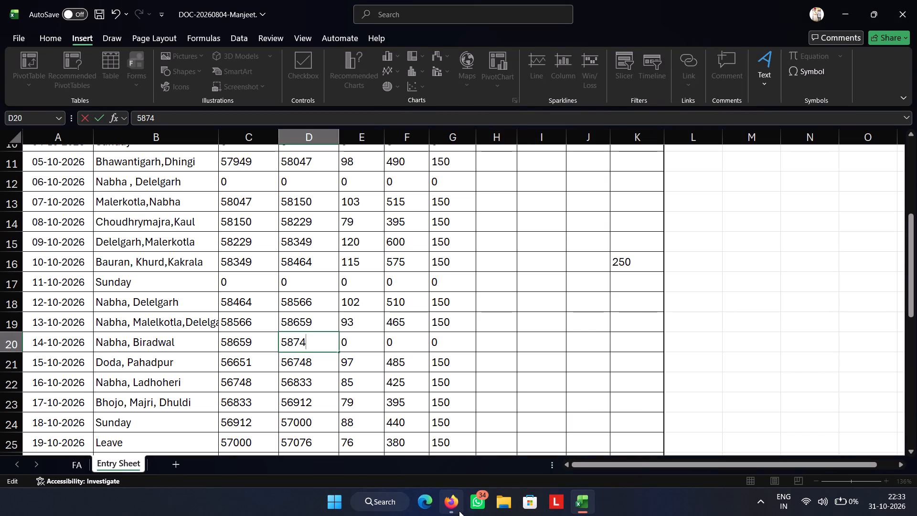
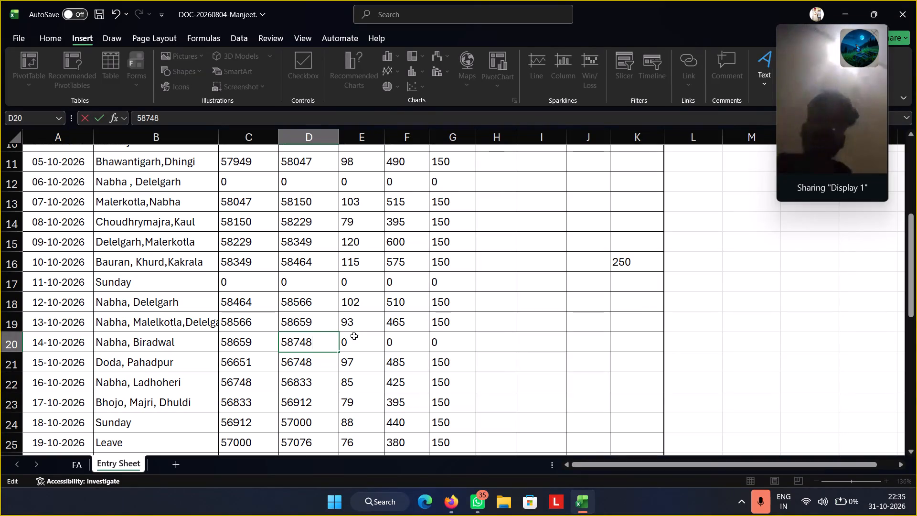
Set the Run KM in cell E20, the row dated 14-10-2026, to 89.
double_click(356, 345)
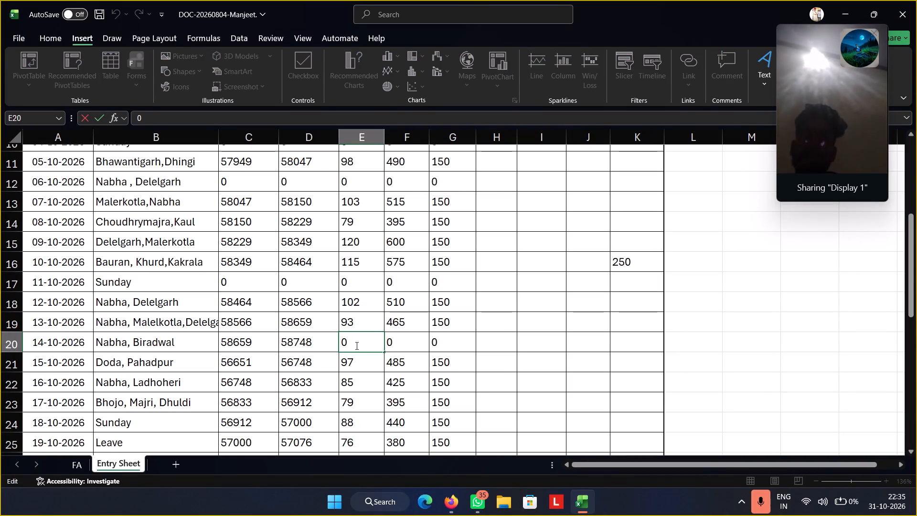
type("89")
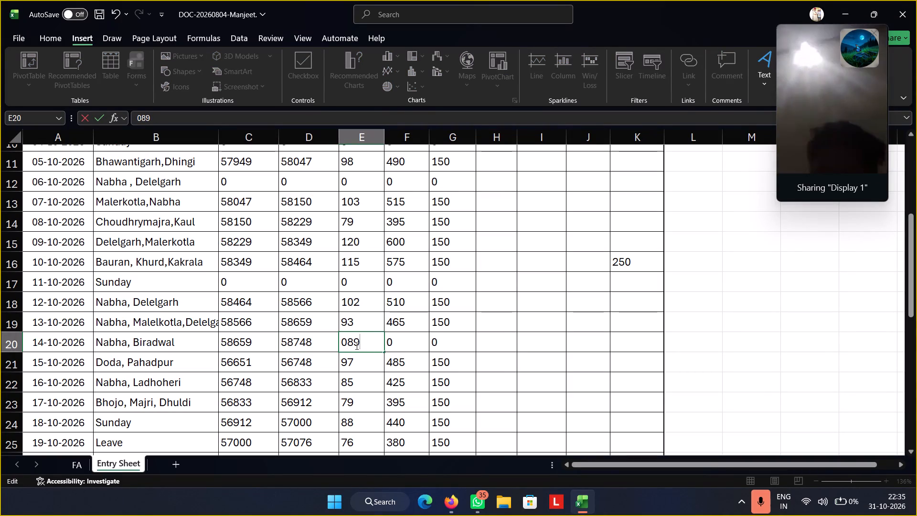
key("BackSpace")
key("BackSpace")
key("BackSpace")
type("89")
Set the Opening KM in cell C21, the row dated 15-10-2026, to 58748.
double_click(258, 366)
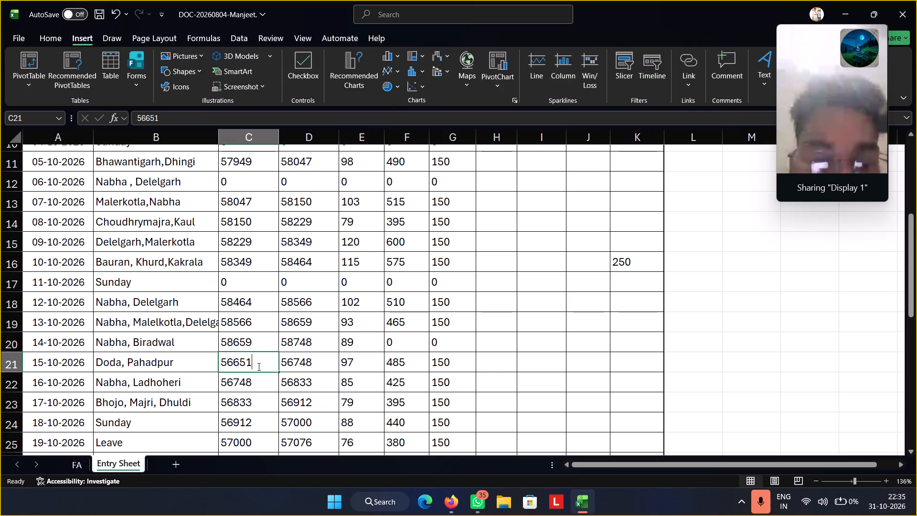
key("equal")
key("BackSpace")
key("BackSpace")
key("BackSpace")
key("BackSpace")
key("BackSpace")
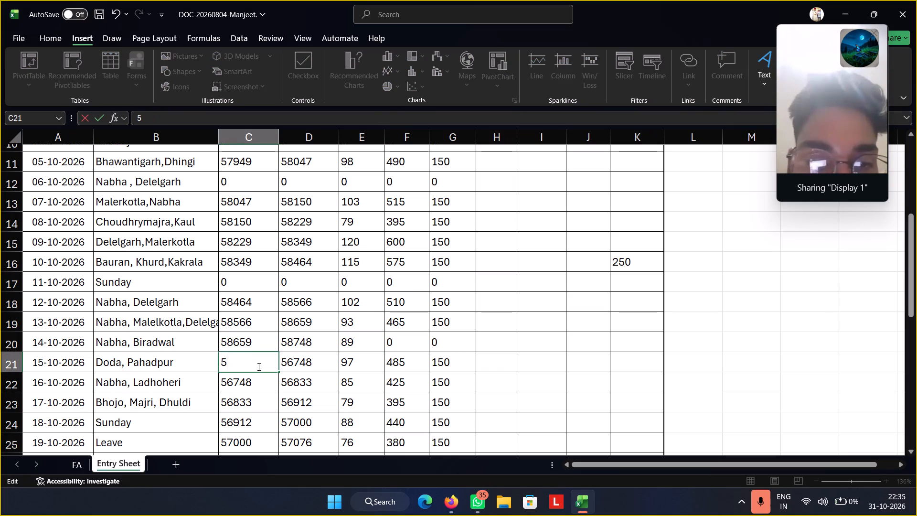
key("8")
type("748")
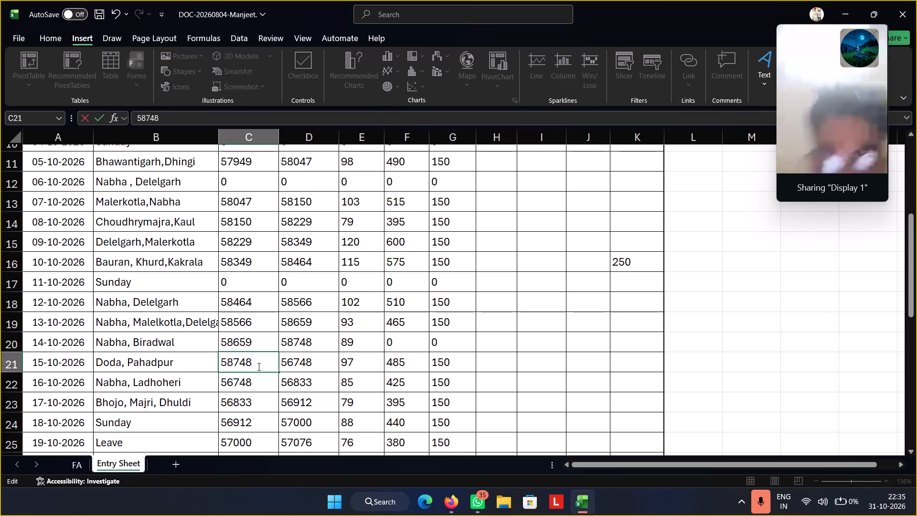
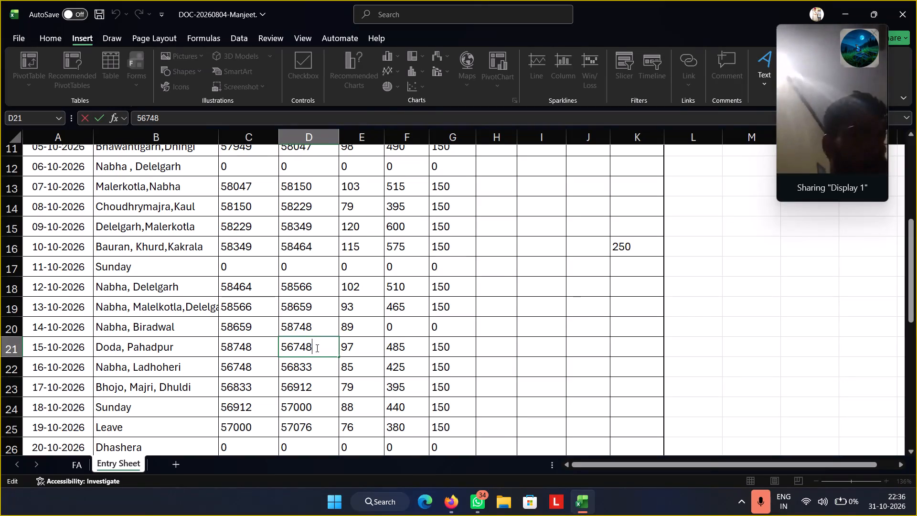
Set the closing KM for 15-10-2026 (Doda, Pahadpur) to 58859.
key("BackSpace")
key("BackSpace")
key("BackSpace")
key("BackSpace")
key("8")
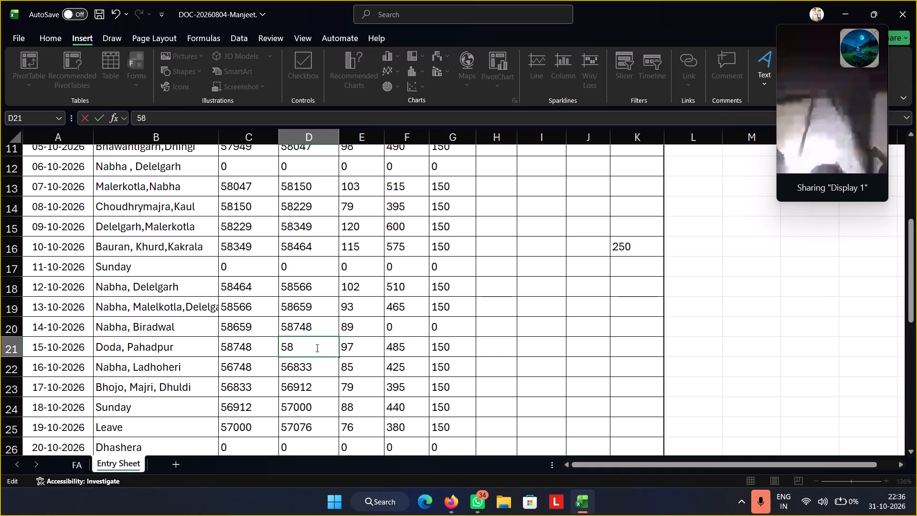
type("957")
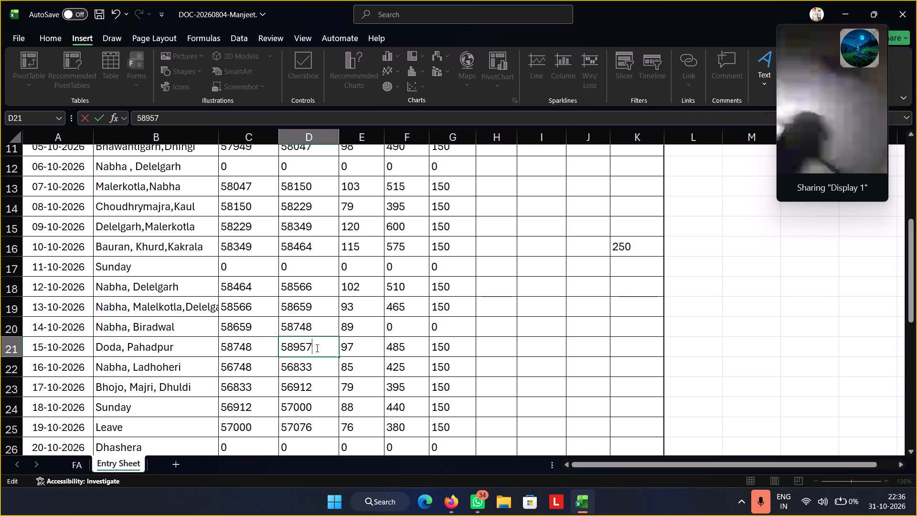
key("BackSpace")
key("BackSpace")
key("BackSpace")
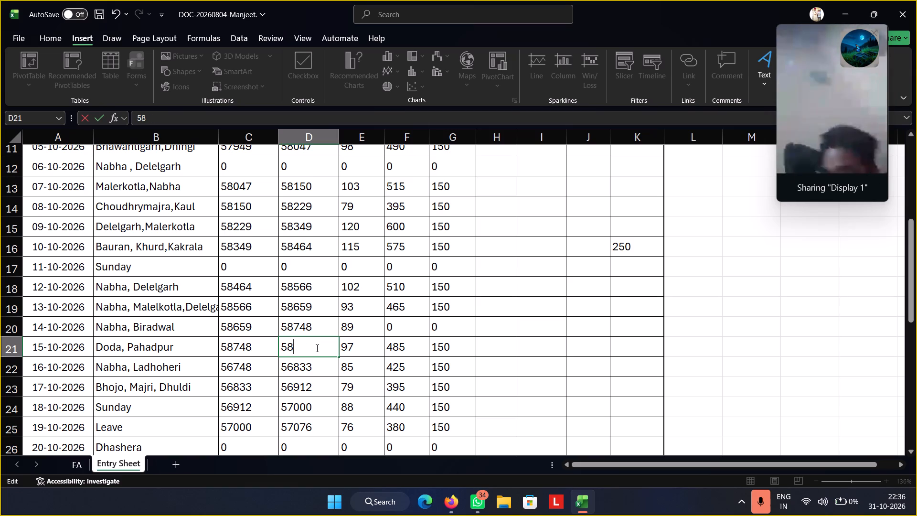
key("8")
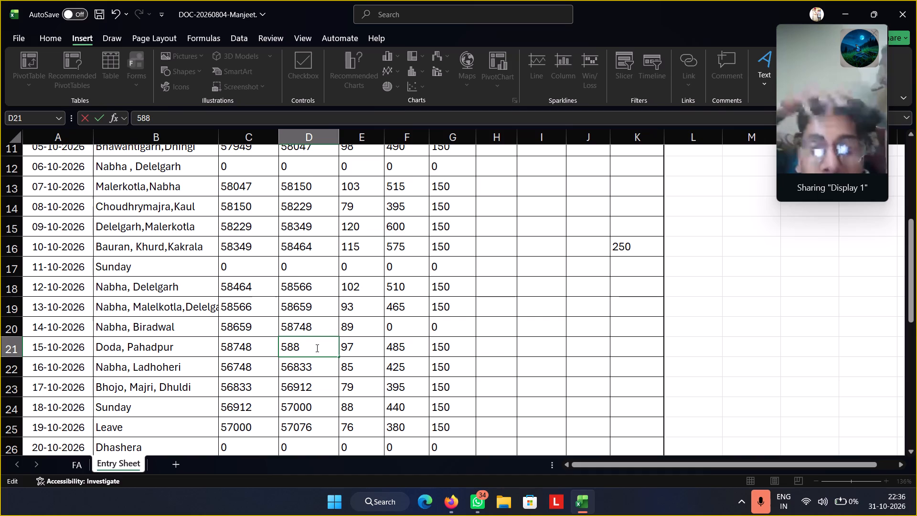
type("59")
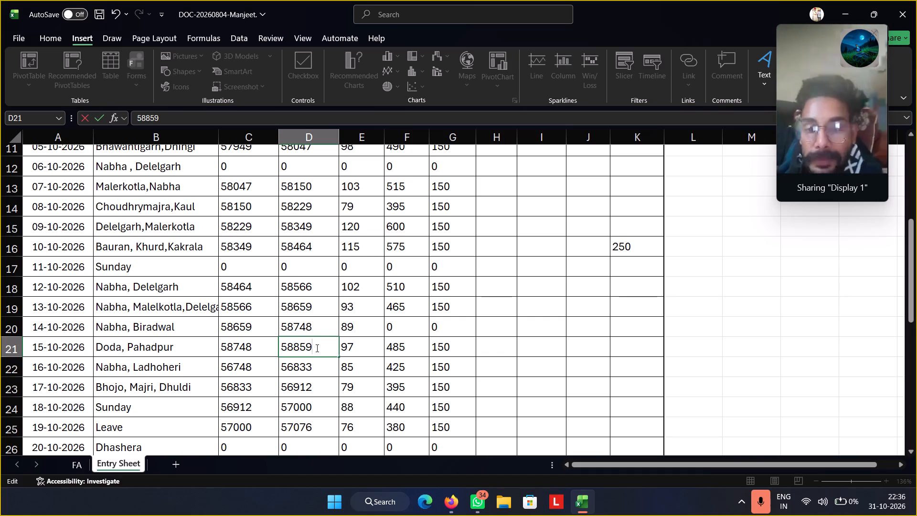
key("Return")
Set the closing KM to 58957 for 16-10-2026 and 59042 for 17-10-2026.
key("BackSpace")
key("BackSpace")
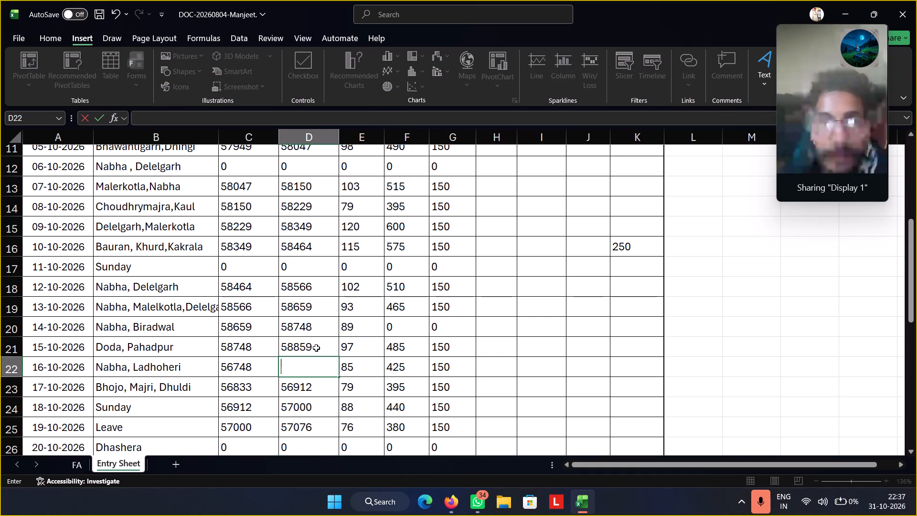
type("58")
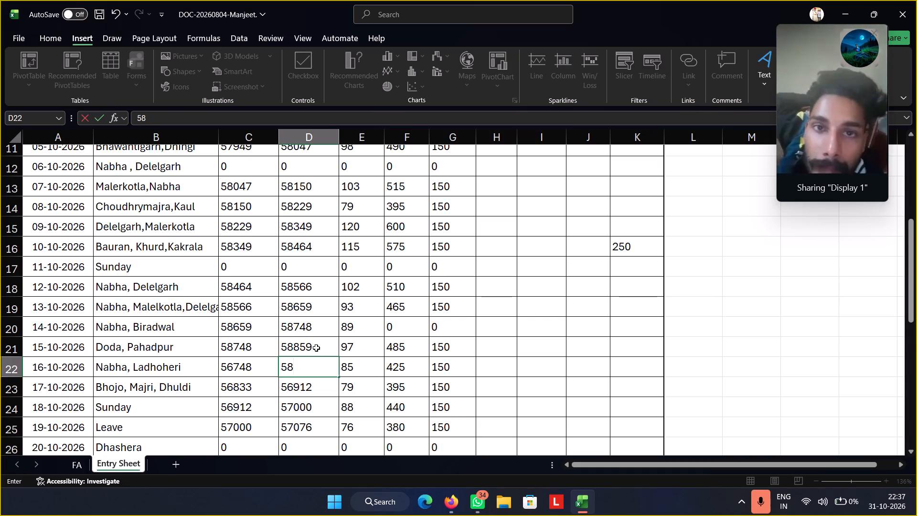
key("9")
type("57")
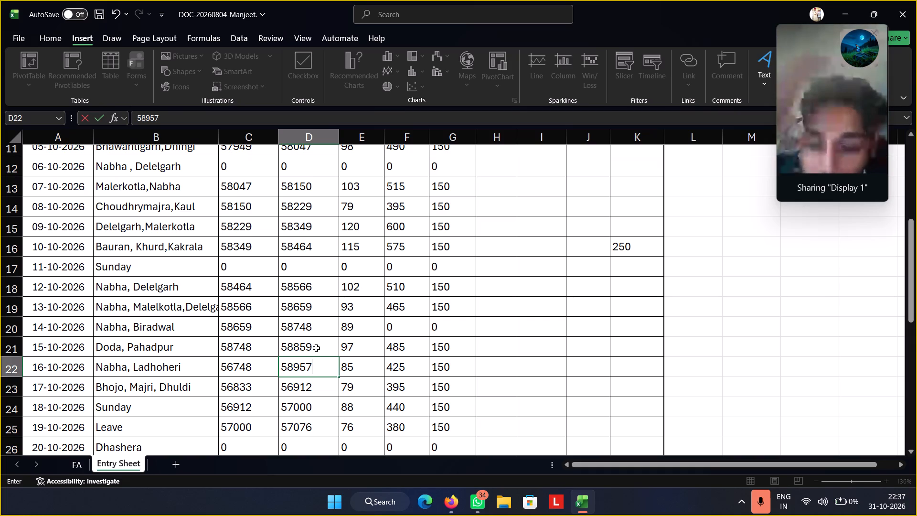
key("Return")
key("BackSpace")
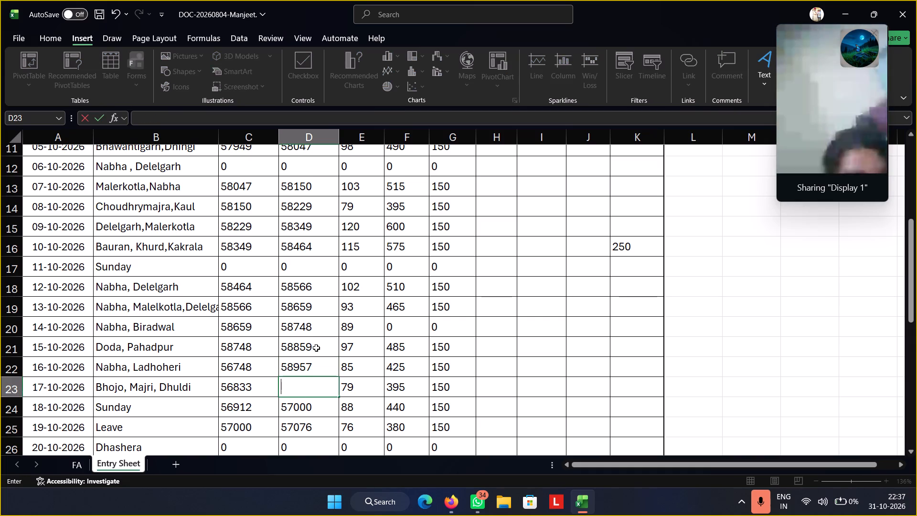
type("58")
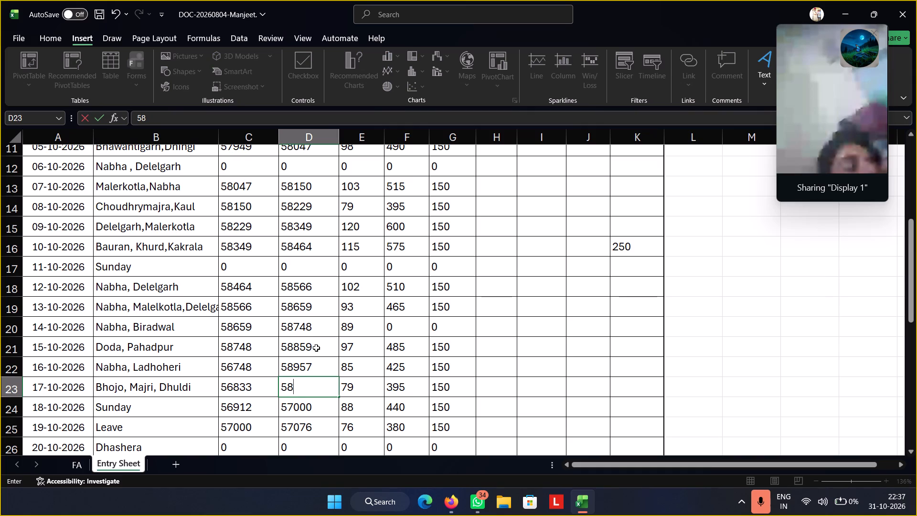
key("BackSpace")
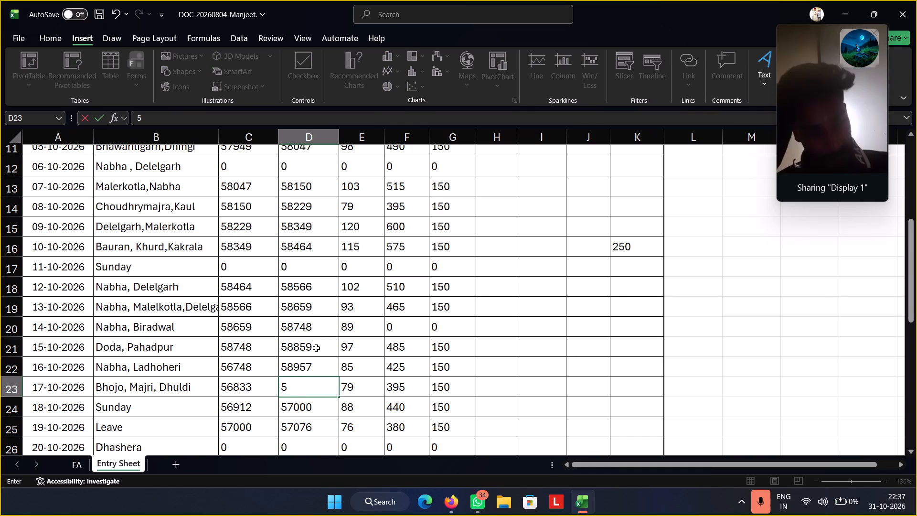
key("9")
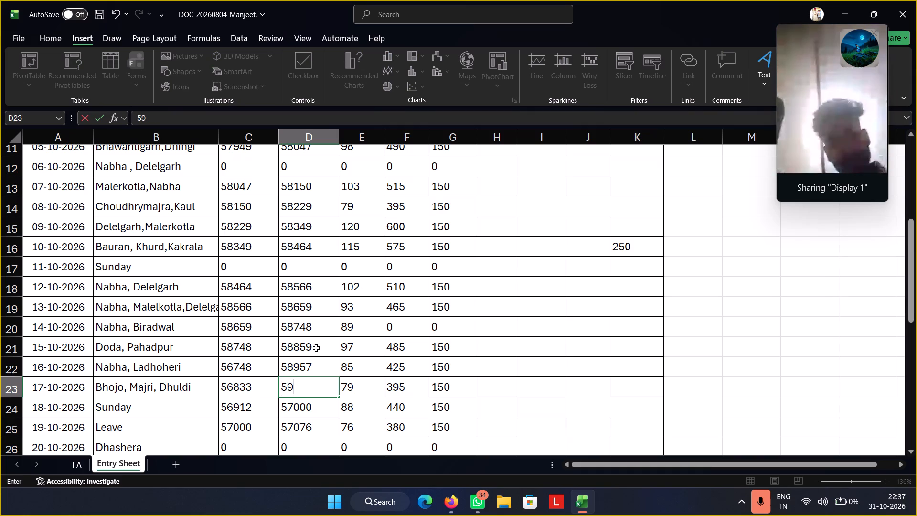
key("0")
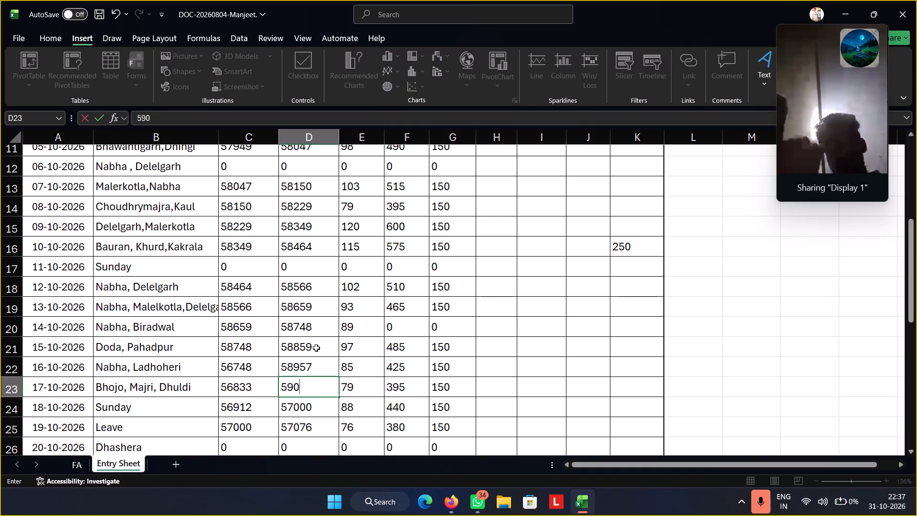
type("42")
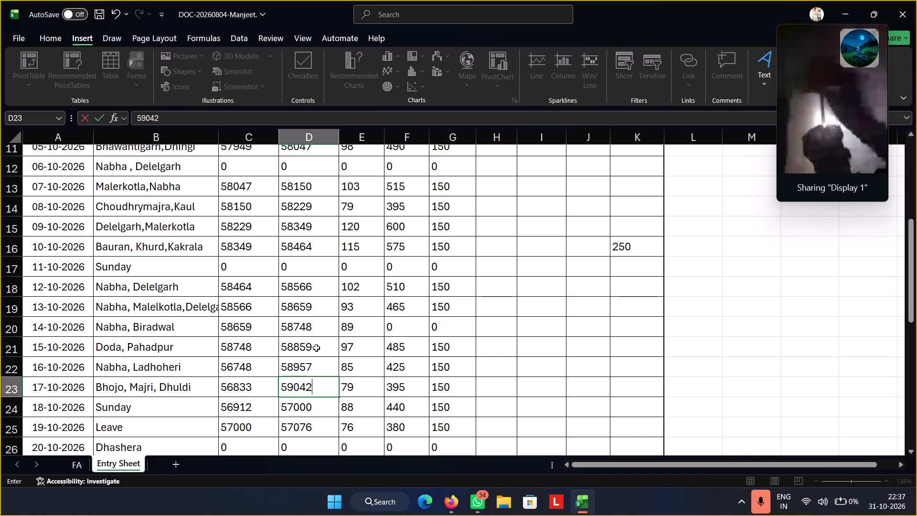
key("Return")
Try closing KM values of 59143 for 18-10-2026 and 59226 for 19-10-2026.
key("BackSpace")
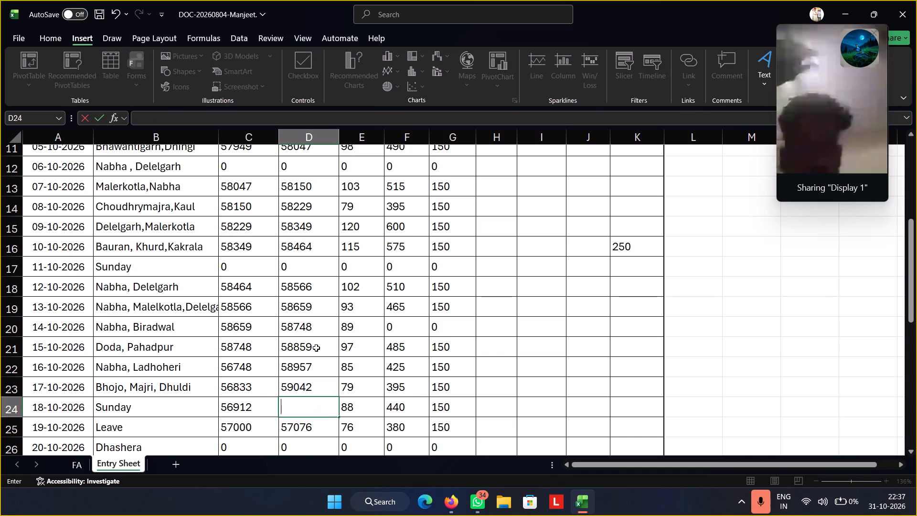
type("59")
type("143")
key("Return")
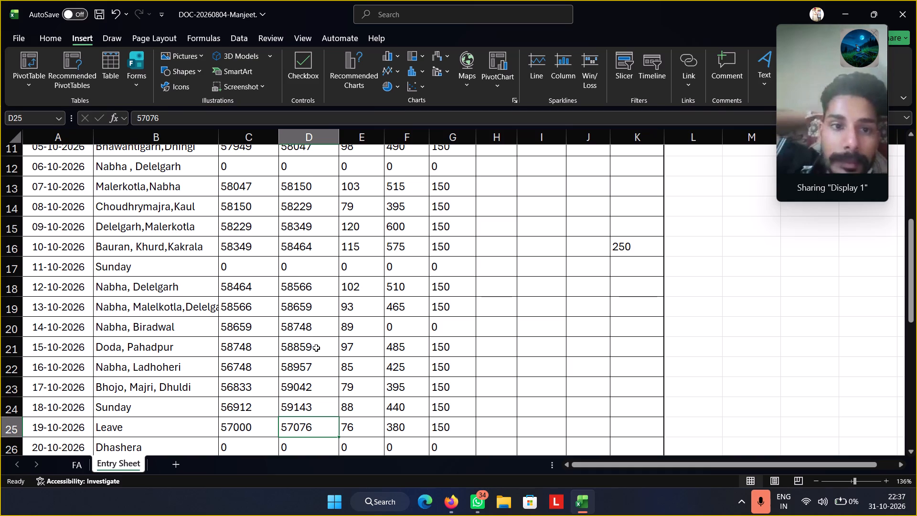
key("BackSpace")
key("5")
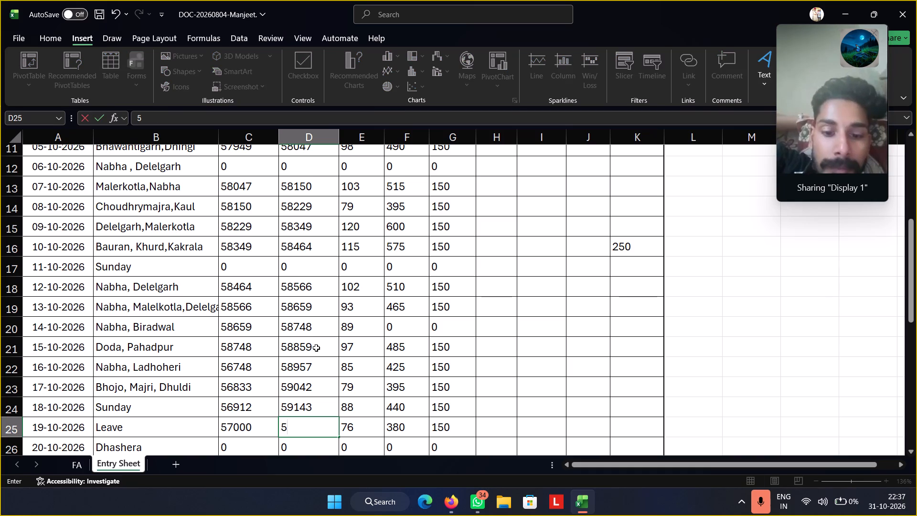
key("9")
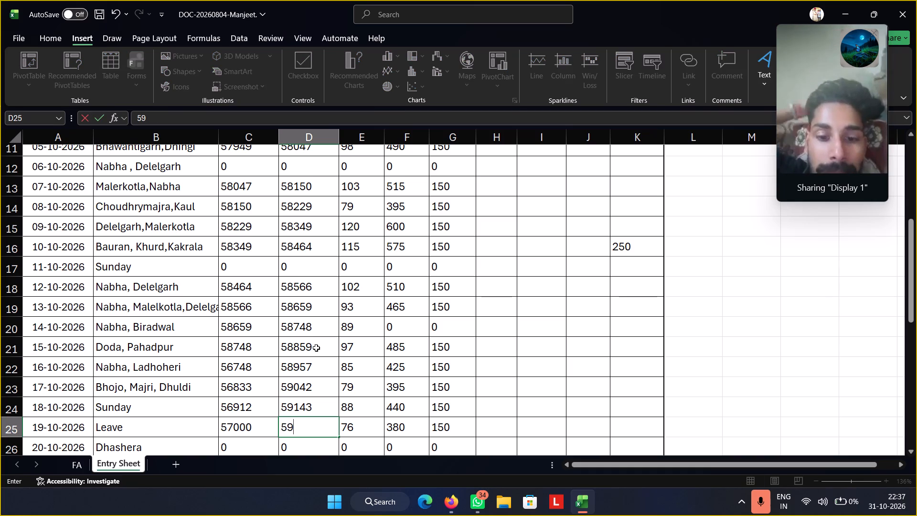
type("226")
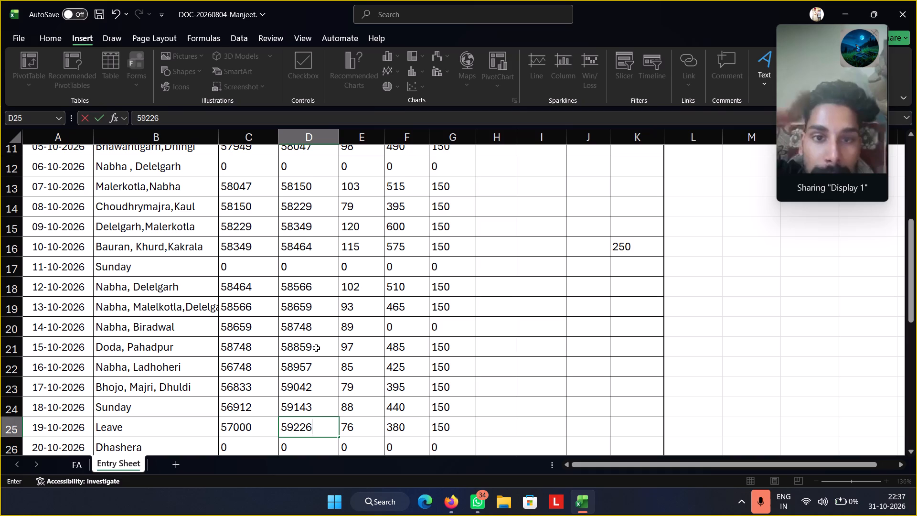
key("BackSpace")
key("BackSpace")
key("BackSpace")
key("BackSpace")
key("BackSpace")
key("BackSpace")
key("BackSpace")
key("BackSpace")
Set the closing KM to 0 for Sunday 18-10-2026 and for the leave day 19-10-2026.
key("Up")
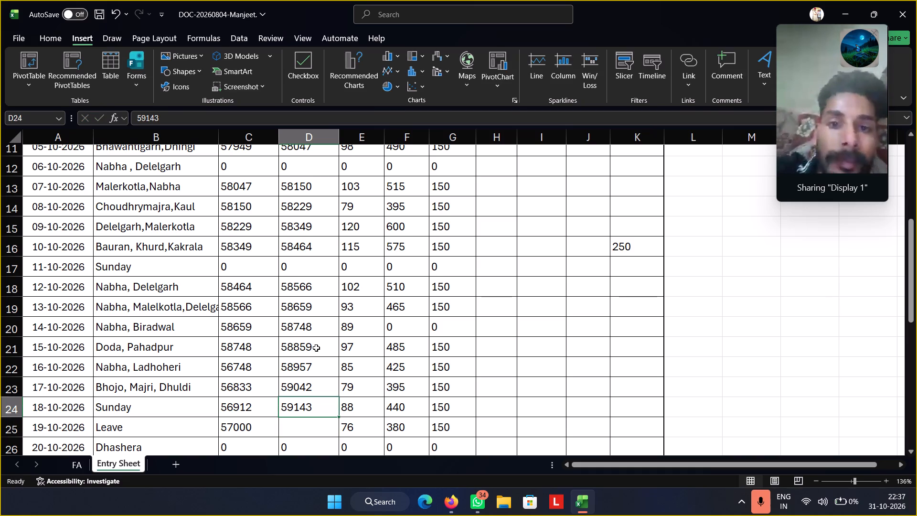
key("BackSpace")
key("0")
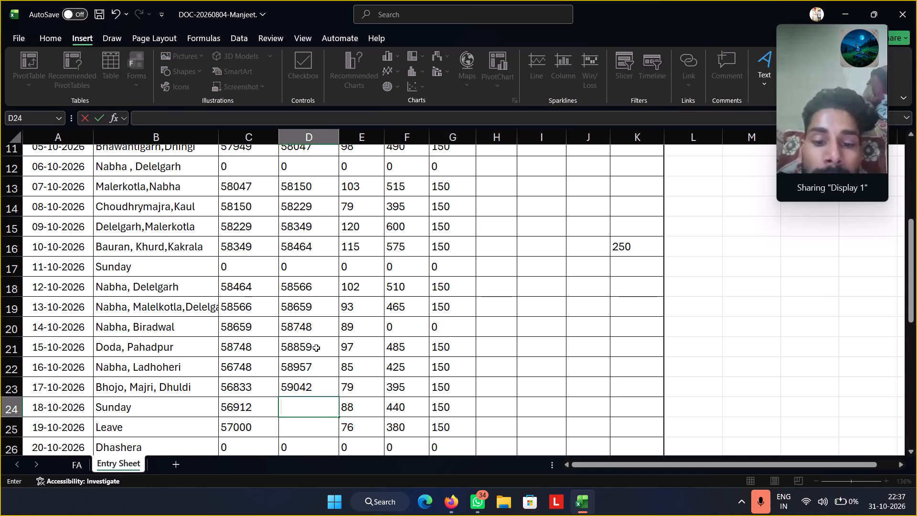
key("Return")
key("0")
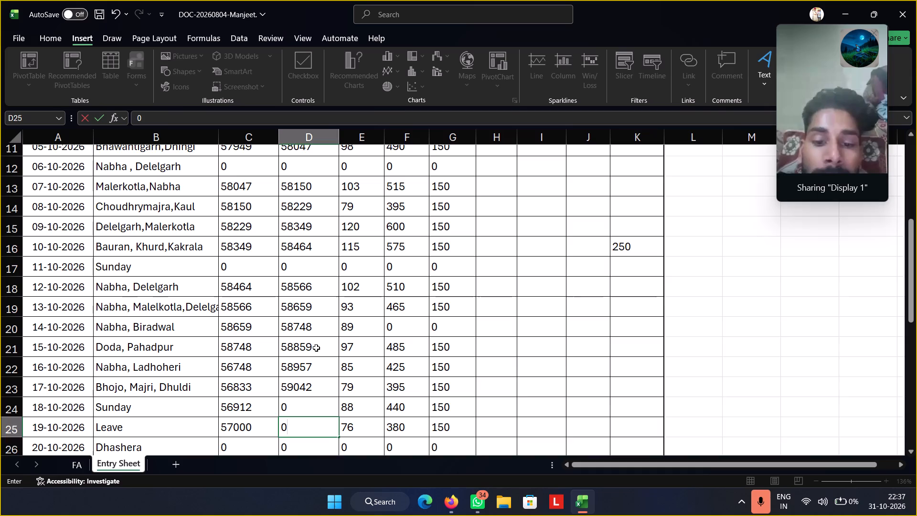
key("Return")
Set the closing KM to 59143 for 21-10-2026, 59226 for 22-10-2026 and 59321 for 23-10-2026.
key("Return")
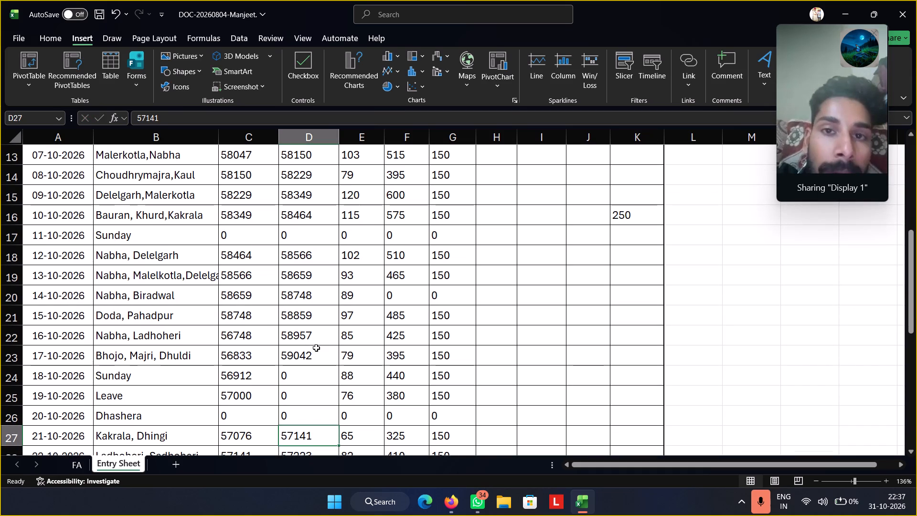
key("BackSpace")
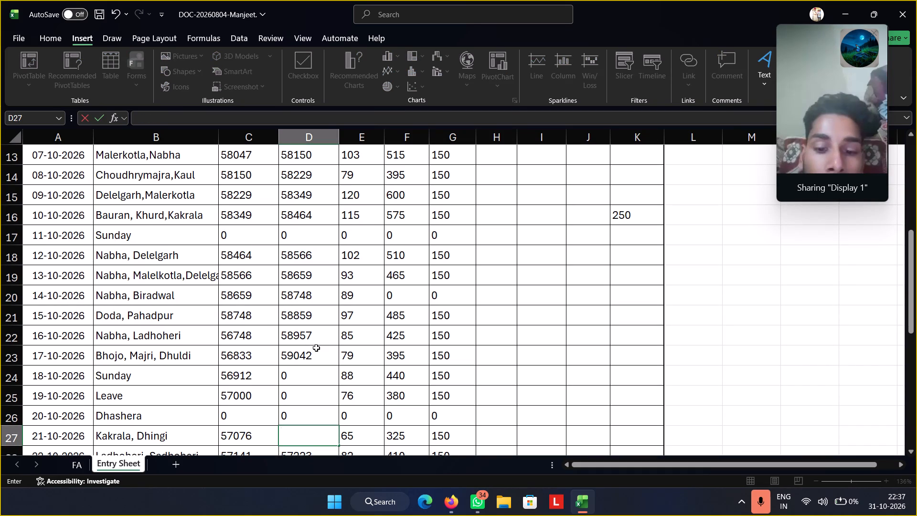
type("59")
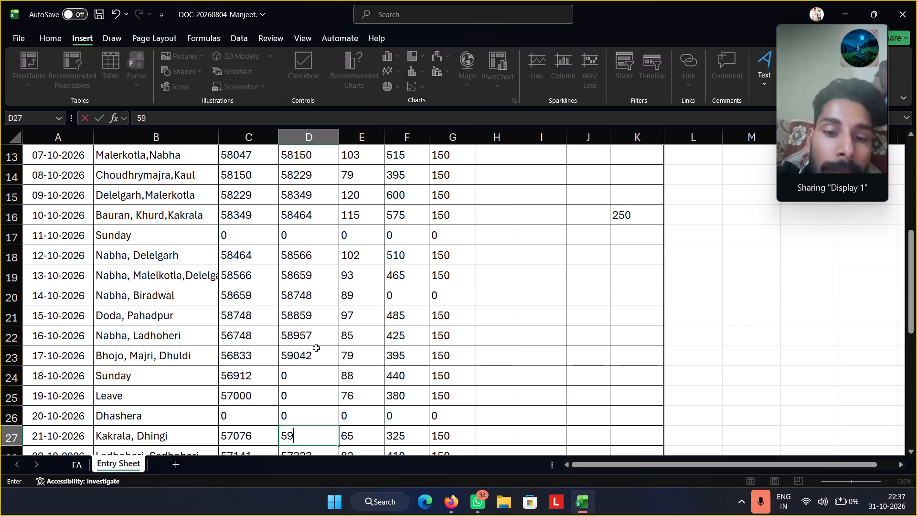
type("143")
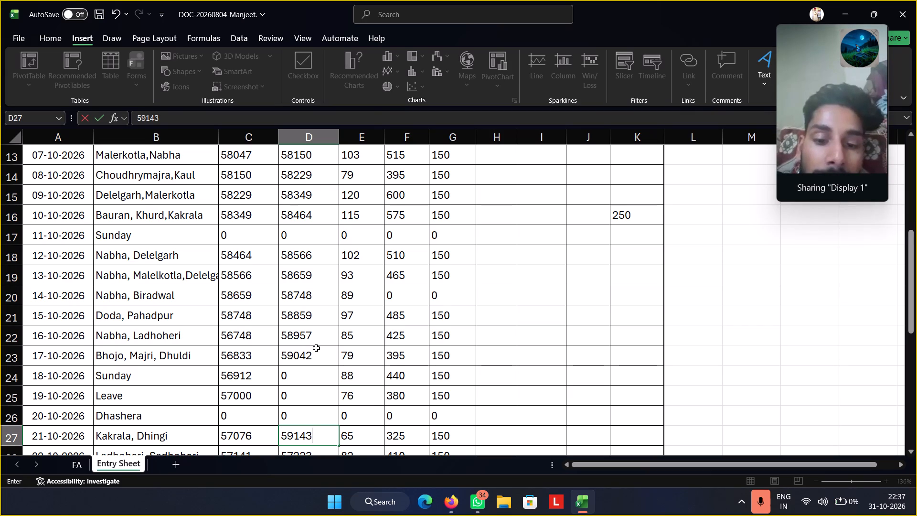
key("Return")
key("BackSpace")
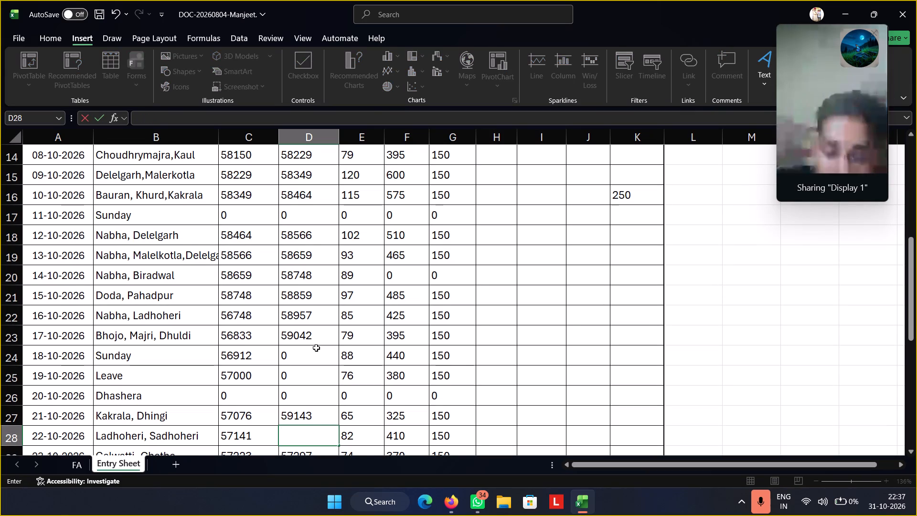
type("59")
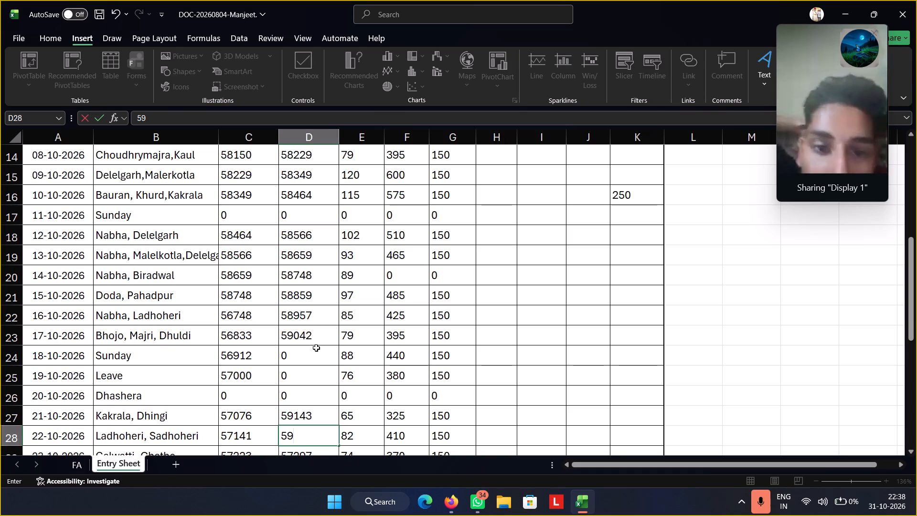
type("226")
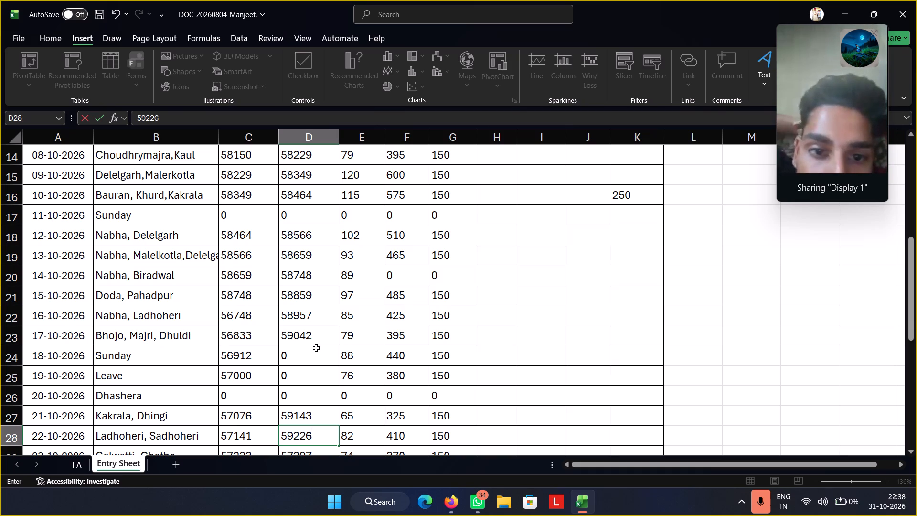
key("Return")
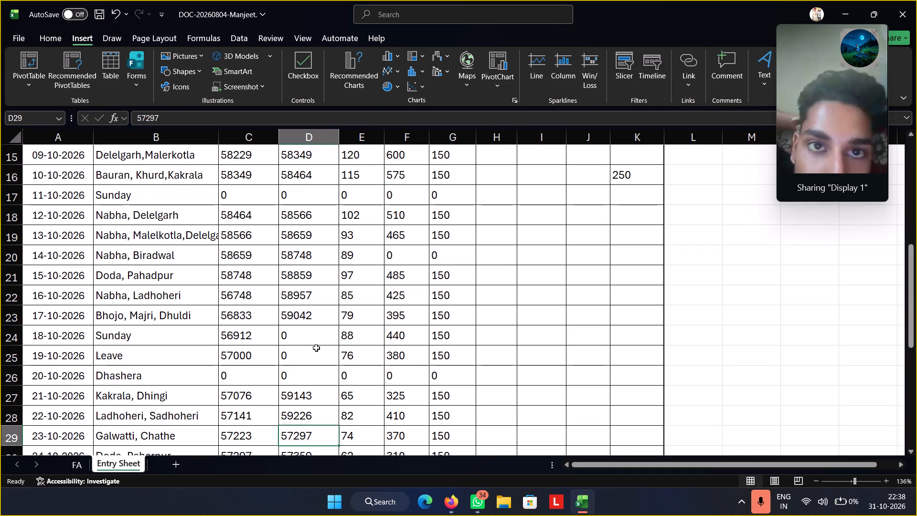
type("59")
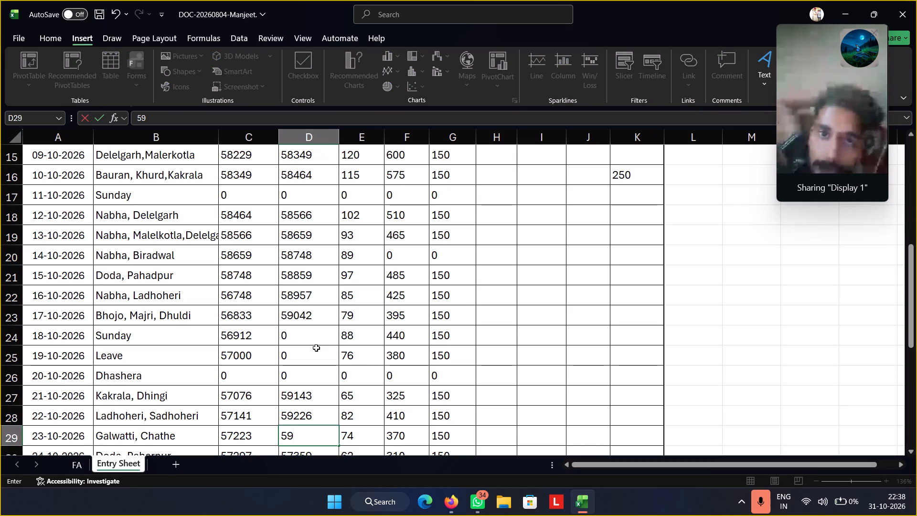
type("321")
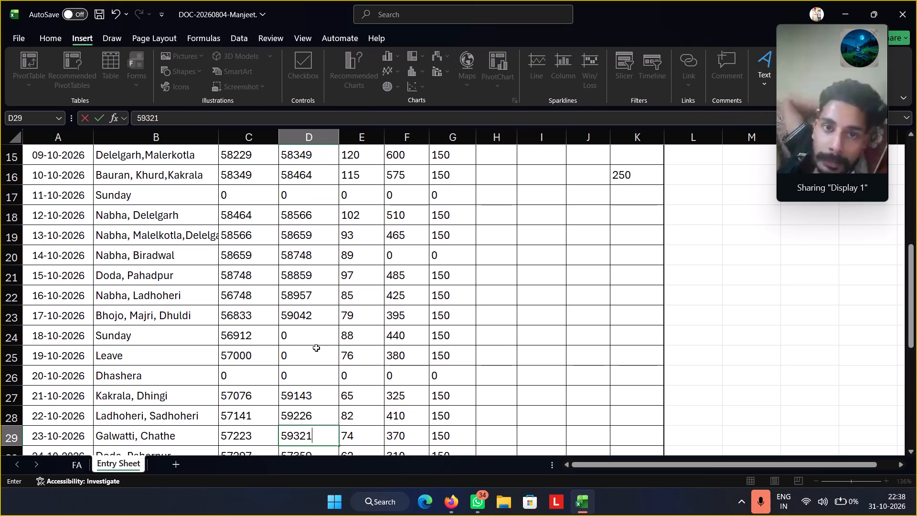
key("Return")
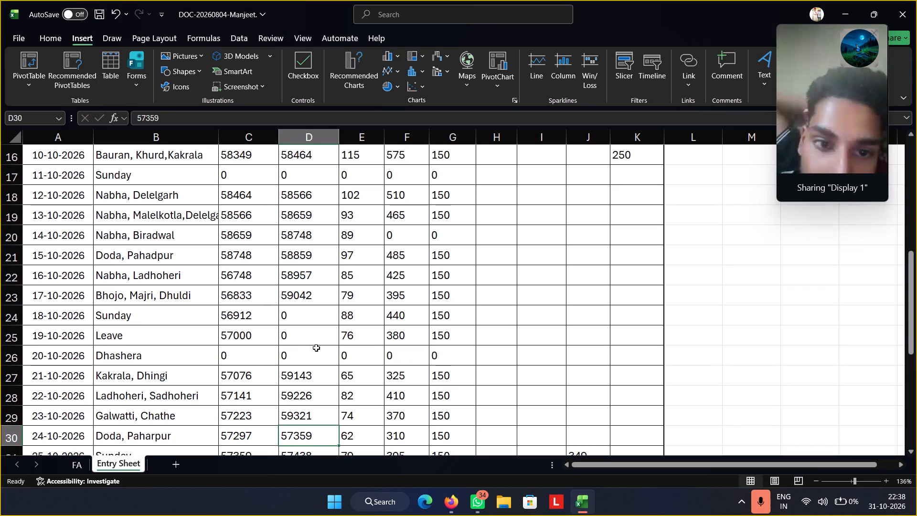
Set the closing KM to 59413 for 24-10-2026.
key("BackSpace")
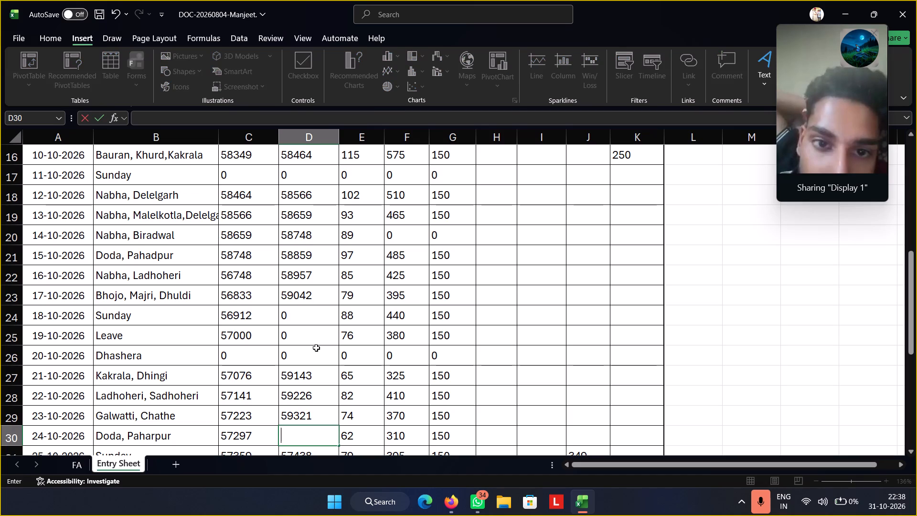
type("59")
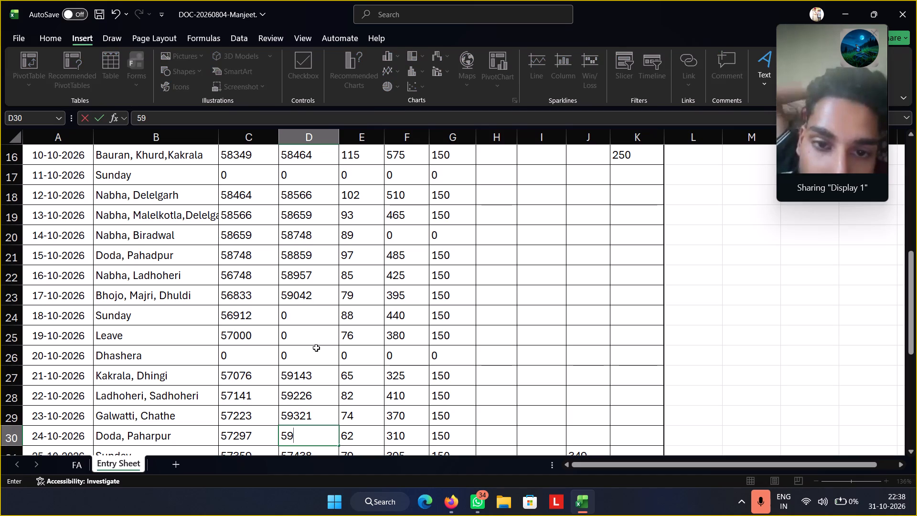
type("413")
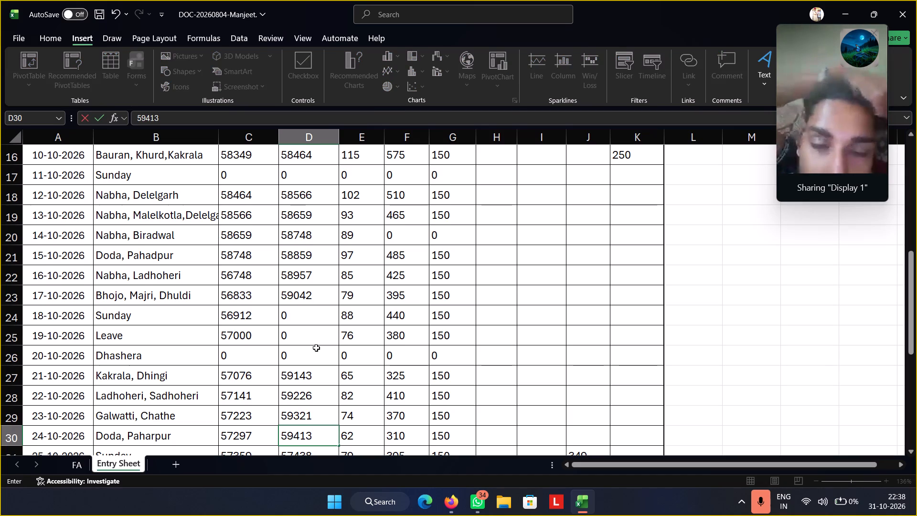
key("Return")
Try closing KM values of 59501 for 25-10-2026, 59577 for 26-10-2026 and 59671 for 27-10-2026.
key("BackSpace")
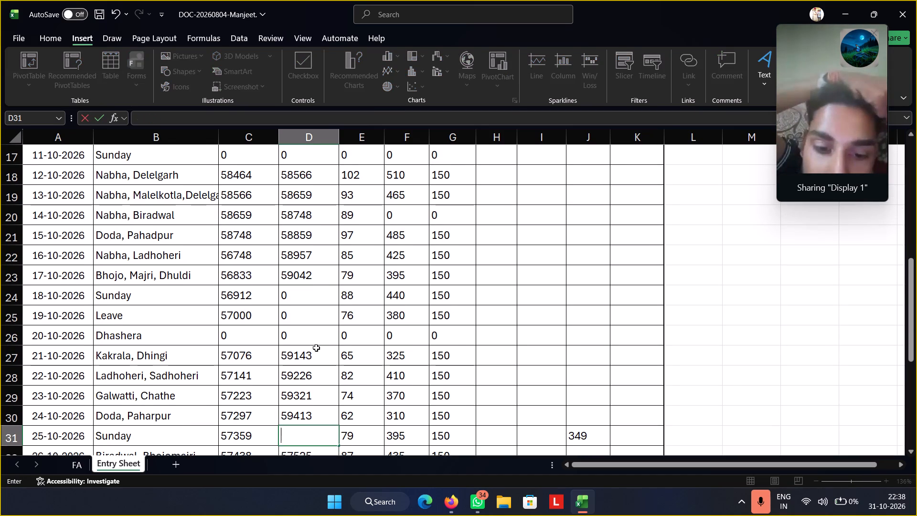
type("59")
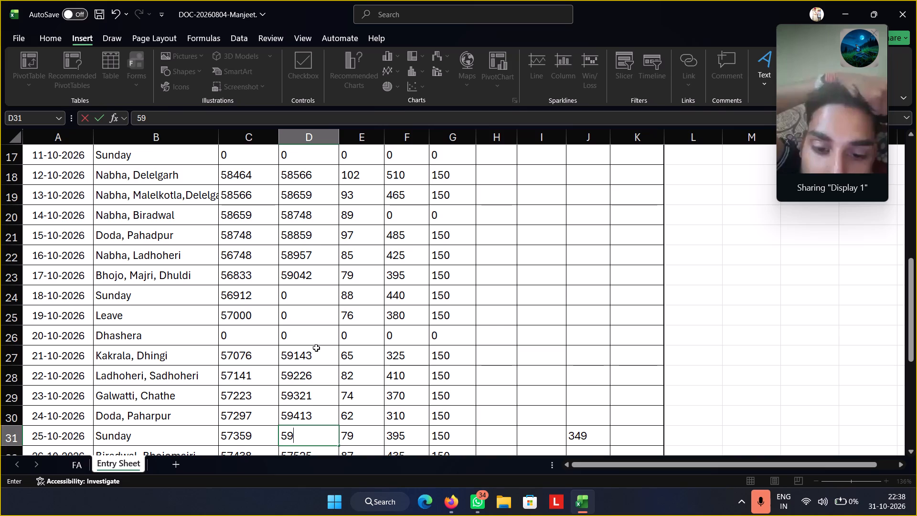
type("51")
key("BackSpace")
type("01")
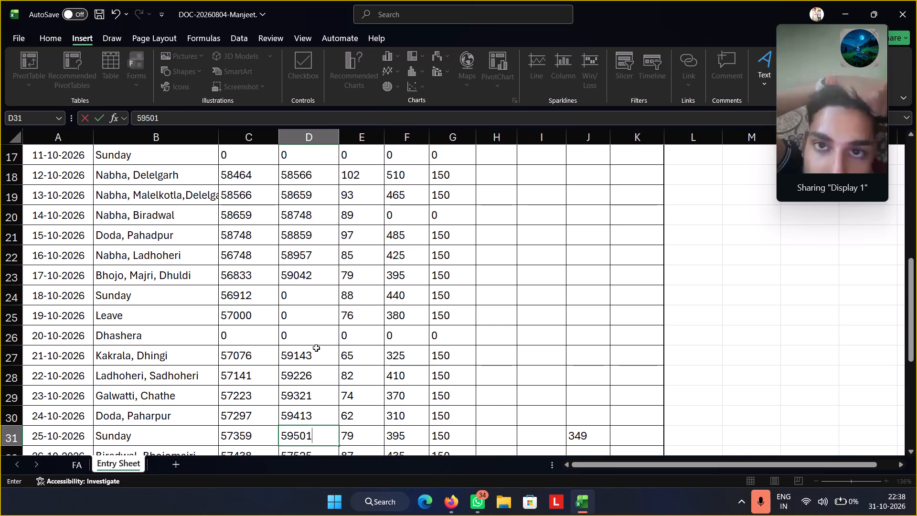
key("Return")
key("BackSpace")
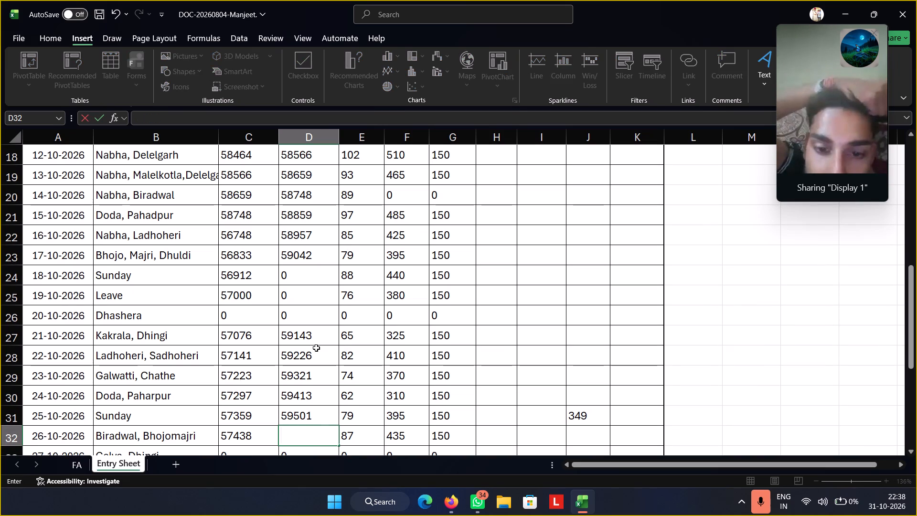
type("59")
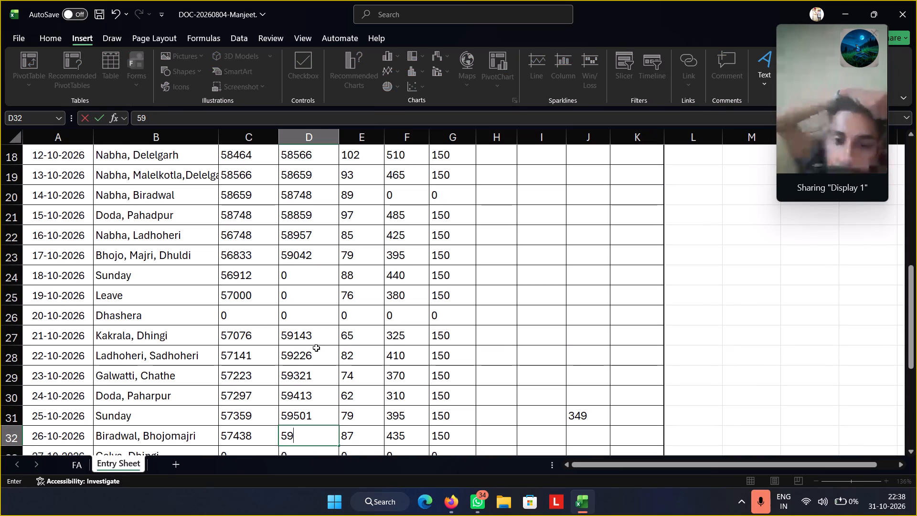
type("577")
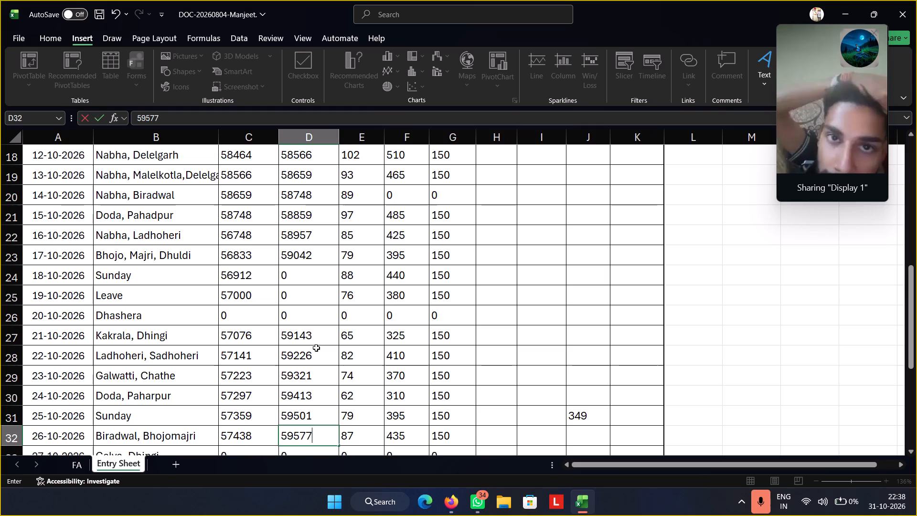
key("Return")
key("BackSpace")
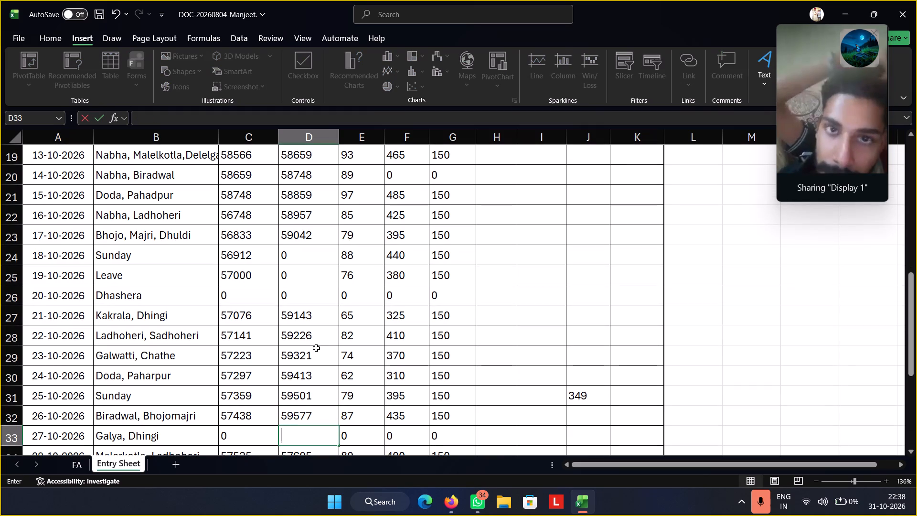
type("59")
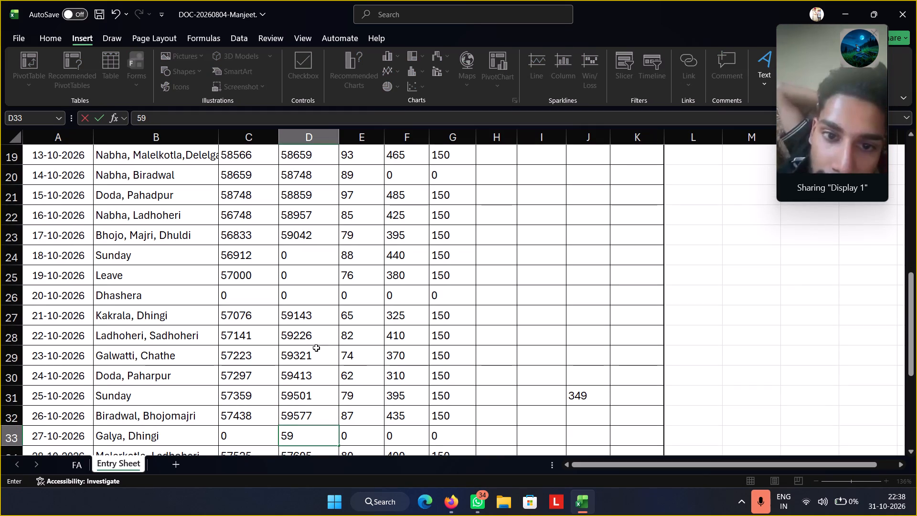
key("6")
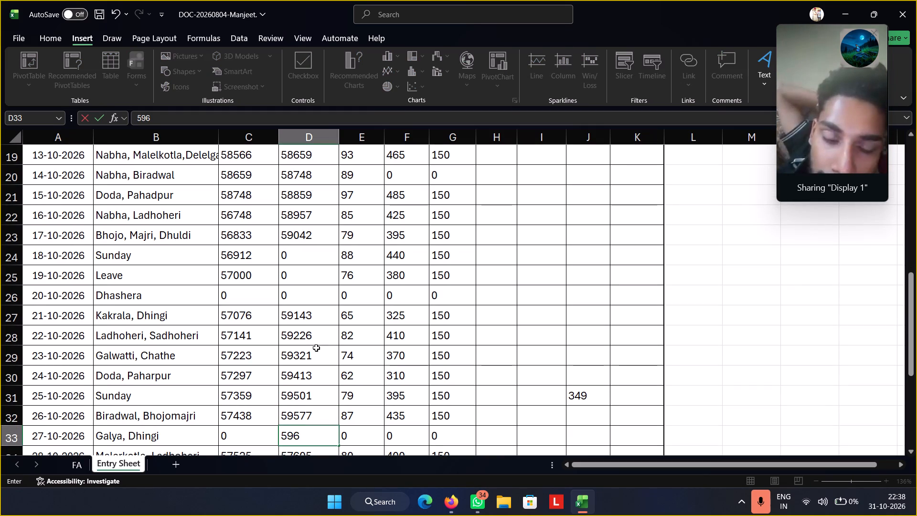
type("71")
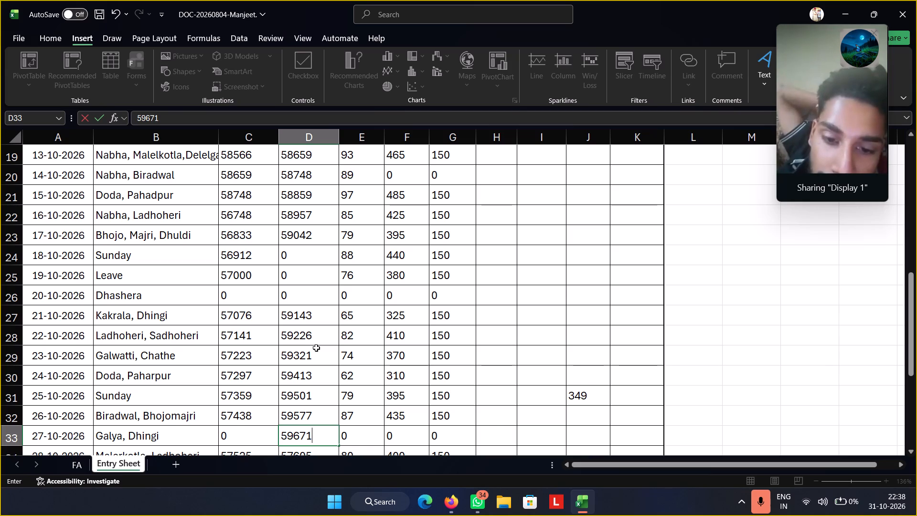
Set the closing KM to 59501 for the Biradwal, Bhojomajri tour on 26-10-2026.
double_click(314, 412)
key("BackSpace")
key("BackSpace")
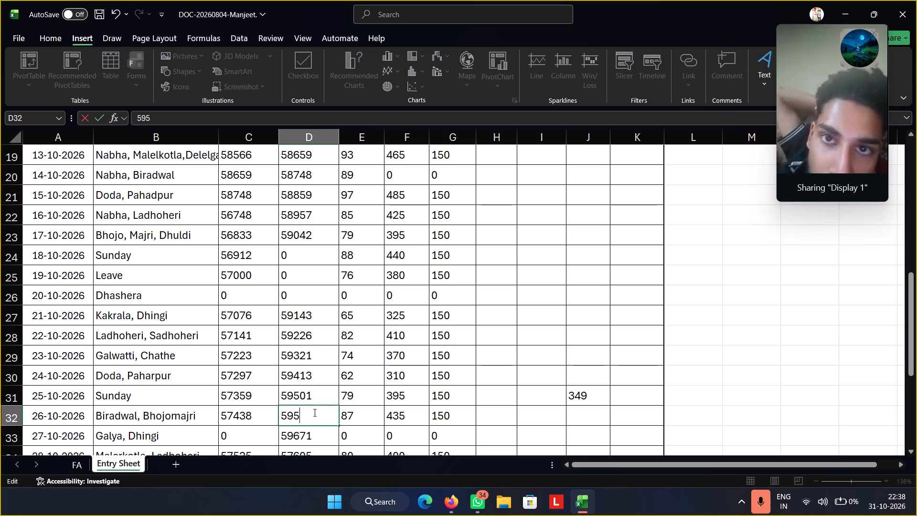
key("BackSpace")
type("501")
key("Return")
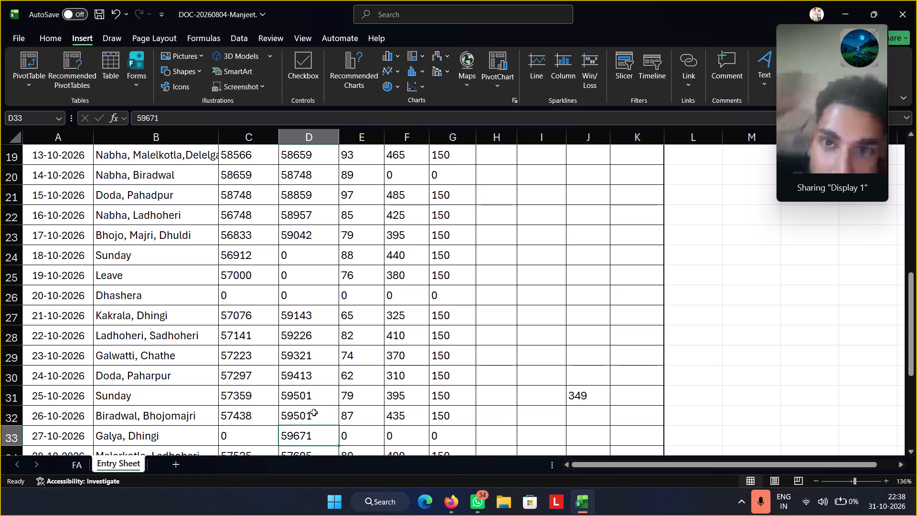
Set the closing KM to 0 for Sunday 25-10-2026.
double_click(317, 395)
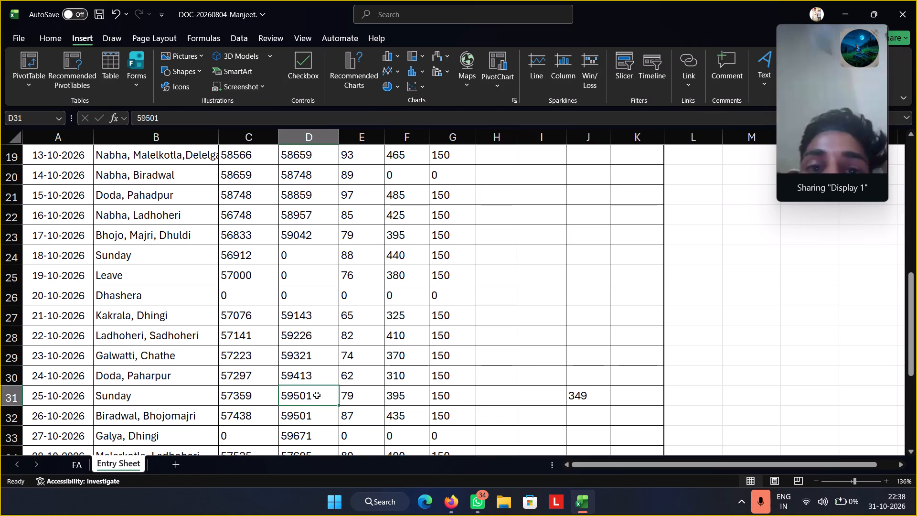
key("BackSpace")
key("BackSpace")
key("BackSpace")
key("BackSpace")
key("BackSpace")
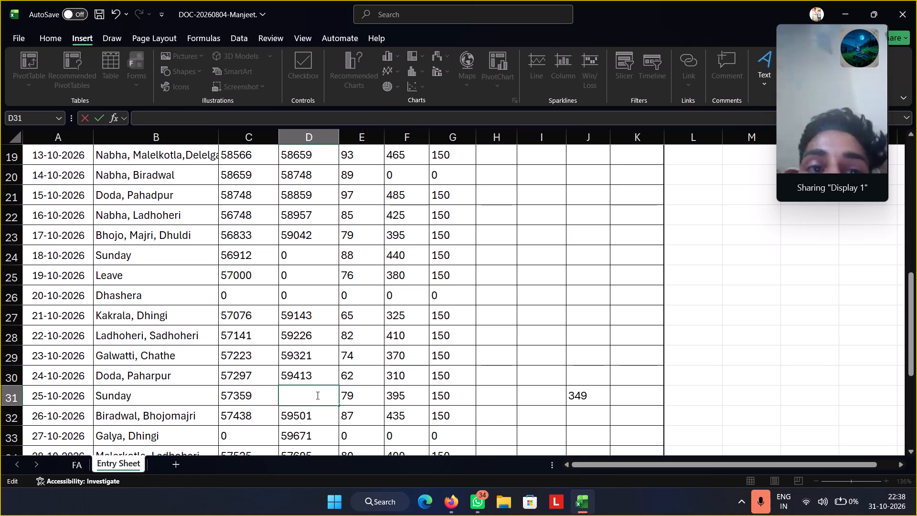
key("0")
key("Return")
key("Return")
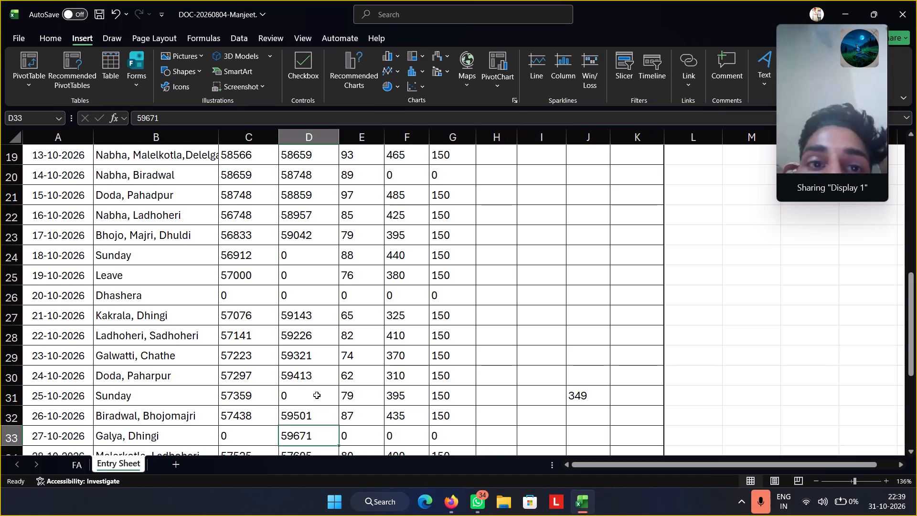
Set the closing KM to 59577 for the Galya, Dhingi tour on 27-10-2026.
double_click(319, 434)
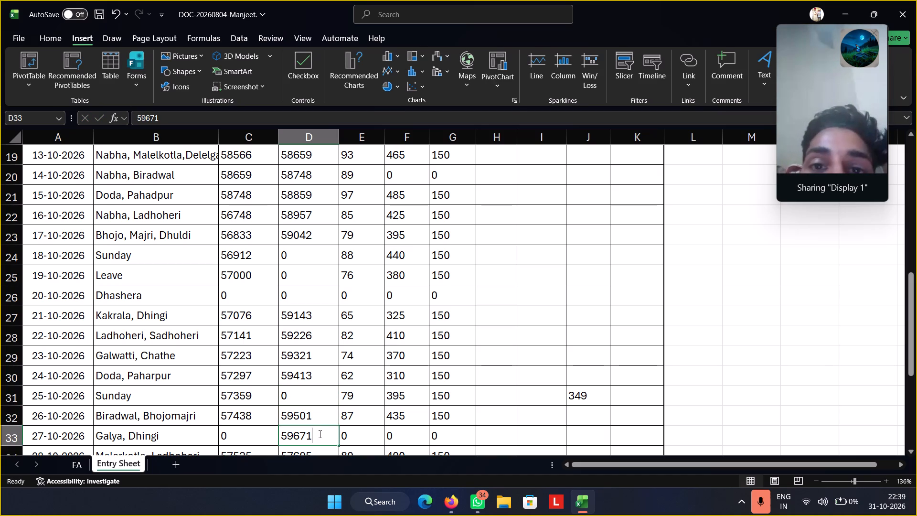
key("BackSpace")
key("BackSpace")
key("BackSpace")
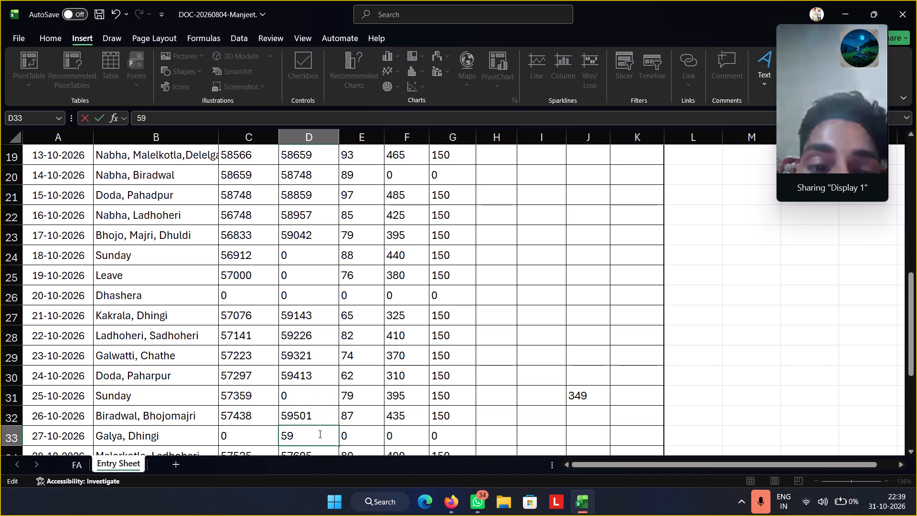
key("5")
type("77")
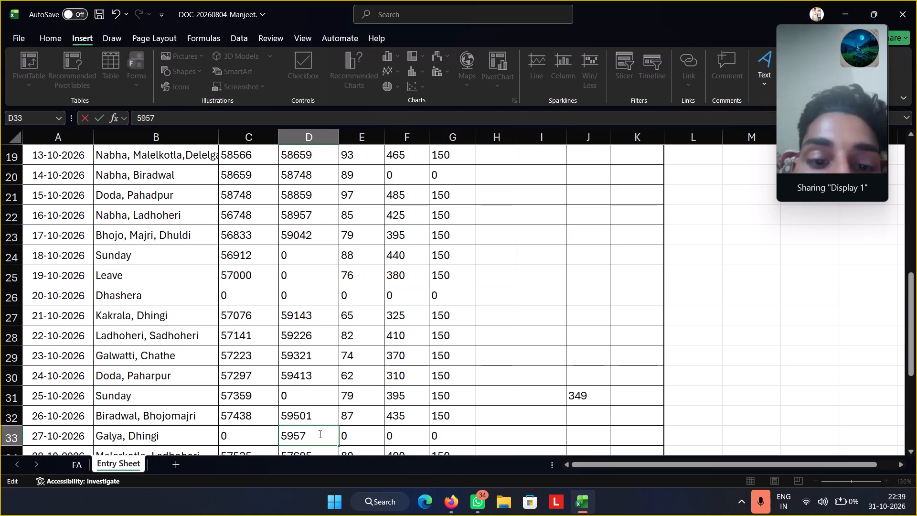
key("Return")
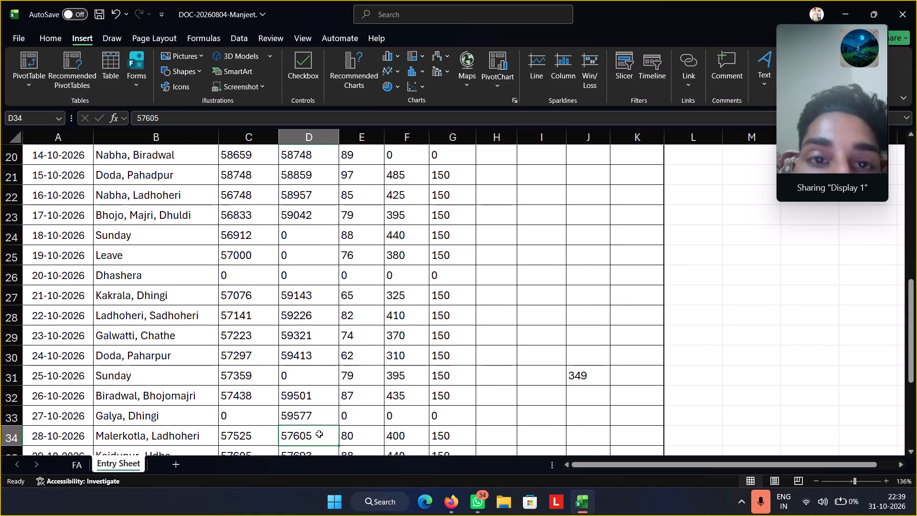
Set the closing KM to 59671 for the Malerkotla, Ladhoheri tour on 28-10-2026.
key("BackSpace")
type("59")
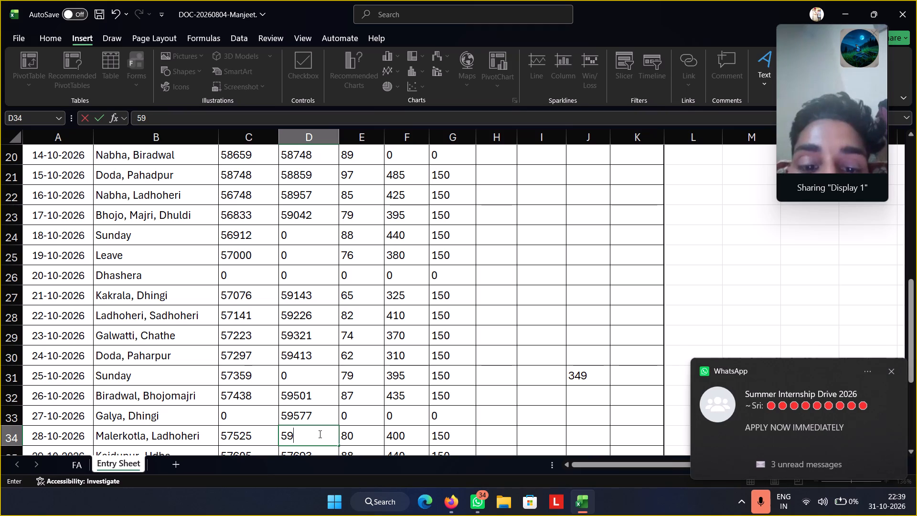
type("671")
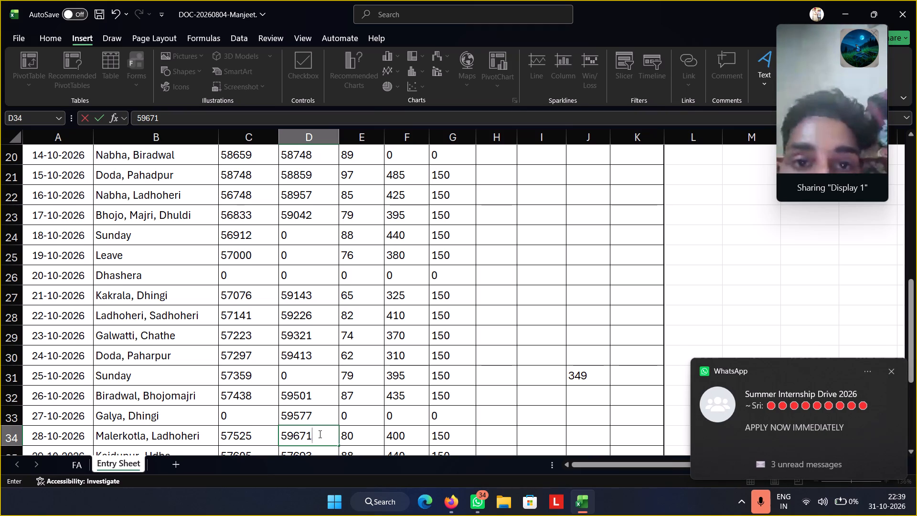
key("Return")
Set the closing KM to 59776 for the Kaidupur, Udha tour on 29-10-2026.
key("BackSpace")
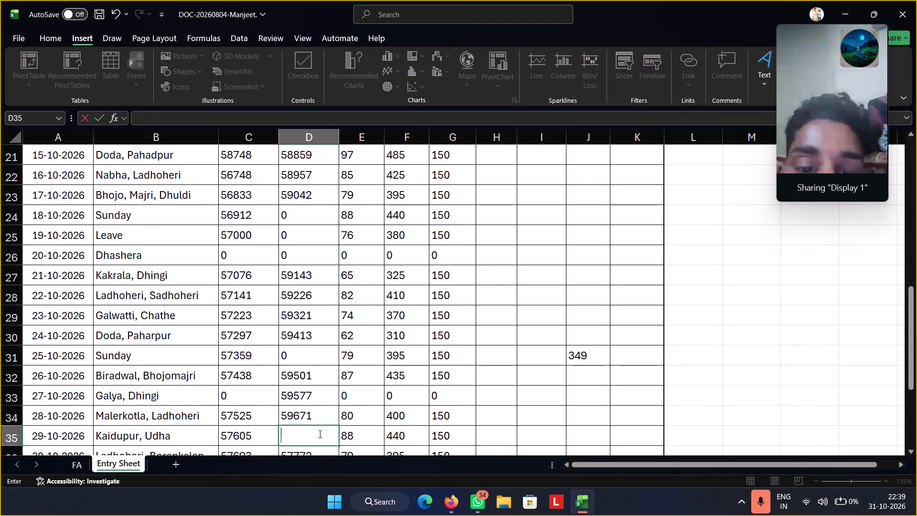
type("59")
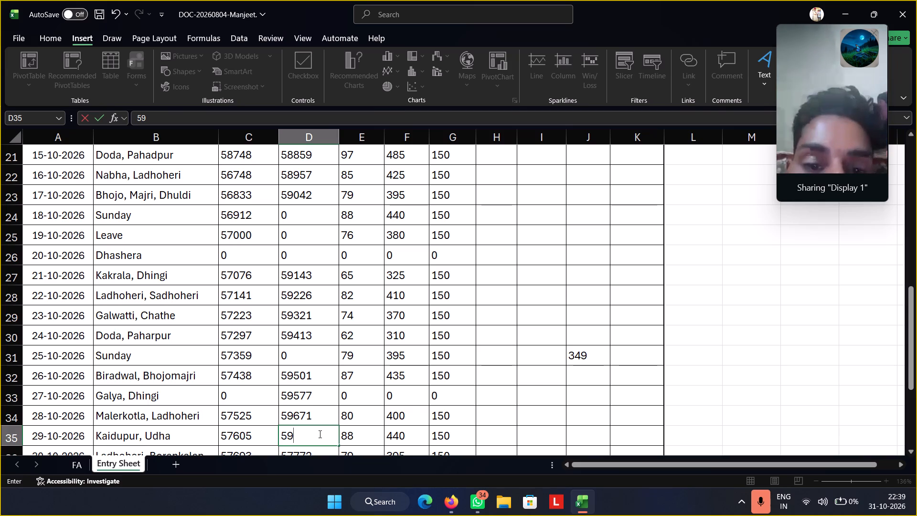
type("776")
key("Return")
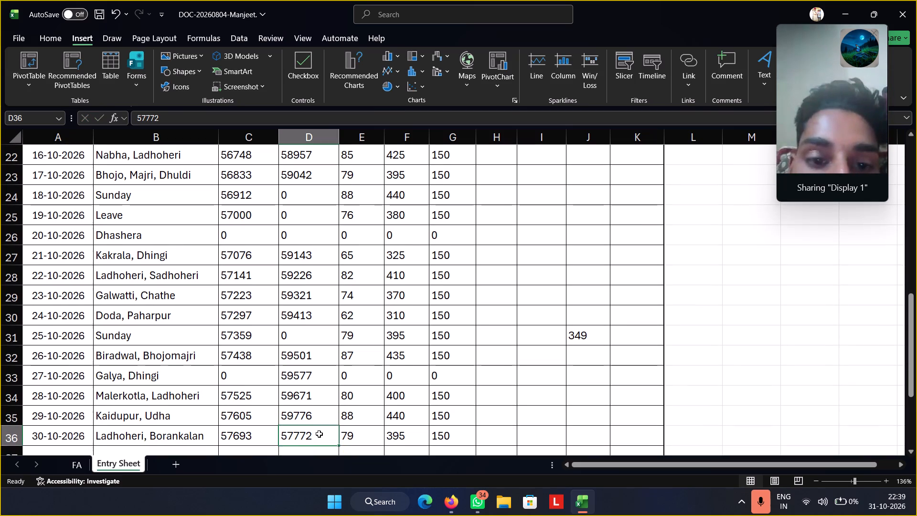
Clear the closing KM for the Ladhoheri, Borankalan tour on 30-10-2026.
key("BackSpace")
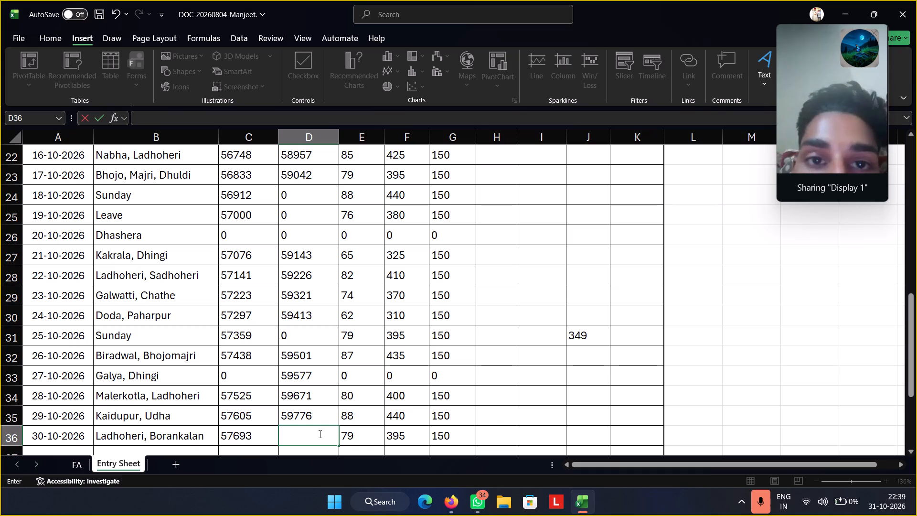
Set the closing KM to 59878 for the Ladhoheri, Borankalan tour on 30-10-2026.
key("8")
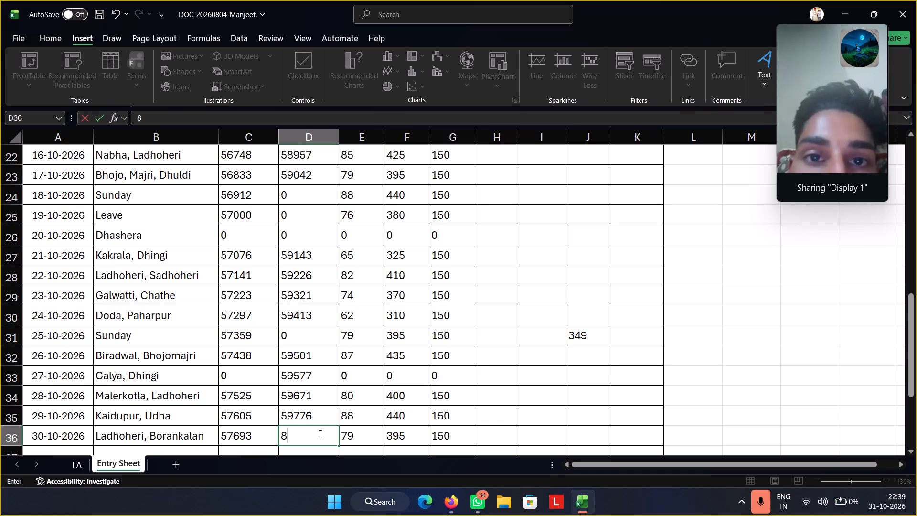
type("78")
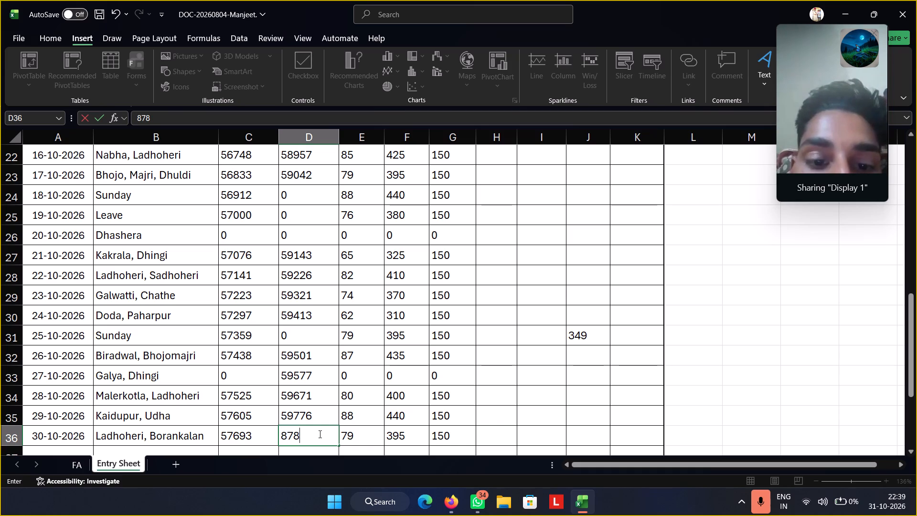
key("BackSpace")
key("BackSpace")
key("BackSpace")
type("597")
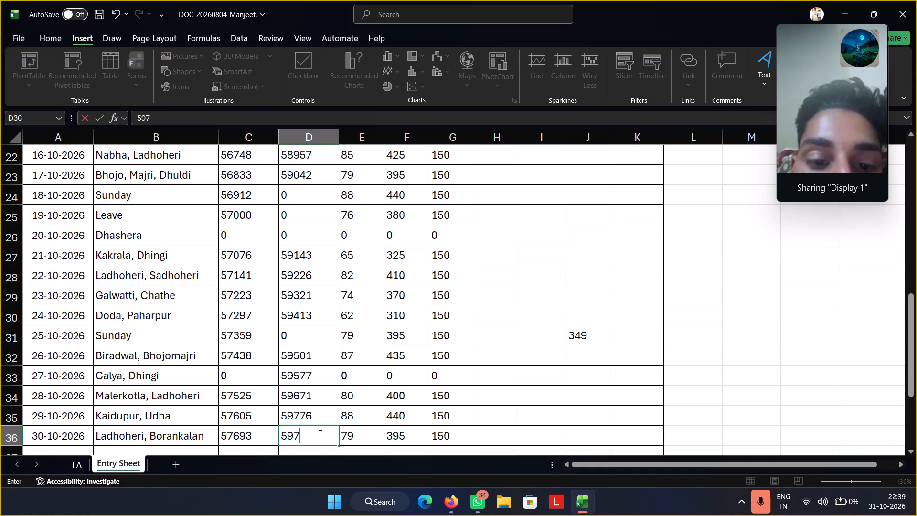
key("BackSpace")
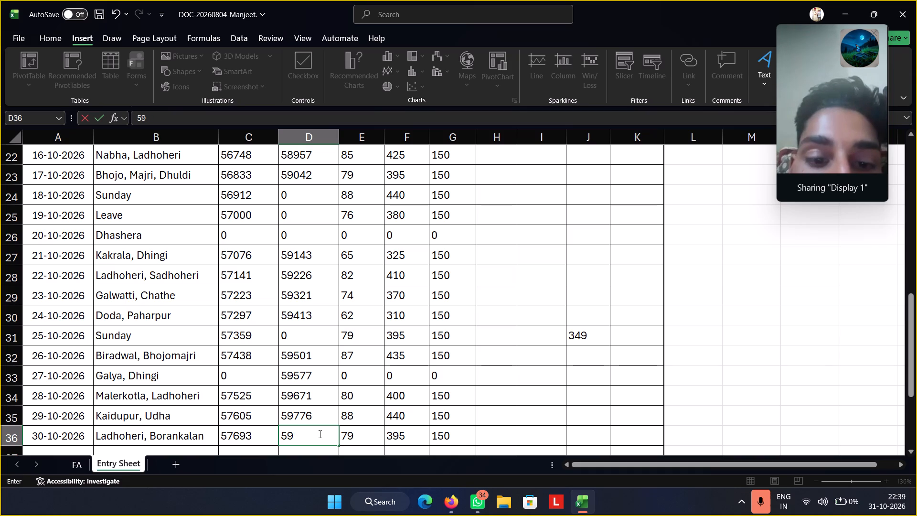
type("878")
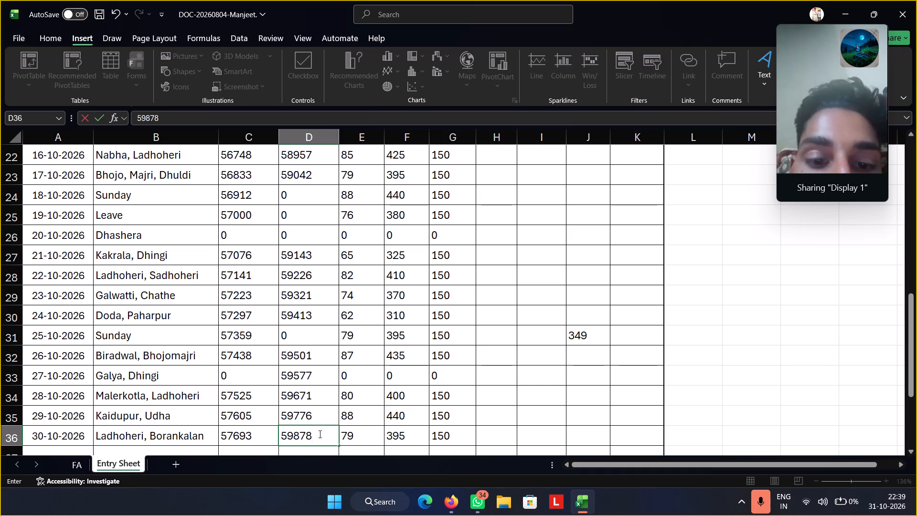
key("Return")
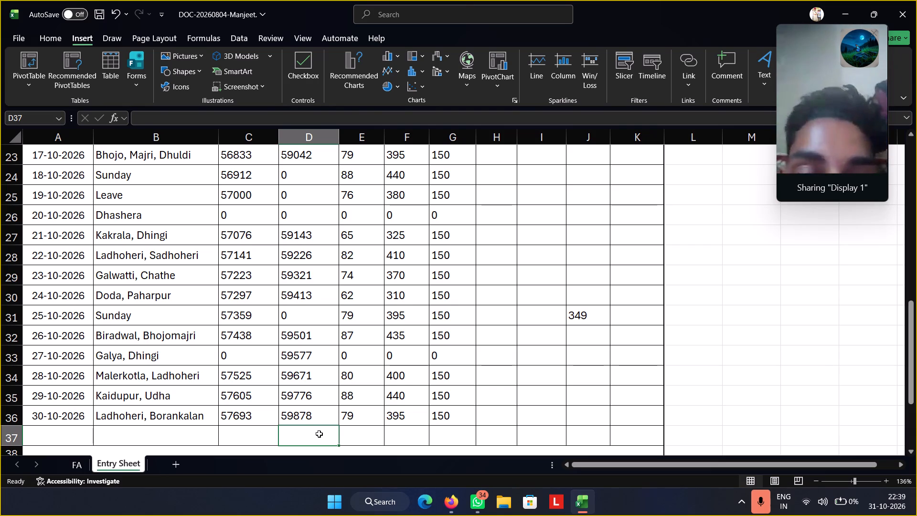
Start entering a closing KM beginning with 59 in the empty row below 30-10-2026.
key("6")
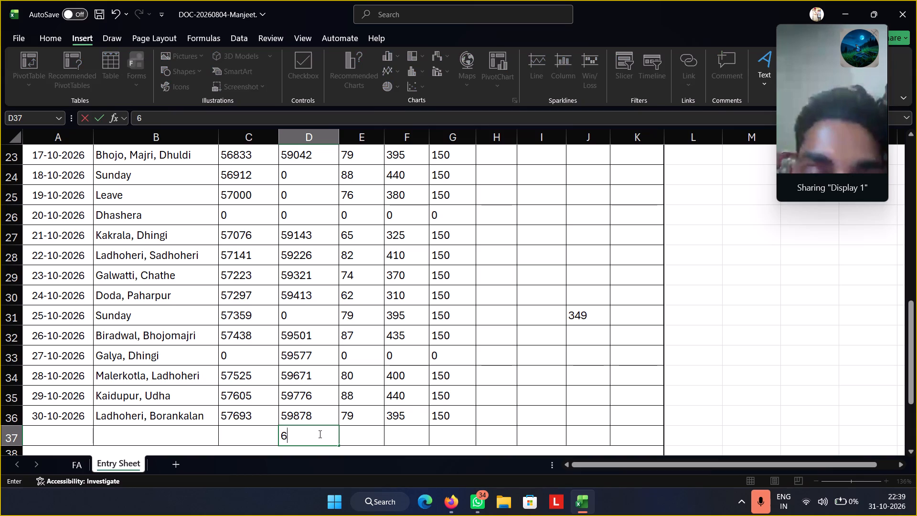
key("BackSpace")
type("59")
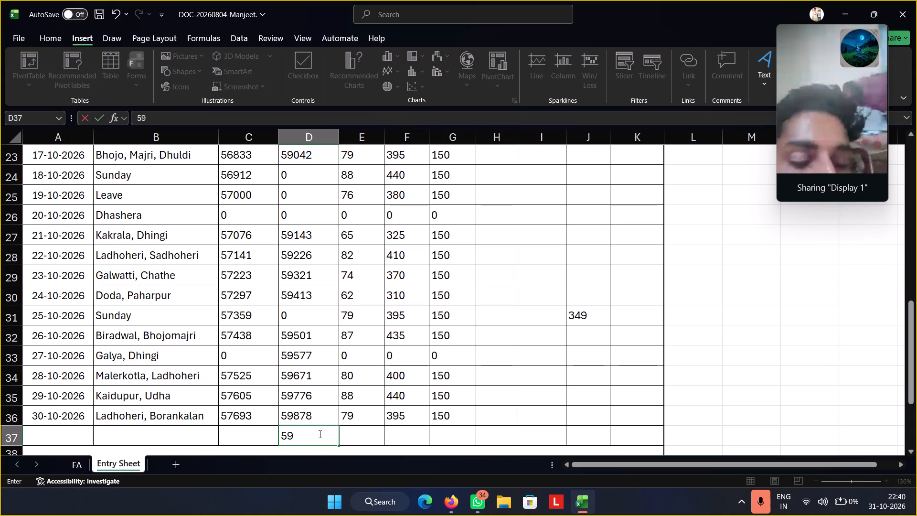
Complete the closing KM as 59959 in the empty row below 30-10-2026.
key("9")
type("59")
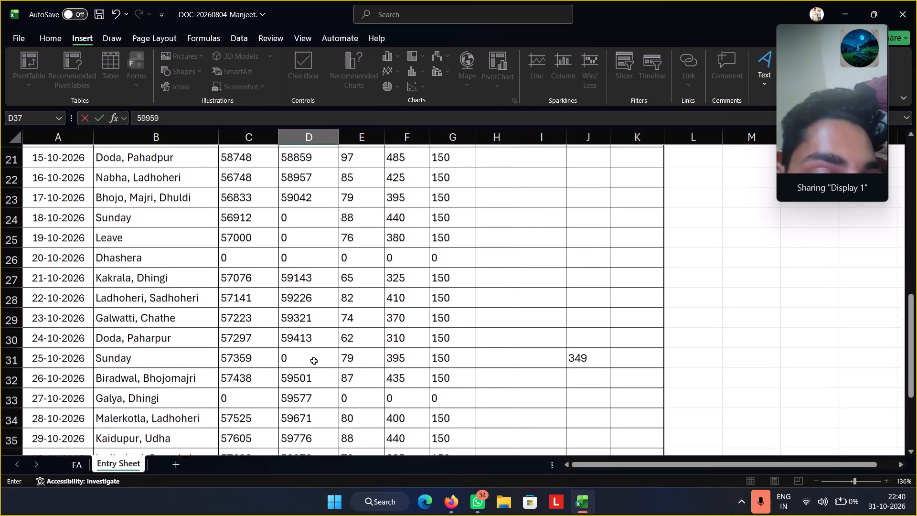
Set the opening KM to 0 for both Sunday 18-10-2026 and the Leave day on 19-10-2026.
scroll(314, 361, "up", 1)
double_click(253, 243)
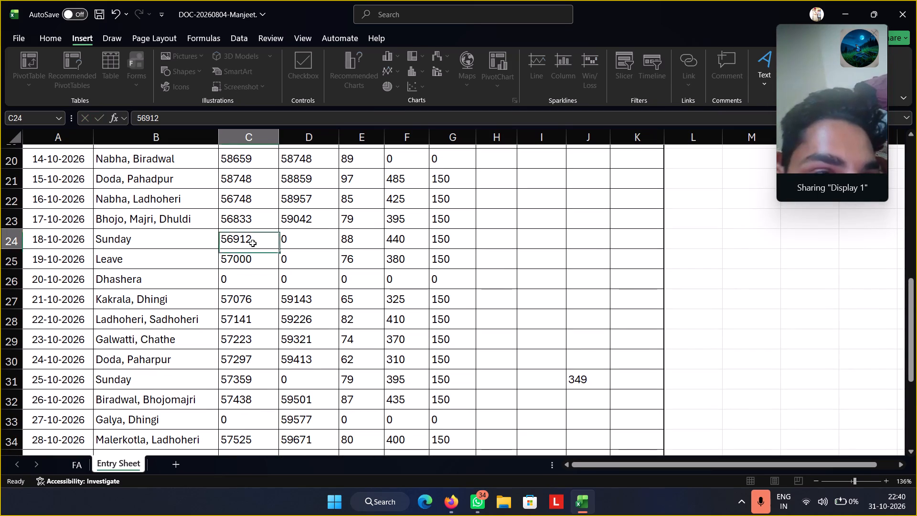
key("BackSpace")
key("BackSpace")
key("BackSpace")
key("BackSpace")
key("BackSpace")
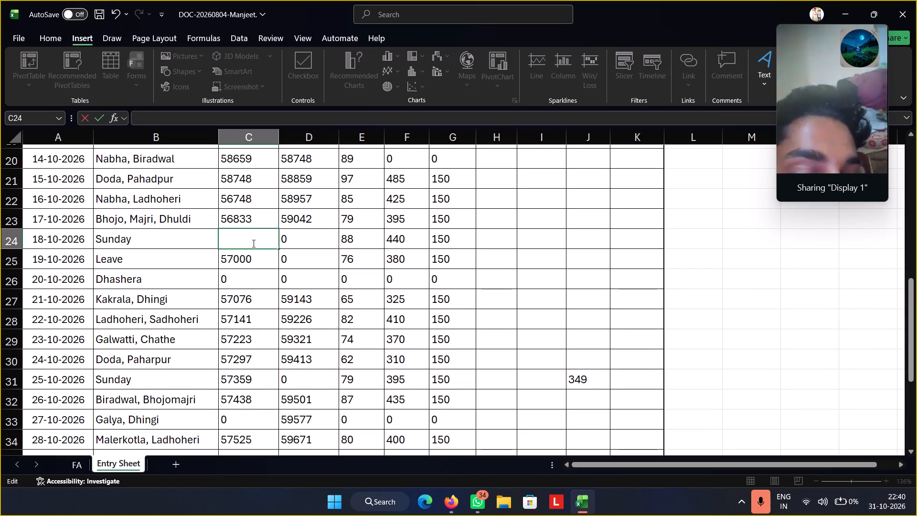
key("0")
key("Return")
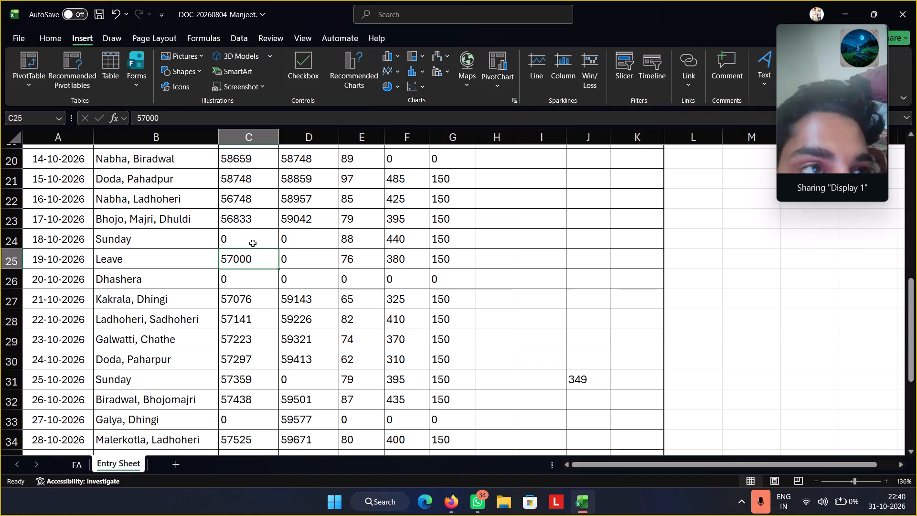
key("BackSpace")
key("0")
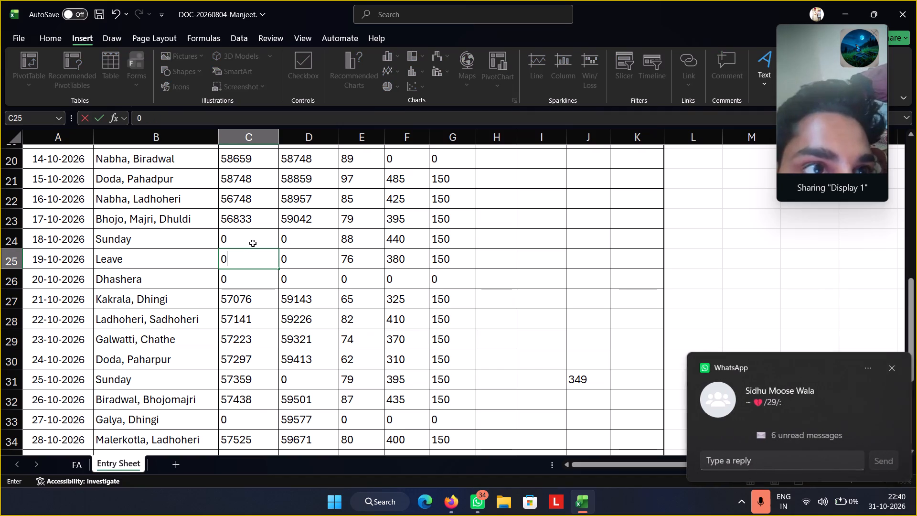
Set the opening KM to 58859 for the Nabha, Ladhoheri tour on 16-10-2026.
scroll(253, 243, "up", 1)
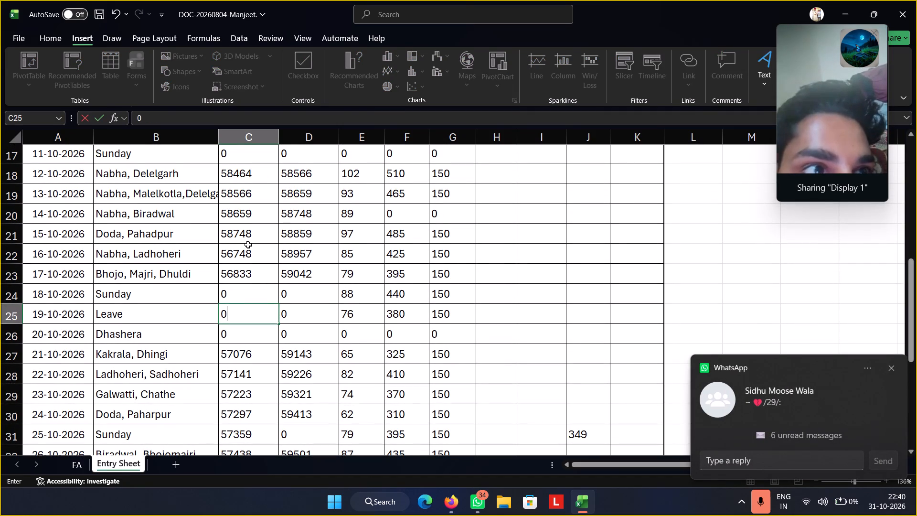
double_click(258, 255)
key("BackSpace")
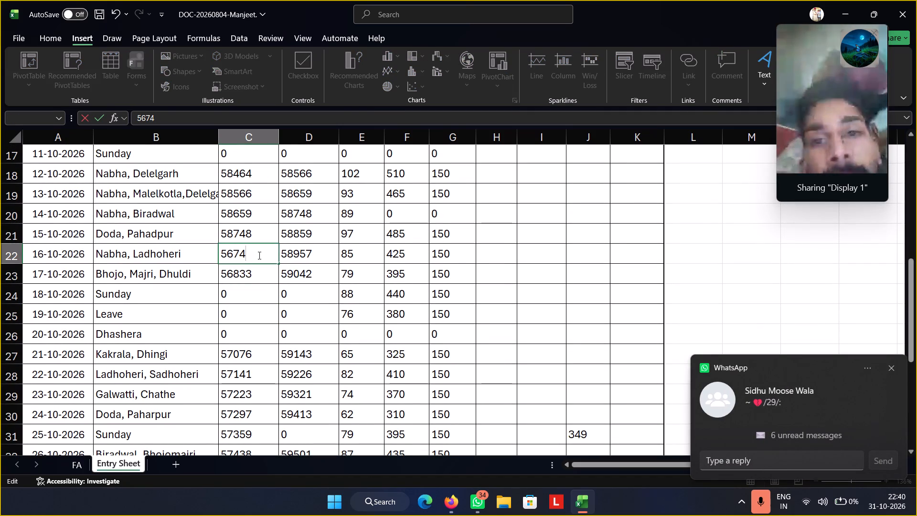
key("BackSpace")
key("BackSpace")
key("BackSpace")
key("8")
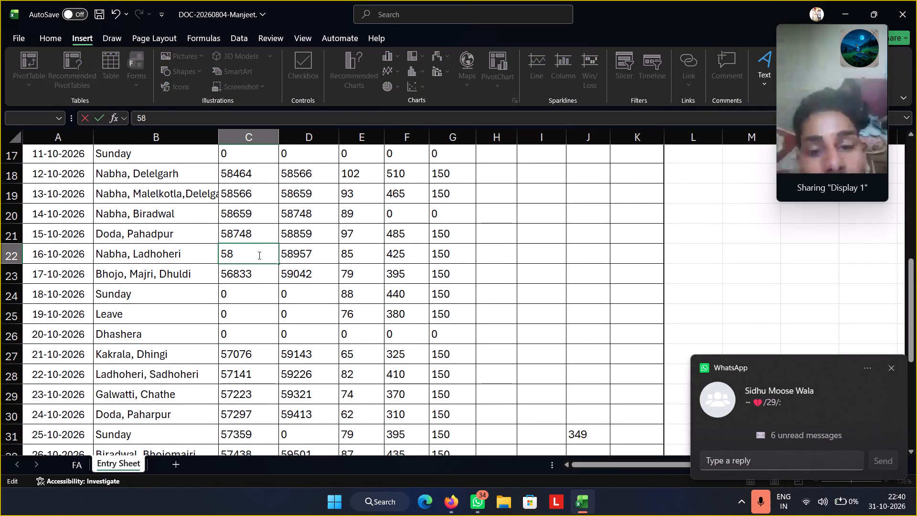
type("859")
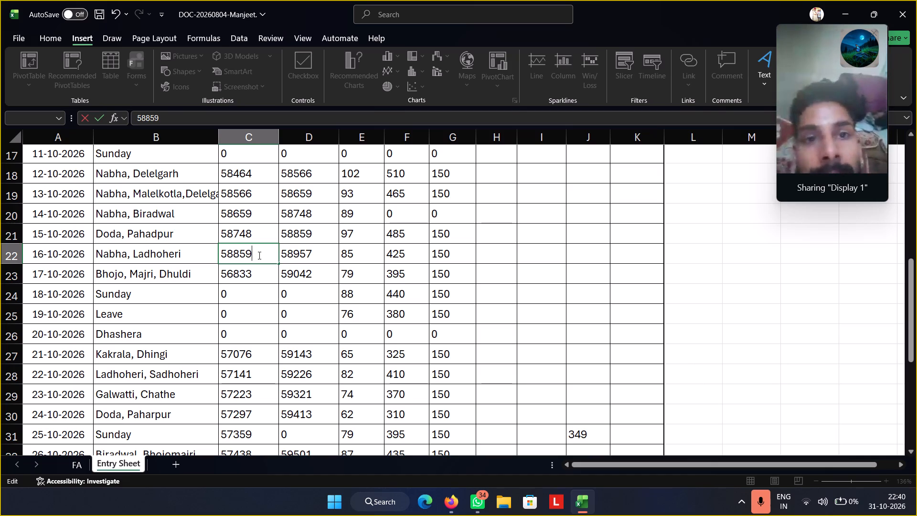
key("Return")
Start replacing the opening KM for the Bhojo, Majri, Dhuldi tour on 17-10-2026 with a value beginning with 58.
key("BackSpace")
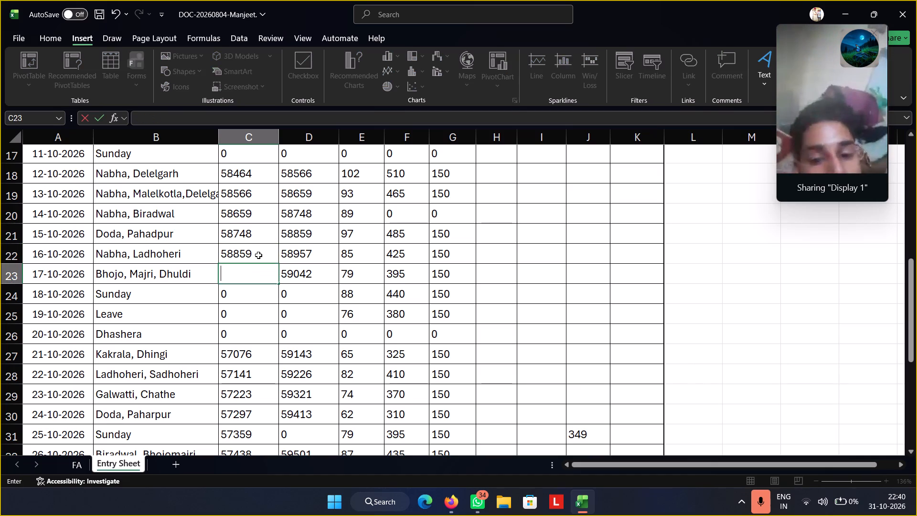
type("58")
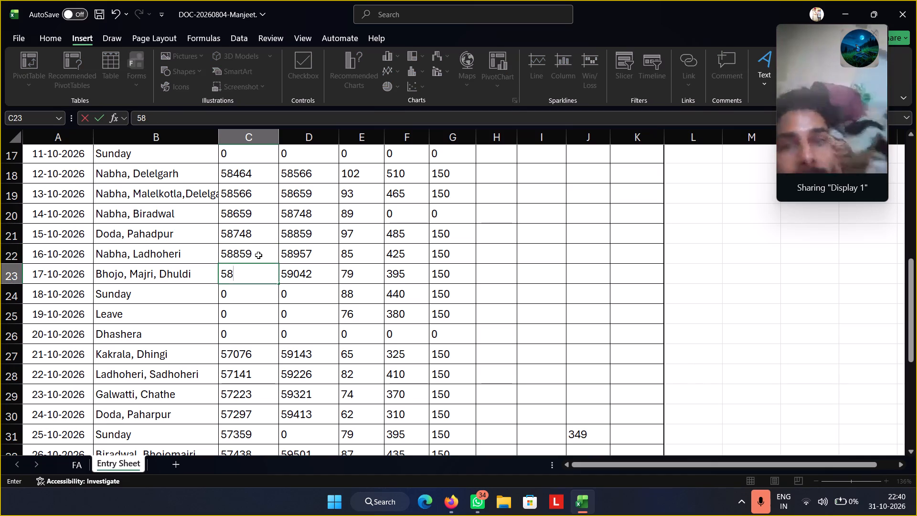
Set the opening KM to 58957 for 17-10-2026 and 59042 for 21-10-2026.
type("957")
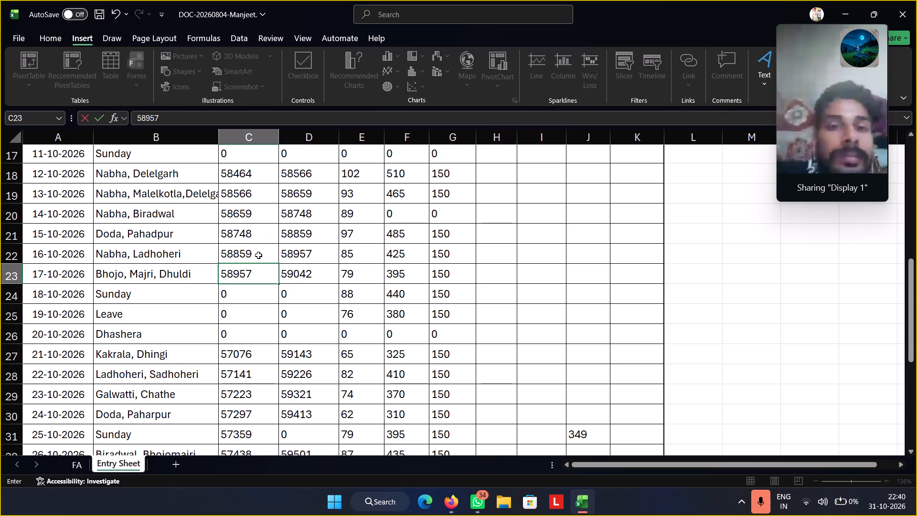
key("Return")
key("Return")
key("Return")
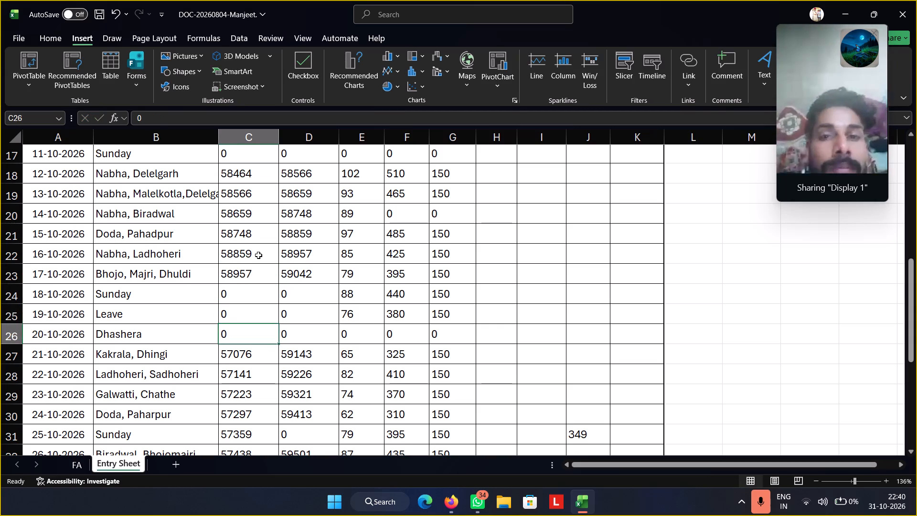
key("Return")
key("BackSpace")
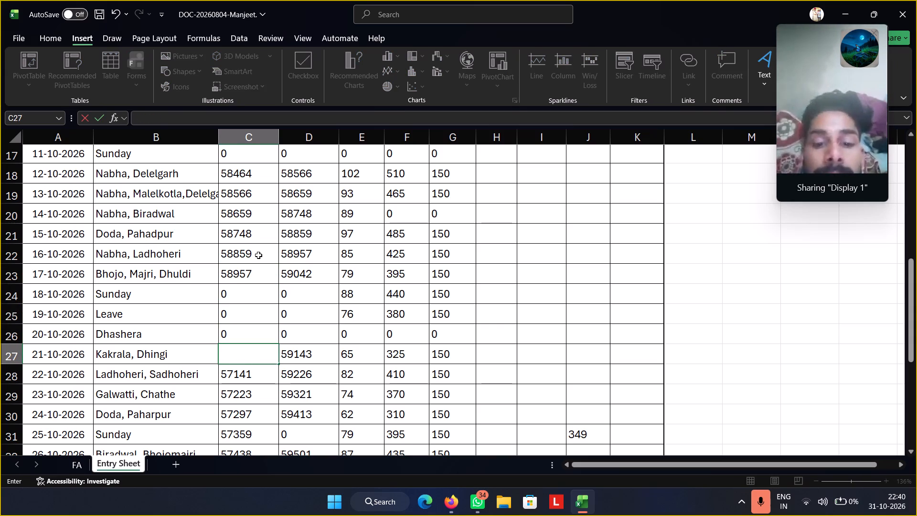
type("59")
type("042")
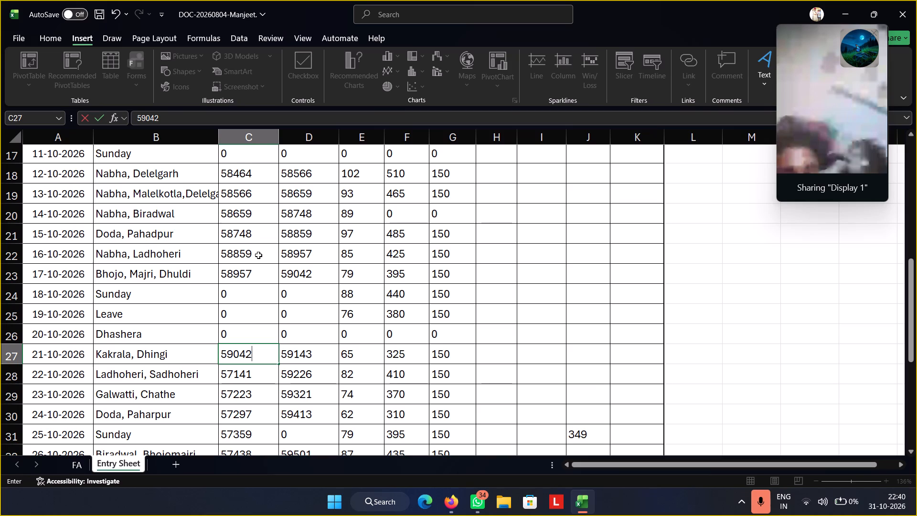
key("Return")
Set the opening KM to 59143 for the Ladhoheri, Sadhoheri tour on 22-10-2026.
key("BackSpace")
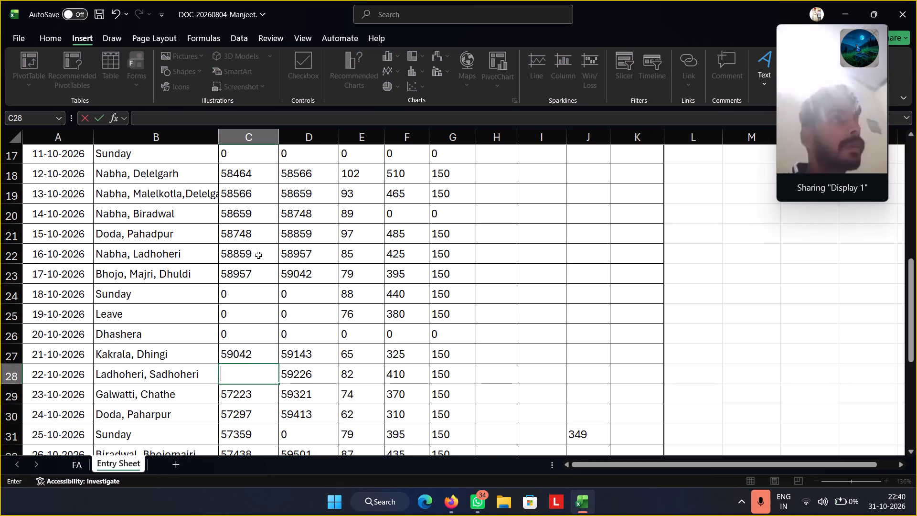
type("59")
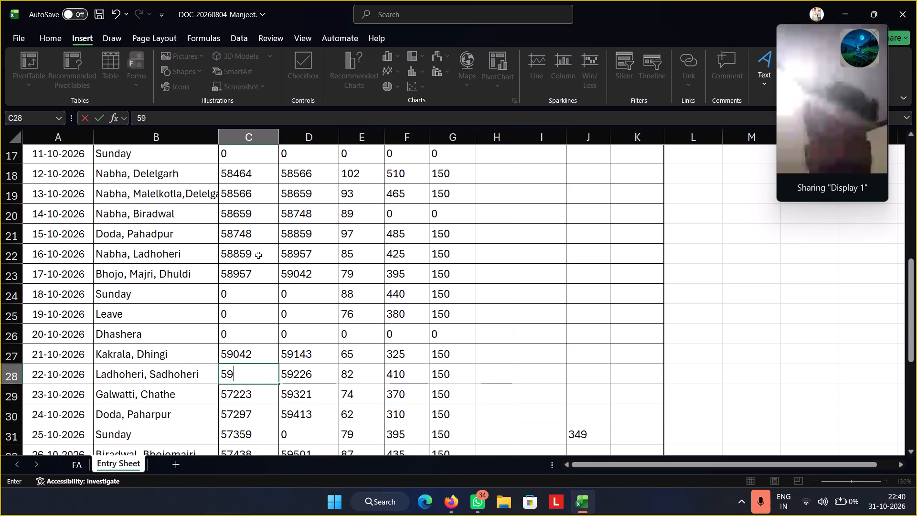
key("0")
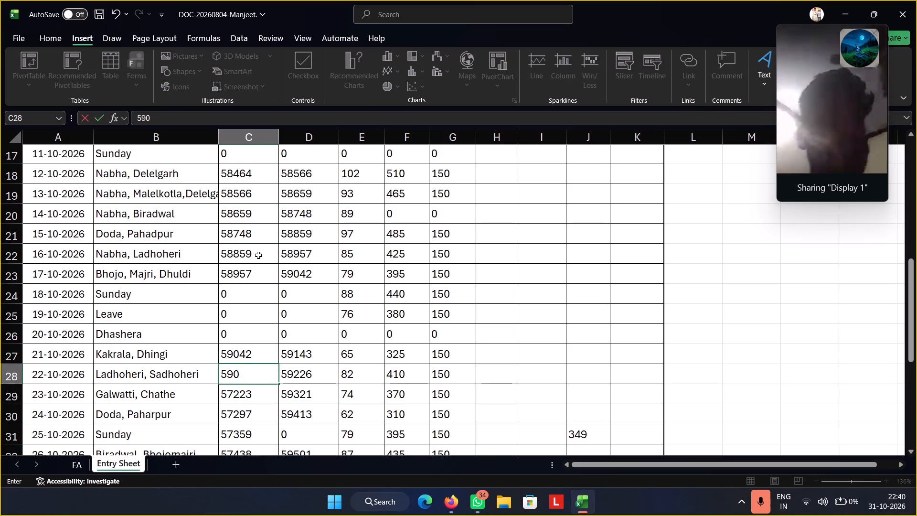
key("BackSpace")
type("143")
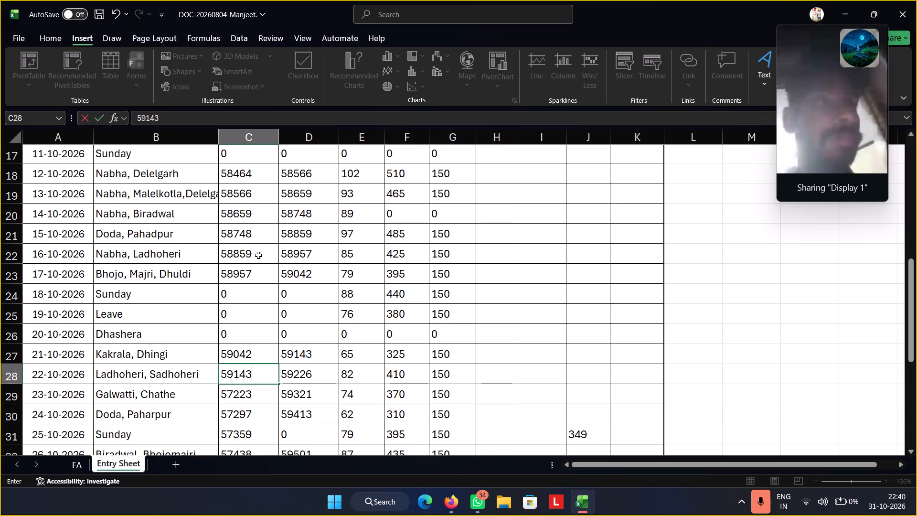
key("Return")
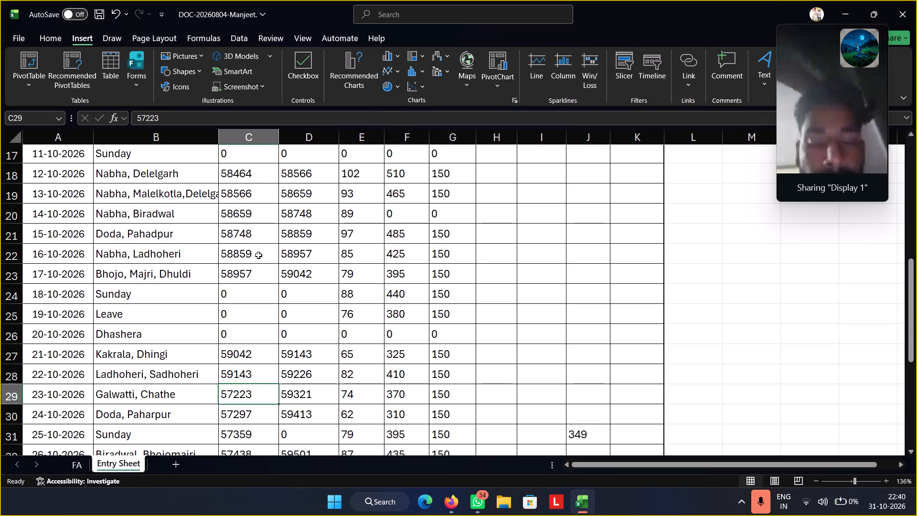
Set the opening KM to 59226 for 23-10-2026 and 59321 for 24-10-2026.
key("BackSpace")
type("59226")
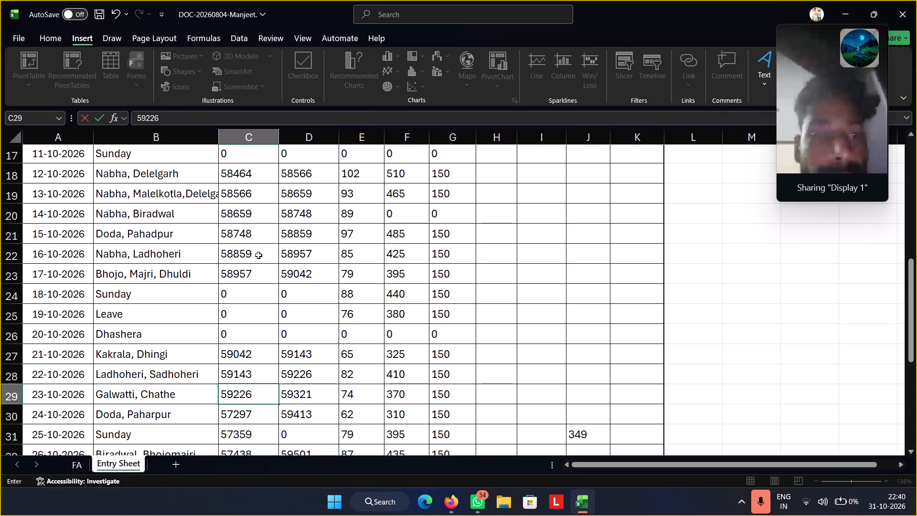
key("Return")
key("BackSpace")
type("59")
type("321")
key("Return")
Set the opening KM to 0 for Sunday 25-10-2026 and 59413 for the Biradwal, Bhojomajri tour on 26-10-2026.
key("BackSpace")
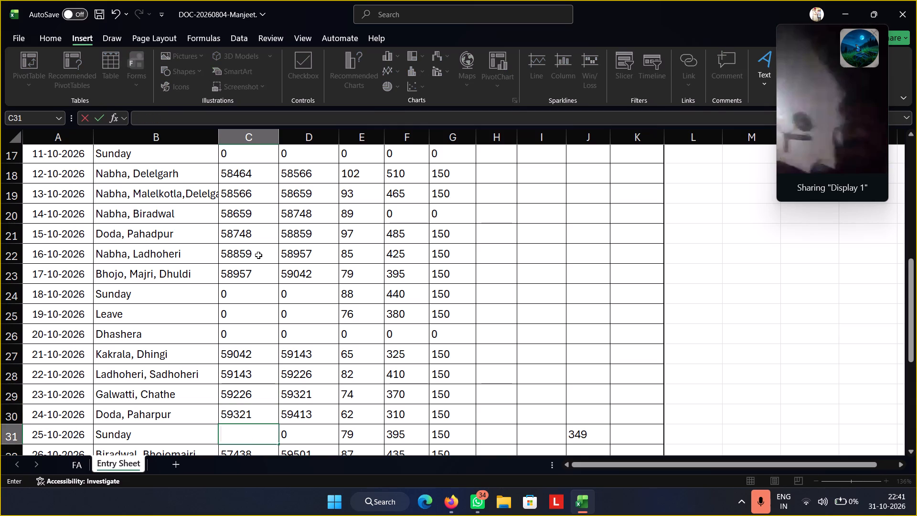
key("0")
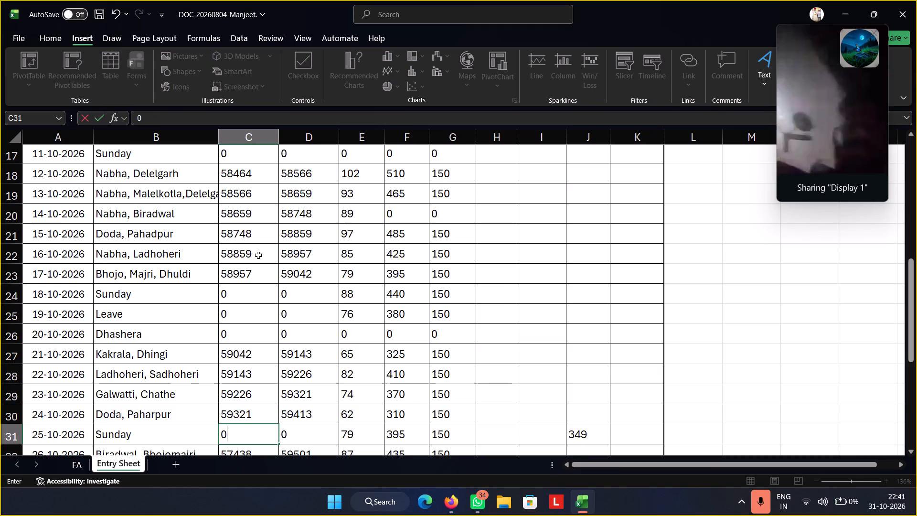
key("Return")
key("BackSpace")
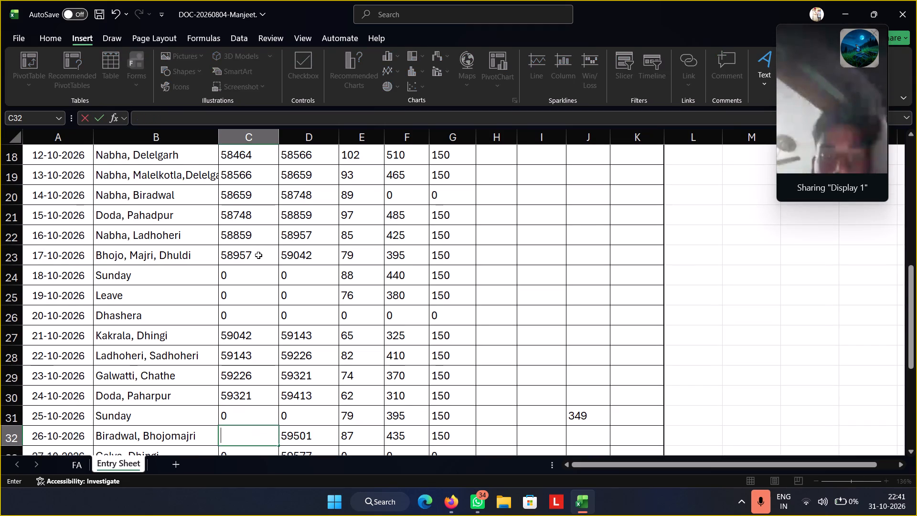
type("59")
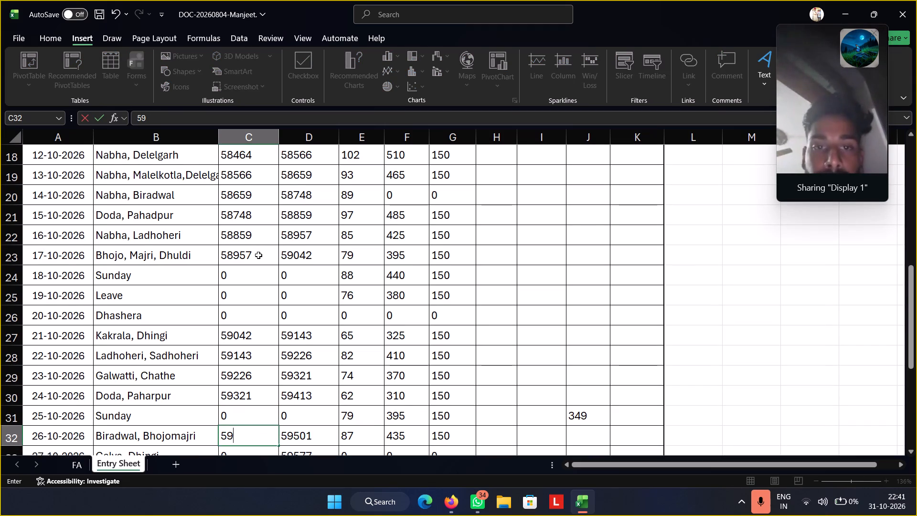
type("413")
key("Return")
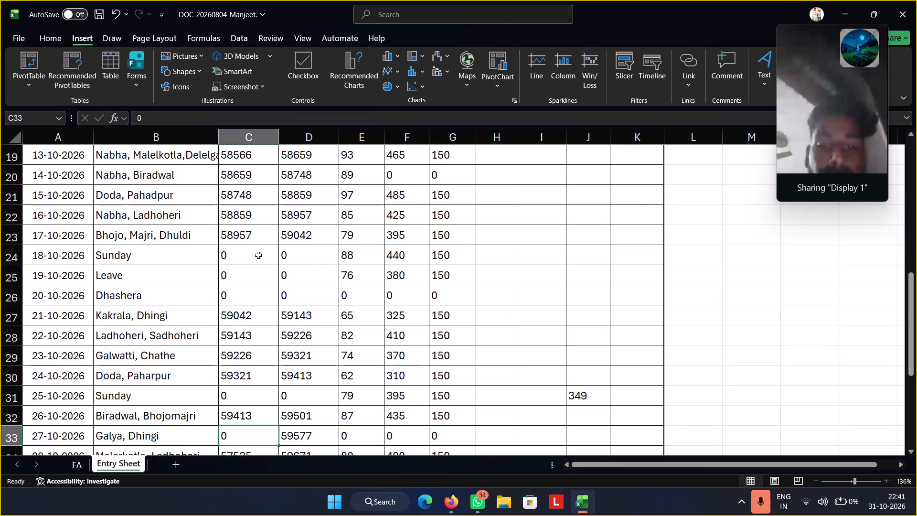
Set the opening KM to 59501 for the Galya, Dhingi tour on 27-10-2026.
key("BackSpace")
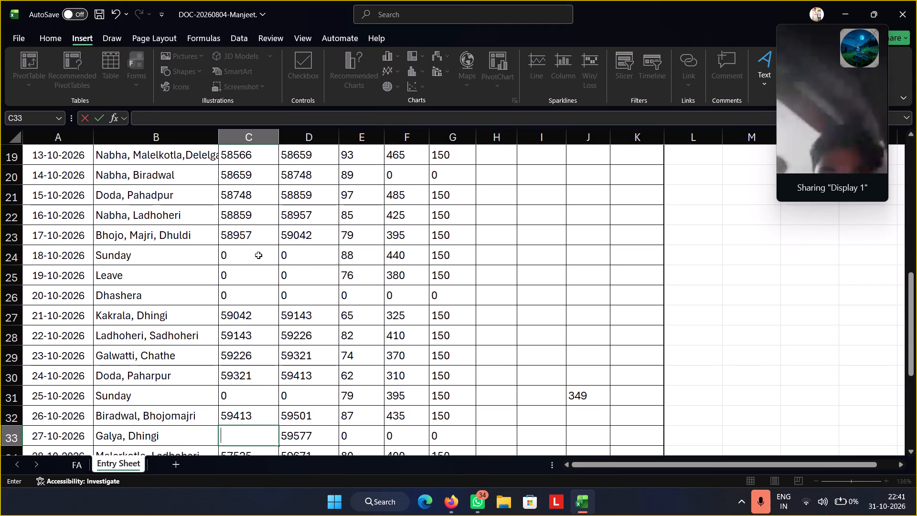
type("59")
type("501")
key("Return")
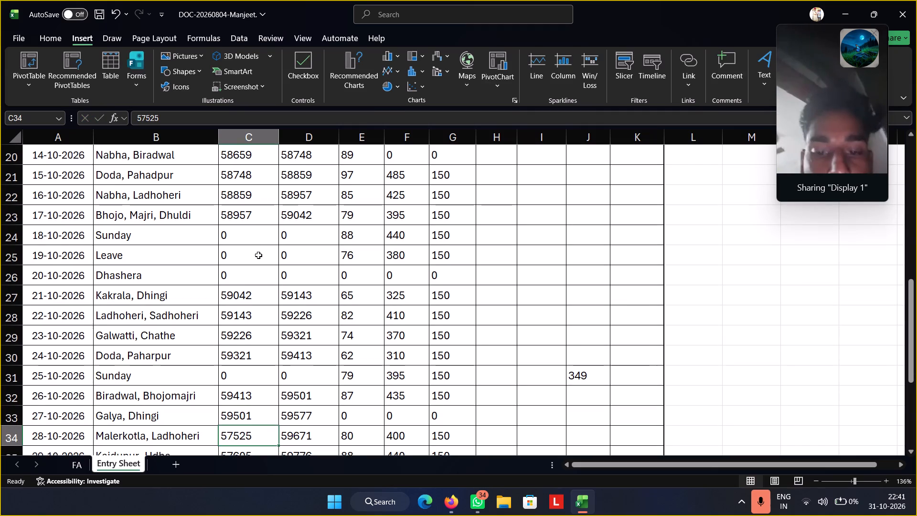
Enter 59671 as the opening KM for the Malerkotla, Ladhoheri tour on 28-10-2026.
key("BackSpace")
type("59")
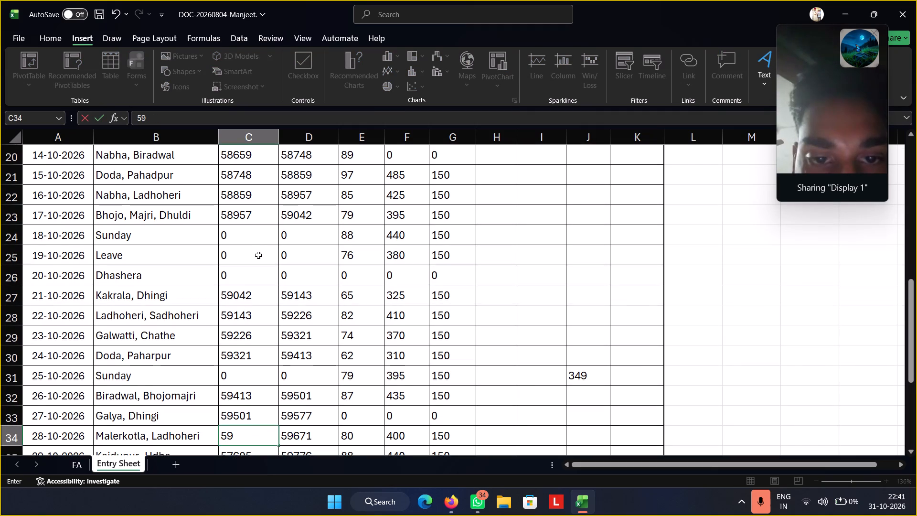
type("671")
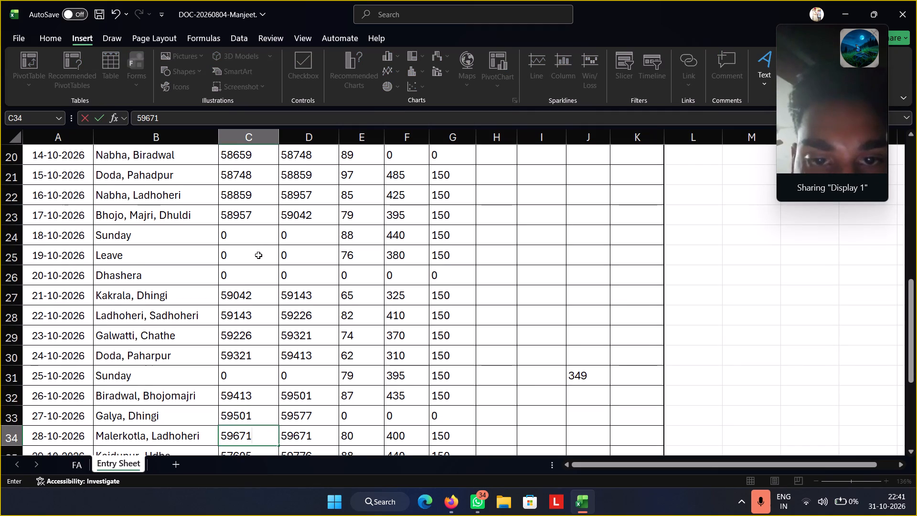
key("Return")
Set the opening KM to 59671 for the Kaidupur, Udha tour on 29-10-2026.
key("BackSpace")
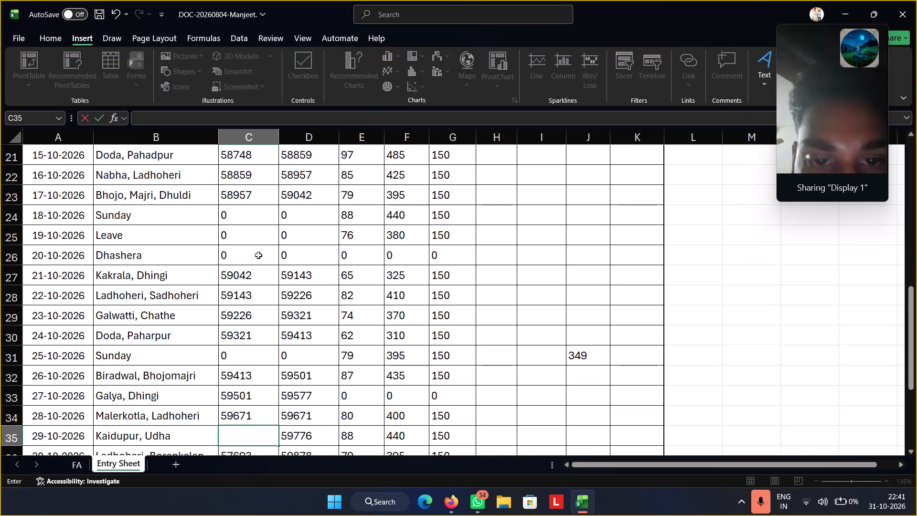
type("59")
type("671")
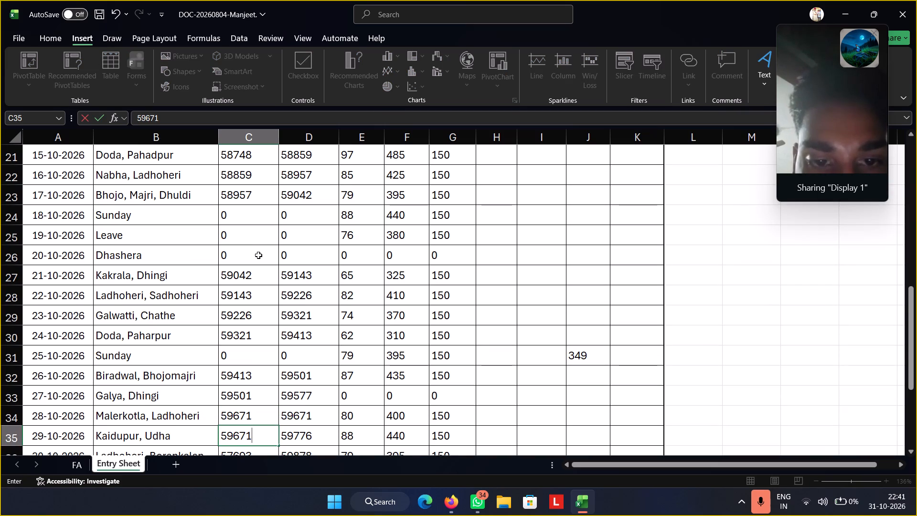
key("Return")
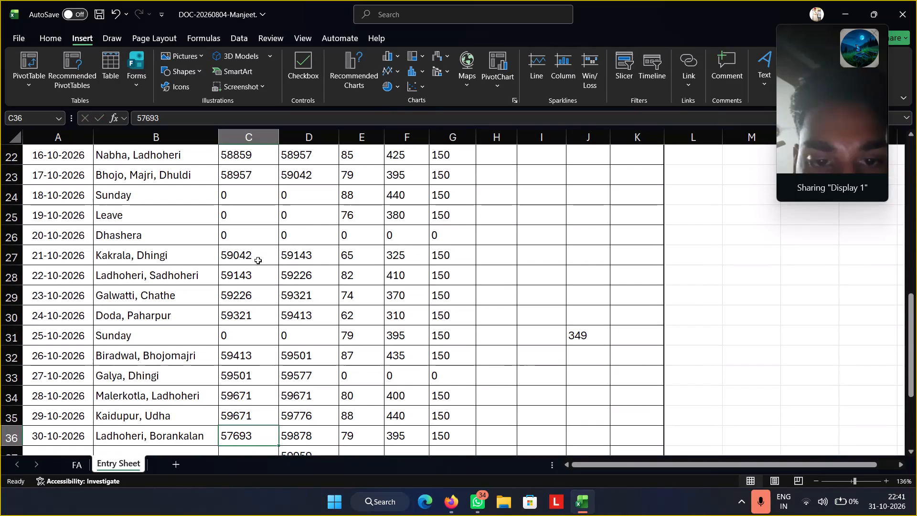
Correct the opening KM for the Malerkotla, Ladhoheri tour on 28-10-2026 to 59577.
double_click(256, 398)
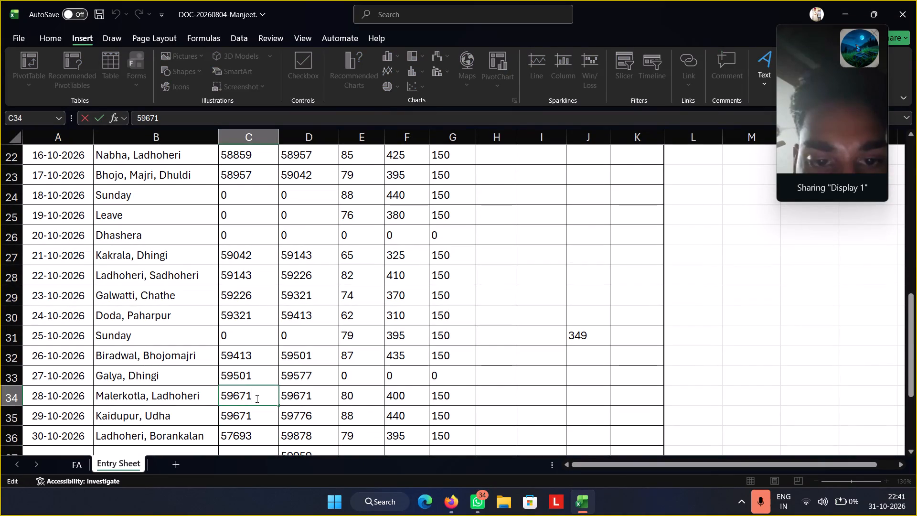
key("BackSpace")
key("BackSpace")
key("BackSpace")
type("577")
key("Return")
Set the opening KM to 59776 for 30-10-2026 and 59878 for the undated row below it.
key("Return")
key("BackSpace")
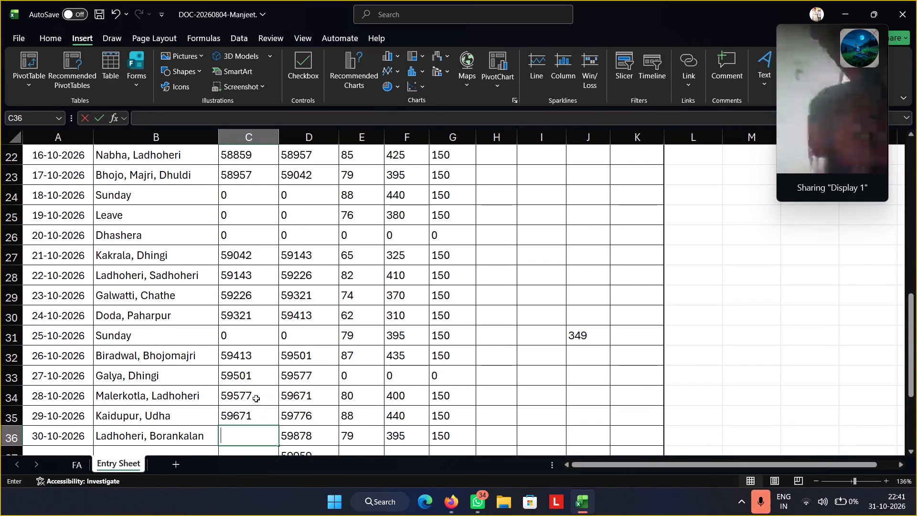
type("59")
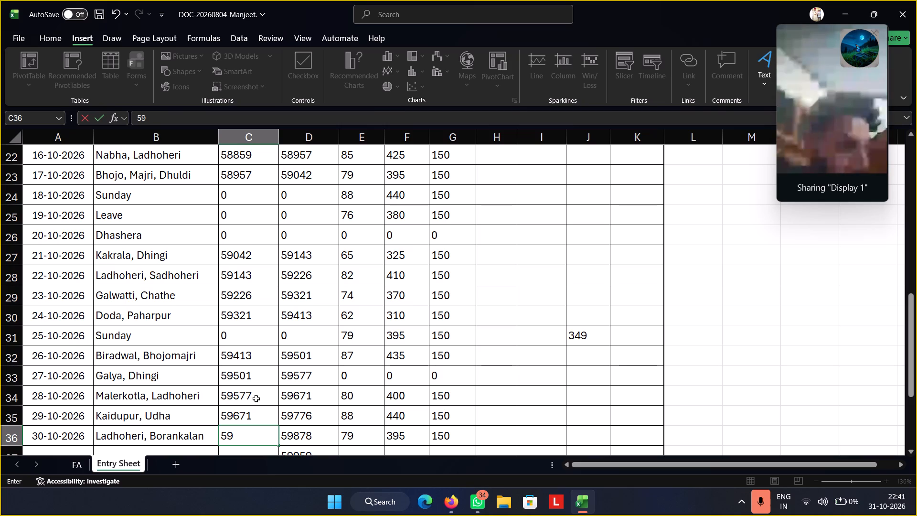
type("776")
key("Return")
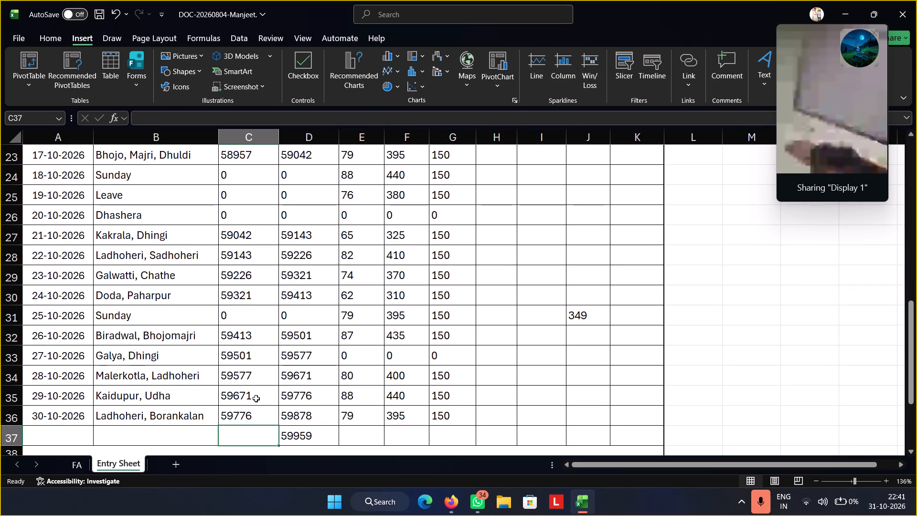
type("59")
type("878")
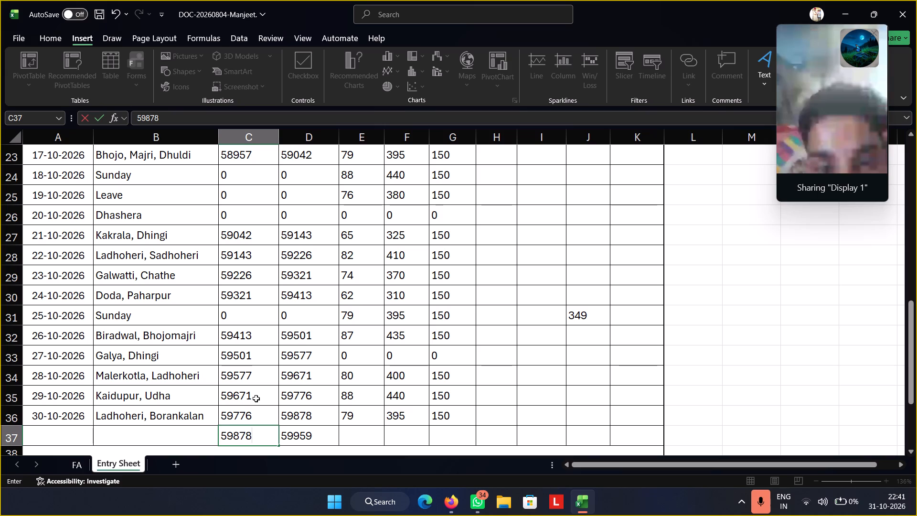
Enter the date 31-10-2026 in the empty date cell below 30-10-2026.
double_click(36, 430)
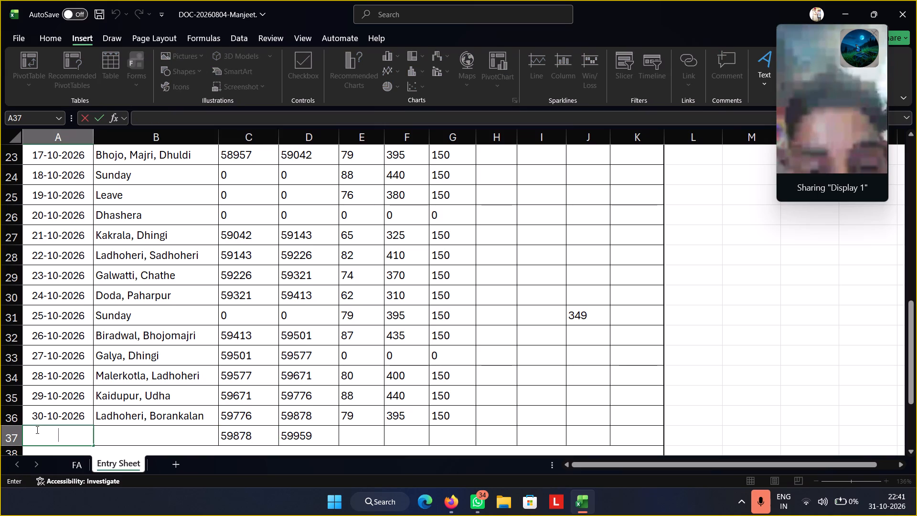
type("31")
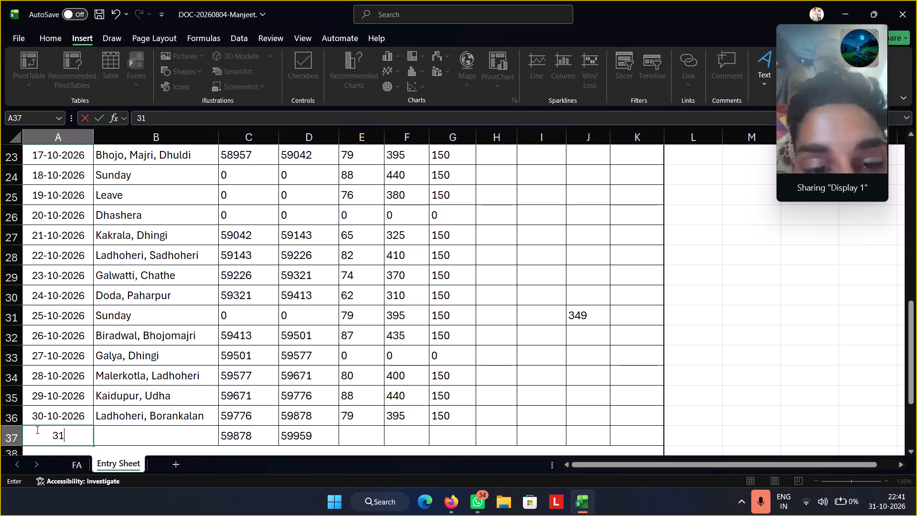
key("minus")
type("10")
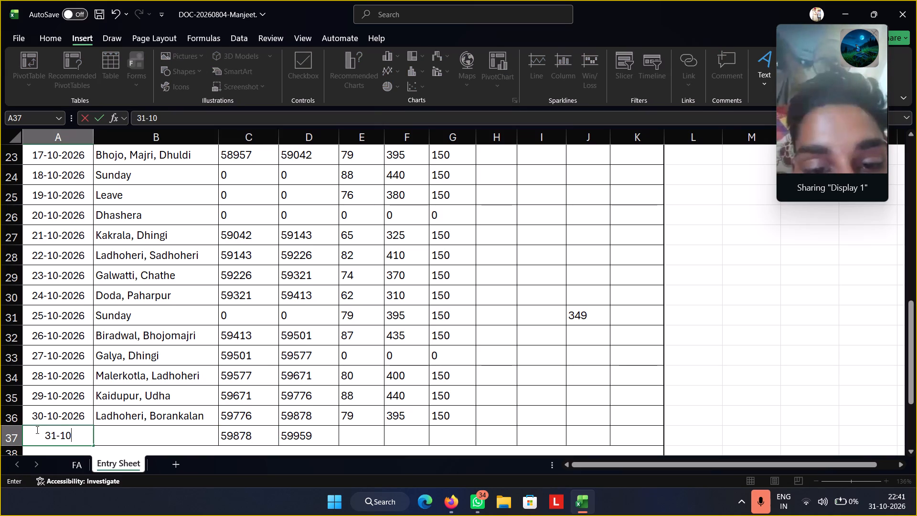
key("minus")
type("2026")
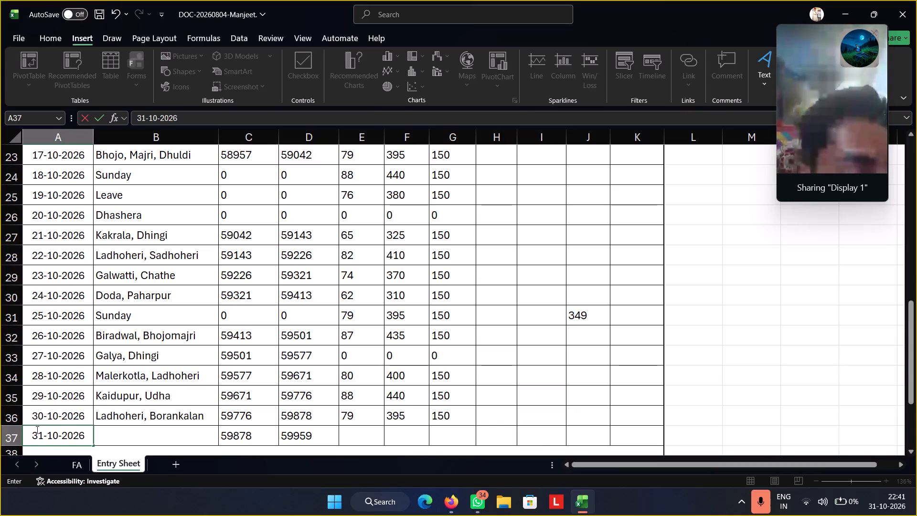
key("Return")
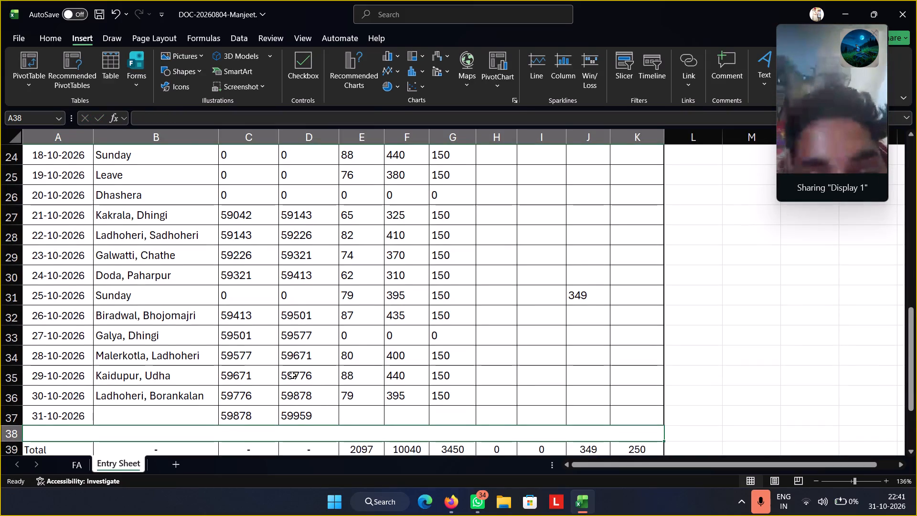
Set the run KM to 111 for the Doda, Pahadpur tour on 15-10-2026.
scroll(356, 416, "up", 3)
scroll(356, 416, "down", 1)
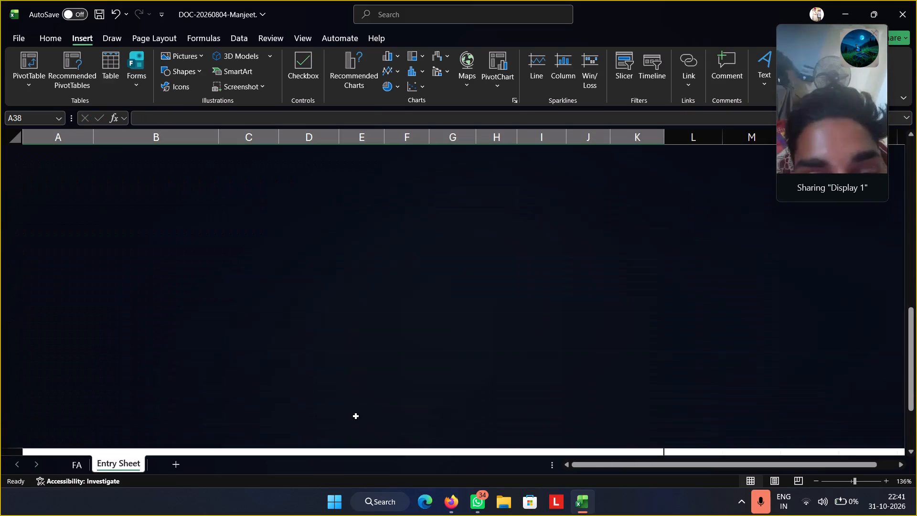
scroll(356, 416, "down", 4)
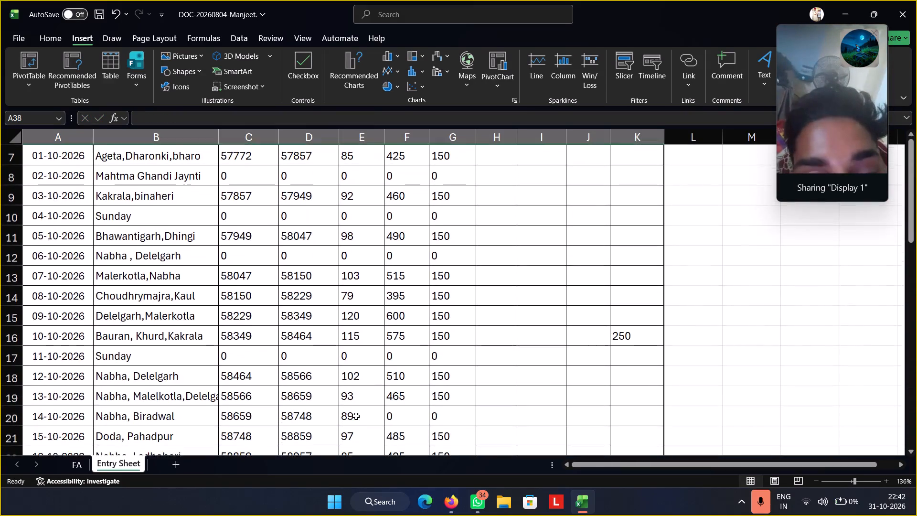
scroll(356, 416, "down", 1)
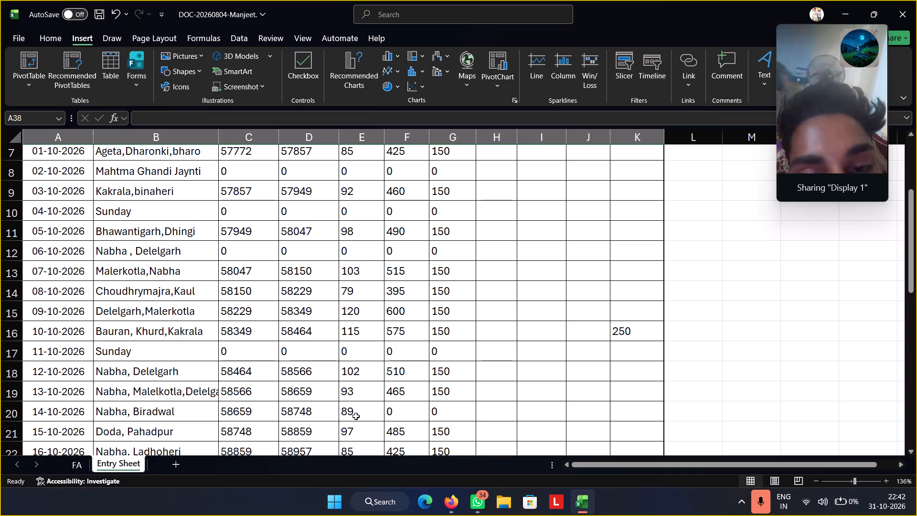
double_click(358, 376)
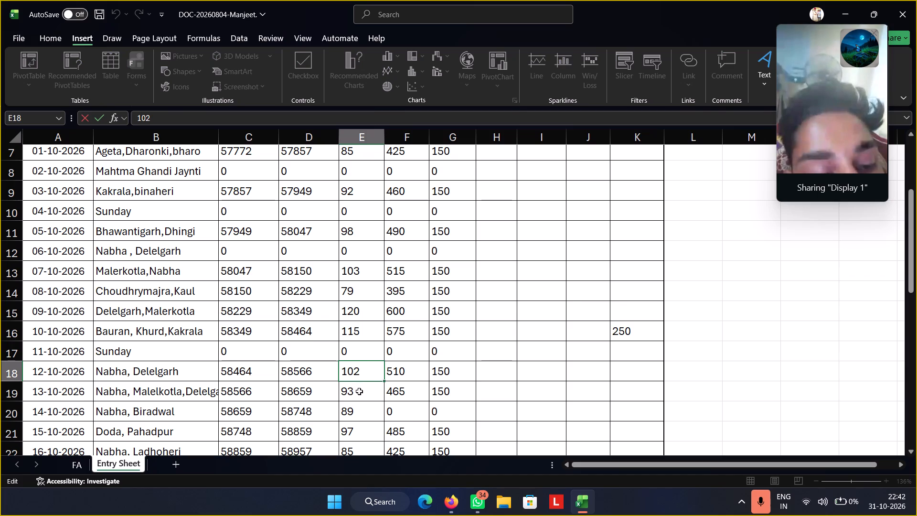
scroll(359, 391, "down", 1)
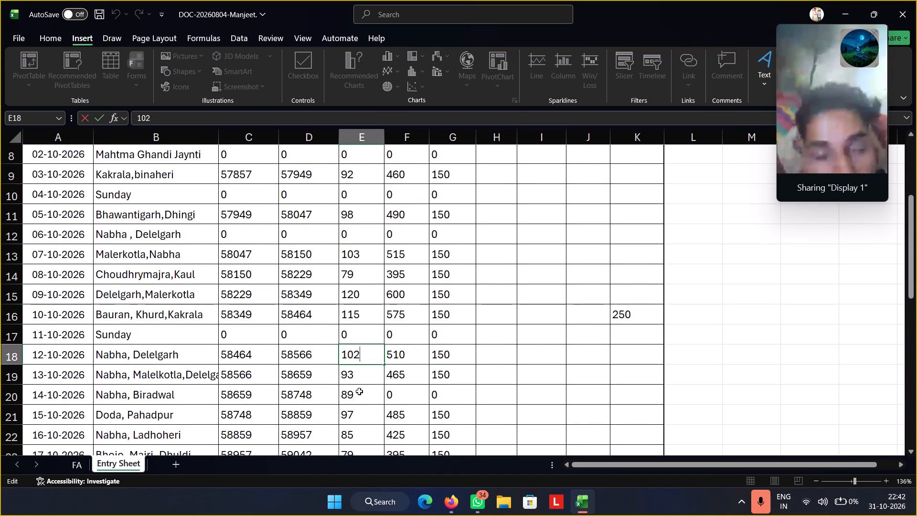
scroll(360, 405, "down", 1)
double_click(362, 366)
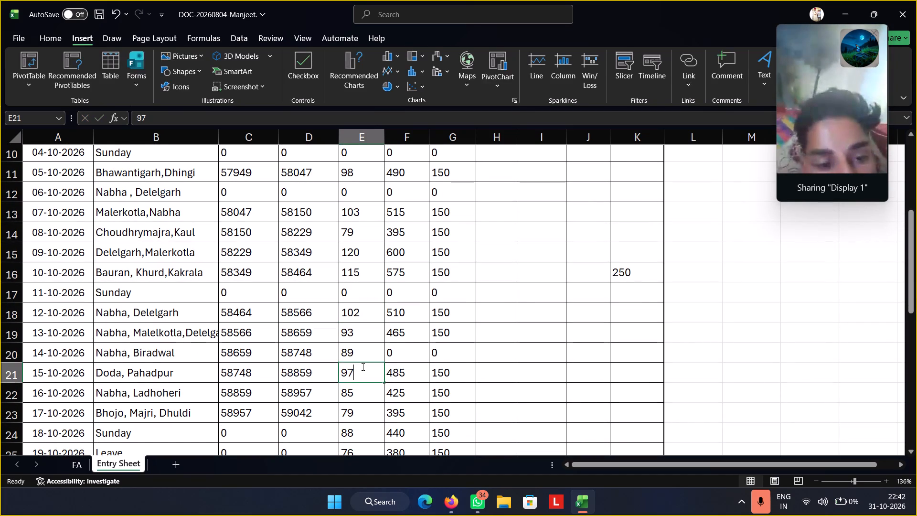
key("BackSpace")
key("BackSpace")
type("111")
key("Return")
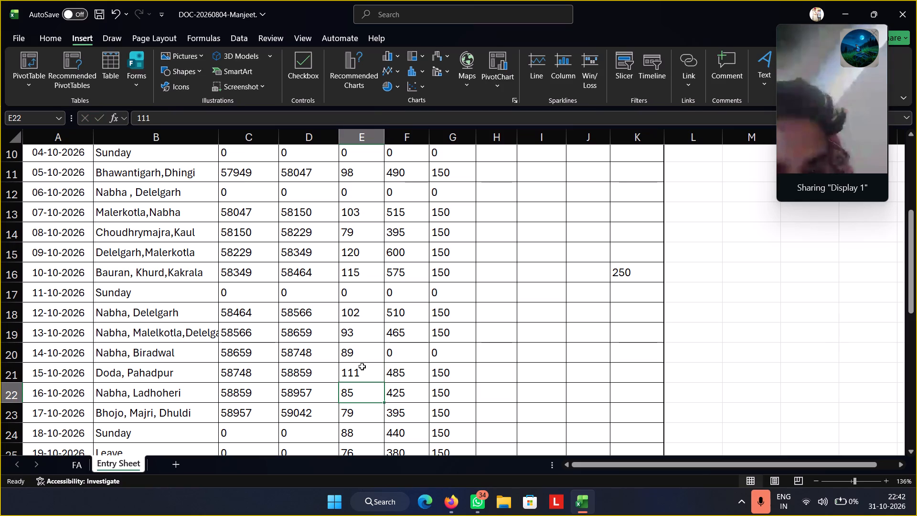
Set the run KM to 98 for 16-10-2026 and 85 for 17-10-2026.
key("BackSpace")
type("98")
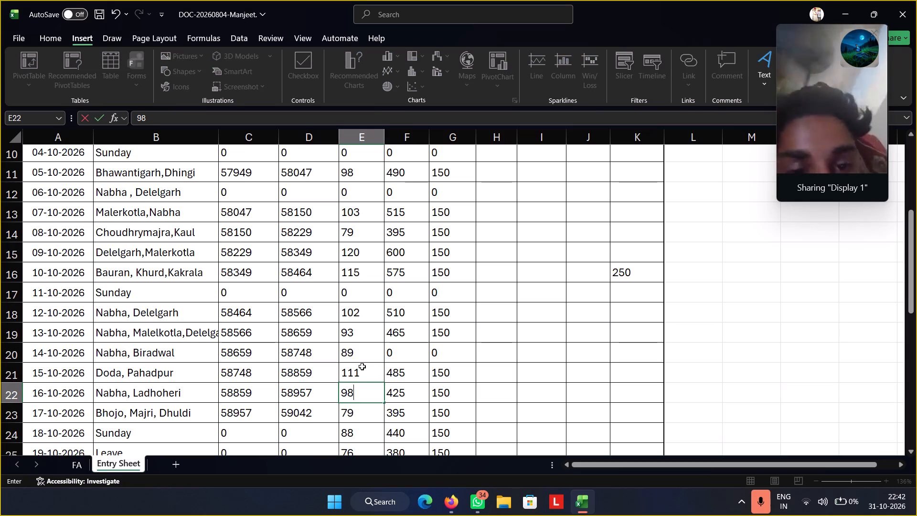
key("Return")
key("BackSpace")
type("85")
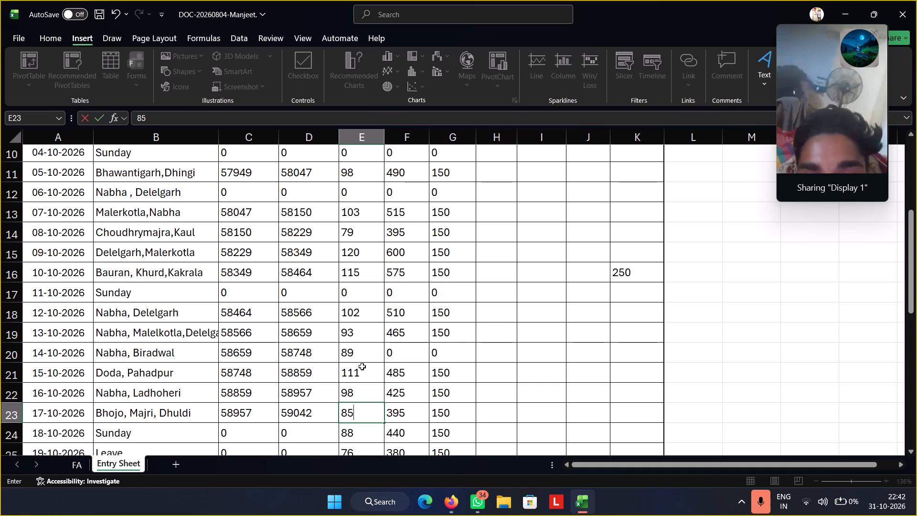
key("Return")
Set the run KM to 0 for Sunday 18-10-2026.
key("Delete")
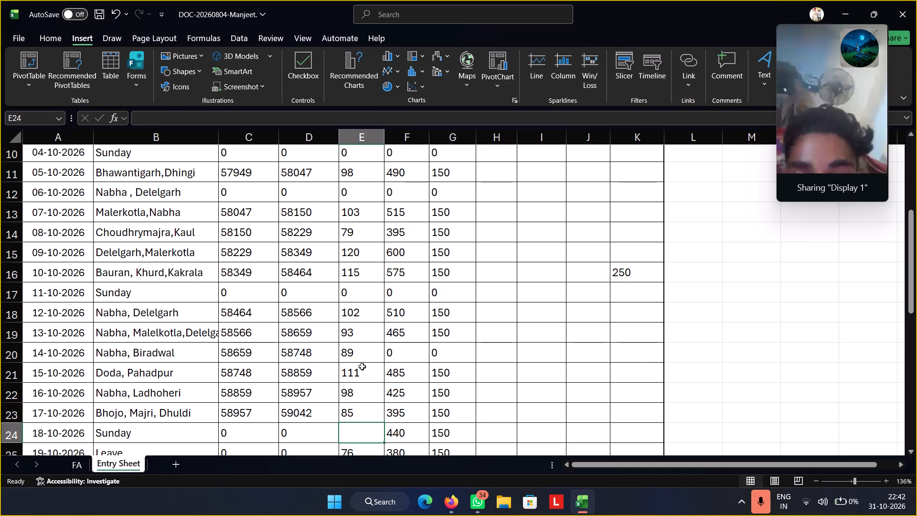
key("0")
key("Return")
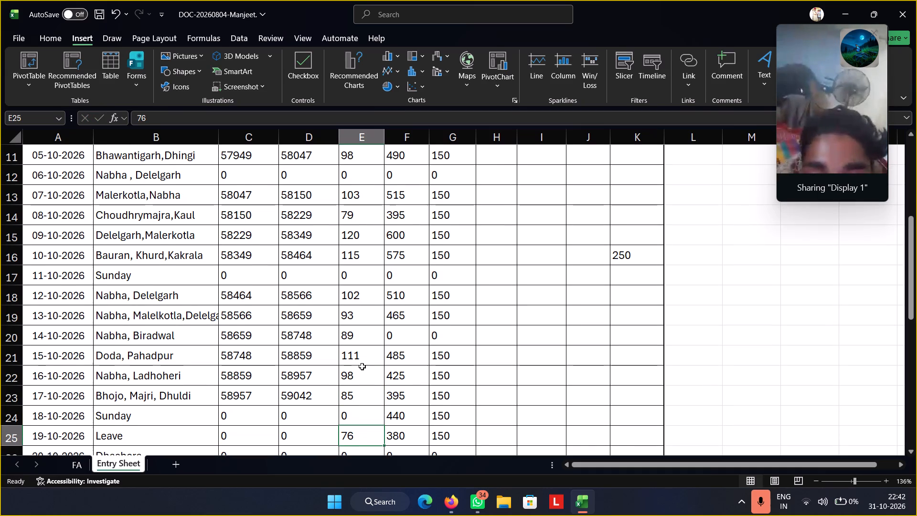
Set the run KM to 0 for the Leave day on 19-10-2026.
key("BackSpace")
key("0")
key("Return")
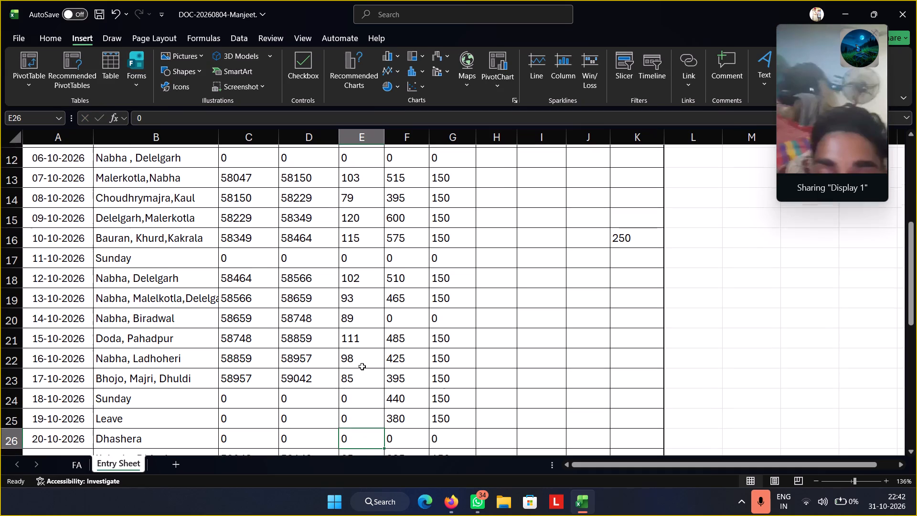
Set the run KM to 101 for 21-10-2026 and 83 for 22-10-2026.
key("Return")
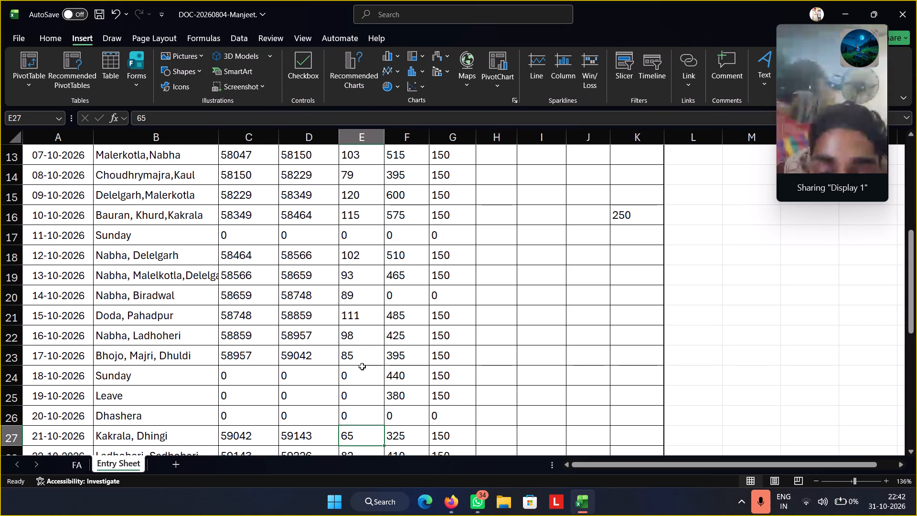
key("BackSpace")
type("101")
key("Return")
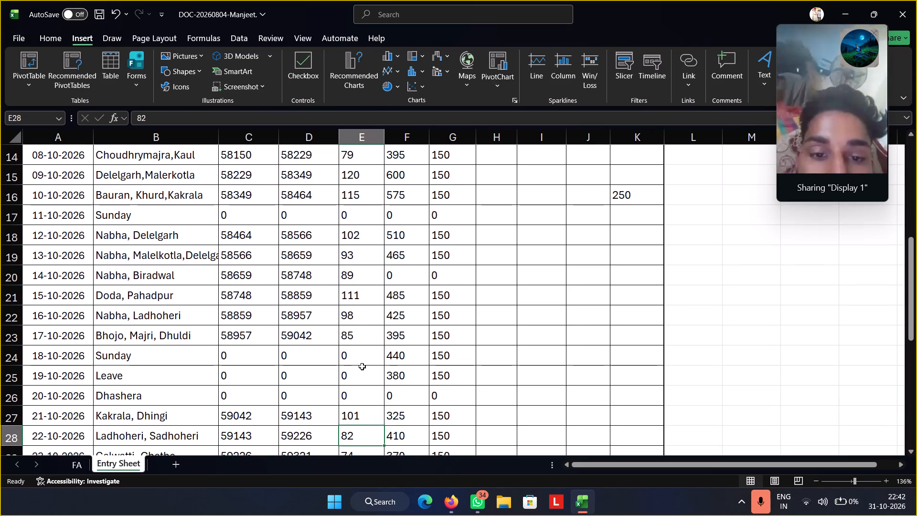
key("BackSpace")
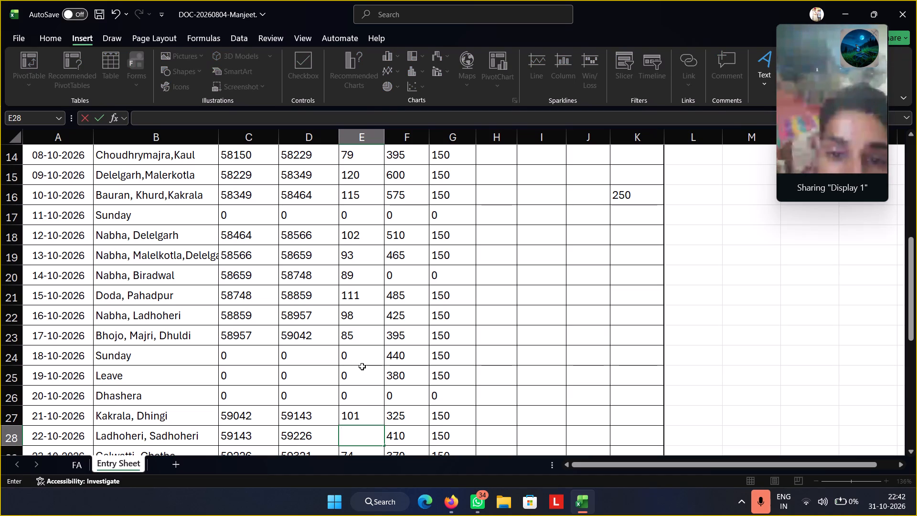
type("83")
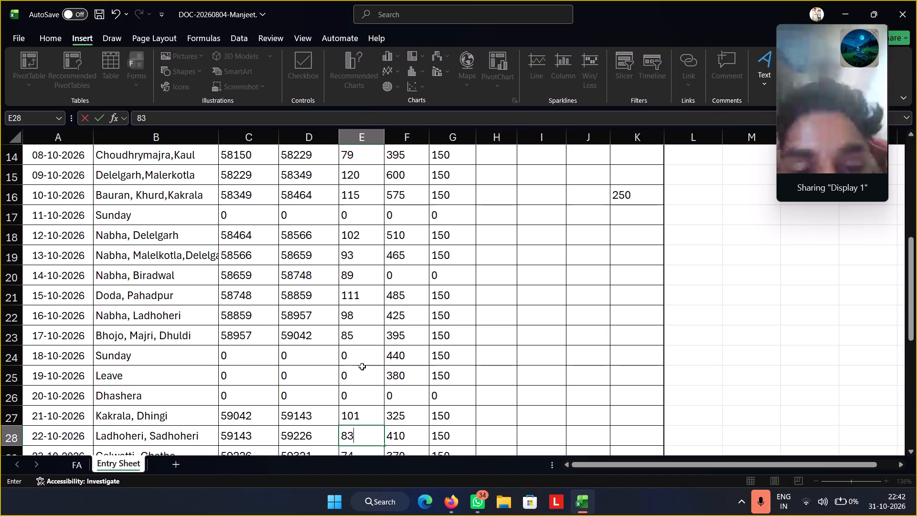
key("Return")
Set the run KM to 95 for 23-10-2026 and 92 for 24-10-2026.
key("BackSpace")
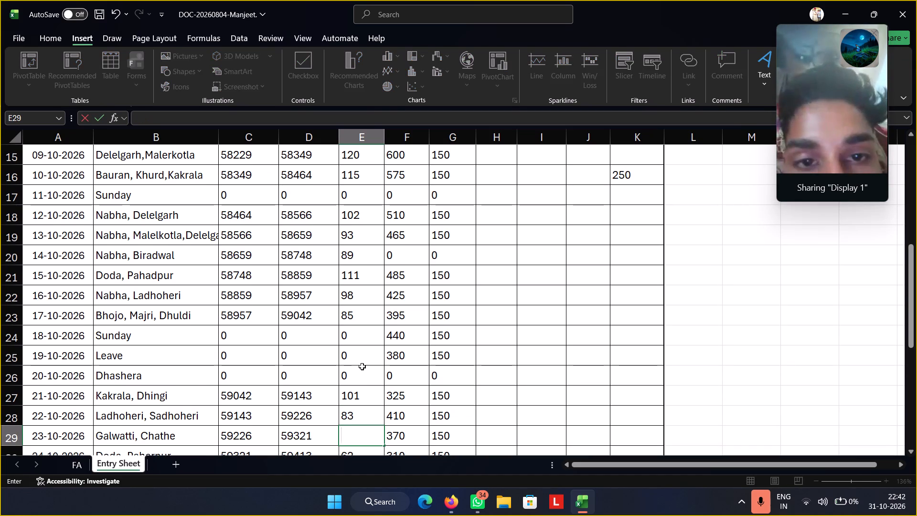
type("95")
key("Return")
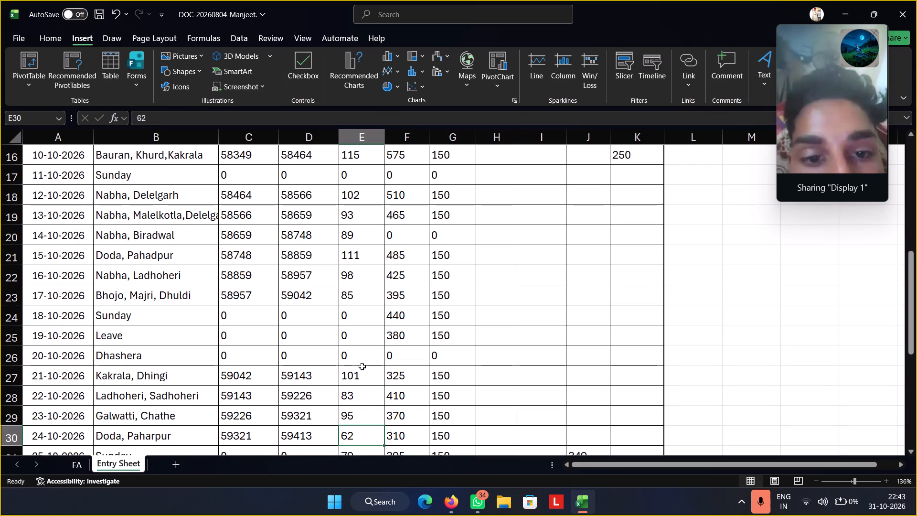
key("BackSpace")
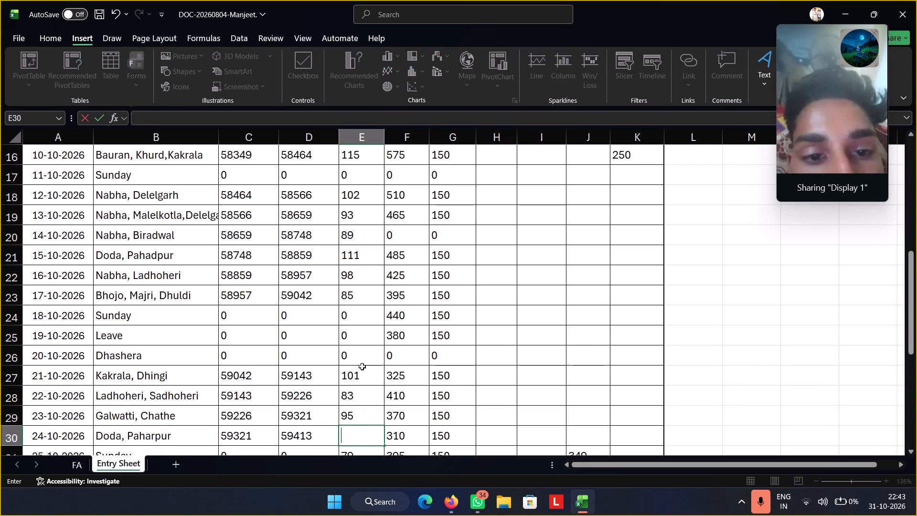
type("92")
key("Return")
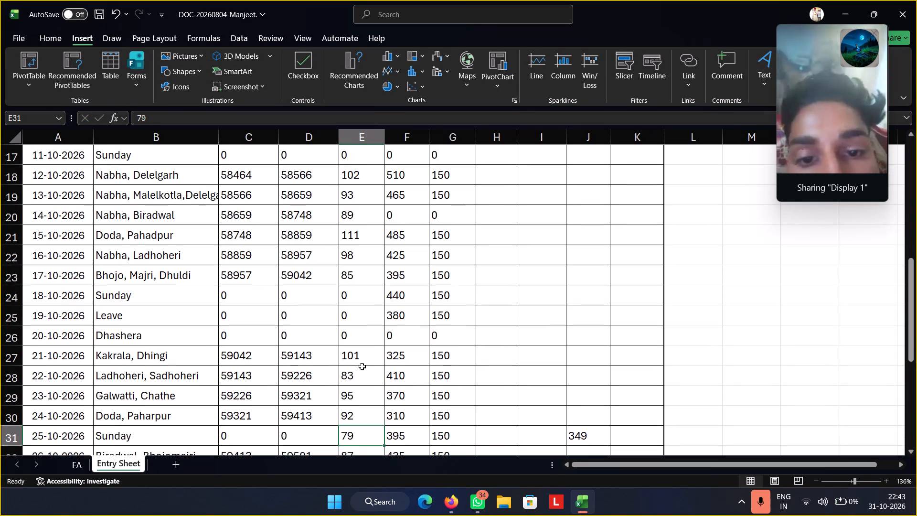
Set the run KM to 0 for Sunday 25-10-2026.
key("BackSpace")
key("0")
key("Return")
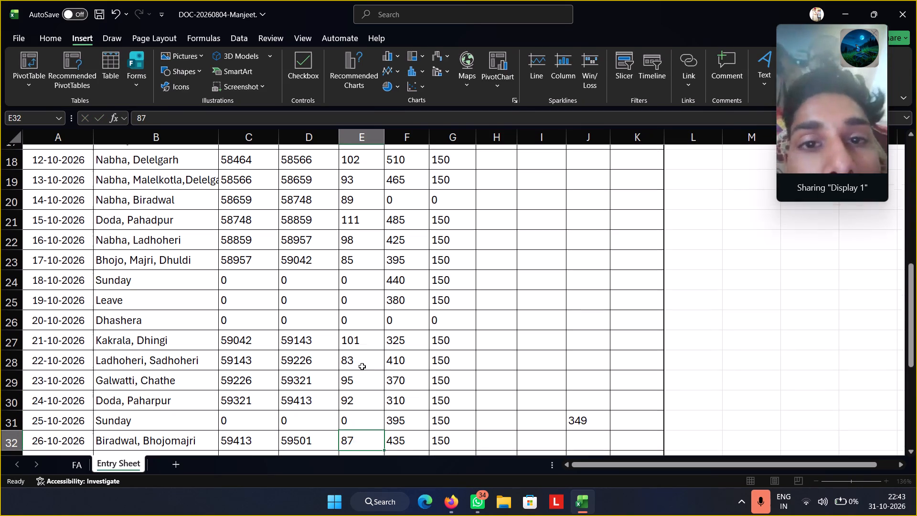
Set the run KM to 88 for 26-10-2026 and 76 for 27-10-2026.
key("BackSpace")
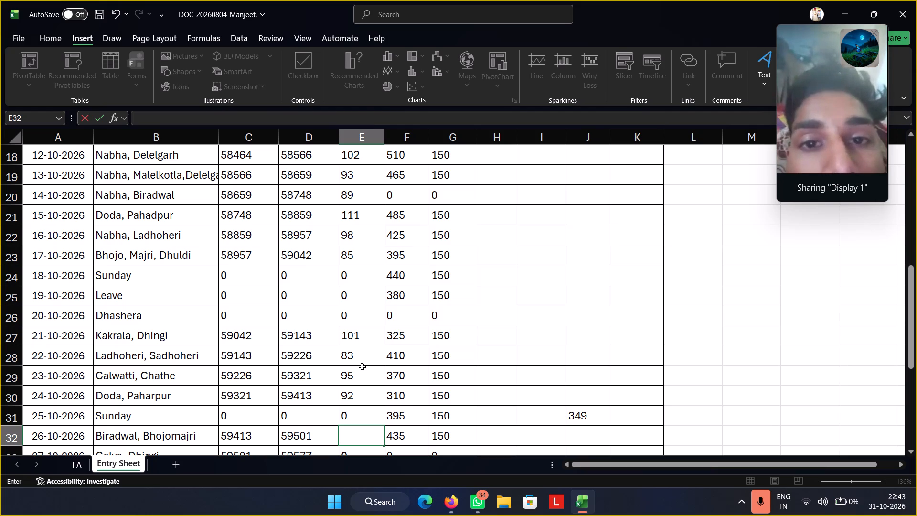
type("88")
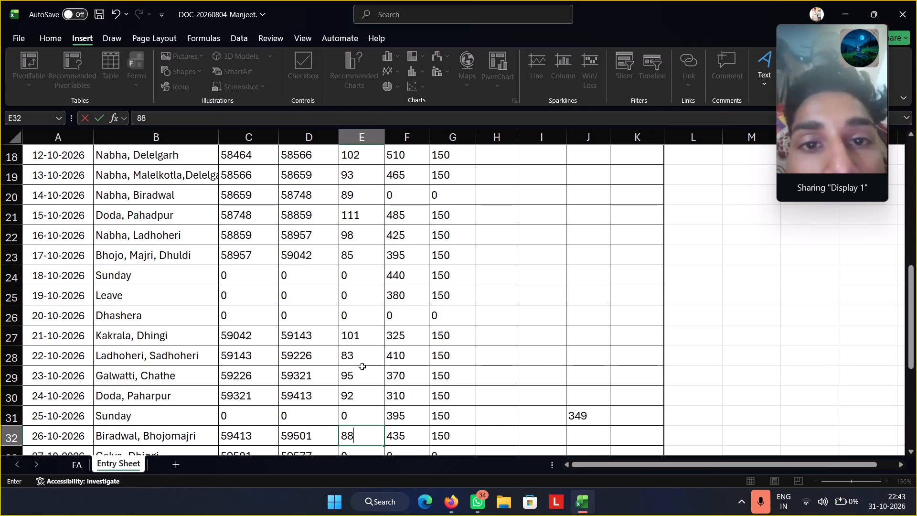
key("Return")
key("BackSpace")
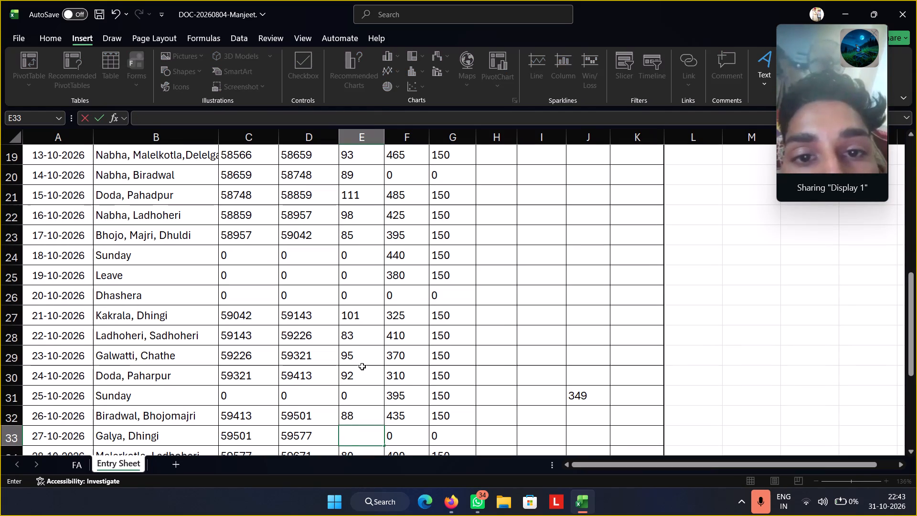
type("76")
key("Return")
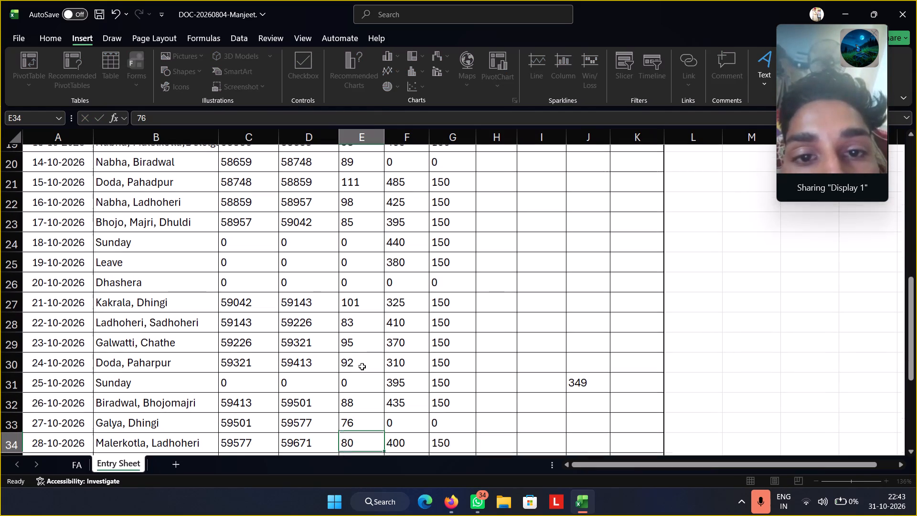
Set the run KM to 94 for 28-10-2026 and 105 for 29-10-2026.
key("BackSpace")
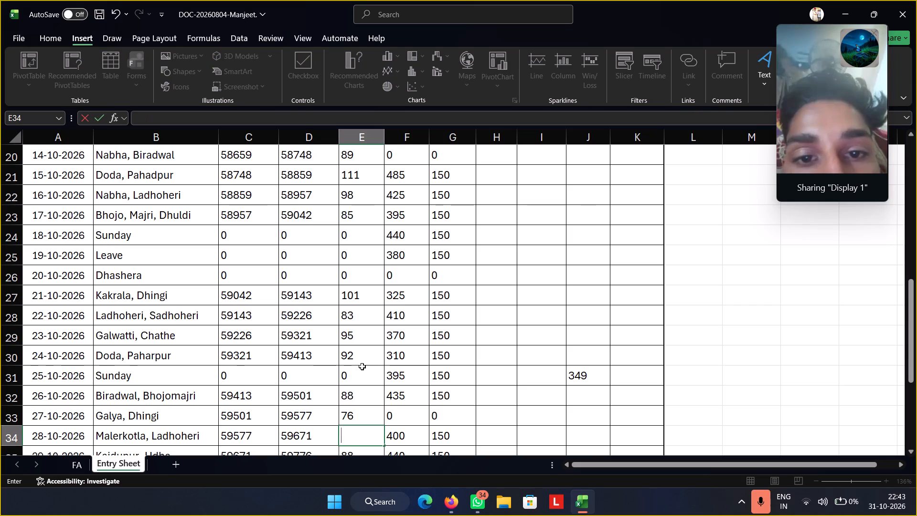
type("94")
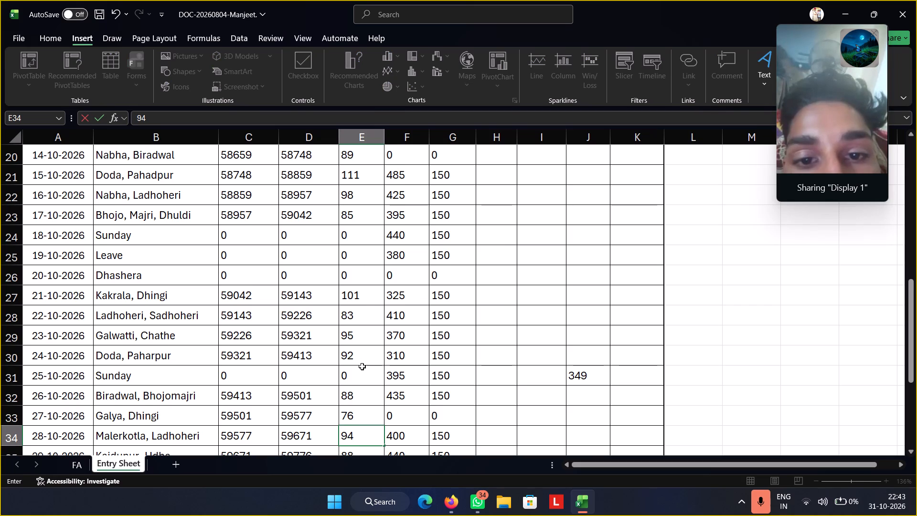
key("Return")
key("BackSpace")
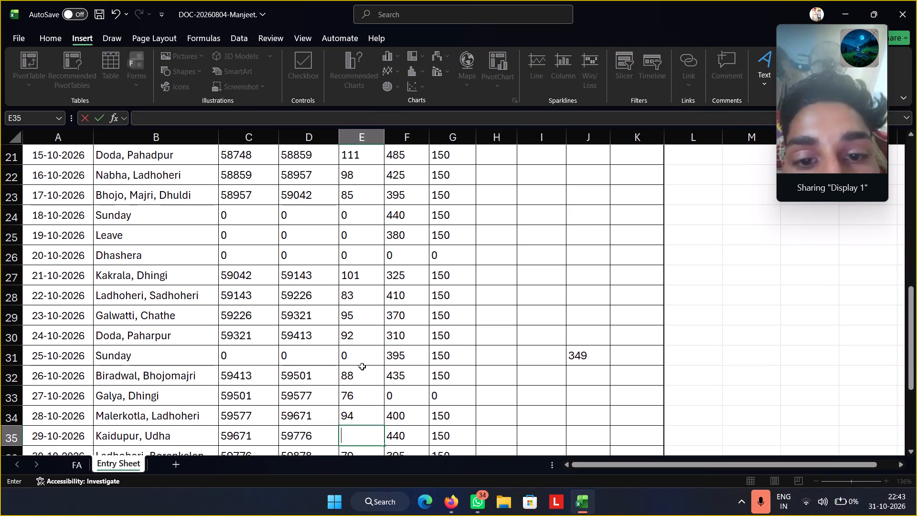
type("105")
key("Return")
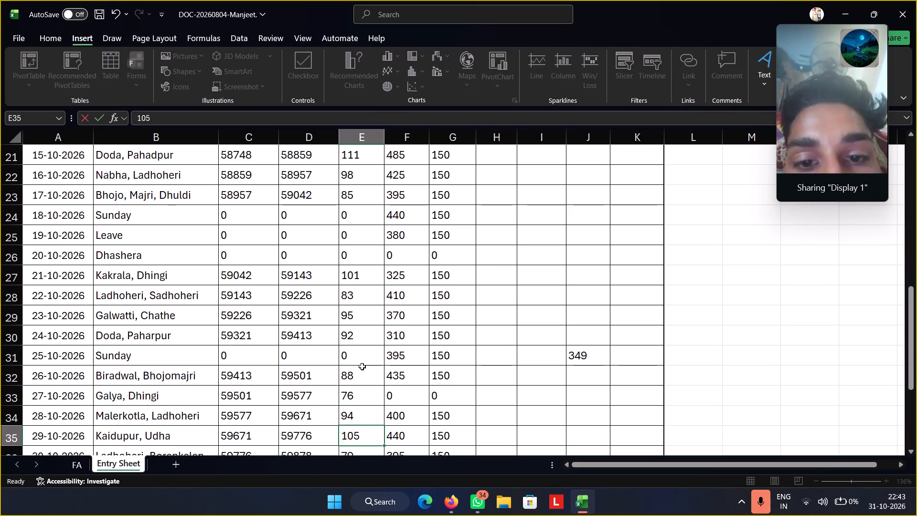
Set the run KM to 102 for 30-10-2026 and enter 81 for 31-10-2026.
key("BackSpace")
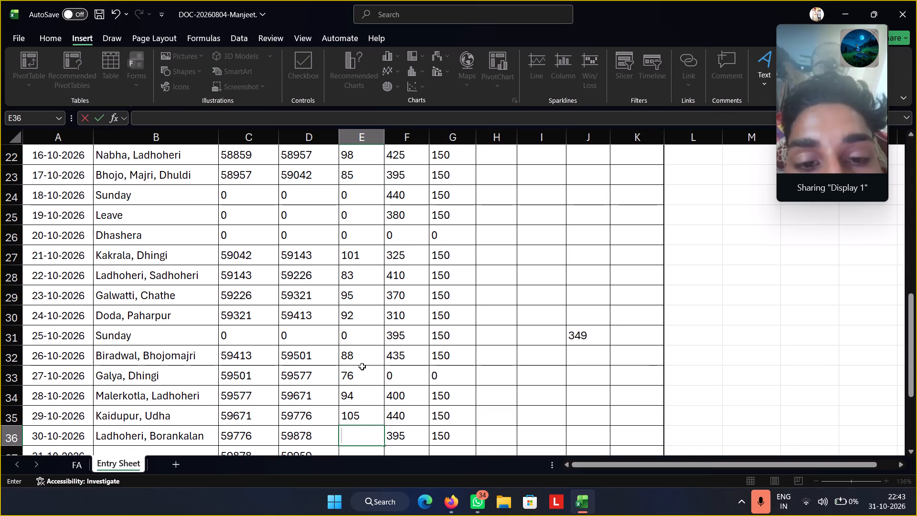
type("10")
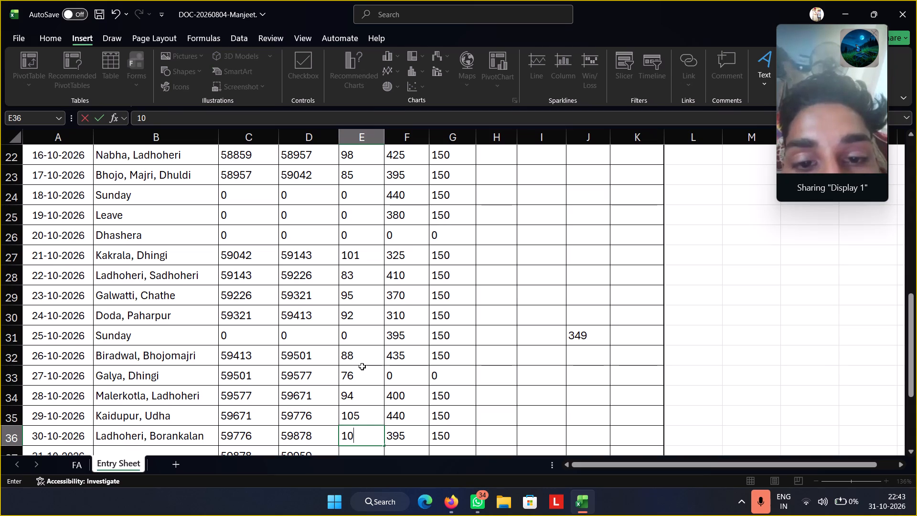
key("2")
key("Return")
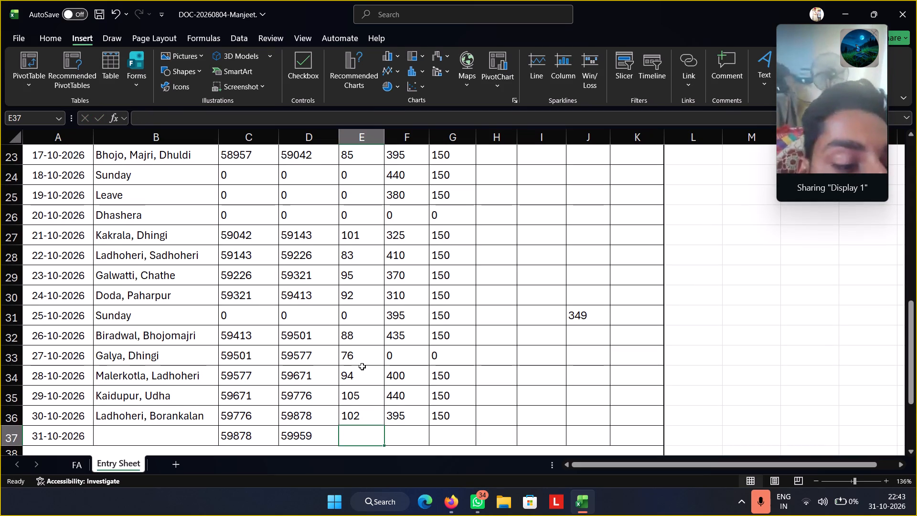
type("81")
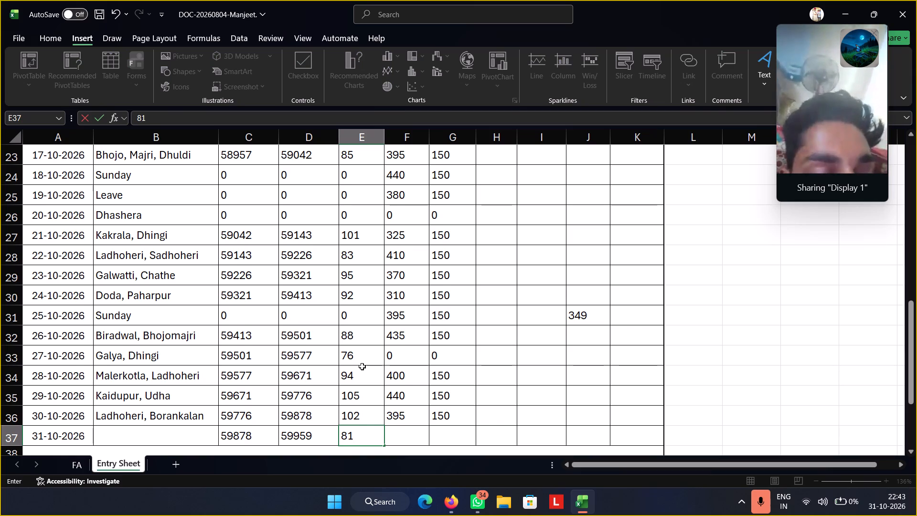
Set the KM amount to 445 and the DA to 150 for the Nabha, Biradwal tour on 14-10-2026.
scroll(362, 366, "up", 3)
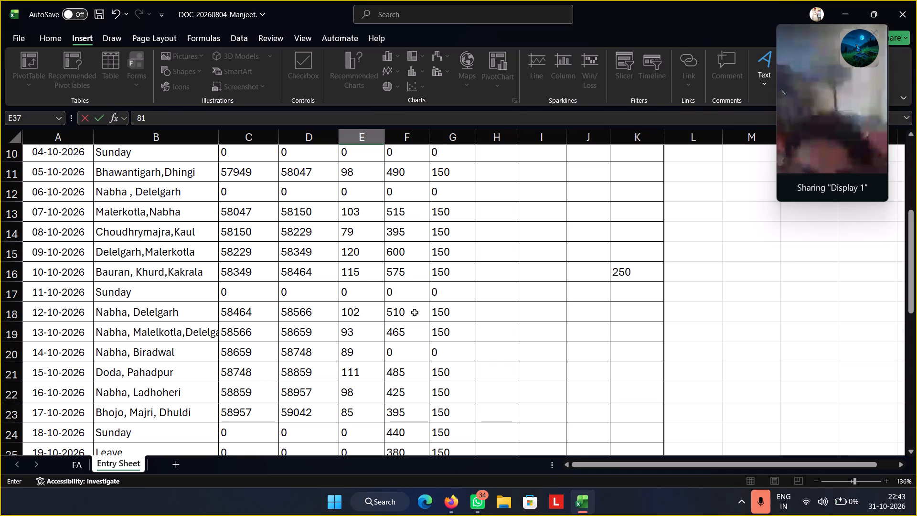
double_click(408, 350)
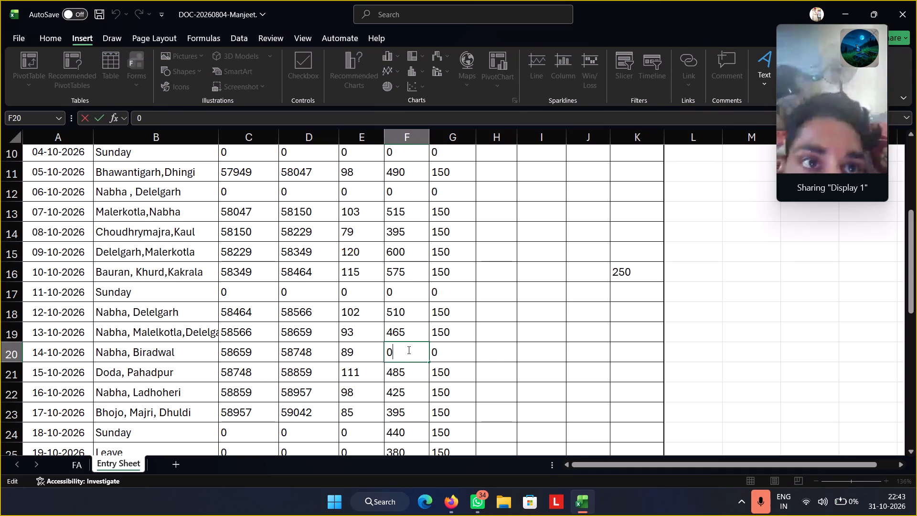
key("BackSpace")
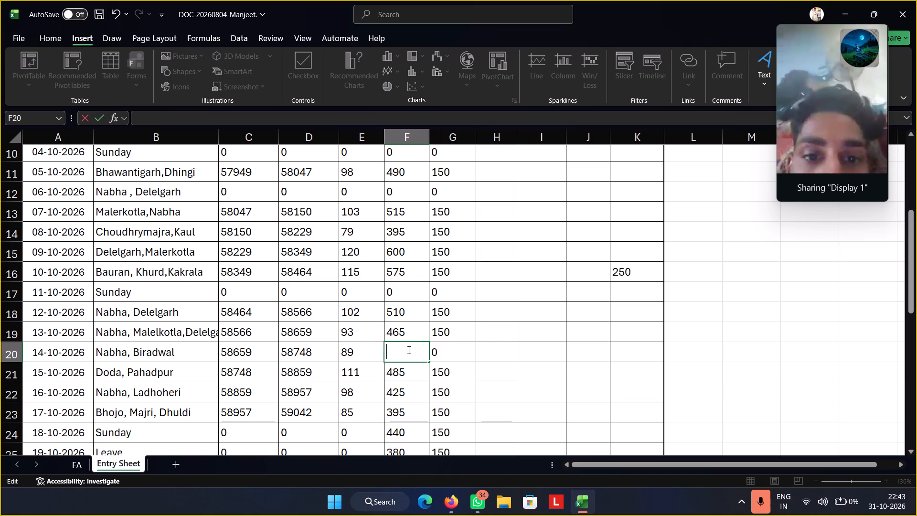
type("445")
left_click(455, 350)
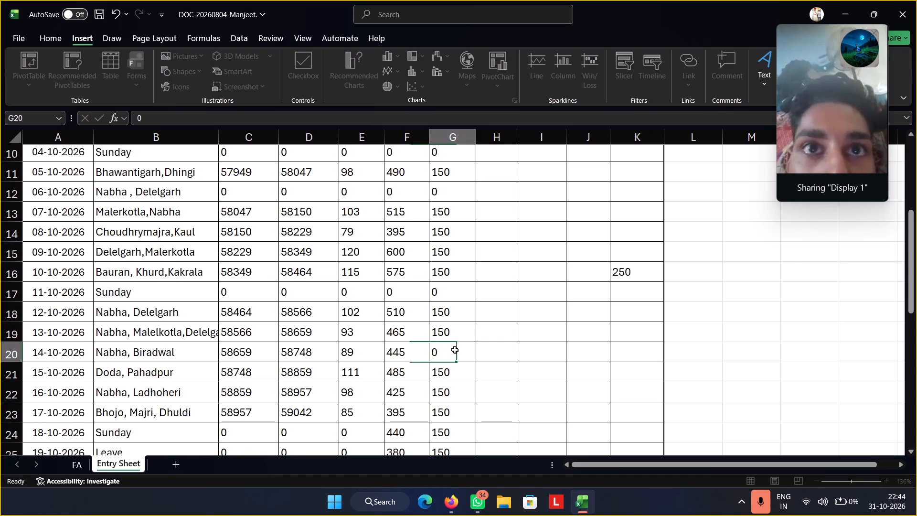
double_click(455, 350)
key("BackSpace")
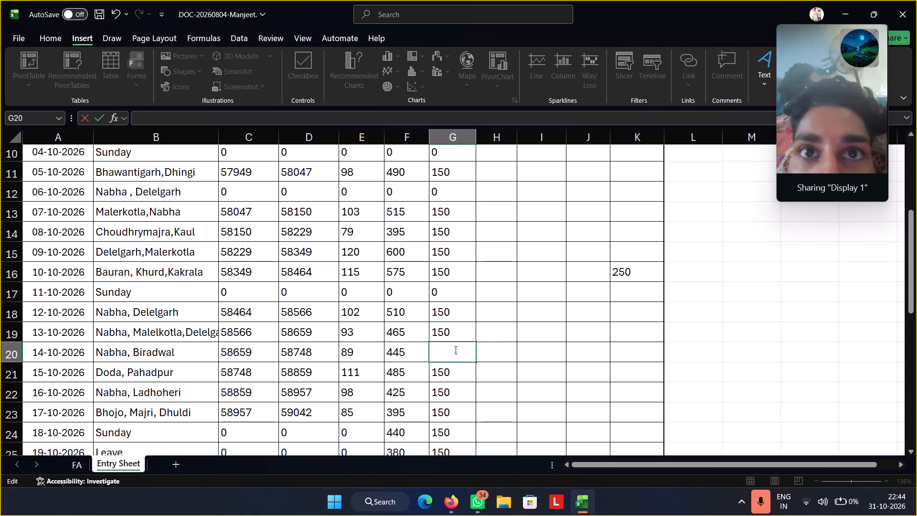
type("150")
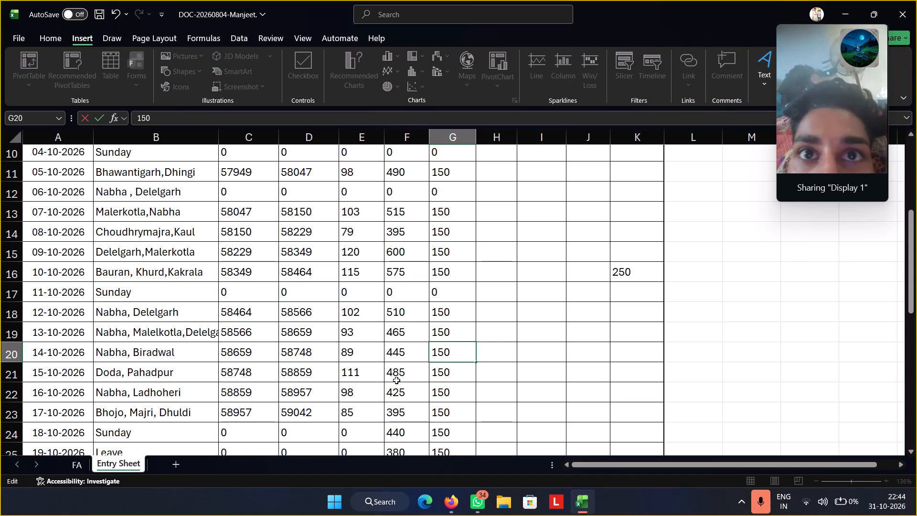
Set the KM amount to 555 for the Doda, Pahadpur tour on 15-10-2026.
double_click(404, 379)
key("BackSpace")
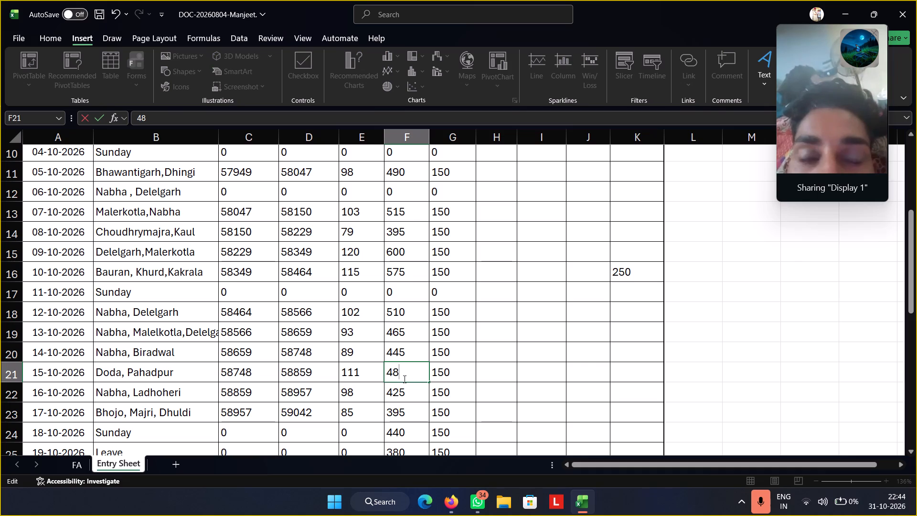
key("BackSpace")
key("BackSpace")
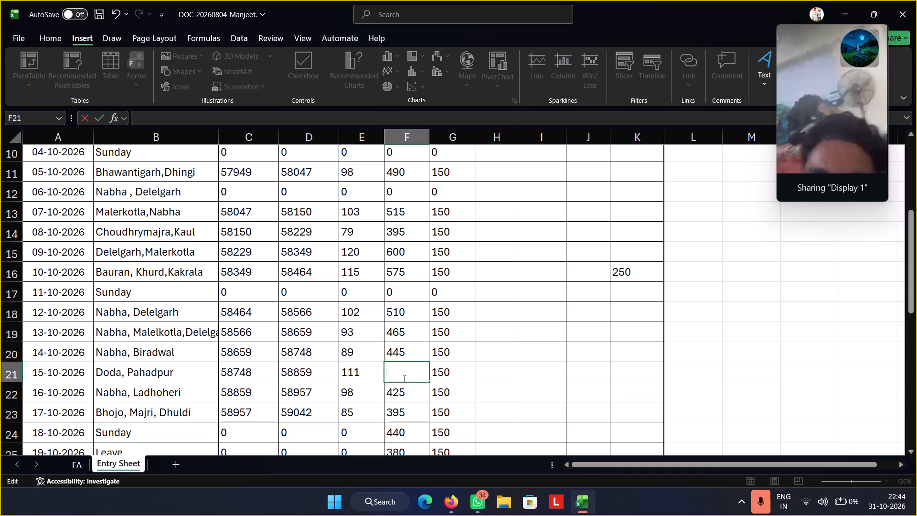
type("555")
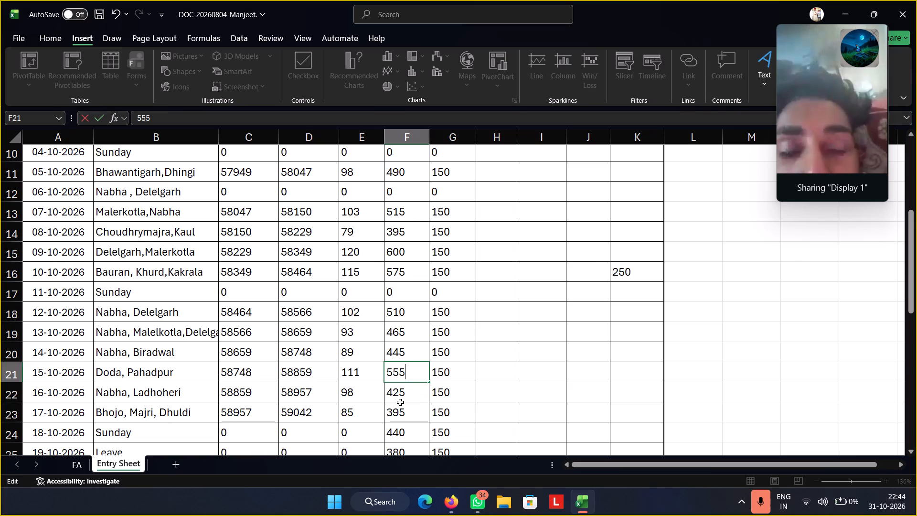
left_click(400, 402)
Set the KM amount to 490 for the Nabha, Ladhoheri tour on 16-10-2026.
left_click(406, 395)
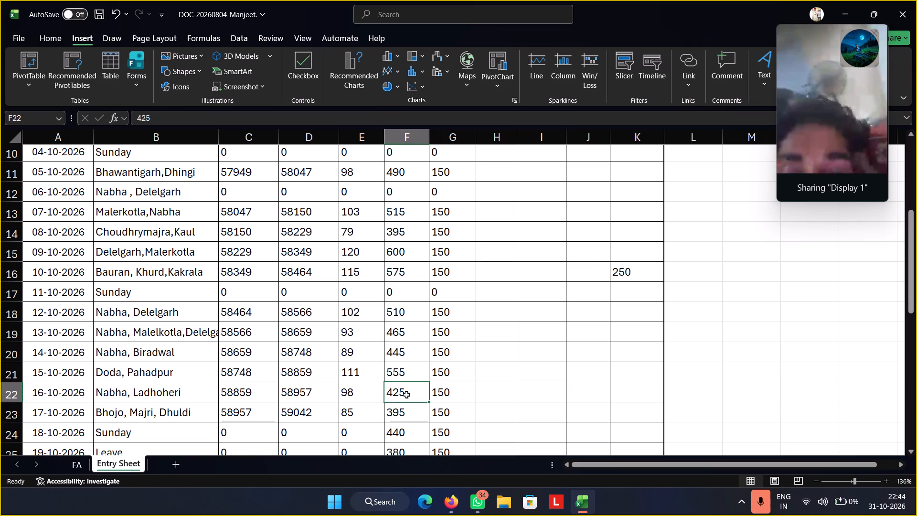
double_click(406, 395)
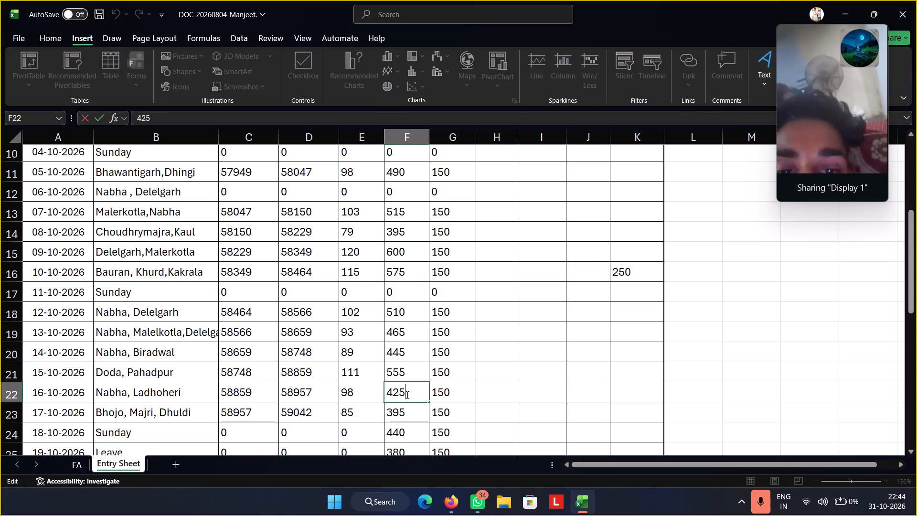
key("BackSpace")
key("BackSpace")
type("90")
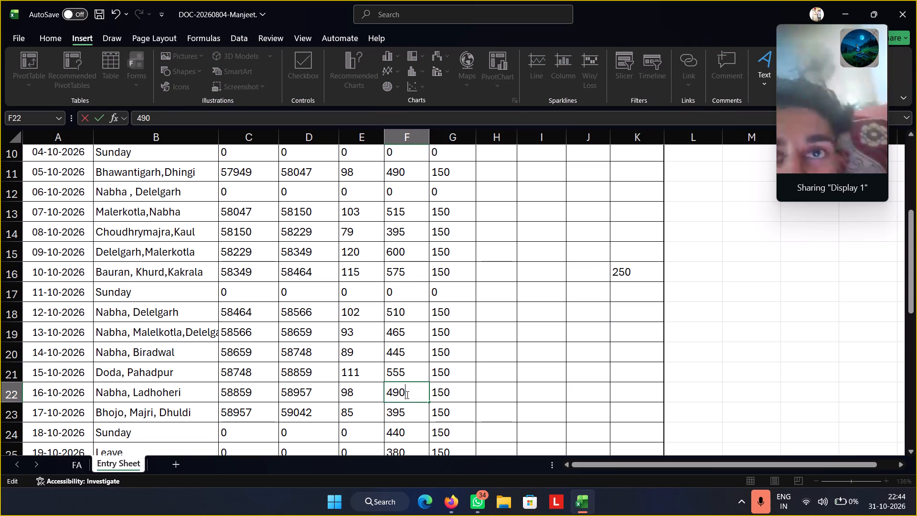
key("Return")
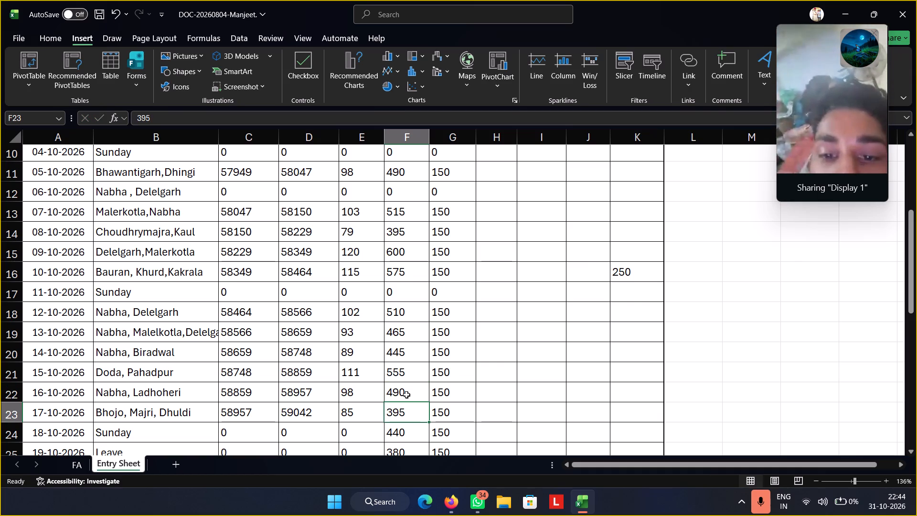
Set the KM amount to 425 for the Bhojo, Majri, Dhuldi tour on 17-10-2026.
key("backslash")
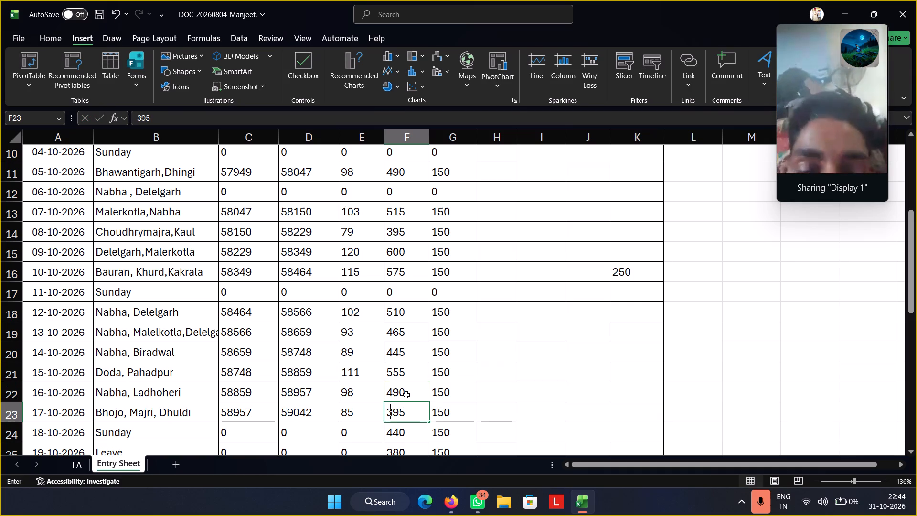
key("BackSpace")
type("425")
key("Return")
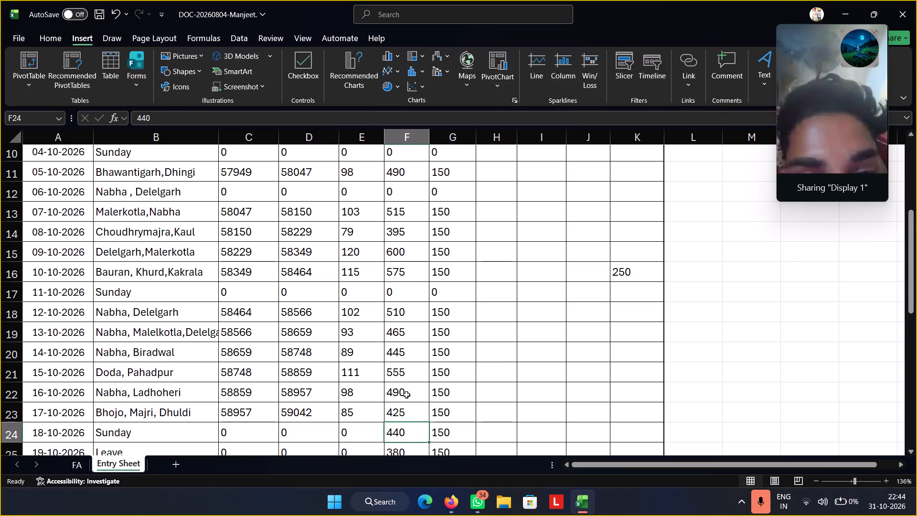
Set the KM amount and DA to 0 for both Sunday 18-10-2026 and the leave day 19-10-2026.
key("BackSpace")
key("0")
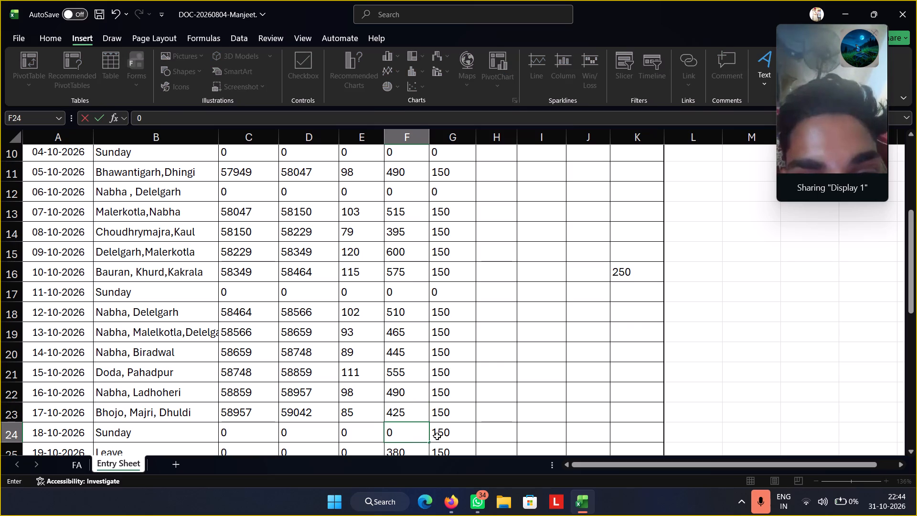
left_click(437, 436)
key("BackSpace")
key("0")
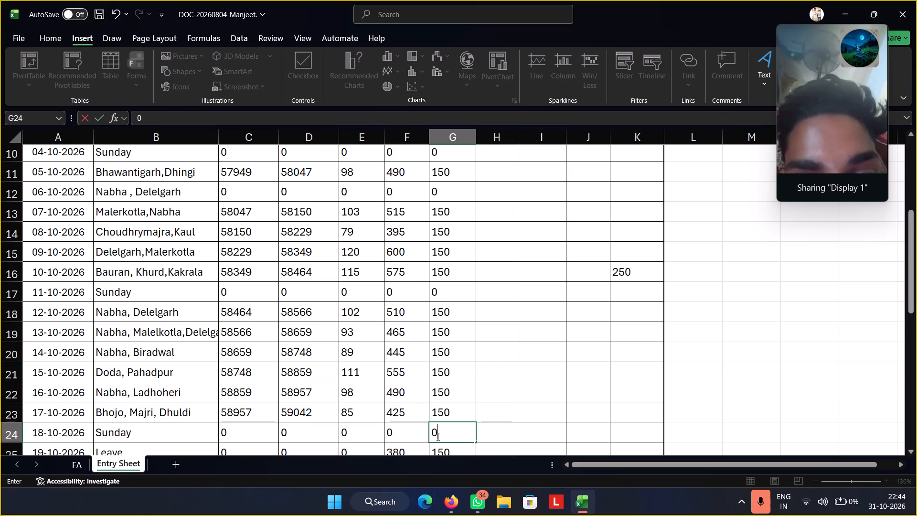
key("Return")
key("BackSpace")
key("0")
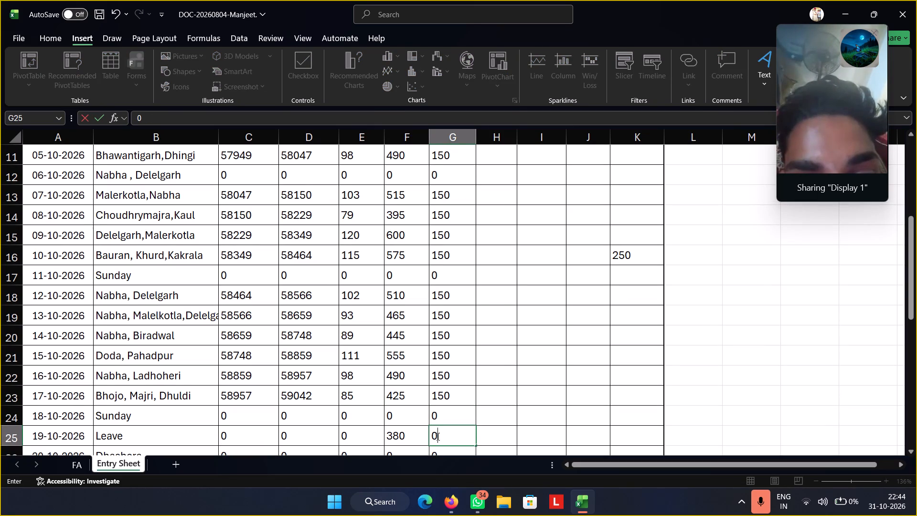
left_click(415, 437)
key("BackSpace")
key("0")
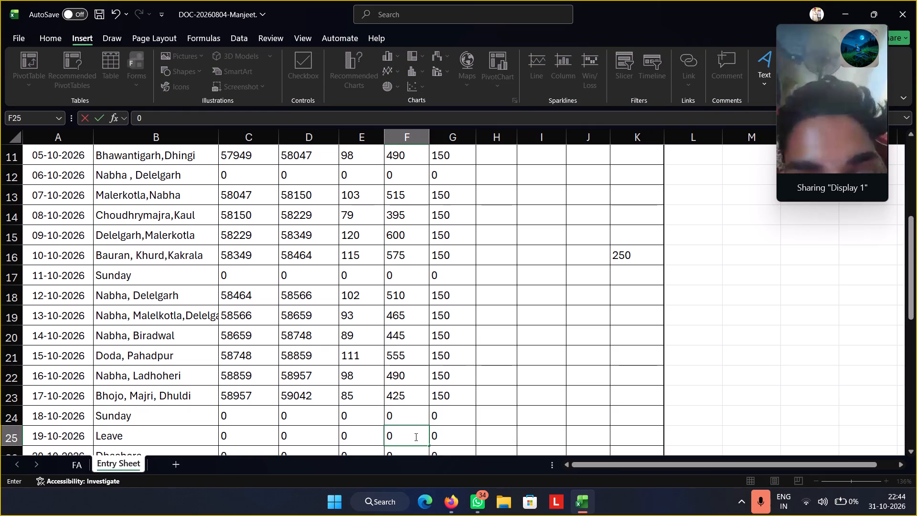
key("Return")
Set the KM amount to 505 for the Kakrala, Dhingi tour on 21-10-2026.
key("Return")
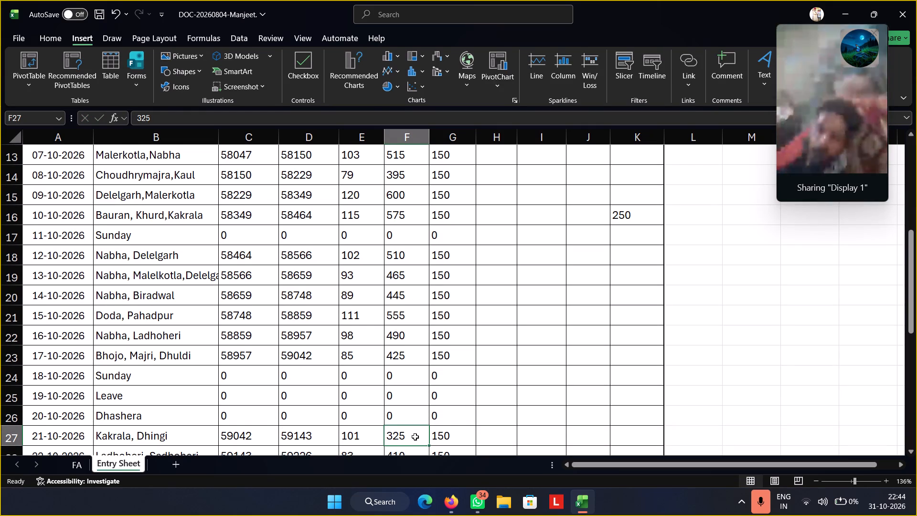
key("BackSpace")
type("505")
key("Return")
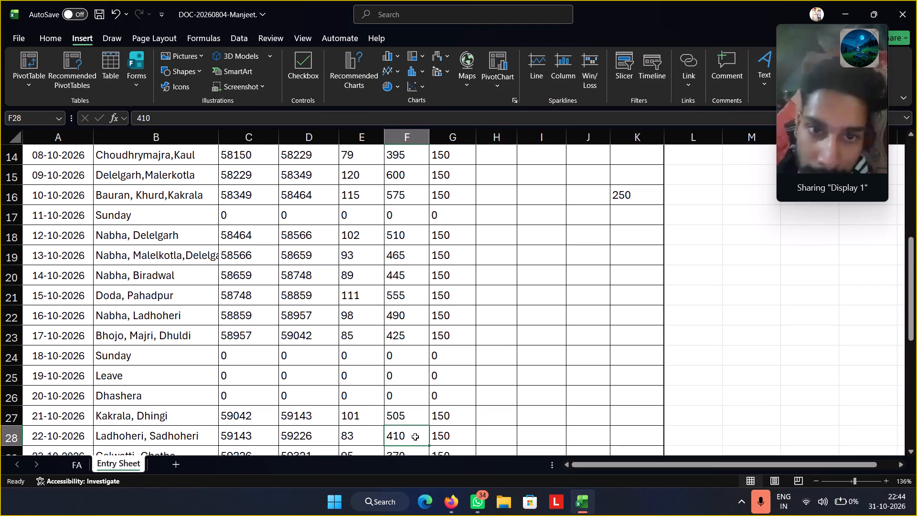
Set the KM amounts for the tours on 22-10-2026, 23-10-2026 and 24-10-2026 to 415, 475 and 460 respectively.
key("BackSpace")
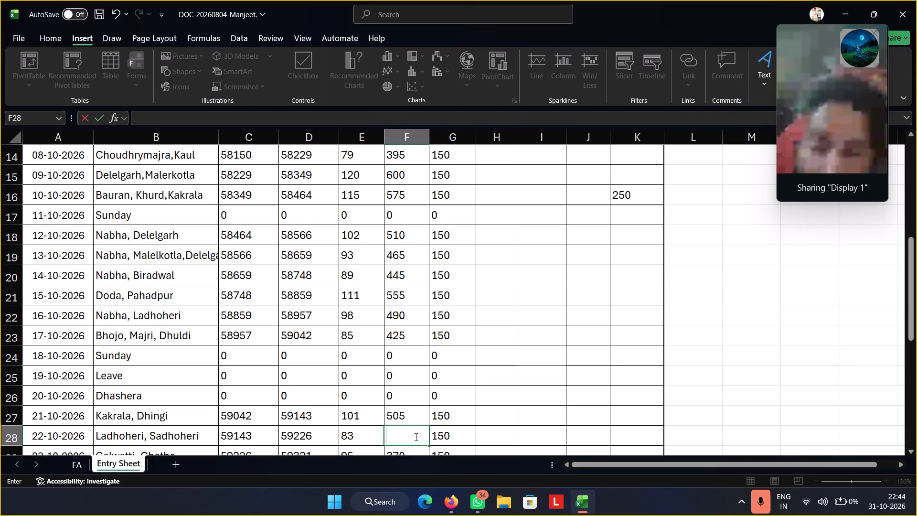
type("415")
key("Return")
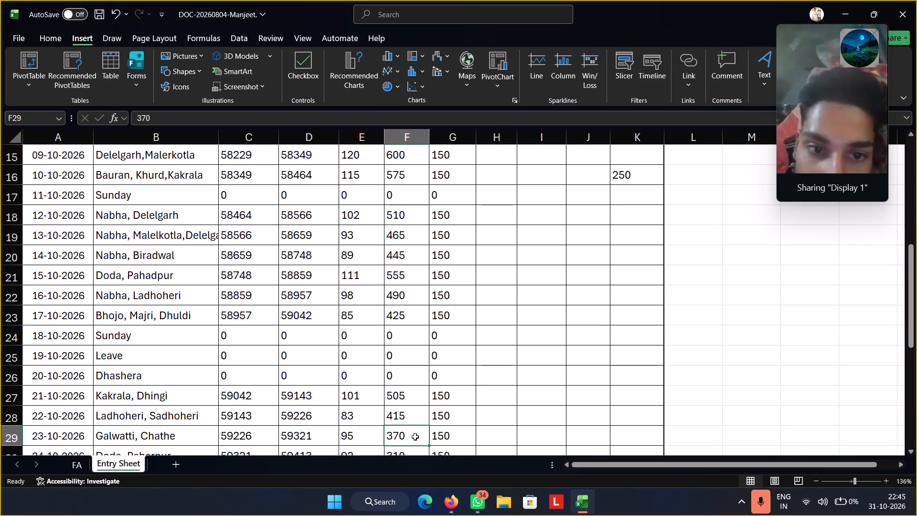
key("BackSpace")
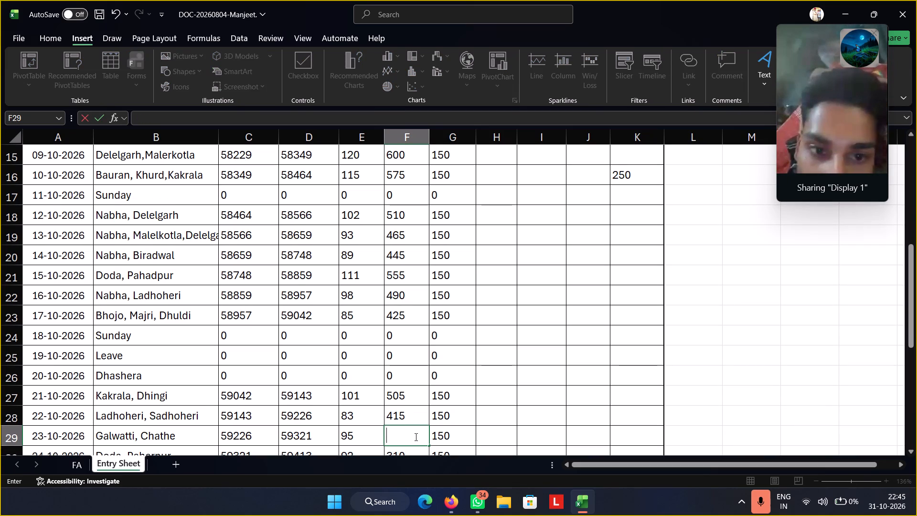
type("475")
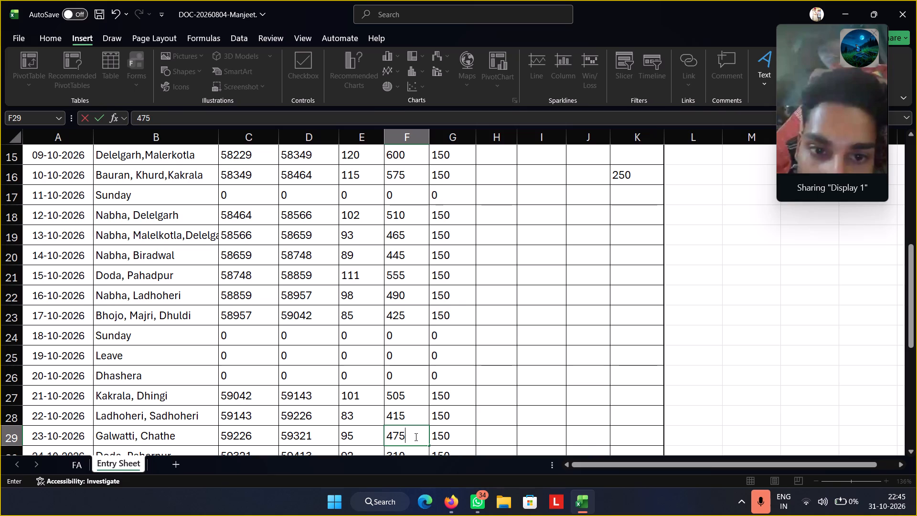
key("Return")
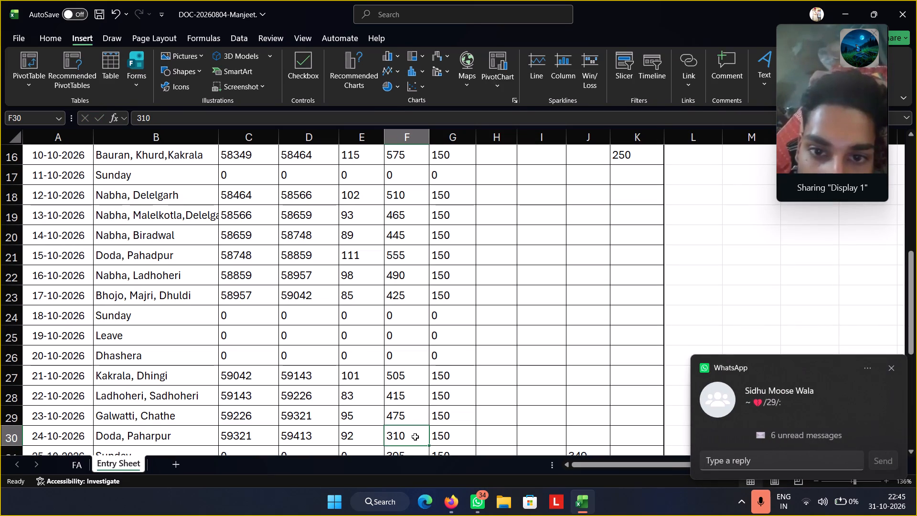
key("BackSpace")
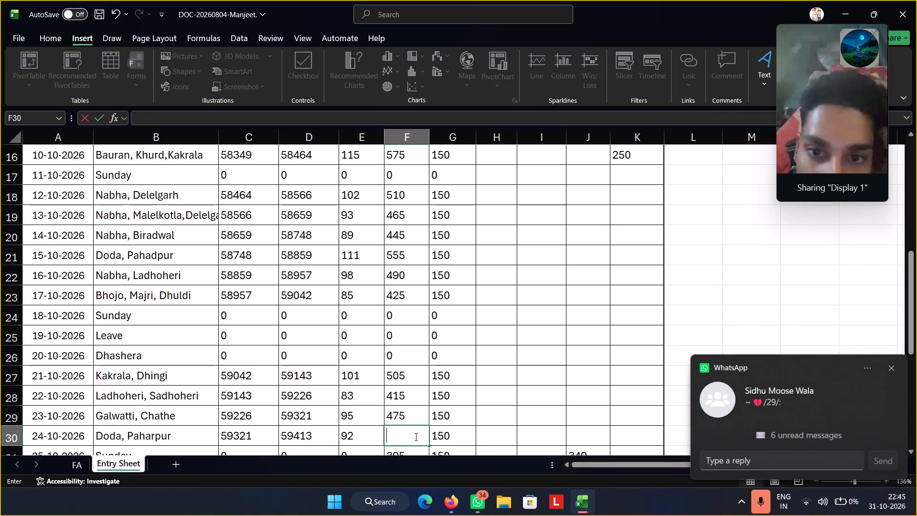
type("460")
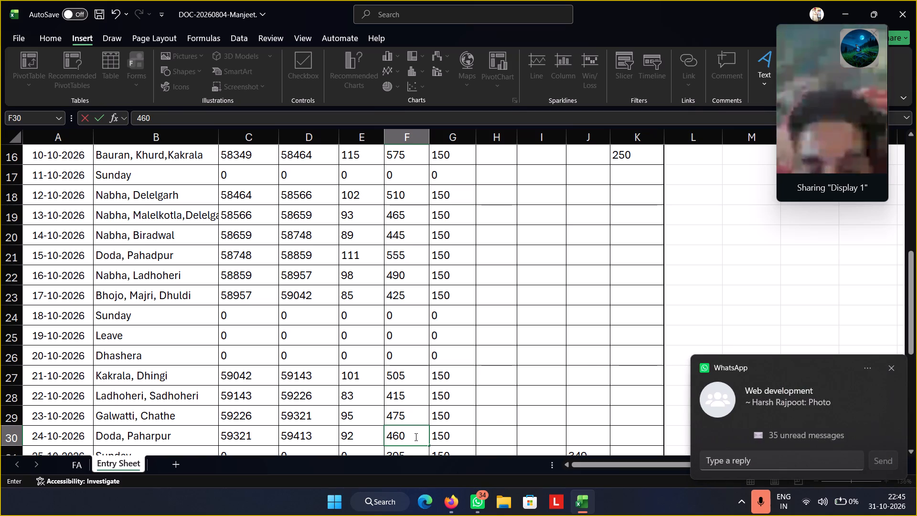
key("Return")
Set both the KM amount and the DA to 0 for Sunday 25-10-2026.
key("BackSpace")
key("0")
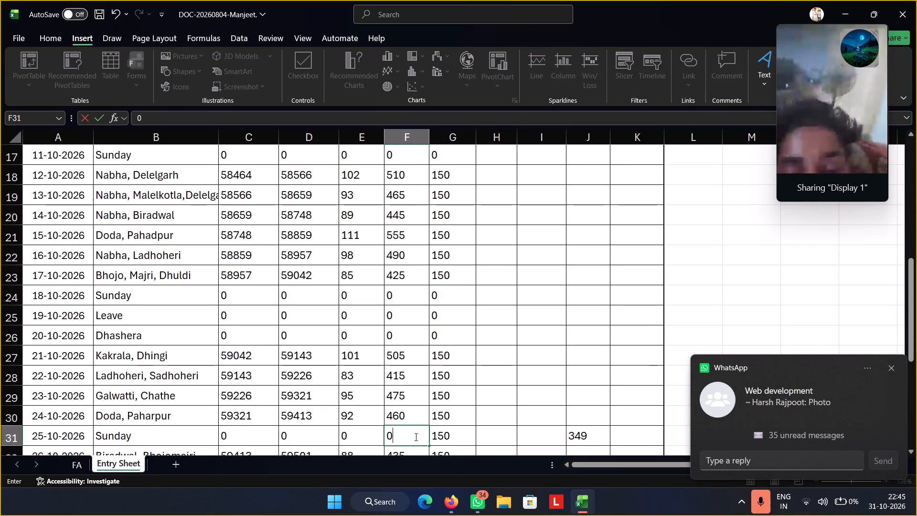
left_click(460, 441)
key("BackSpace")
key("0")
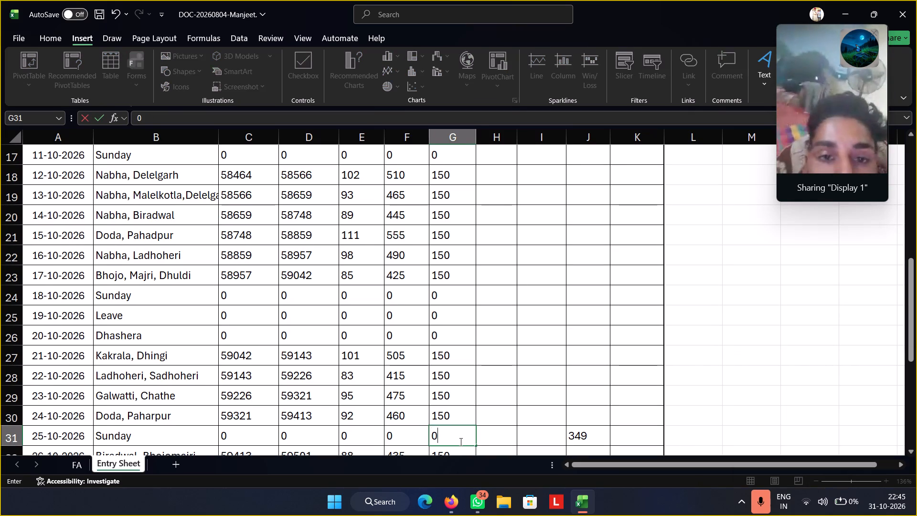
Set the KM amount to 440 for the Biradwal, Bhojomajri tour on 26-10-2026.
key("Left")
key("Down")
key("BackSpace")
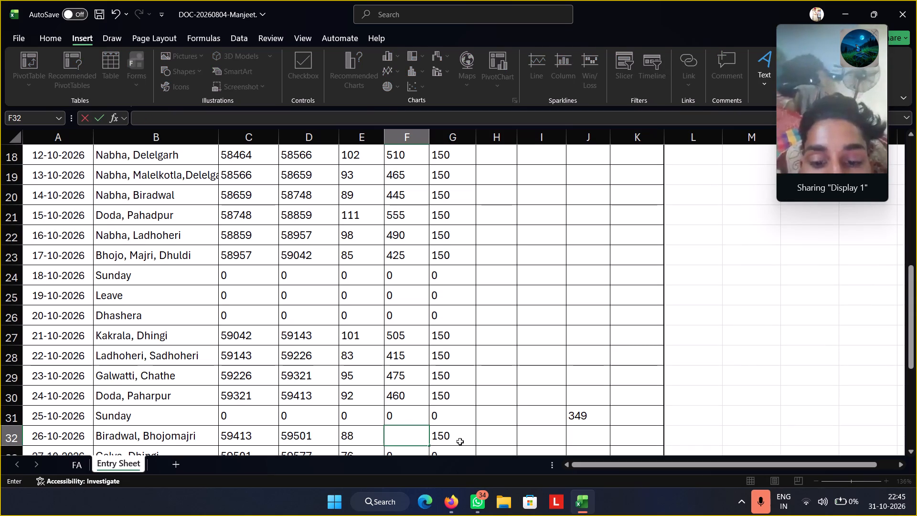
type("440")
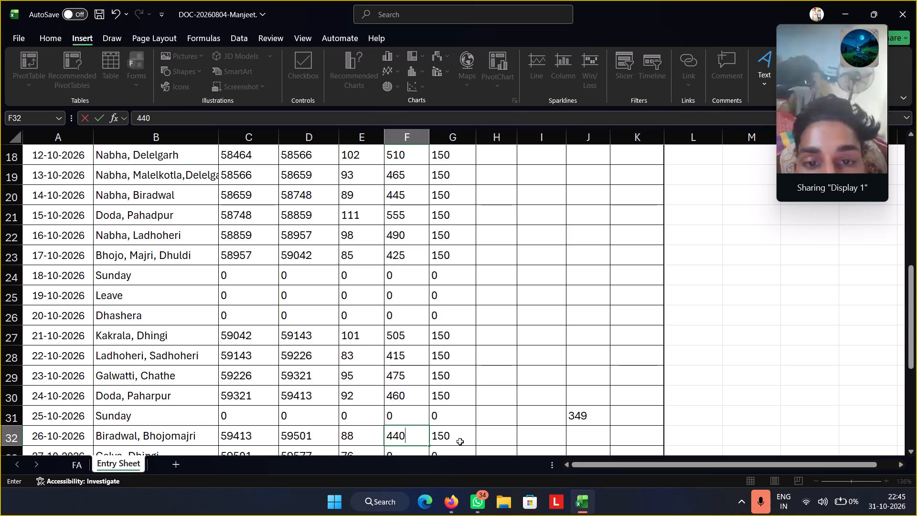
key("Return")
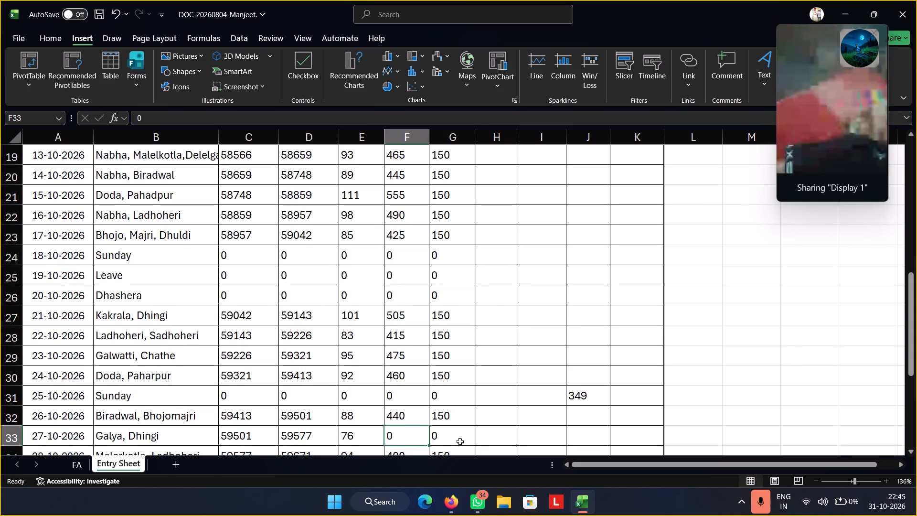
Set the KM amount to 380 and the DA to 150 for the Galya, Dhingi tour on 27-10-2026.
key("BackSpace")
type("380")
key("Right")
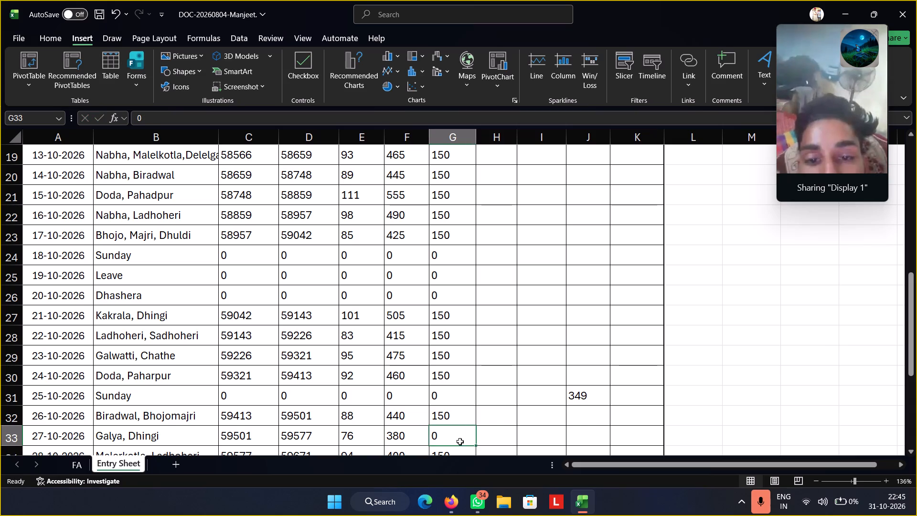
key("BackSpace")
type("150")
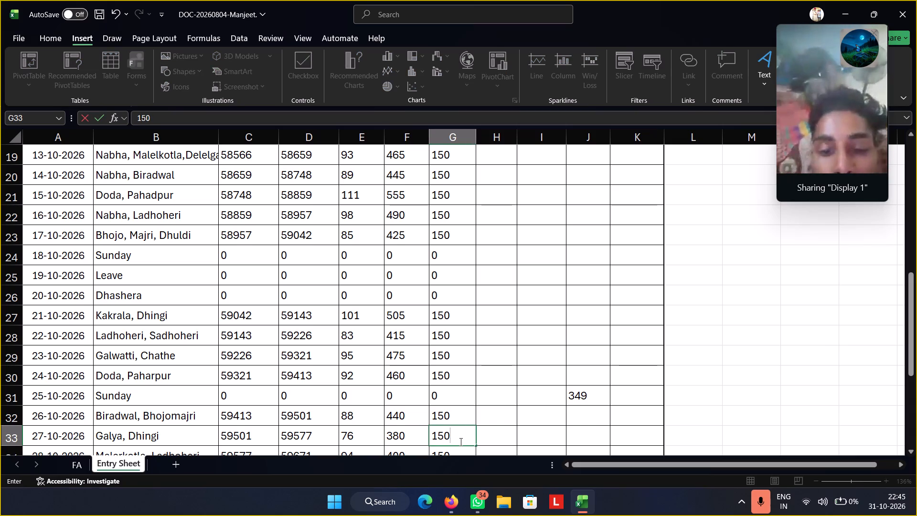
key("Down")
Set the KM amount to 470 for 28-10-2026 and to 525 for 29-10-2026.
key("Left")
key("BackSpace")
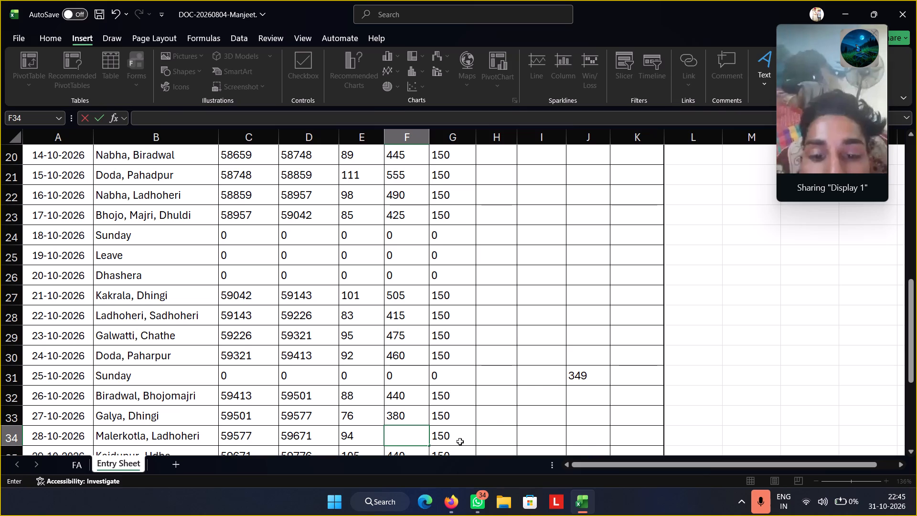
type("470")
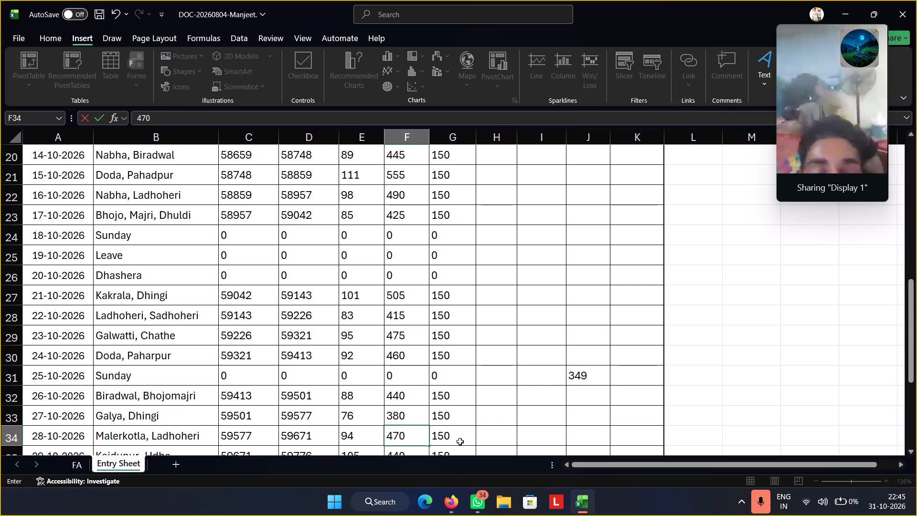
key("Return")
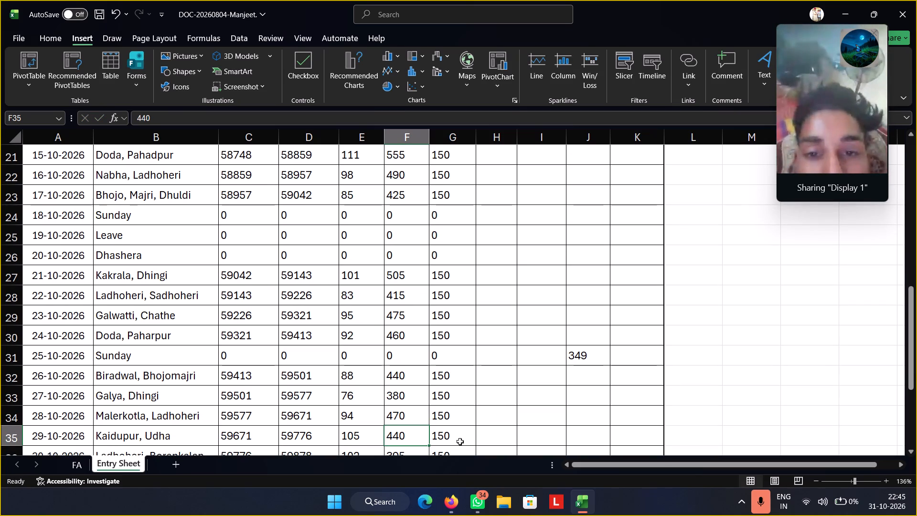
key("BackSpace")
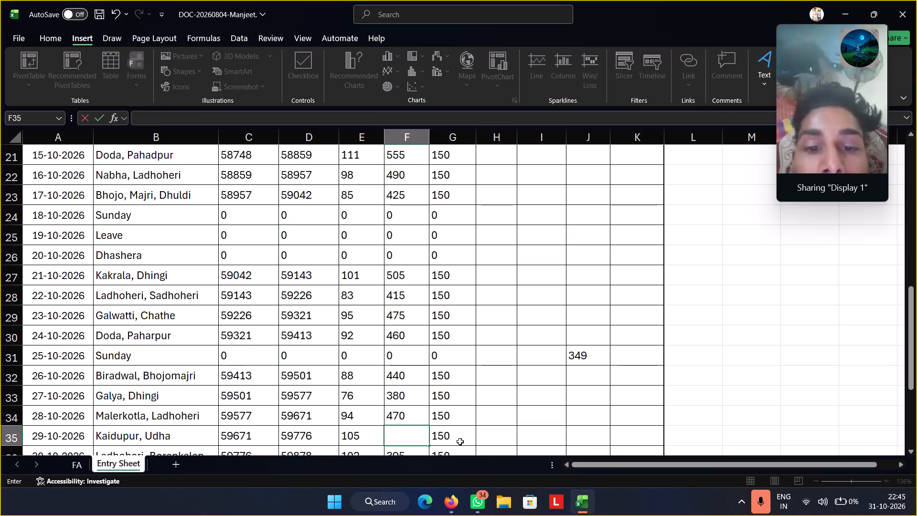
type("525")
key("Return")
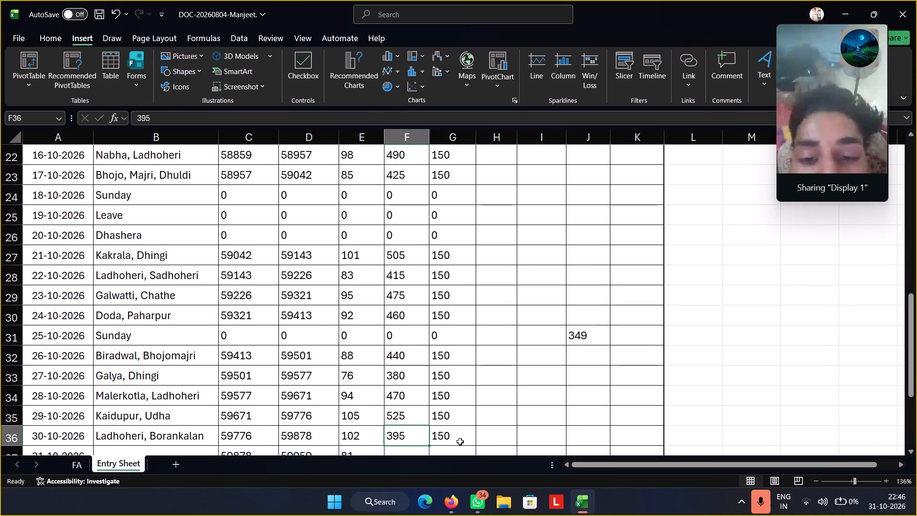
Set the KM amount to 510 for 30-10-2026 and enter 405 for 31-10-2026.
key("BackSpace")
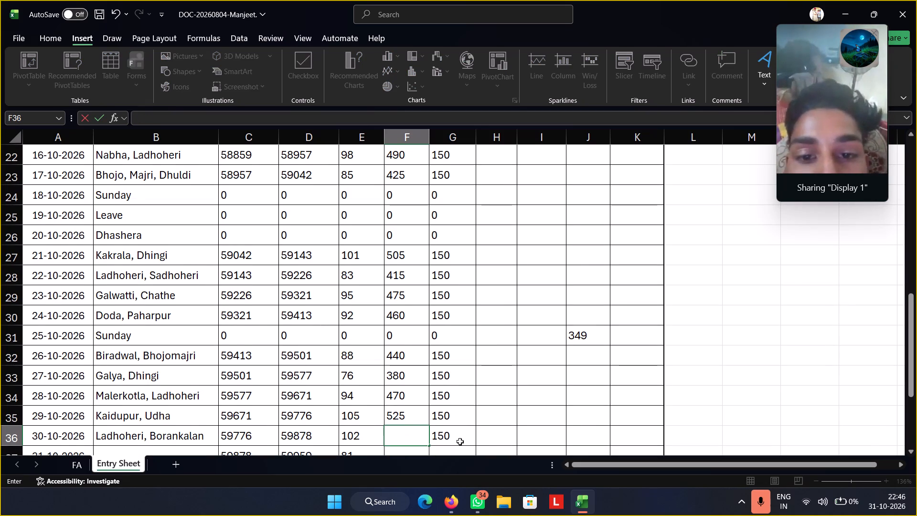
type("510")
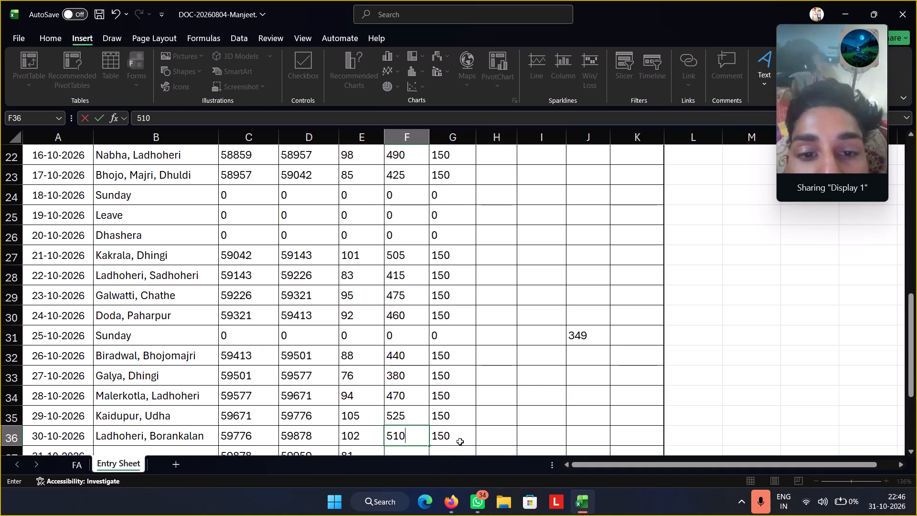
key("Return")
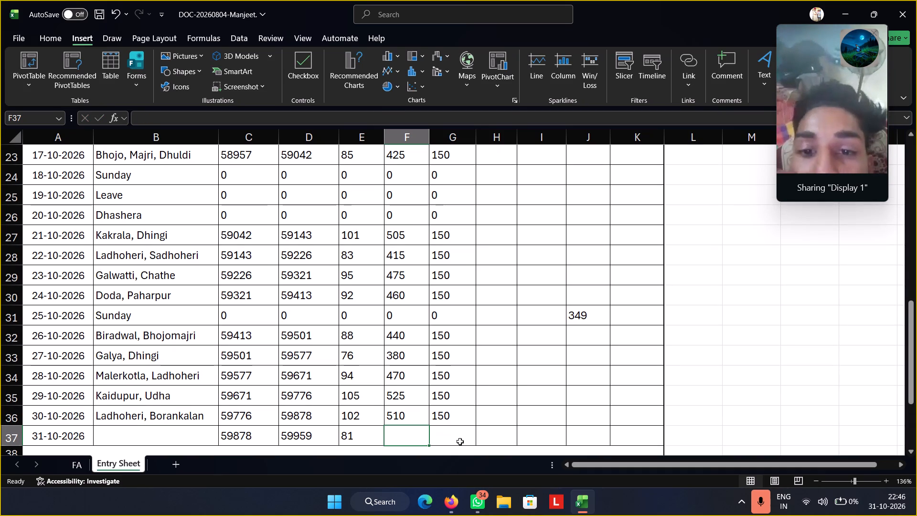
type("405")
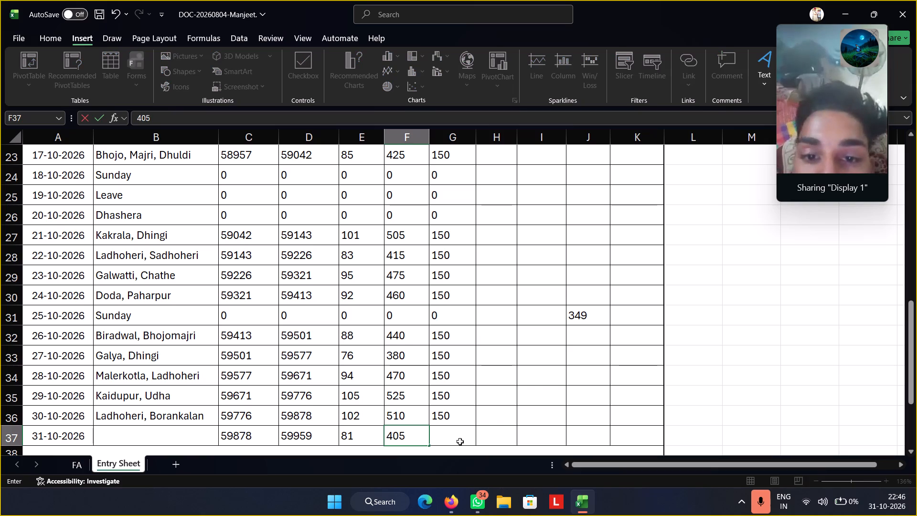
Enter a DA of 150 for 31-10-2026.
double_click(460, 440)
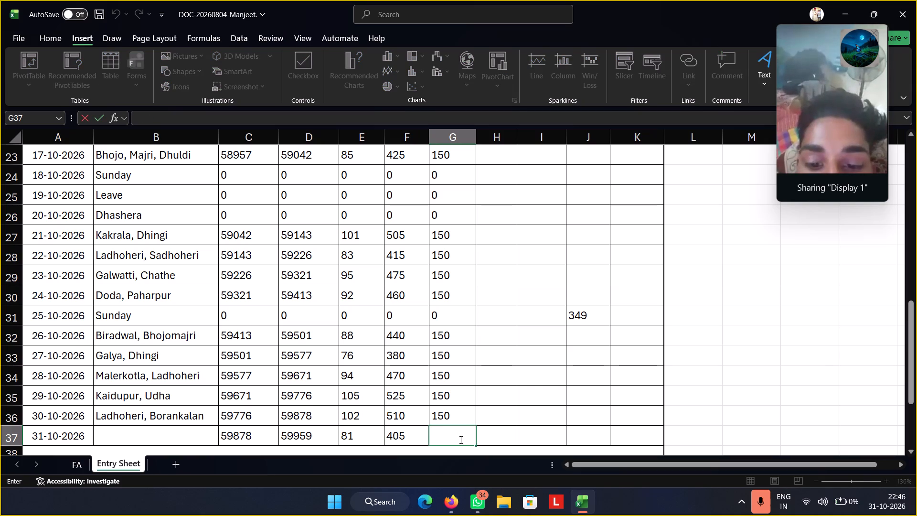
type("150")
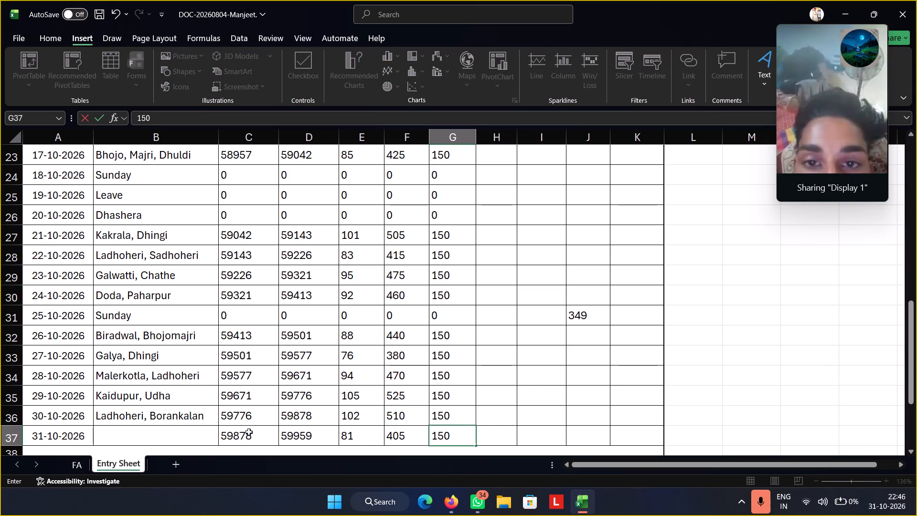
Open the empty tour place cell for 31-10-2026 for editing.
double_click(159, 432)
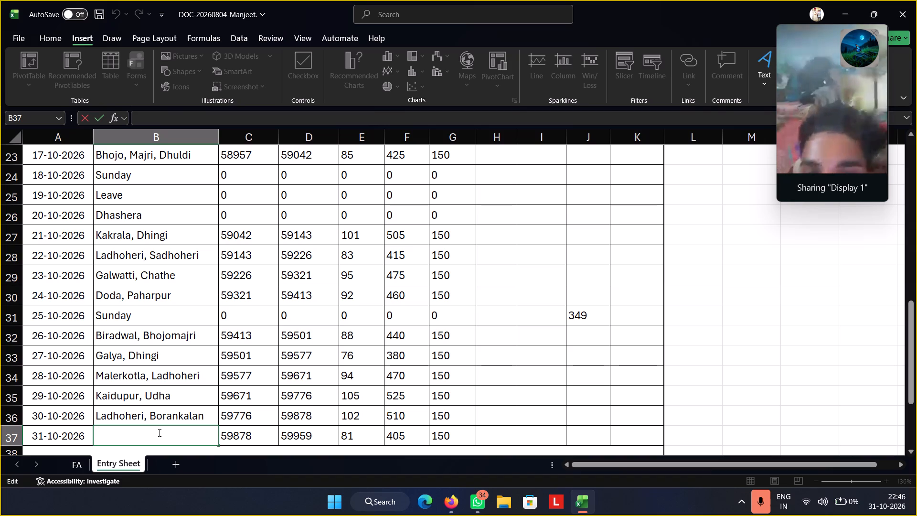
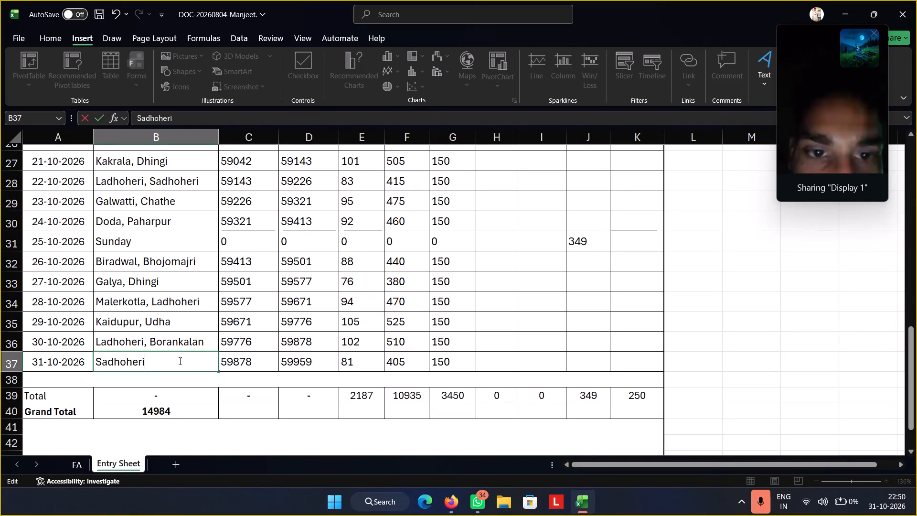
Add Kakrala after Sadhoheri in the 31-10-2026 tour entry, making it "Sadhoheri, Kakrala".
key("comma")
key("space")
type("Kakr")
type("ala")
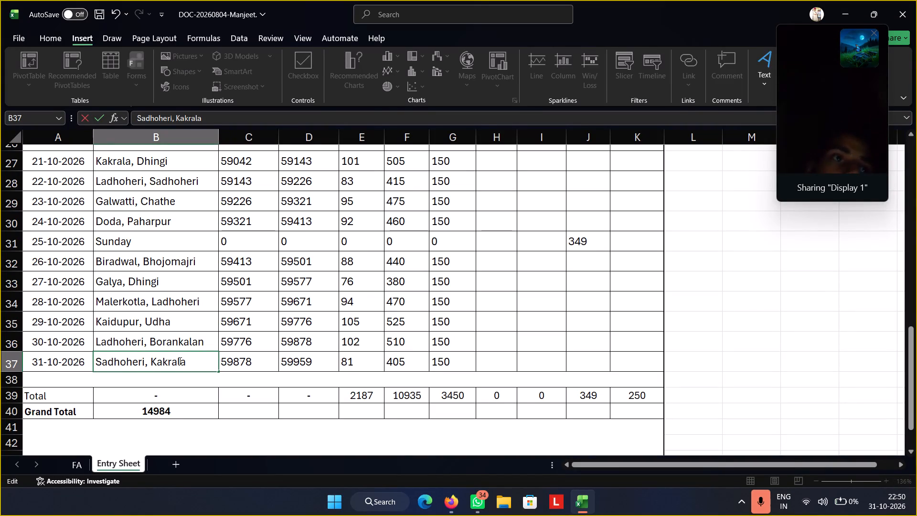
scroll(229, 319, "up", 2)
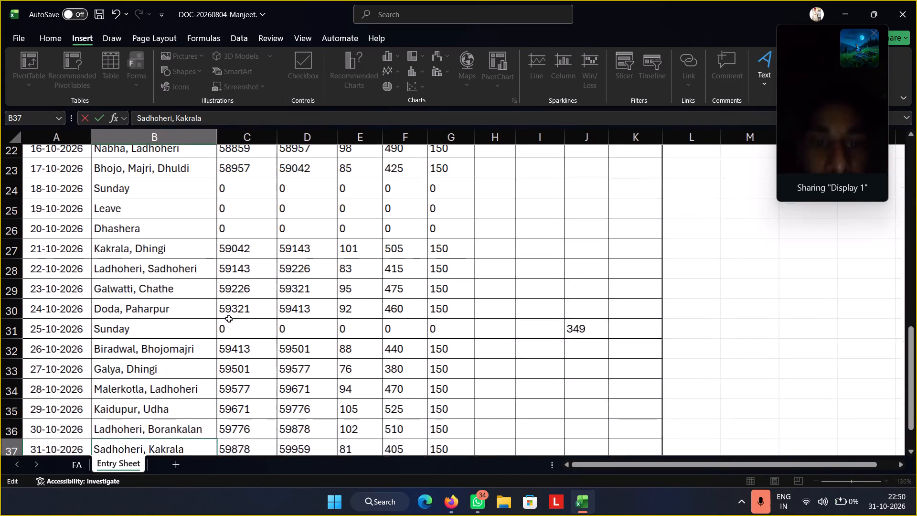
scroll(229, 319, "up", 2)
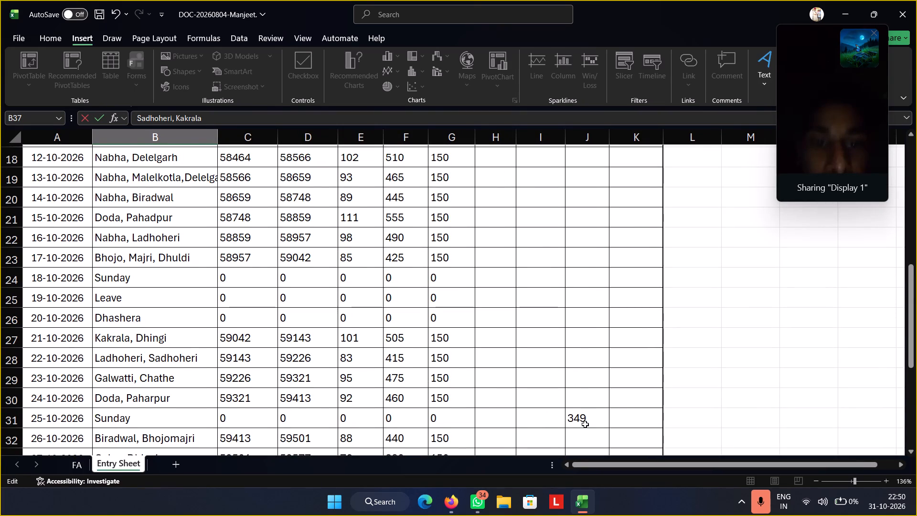
Clear the phone amount from the Sunday 25-10-2026 row of the entry sheet.
double_click(585, 424)
key("BackSpace")
key("BackSpace")
key("BackSpace")
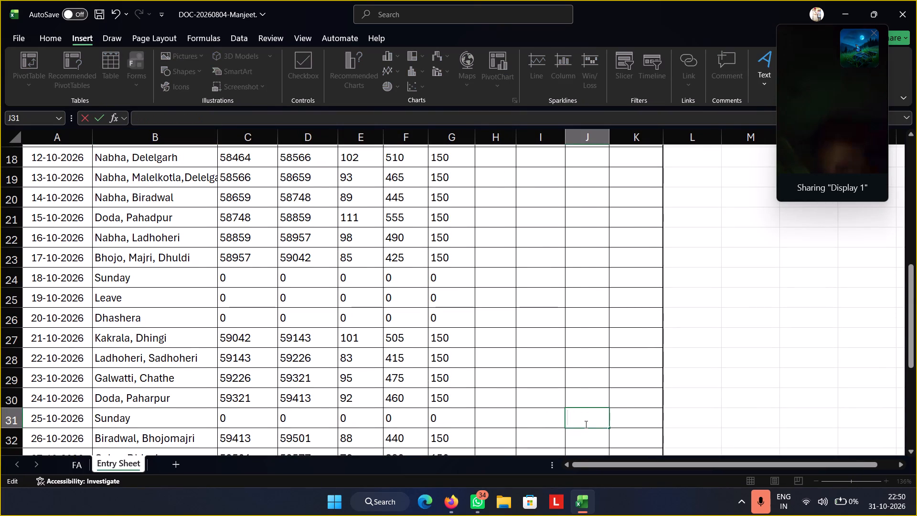
key("Return")
Clear the Misc & Courier amount from the 10-10-2026 Bauran, Khurd, Kakrala row.
scroll(585, 424, "up", 1)
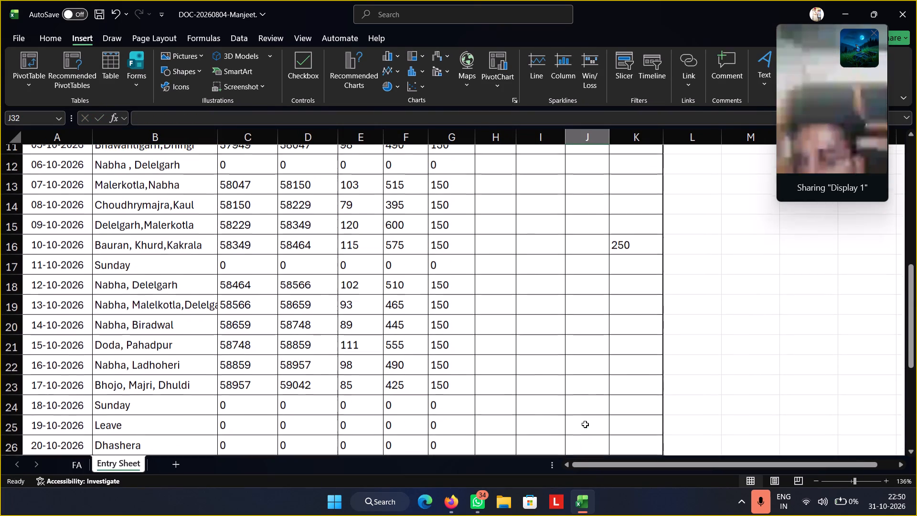
double_click(648, 252)
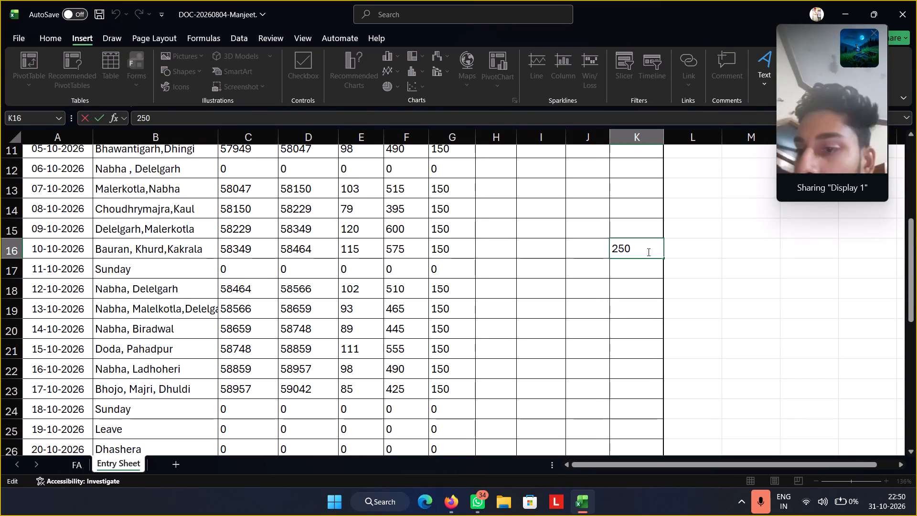
key("BackSpace")
key("BackSpace")
key("BackSpace")
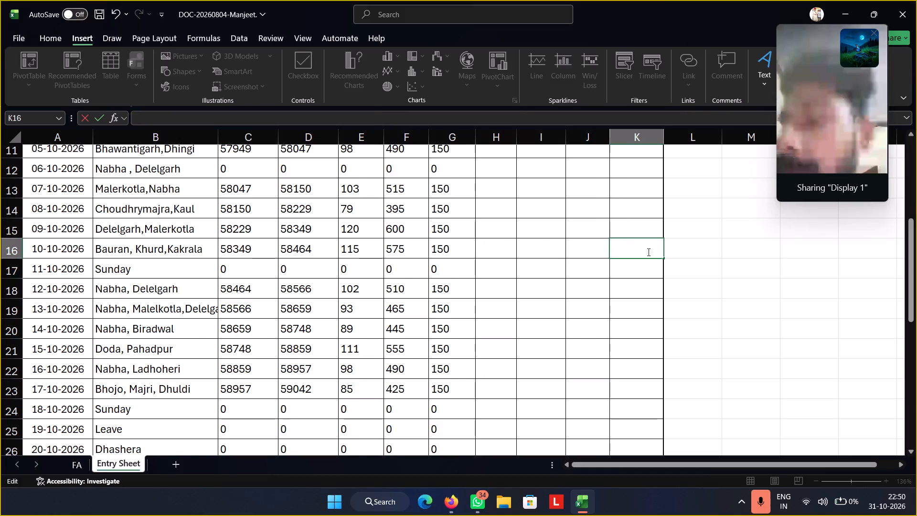
Enter 230 as the Misc & Courier amount for the tour on 13-10-2026.
scroll(648, 252, "up", 2)
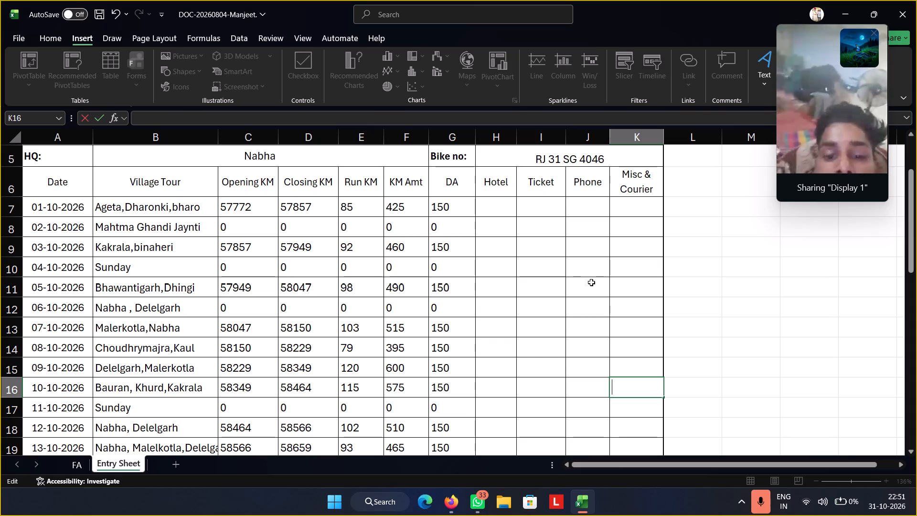
scroll(591, 282, "down", 2)
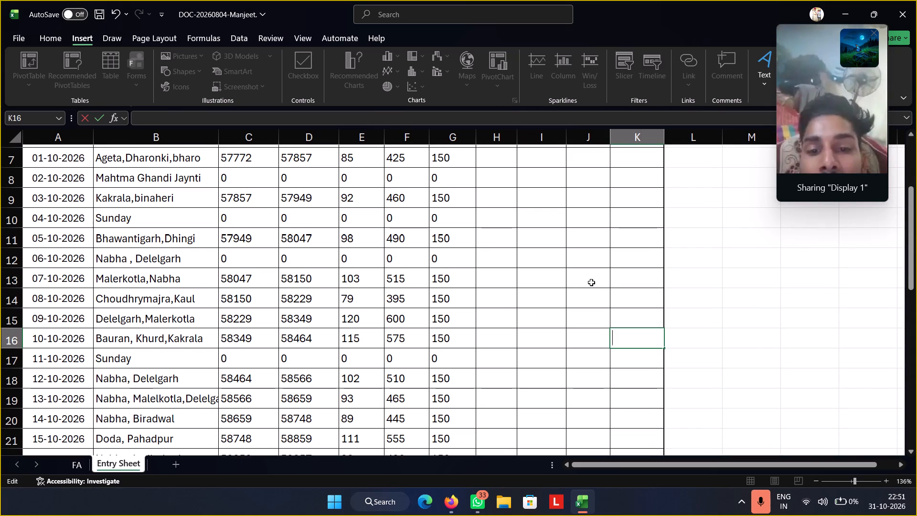
double_click(618, 404)
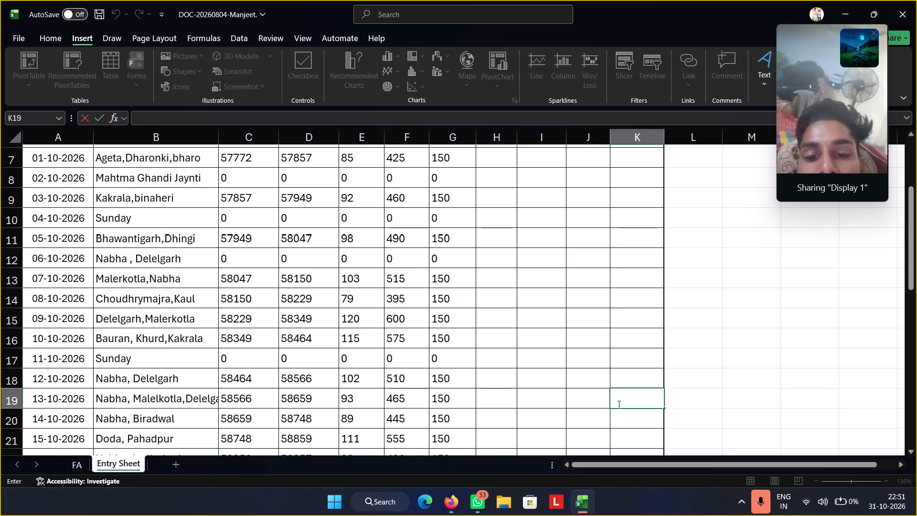
type("230")
key("Return")
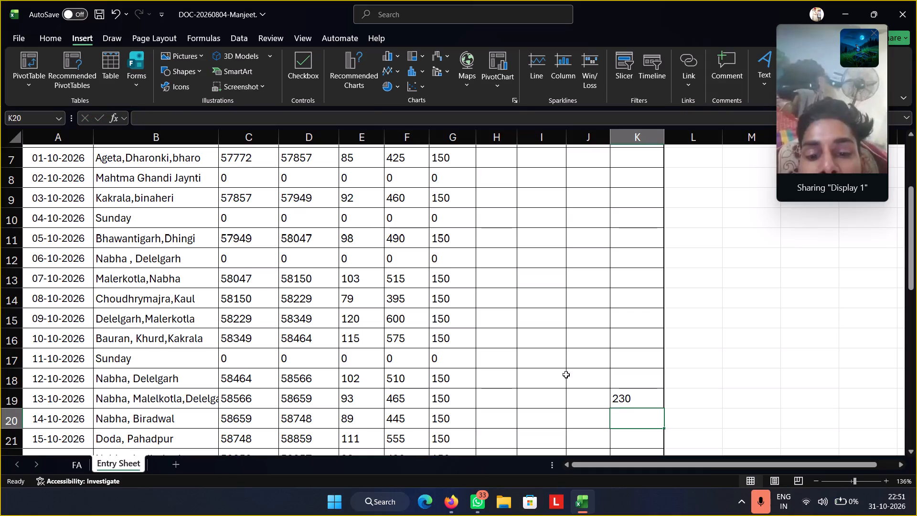
Review the October entries and totals on the Entry Sheet against the claimed amounts in the FA sheet's travel bill summary.
scroll(565, 374, "down", 5)
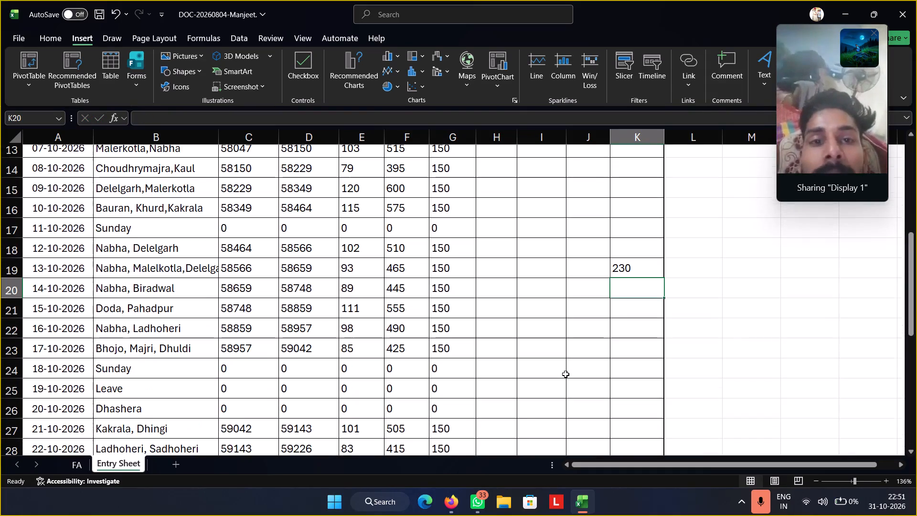
scroll(565, 374, "up", 2)
scroll(565, 374, "down", 1)
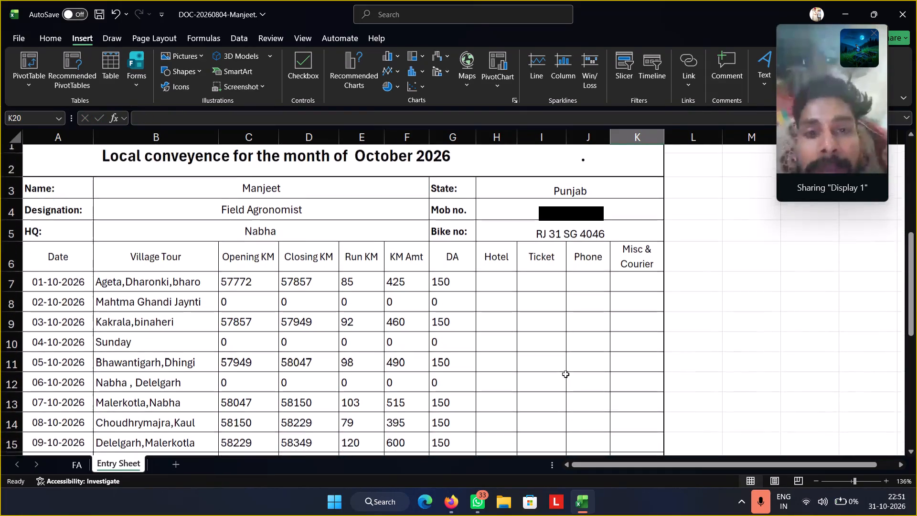
scroll(565, 374, "down", 1)
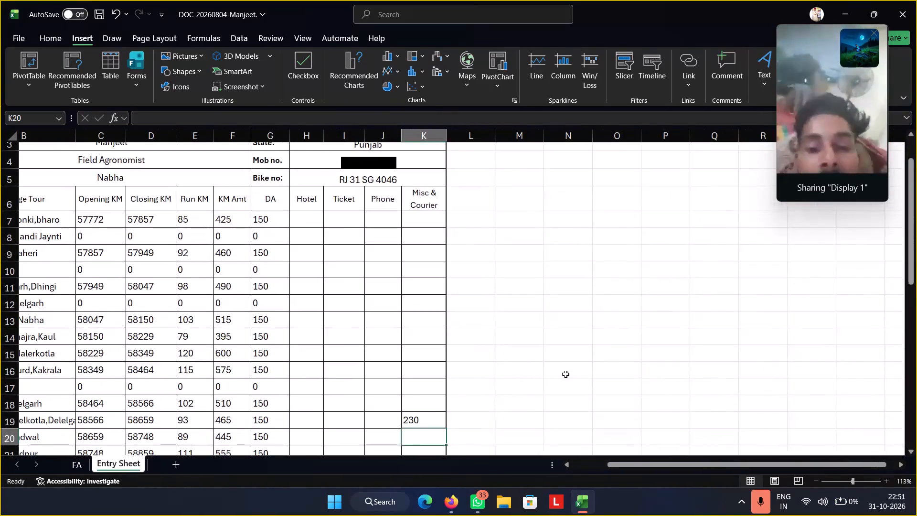
scroll(565, 374, "down", 1)
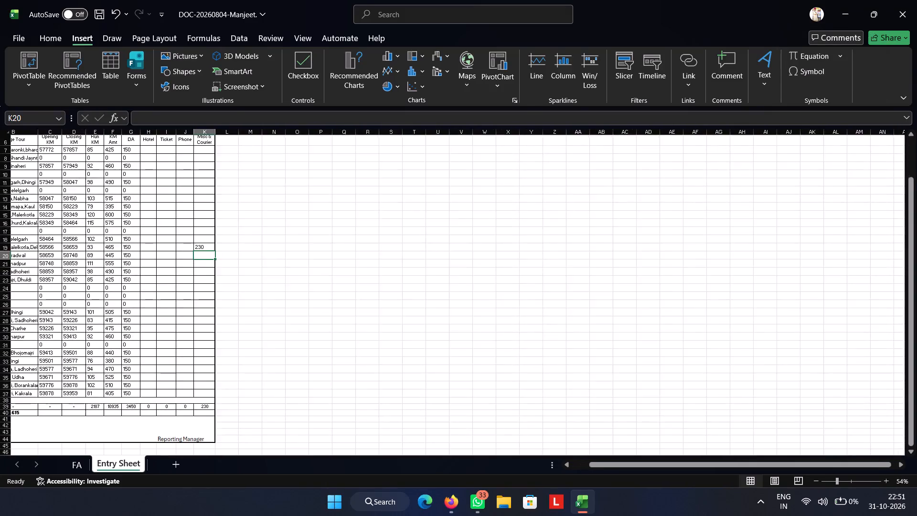
scroll(273, 330, "up", 1)
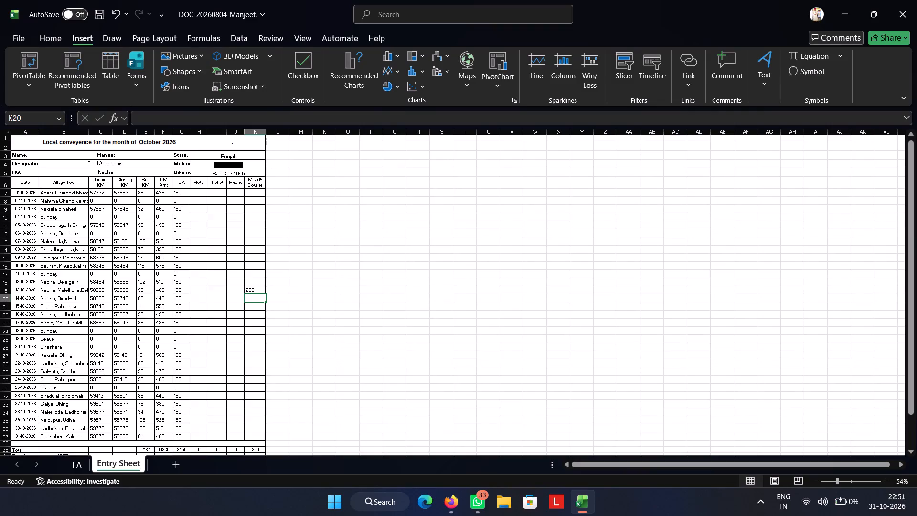
left_click(75, 471)
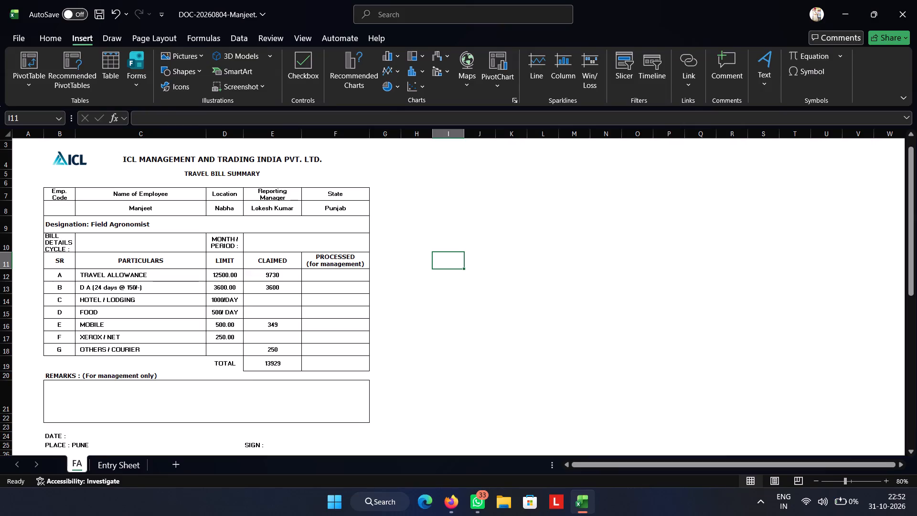
left_click(108, 469)
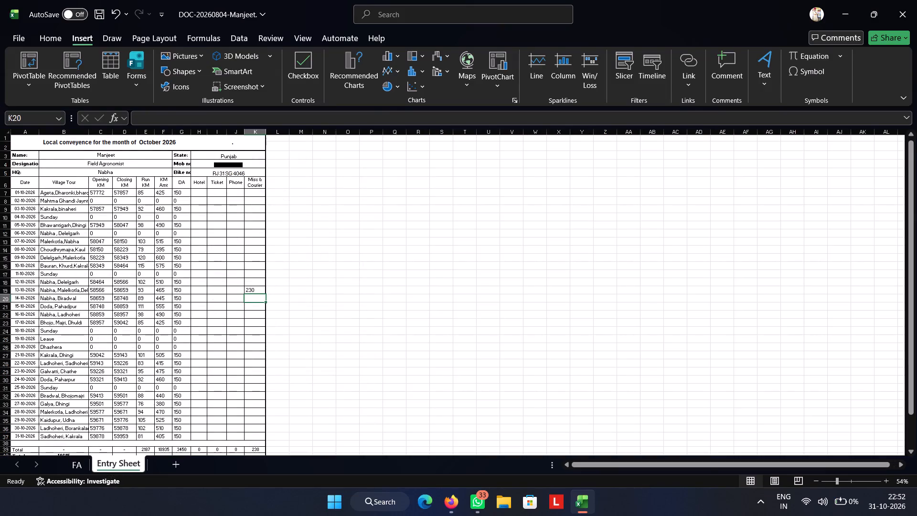
scroll(150, 390, "down", 1)
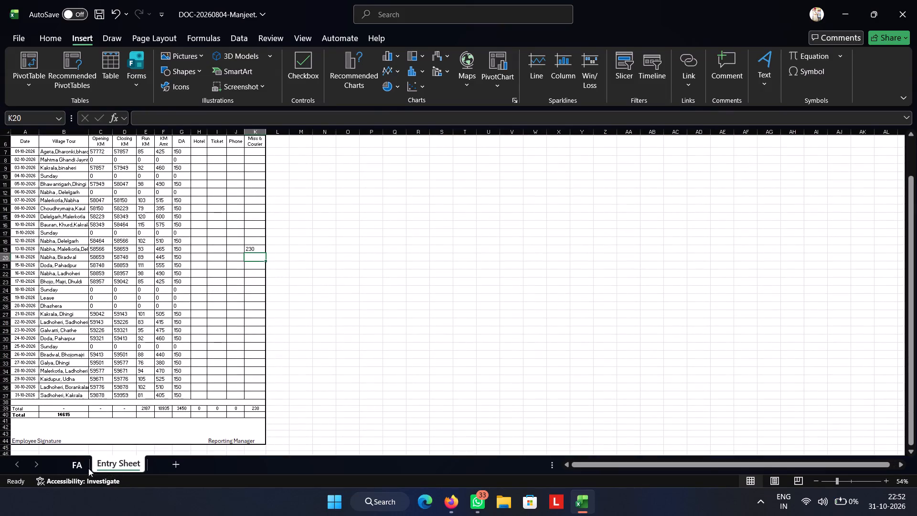
left_click(80, 467)
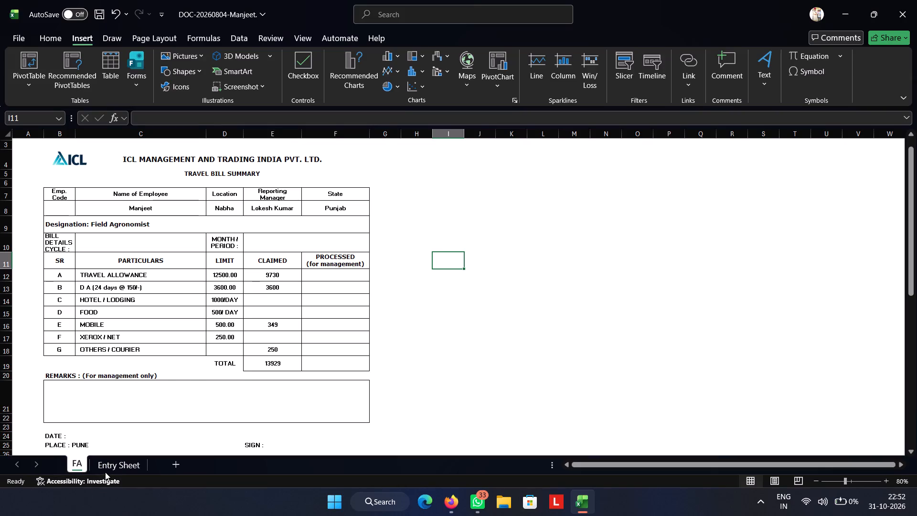
On the Entry Sheet, enter 353 as the phone amount for the Choudhrymajra, Kaul tour on 08-10-2026.
left_click(106, 466)
scroll(166, 332, "up", 1)
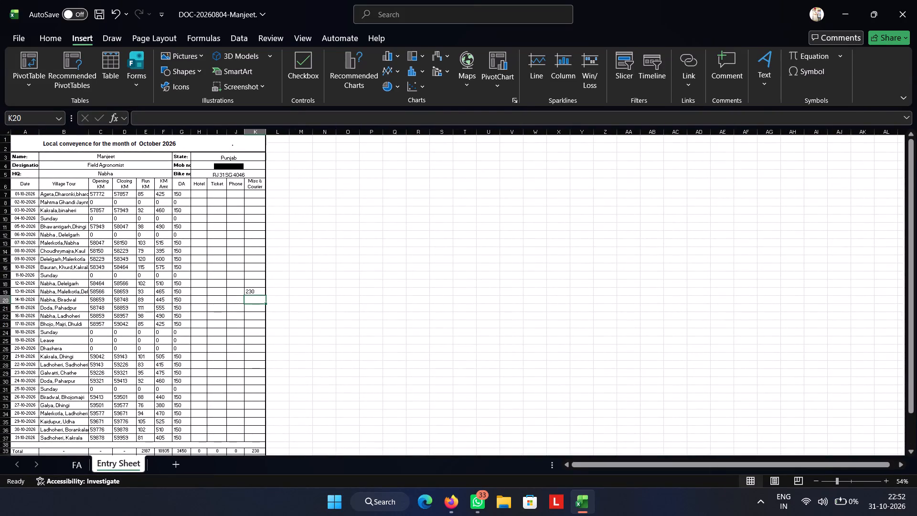
left_click(255, 338)
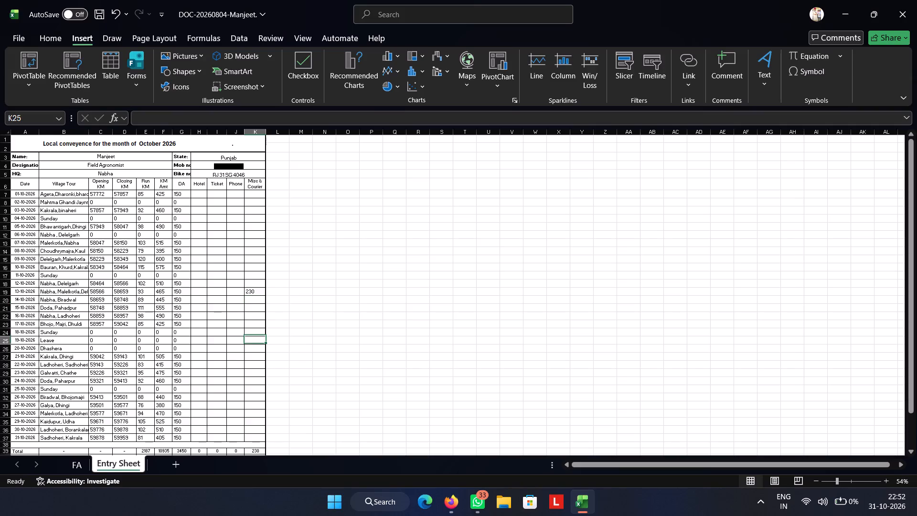
double_click(233, 258)
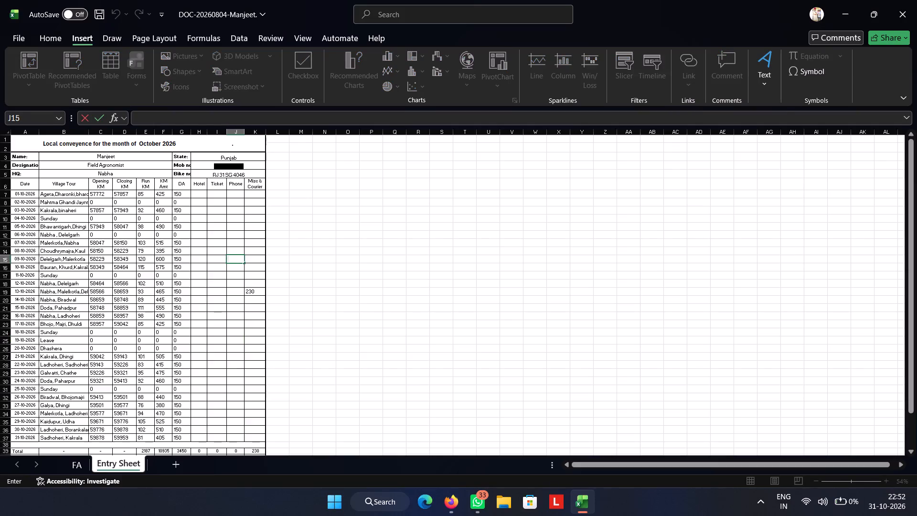
double_click(234, 250)
type("353")
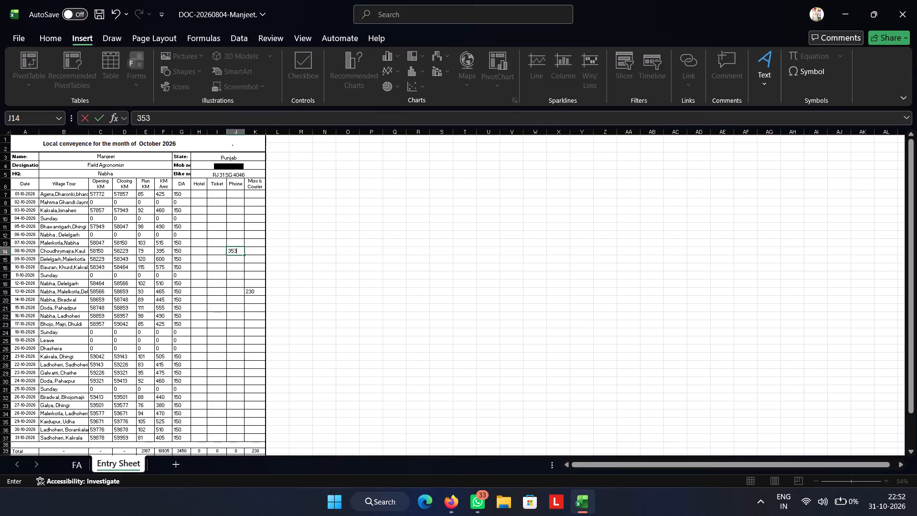
key("Return")
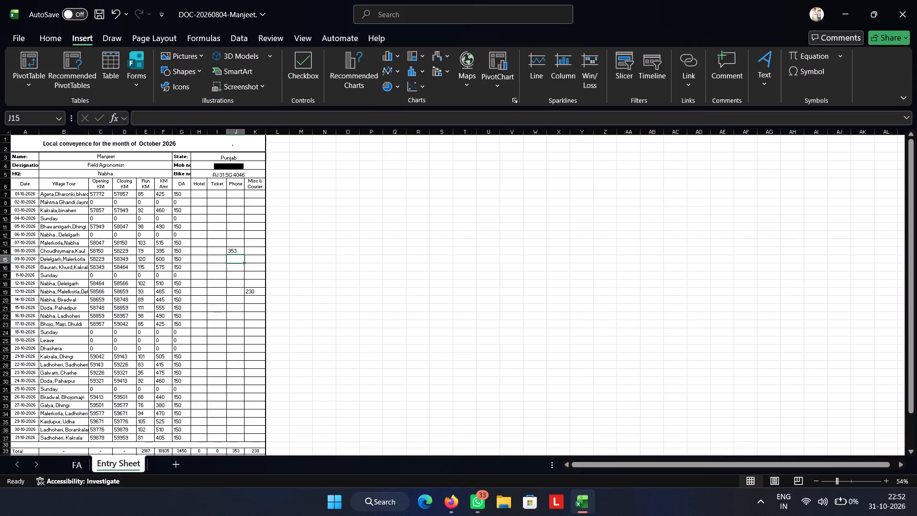
Check the Entry Sheet totals and set the claimed travel allowance on the FA sheet to 10935.
scroll(256, 349, "down", 1)
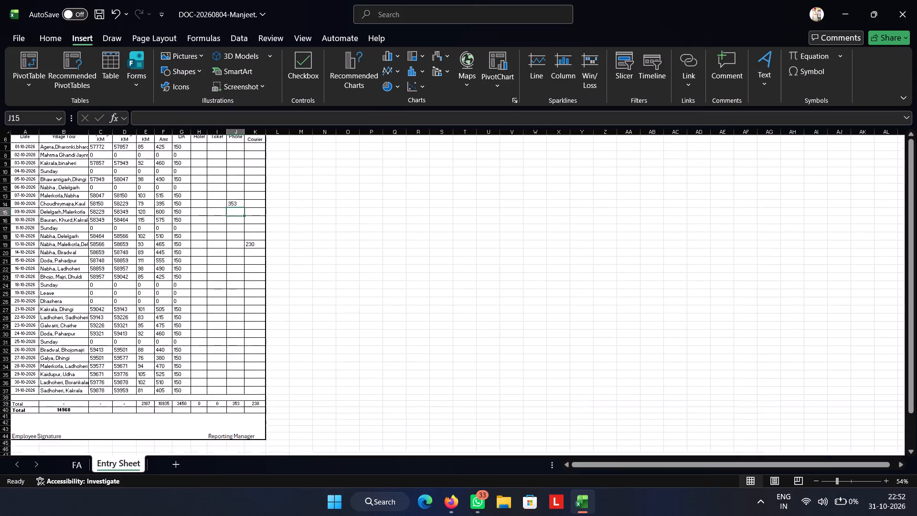
scroll(256, 349, "down", 1)
scroll(242, 435, "up", 1)
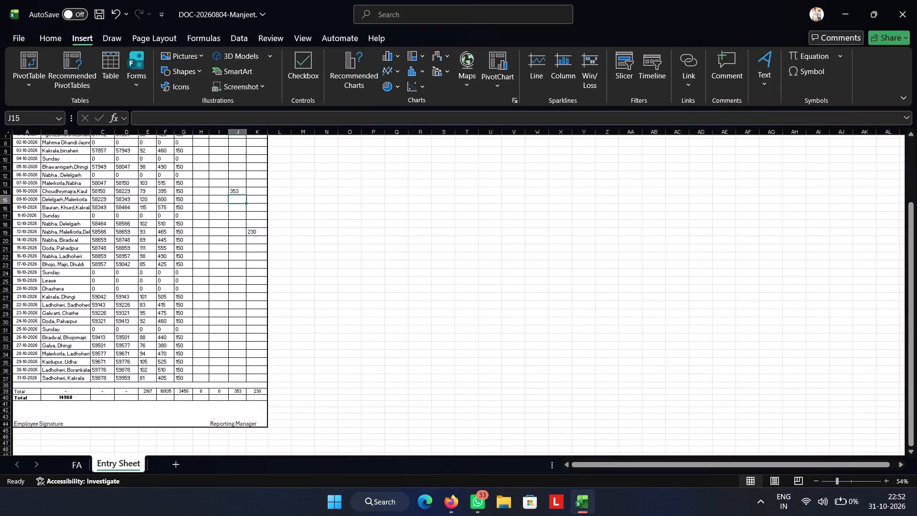
scroll(242, 435, "up", 1)
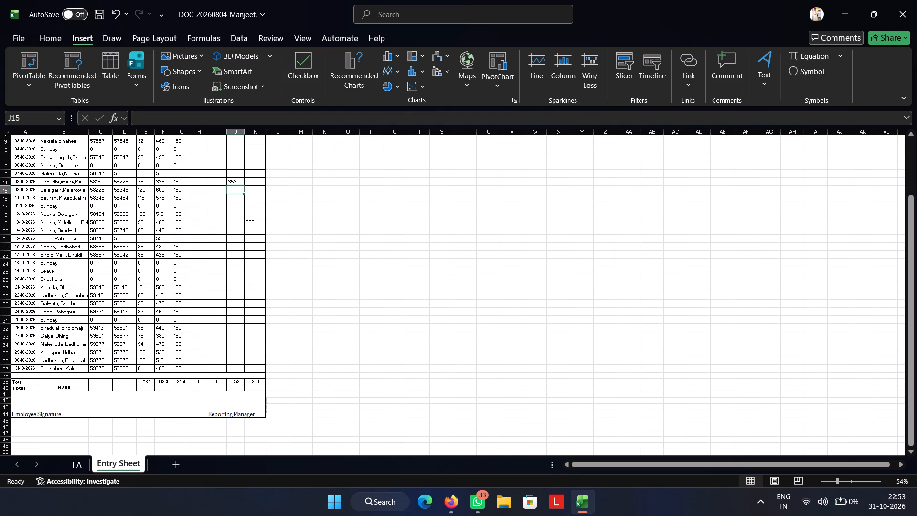
left_click(68, 465)
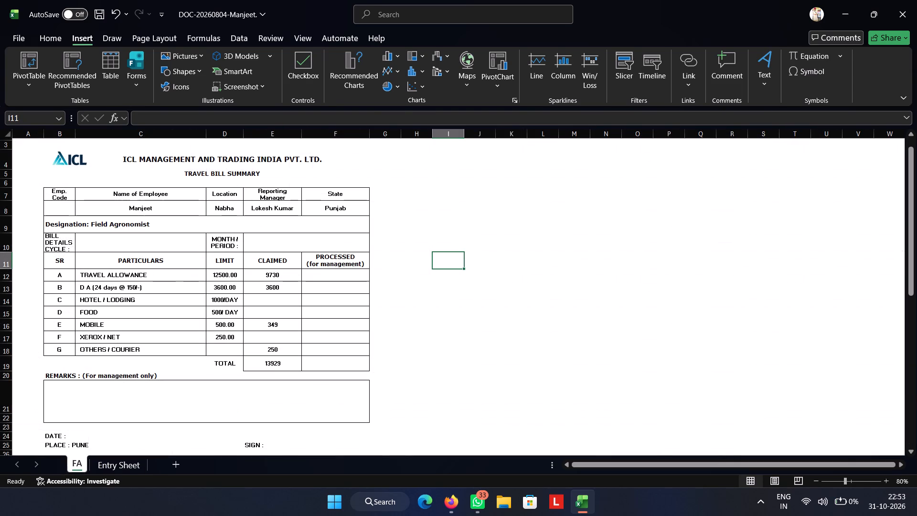
left_click(120, 462)
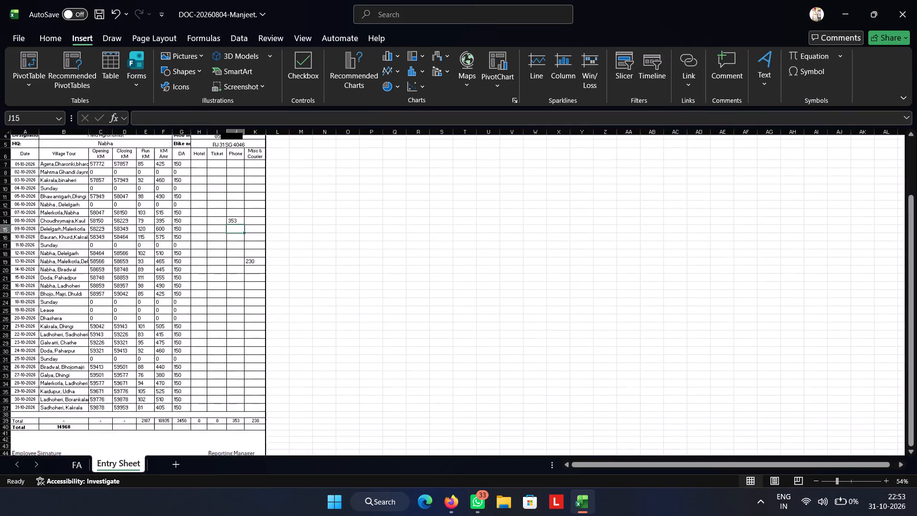
left_click(74, 472)
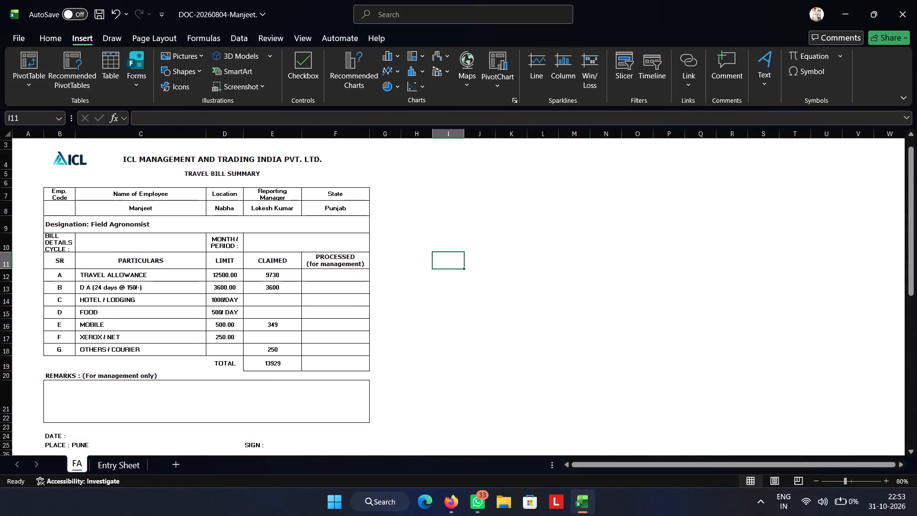
left_click(285, 275)
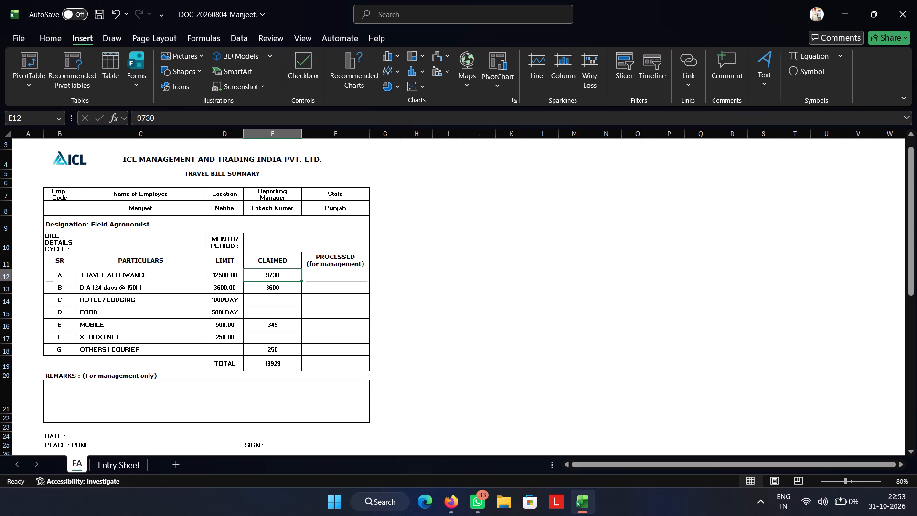
double_click(285, 275)
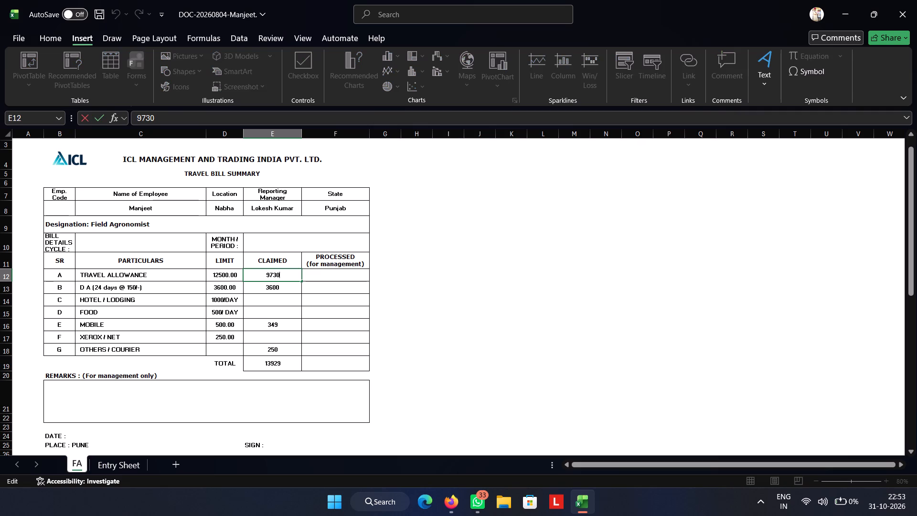
key("BackSpace")
key("BackSpace")
key("BackSpace")
key("BackSpace")
type("10")
type("935")
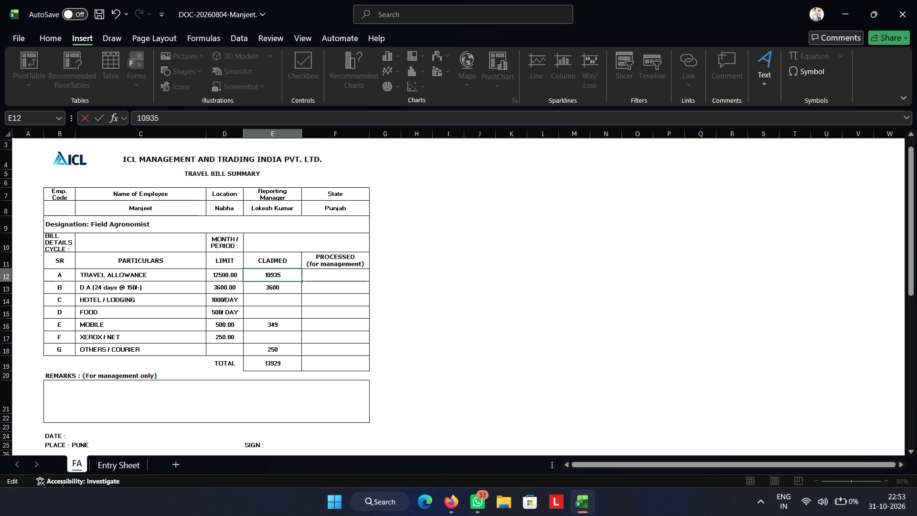
Set the claimed mobile amount in the FA sheet's travel bill summary to 3353.
double_click(287, 328)
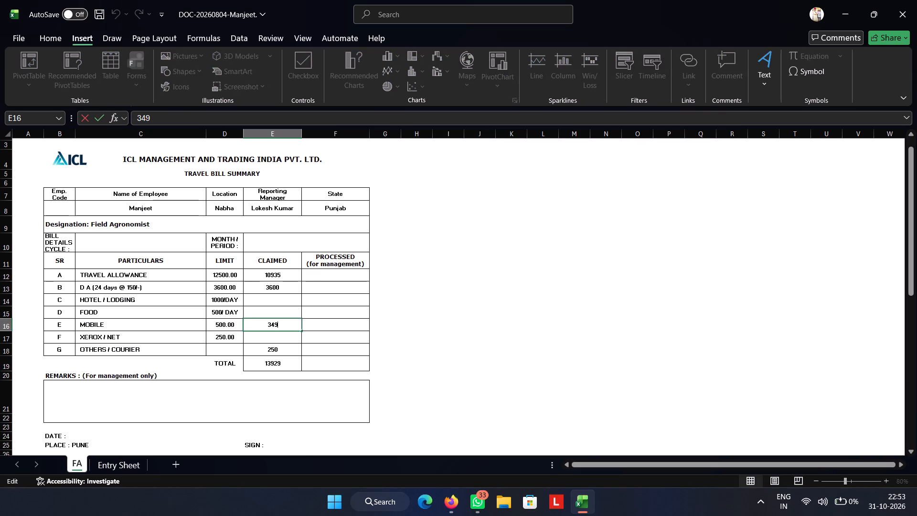
key("BackSpace")
key("BackSpace")
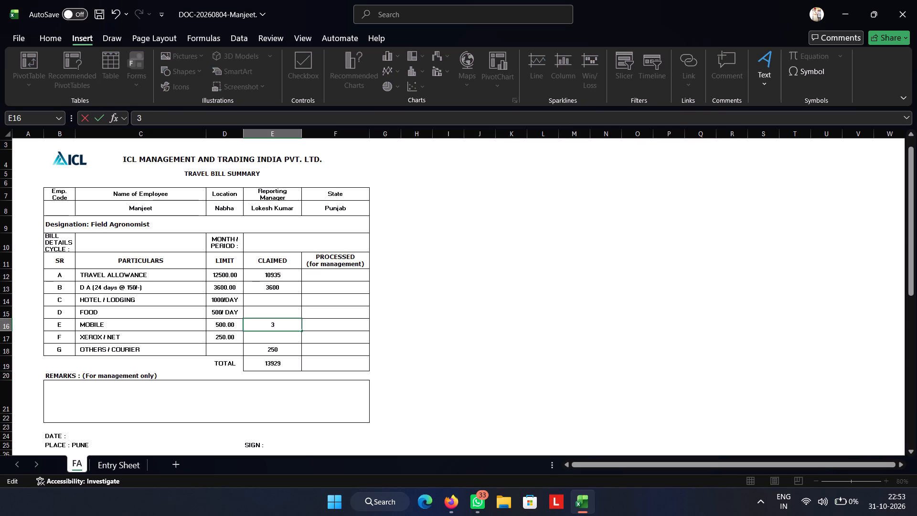
type("353")
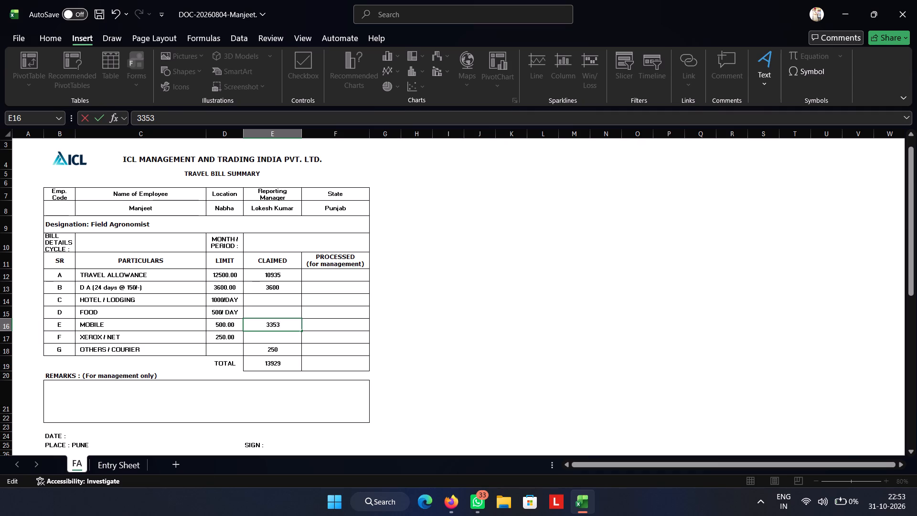
double_click(278, 344)
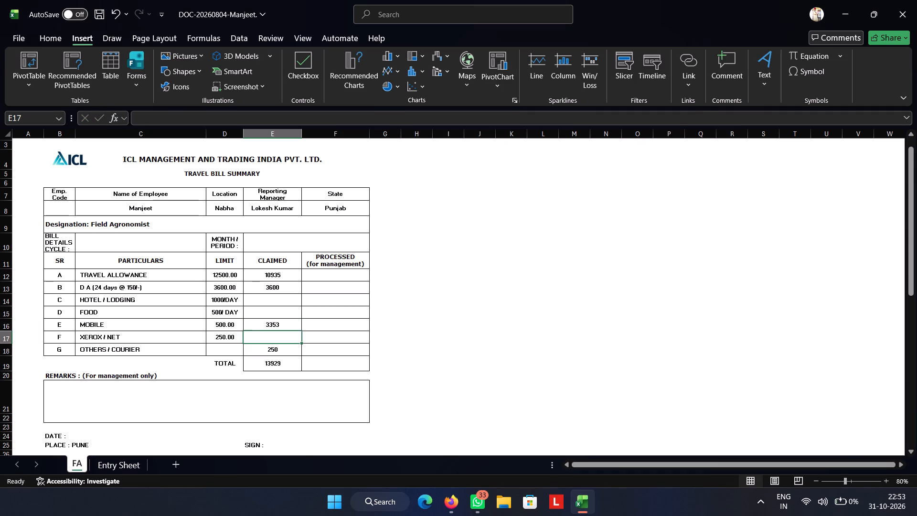
Set the claimed others/courier amount in the FA sheet's travel bill summary to 230.
double_click(280, 350)
key("BackSpace")
key("BackSpace")
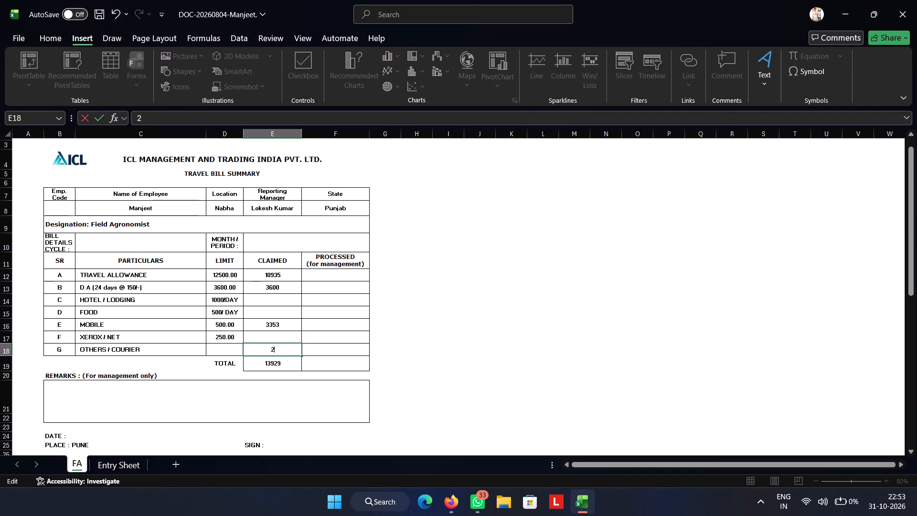
type("30")
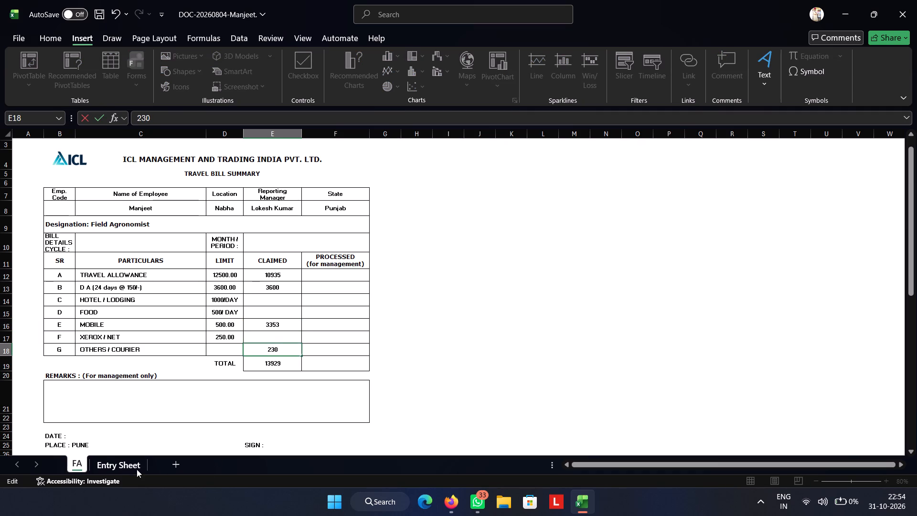
left_click(128, 466)
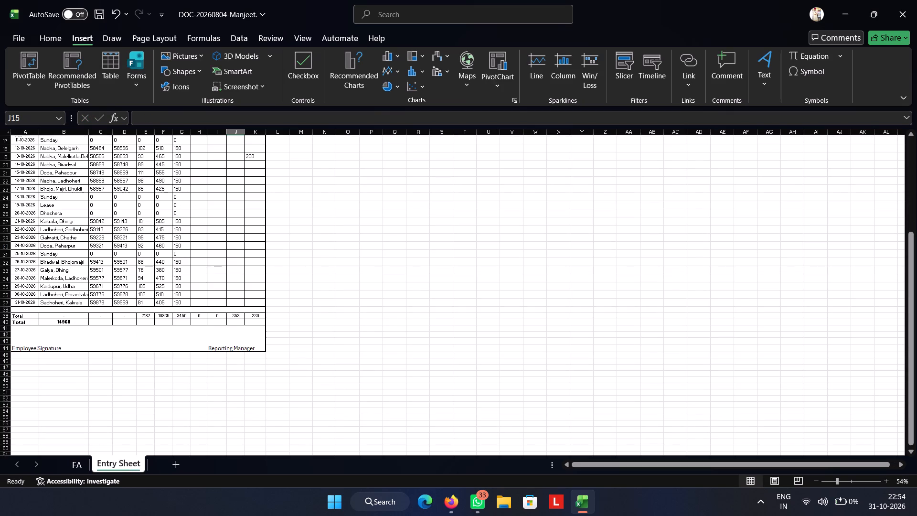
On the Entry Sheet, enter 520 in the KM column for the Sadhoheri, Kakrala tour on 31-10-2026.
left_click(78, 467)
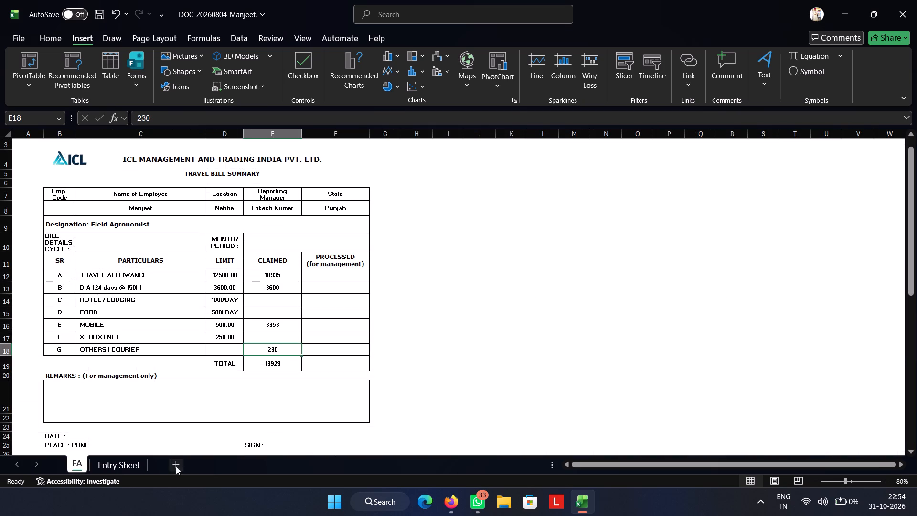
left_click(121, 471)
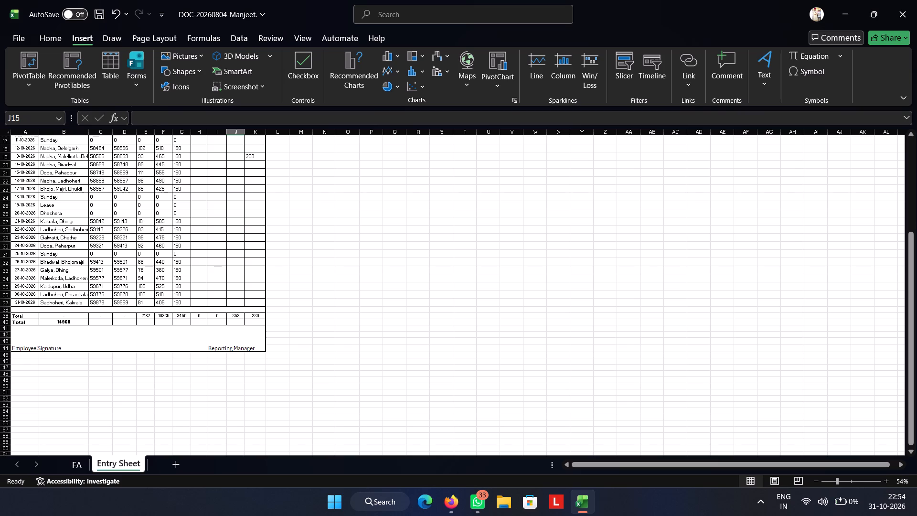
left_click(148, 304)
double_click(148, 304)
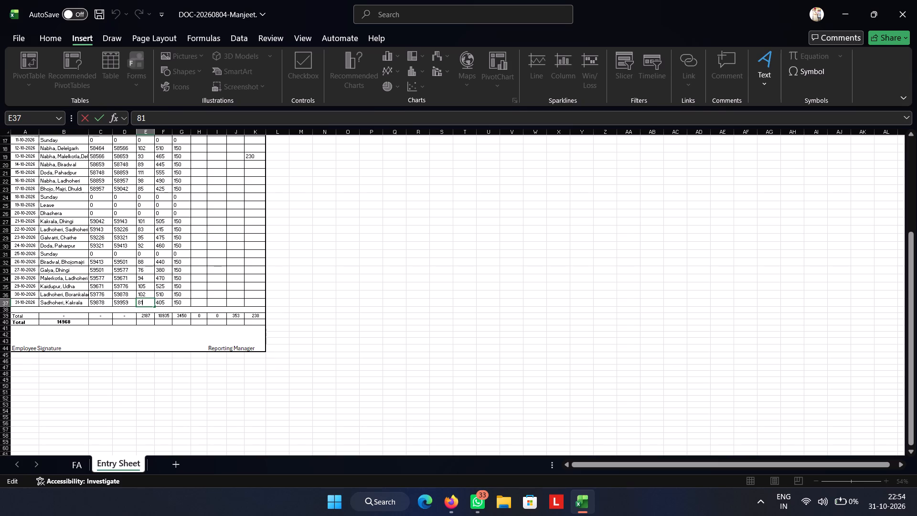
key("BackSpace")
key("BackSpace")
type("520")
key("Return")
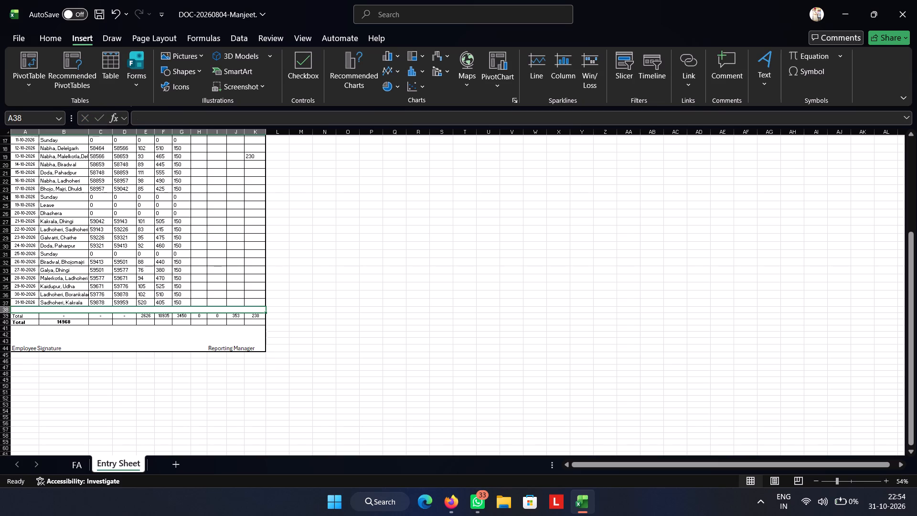
On the Entry Sheet, set the travel amount for the Sadhoheri, Kakrala tour on 31-10-2026 to 520.
left_click(76, 461)
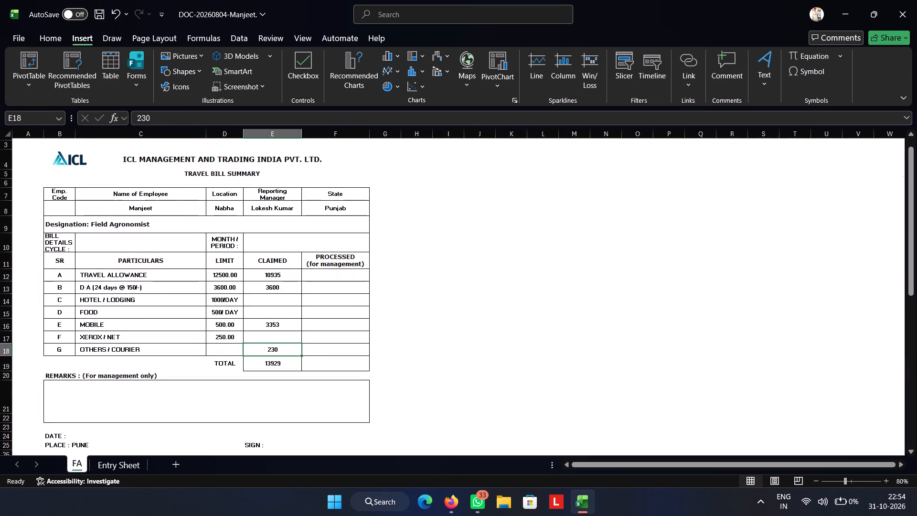
left_click(118, 469)
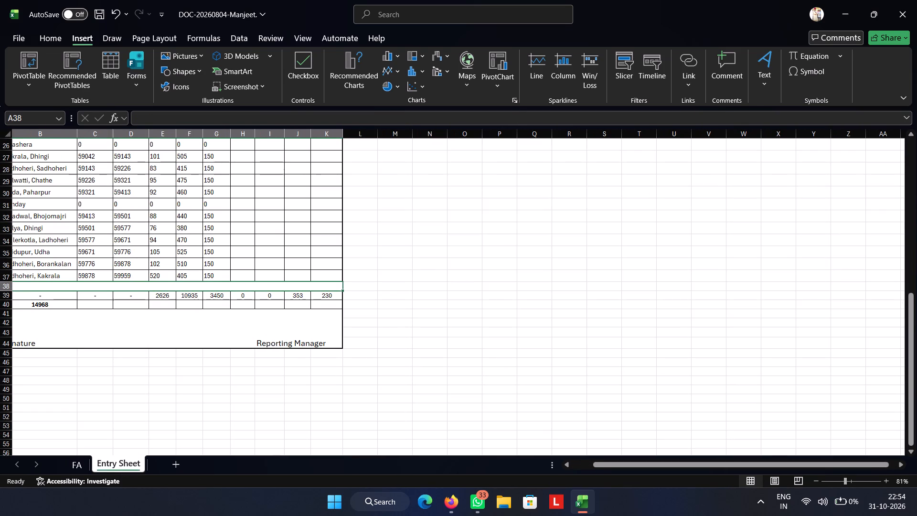
double_click(194, 274)
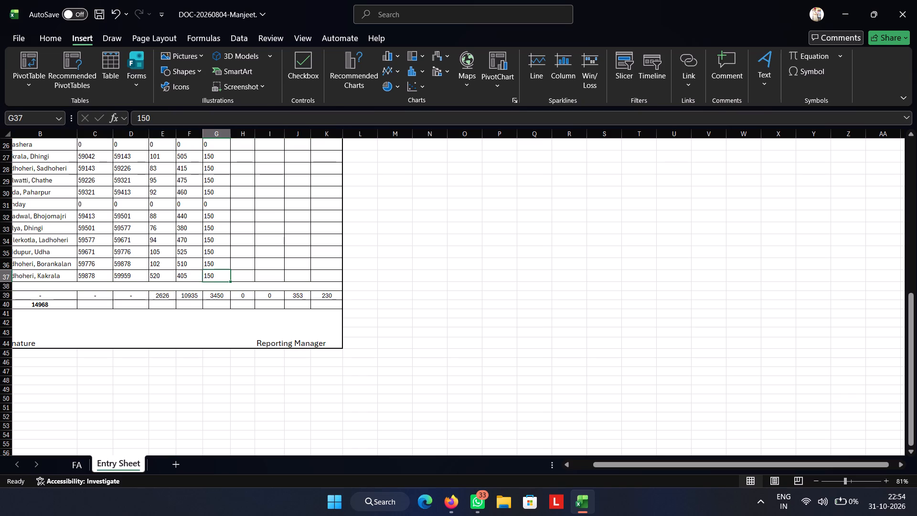
double_click(184, 271)
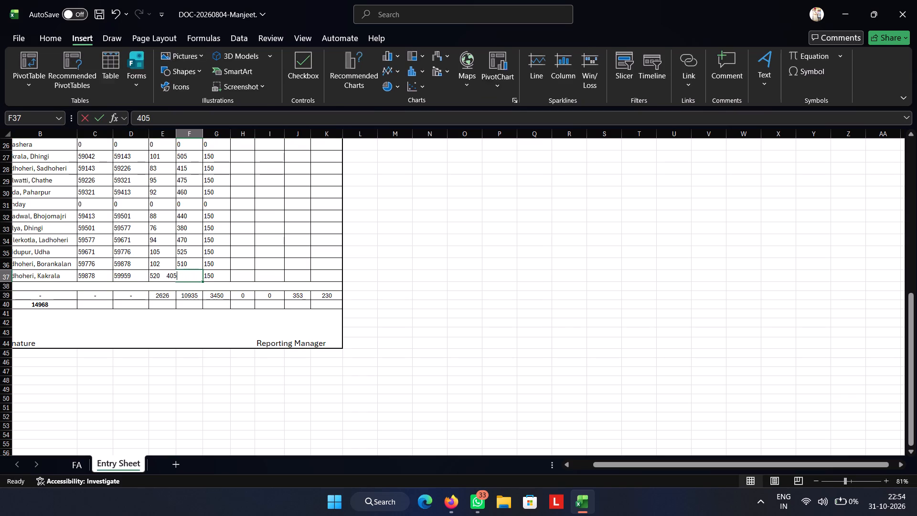
key("BackSpace")
key("BackSpace")
key("BackSpace")
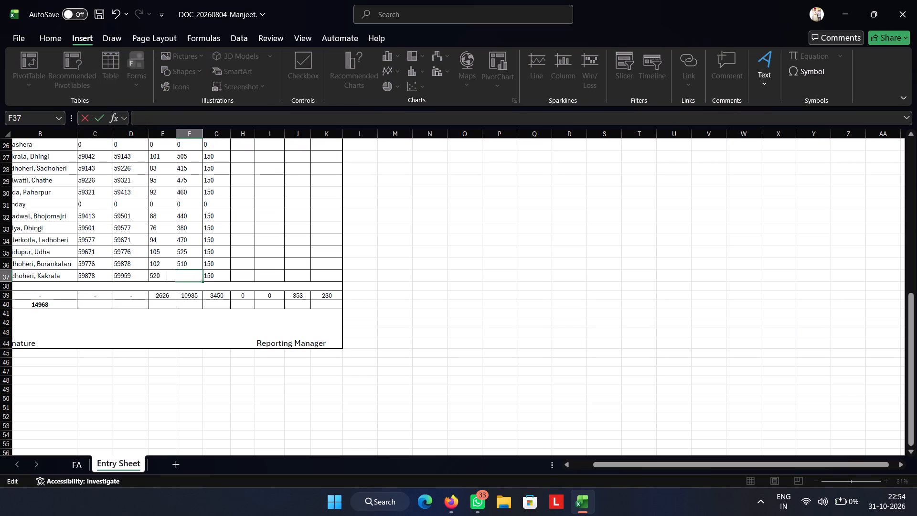
type("529")
key("BackSpace")
key("0")
left_click(162, 270)
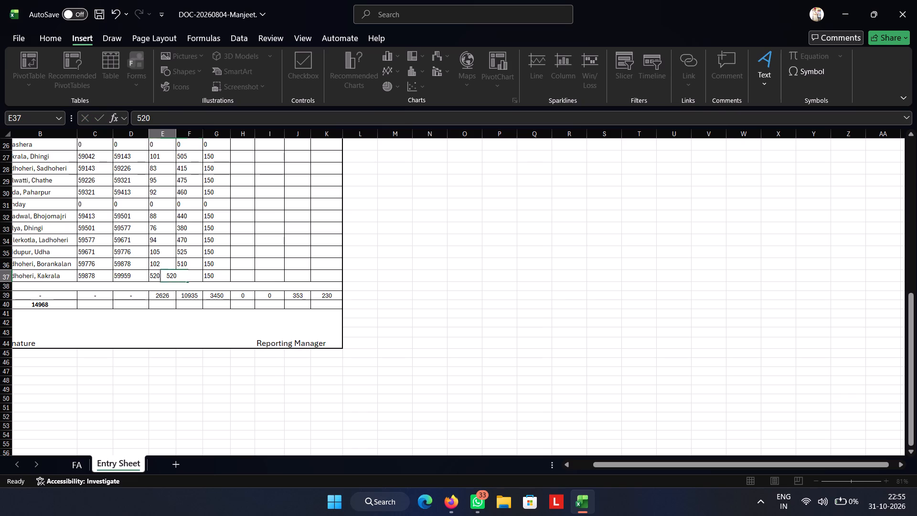
Set the KM value for the Sadhoheri, Kakrala tour on 31-10-2026 to 104.
double_click(162, 278)
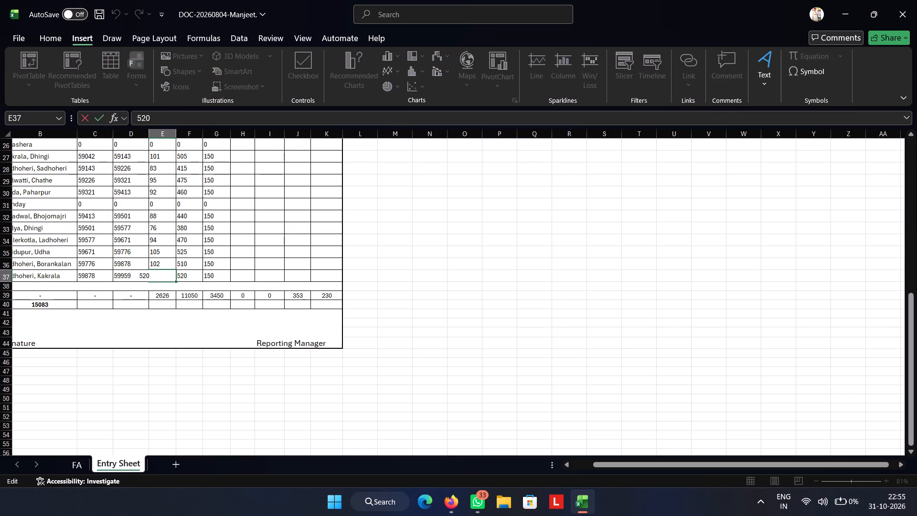
key("BackSpace")
key("BackSpace")
key("BackSpace")
type("104")
key("Return")
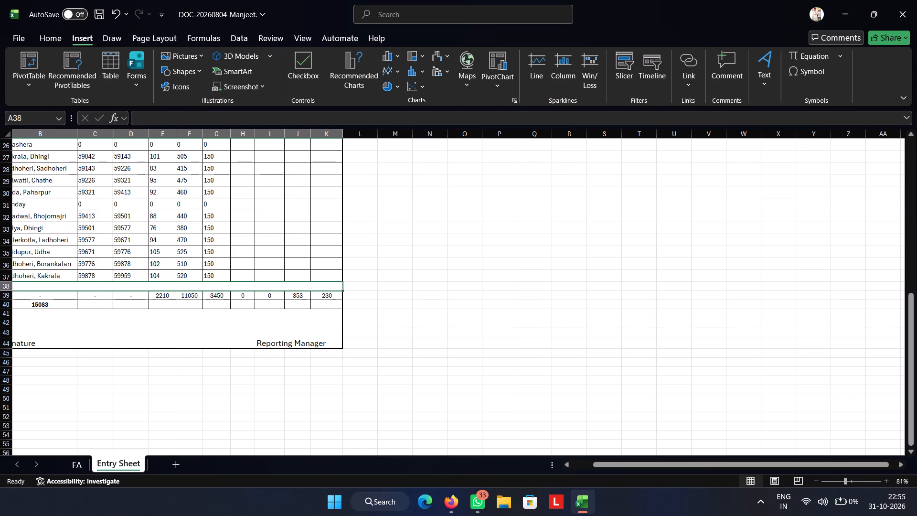
Check the travel amount total on the Entry Sheet and set the claimed travel allowance on the FA sheet to 1150.
left_click(171, 297)
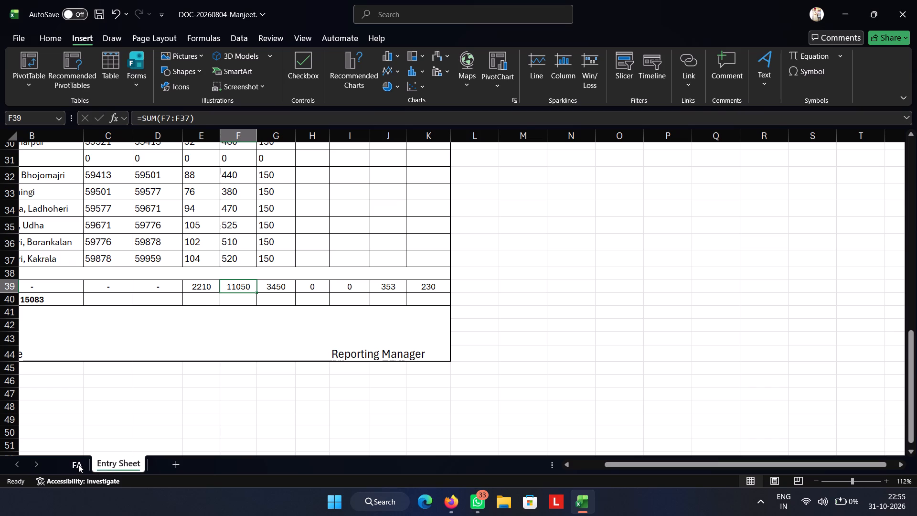
left_click(78, 464)
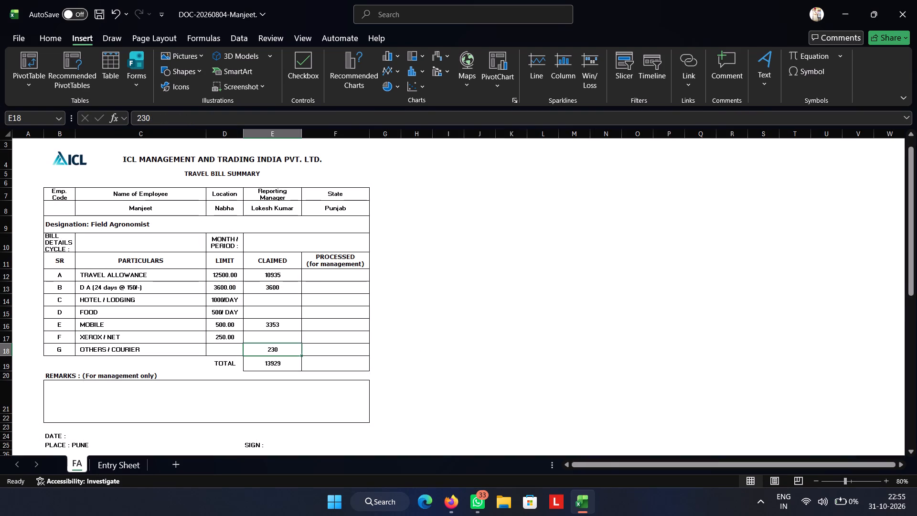
double_click(282, 276)
key("BackSpace")
key("BackSpace")
key("BackSpace")
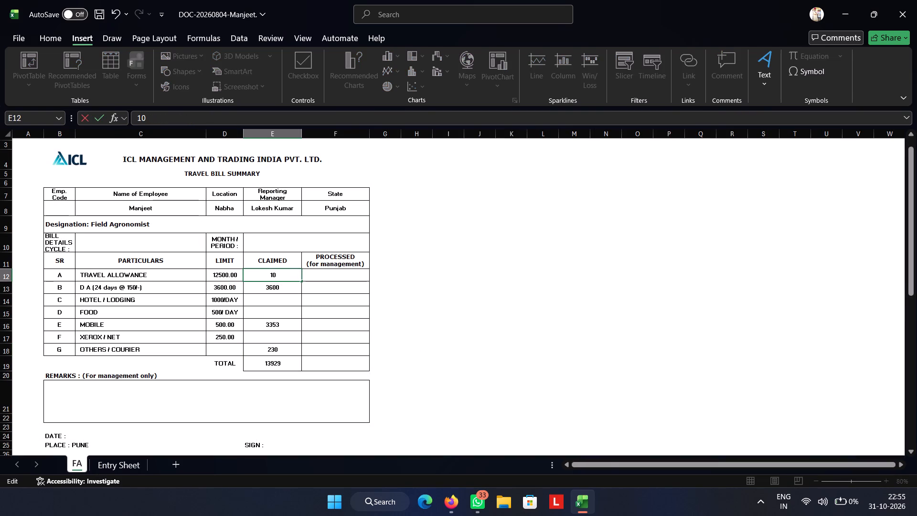
key("BackSpace")
key("1")
type("50")
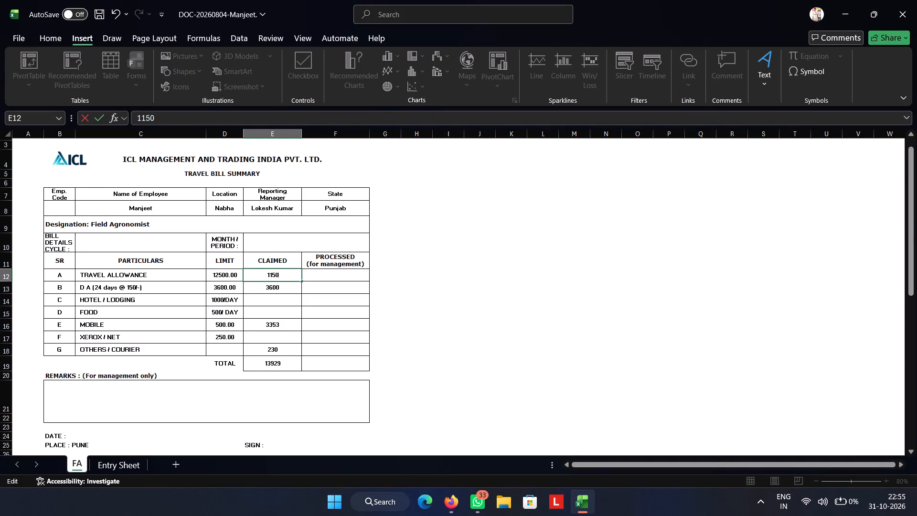
key("Return")
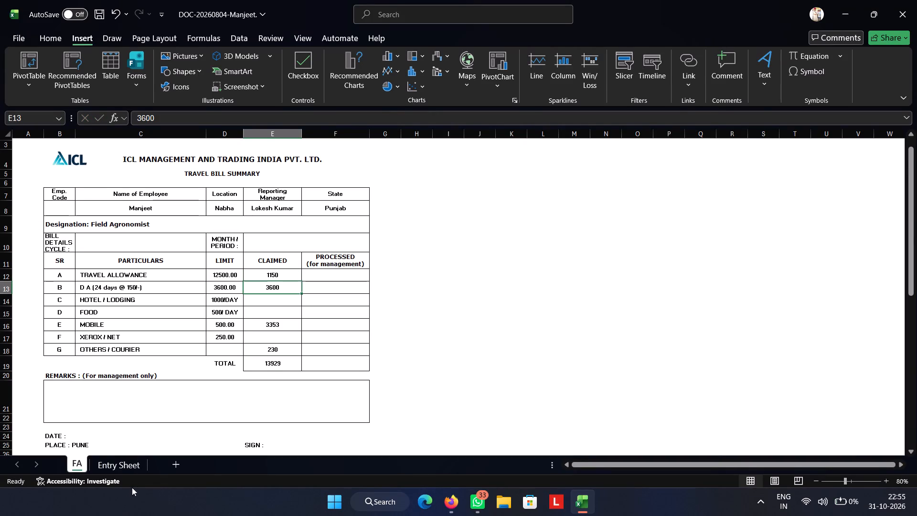
Compare the Entry Sheet totals with the claimed amounts and total in the FA sheet's travel bill summary.
left_click(109, 467)
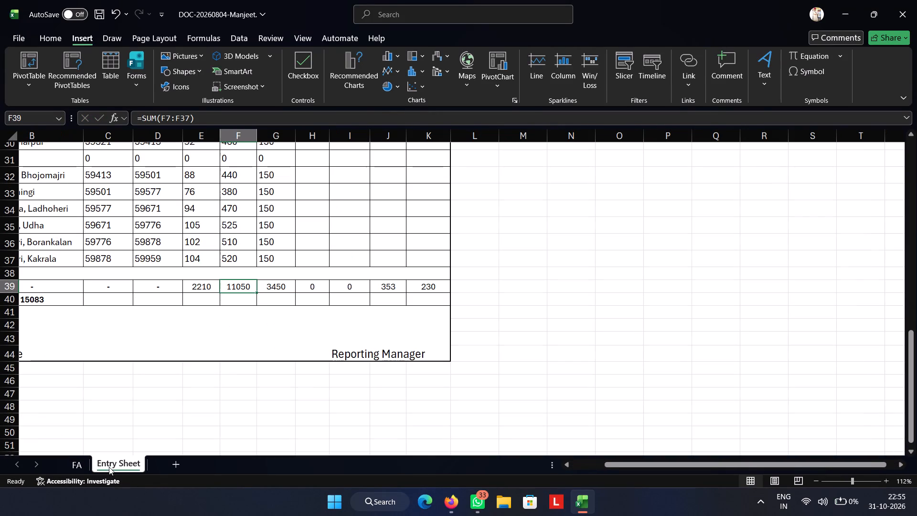
left_click(72, 462)
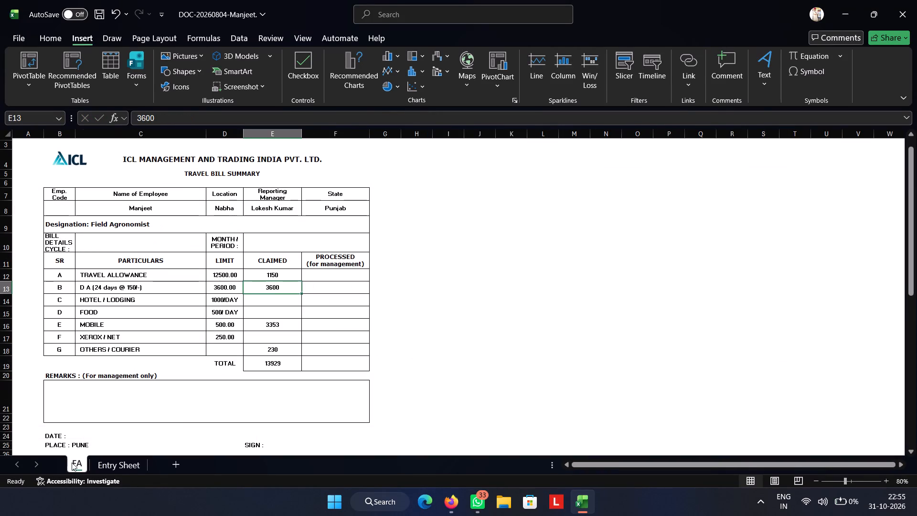
scroll(341, 330, "down", 1)
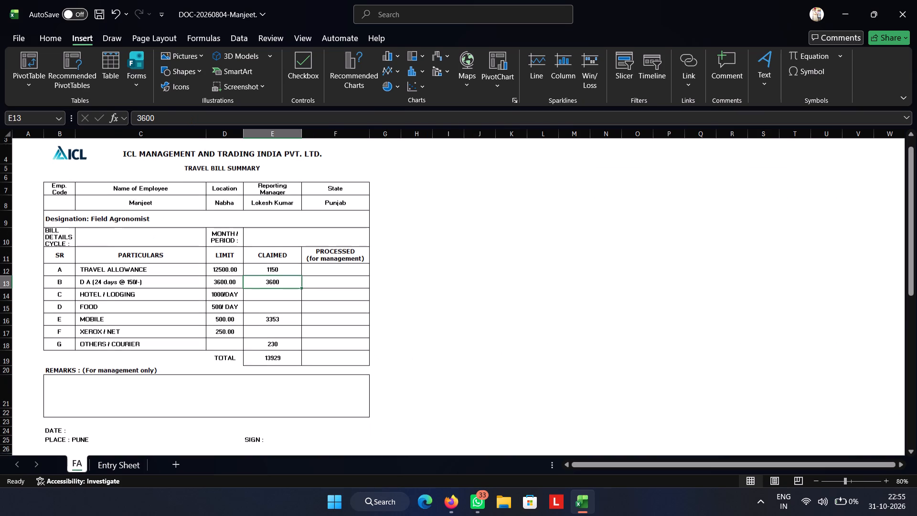
scroll(341, 330, "down", 1)
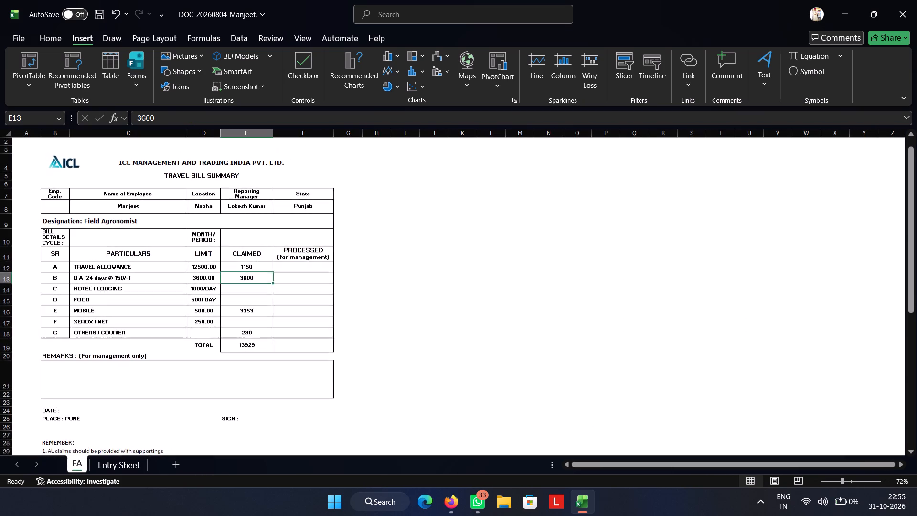
scroll(341, 330, "down", 1)
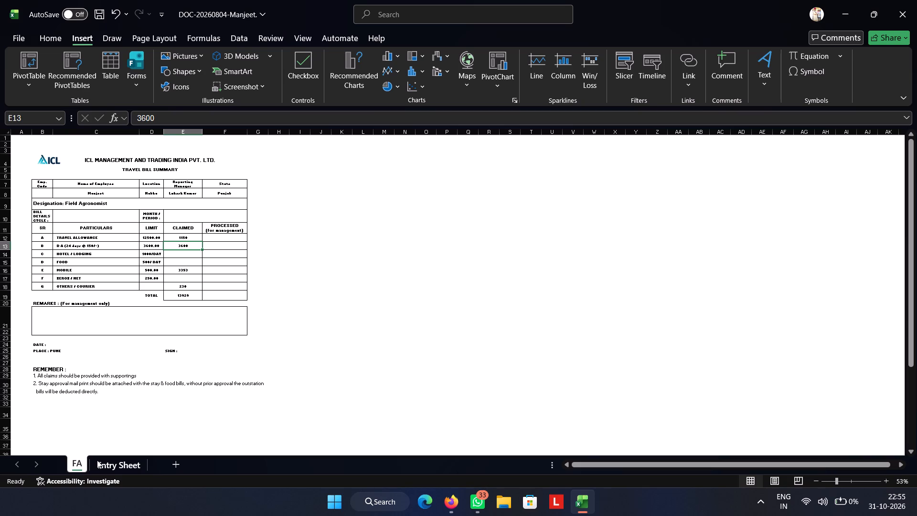
scroll(93, 268, "up", 1)
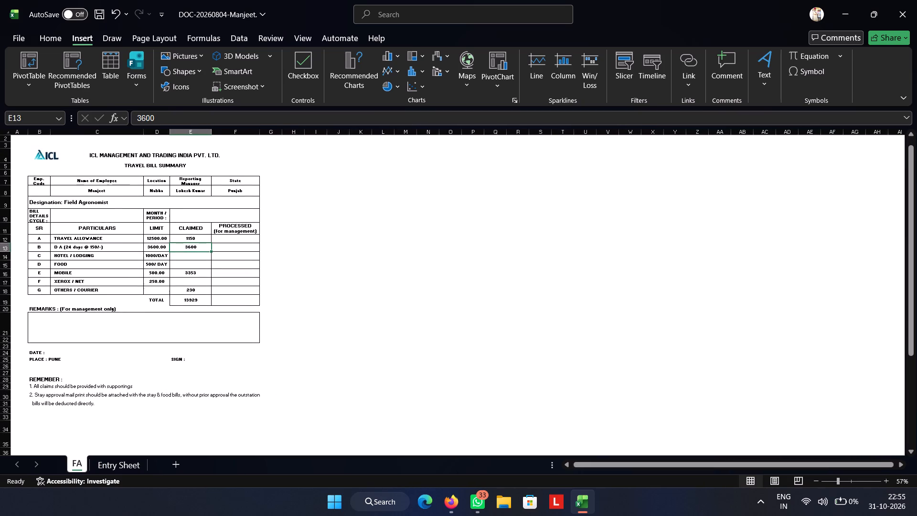
scroll(93, 268, "up", 1)
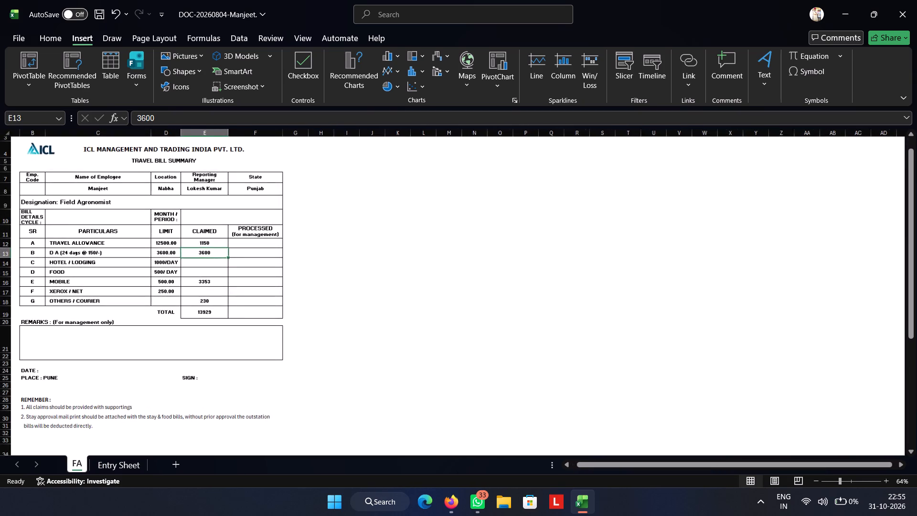
scroll(221, 269, "up", 1)
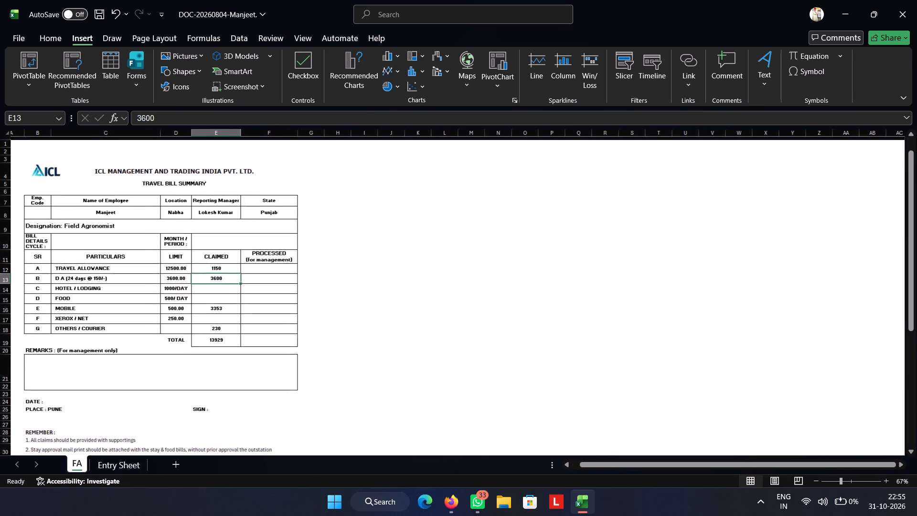
Review the daily tour, KM, KM amount and DA entries on the Entry Sheet for October 2026 against the column totals.
left_click(118, 465)
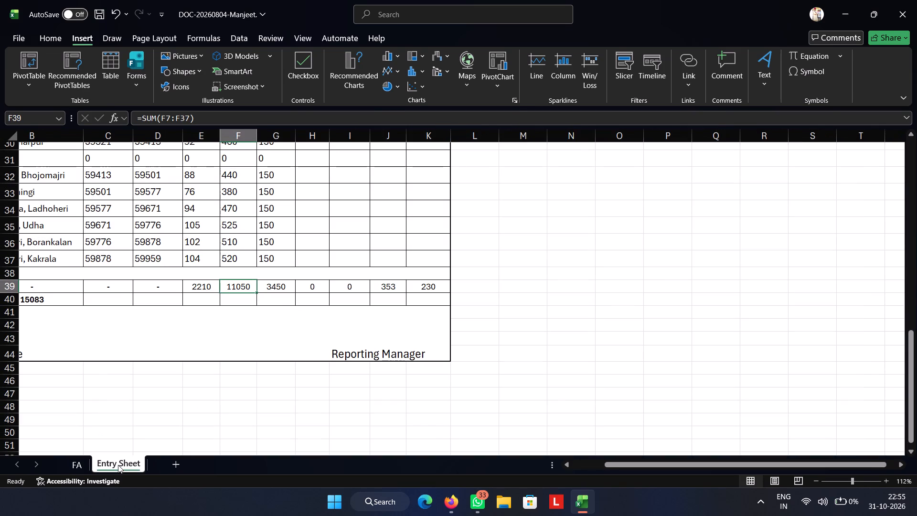
scroll(223, 328, "up", 2)
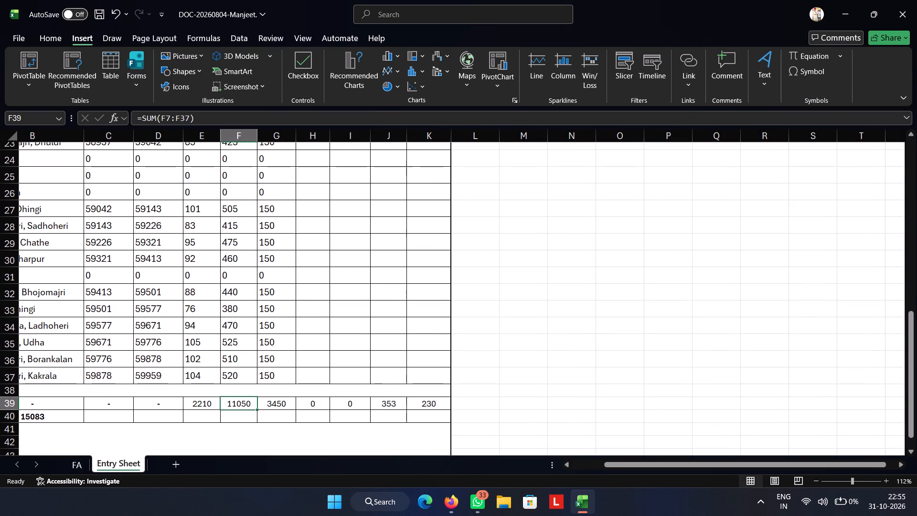
scroll(317, 319, "up", 1)
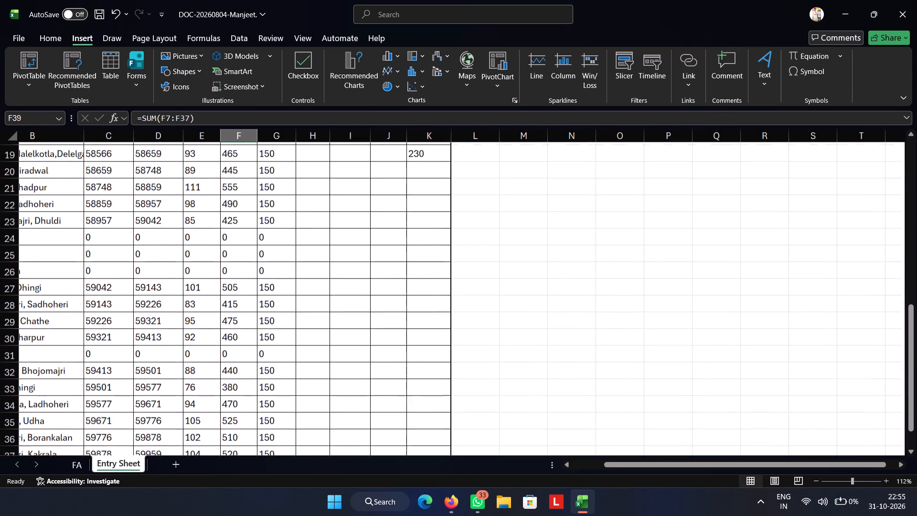
scroll(317, 319, "down", 2)
scroll(317, 319, "right", 1)
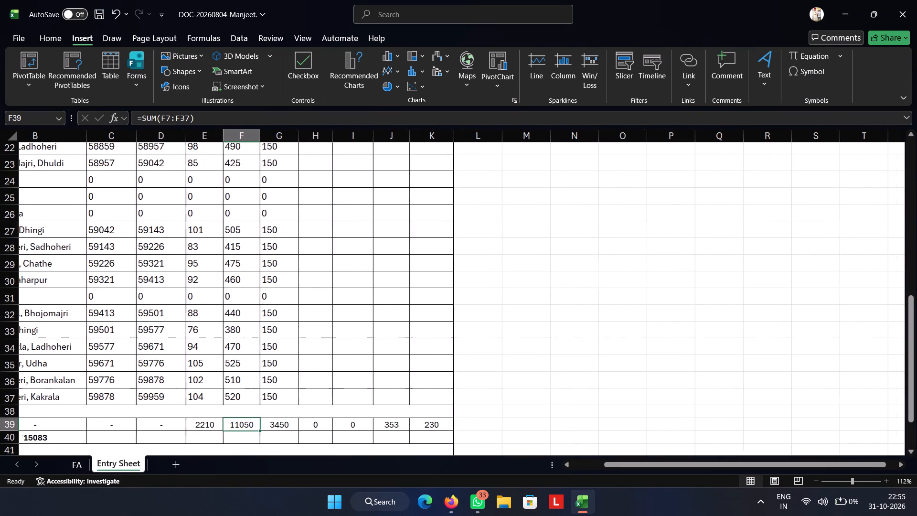
scroll(317, 319, "right", 1)
scroll(317, 319, "up", 2)
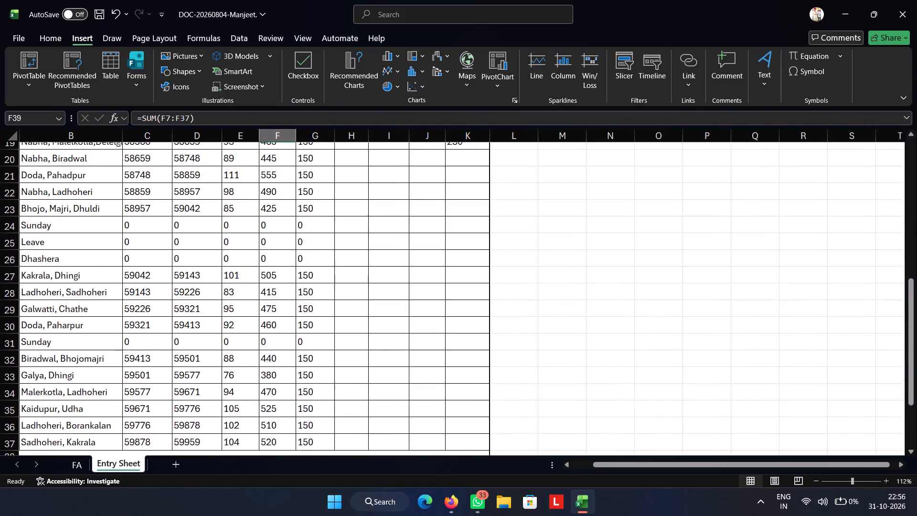
scroll(317, 319, "up", 2)
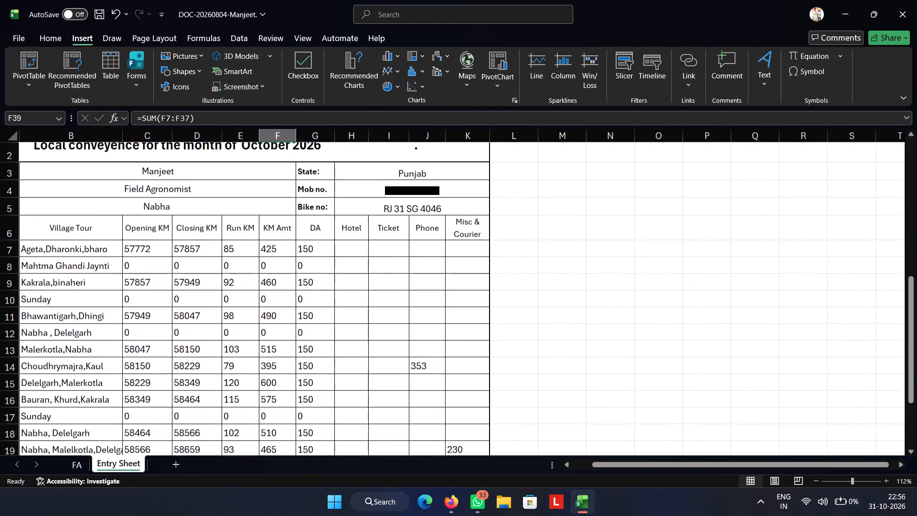
scroll(317, 319, "down", 2)
scroll(317, 319, "right", 1)
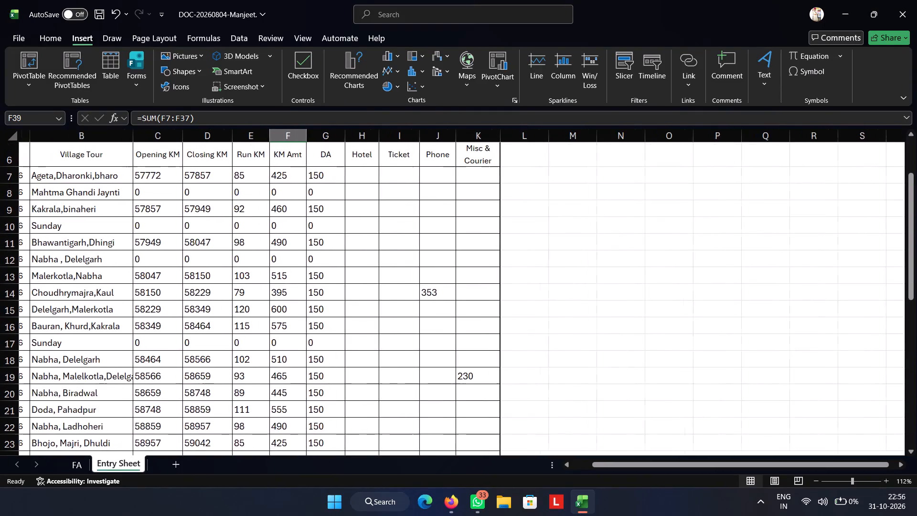
scroll(317, 319, "right", 2)
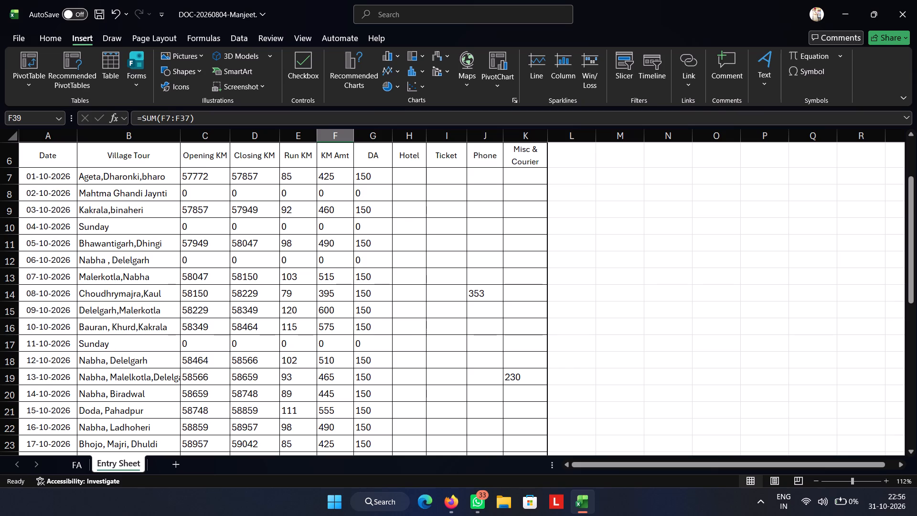
scroll(208, 356, "down", 1)
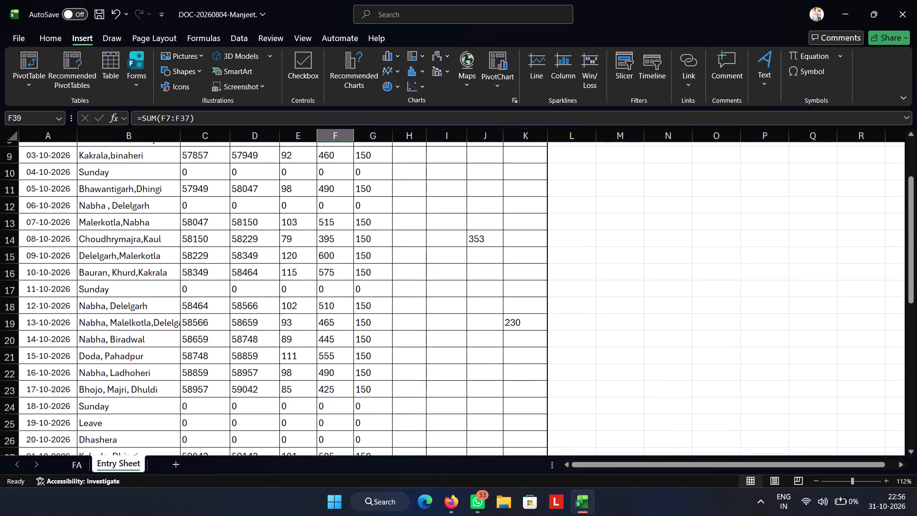
scroll(208, 356, "down", 3)
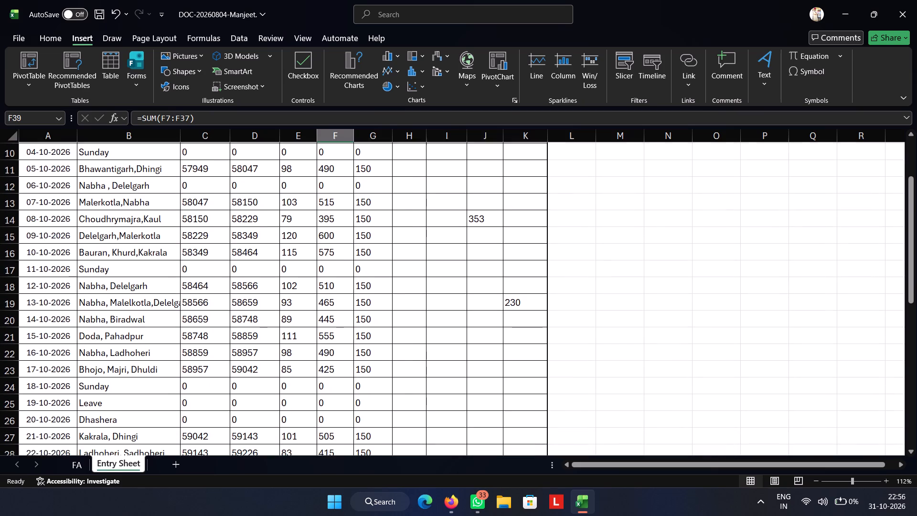
scroll(208, 356, "down", 2)
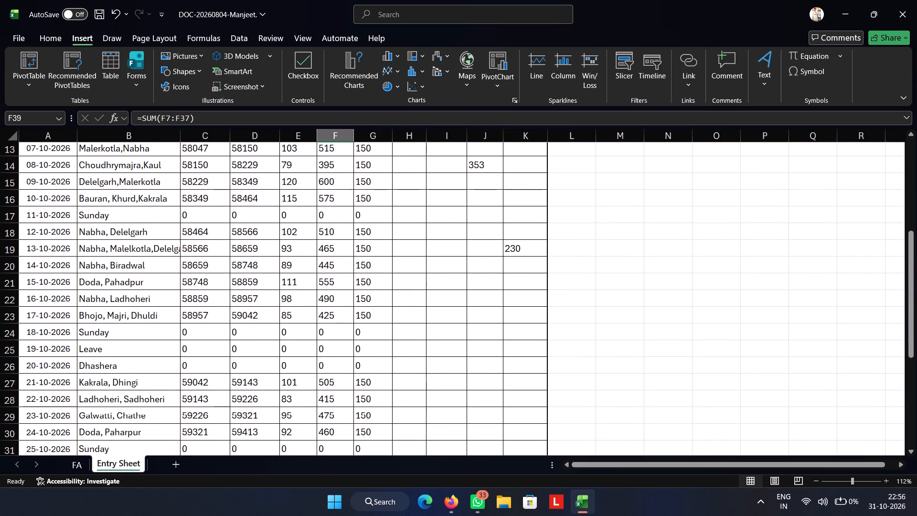
scroll(219, 372, "down", 2)
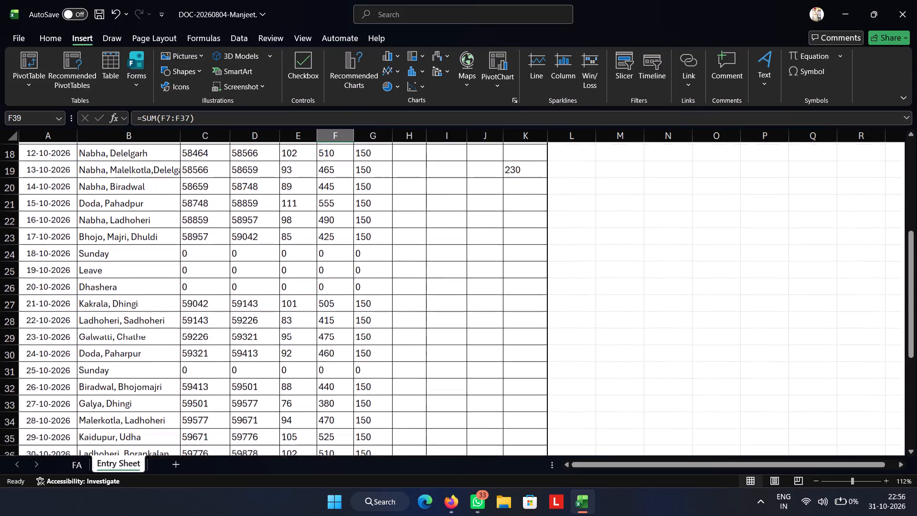
scroll(219, 372, "down", 1)
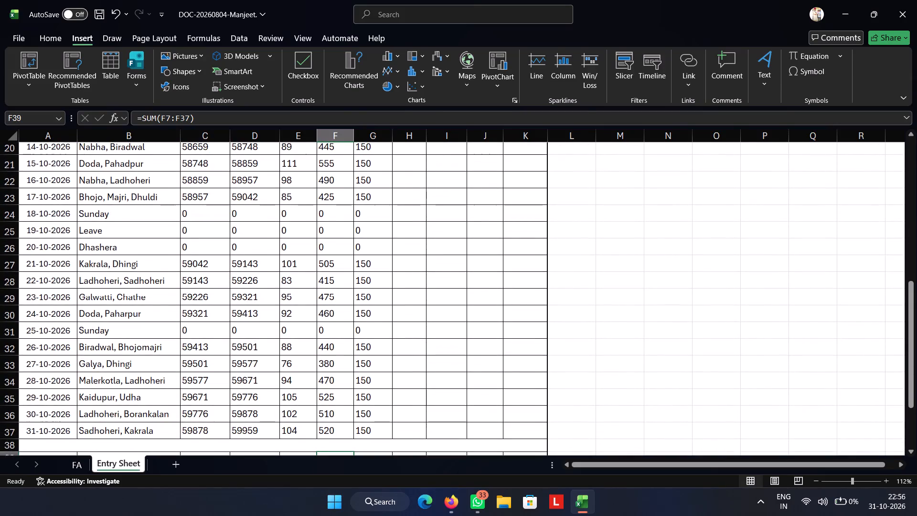
scroll(219, 372, "up", 3)
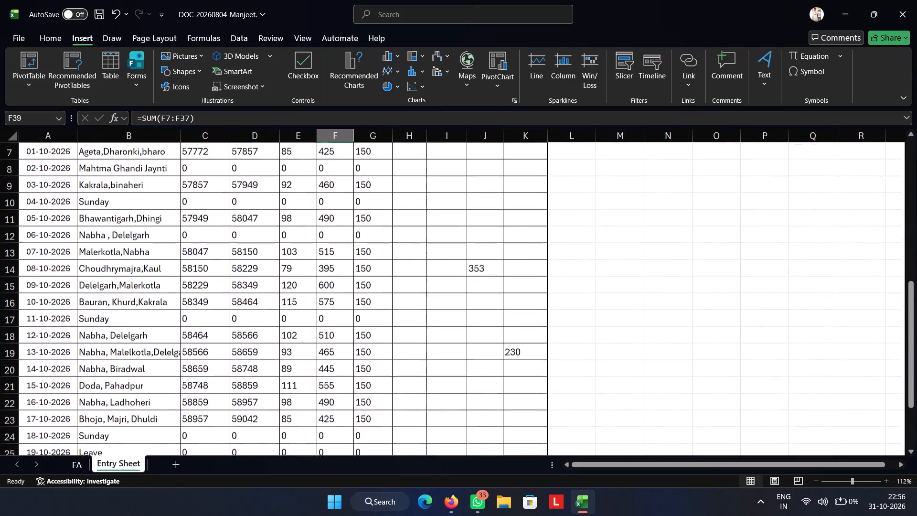
scroll(219, 372, "up", 1)
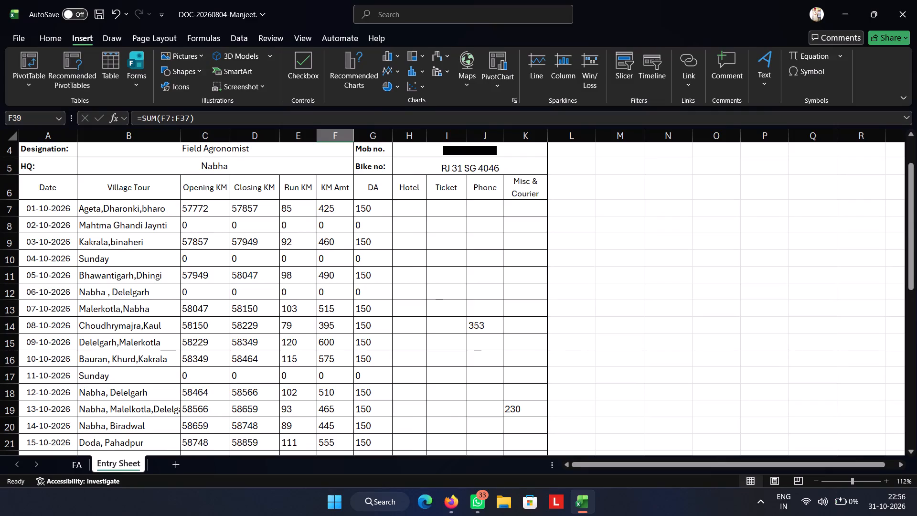
scroll(219, 296, "down", 1)
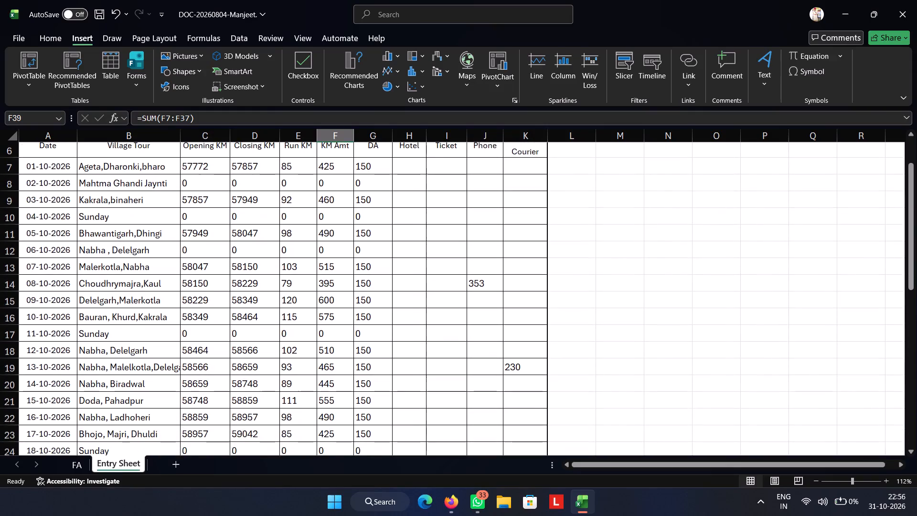
scroll(219, 296, "down", 1)
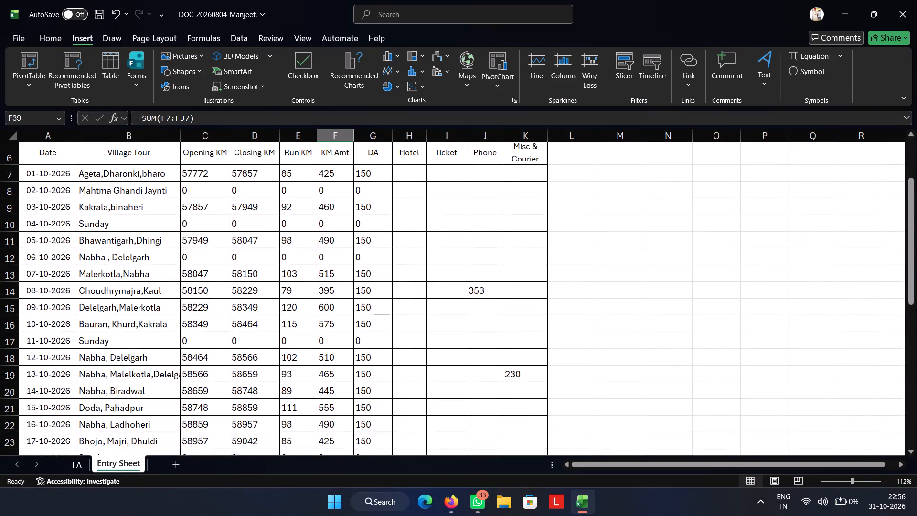
scroll(213, 268, "down", 4)
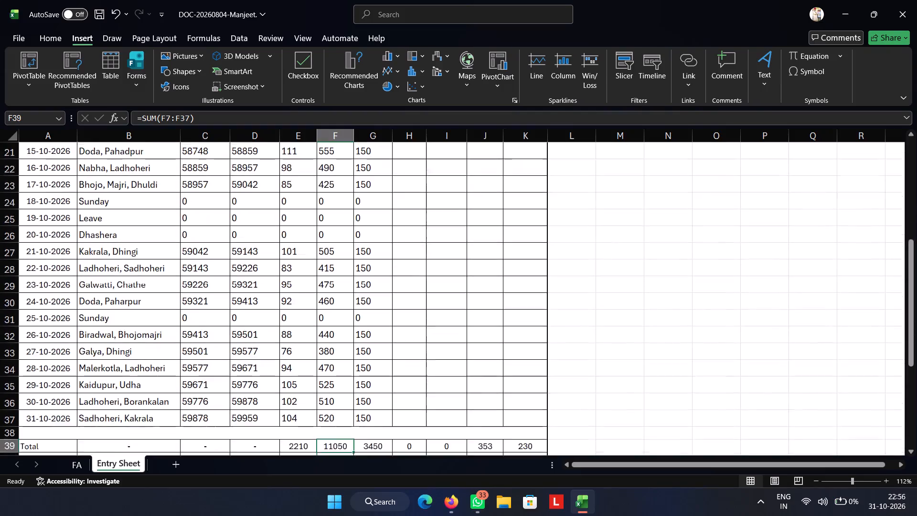
scroll(213, 268, "down", 2)
scroll(213, 268, "up", 1)
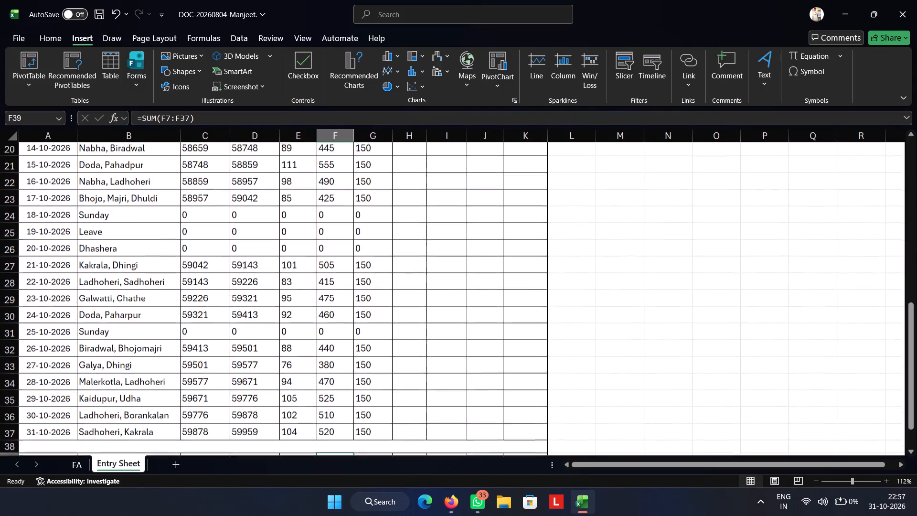
scroll(213, 268, "up", 2)
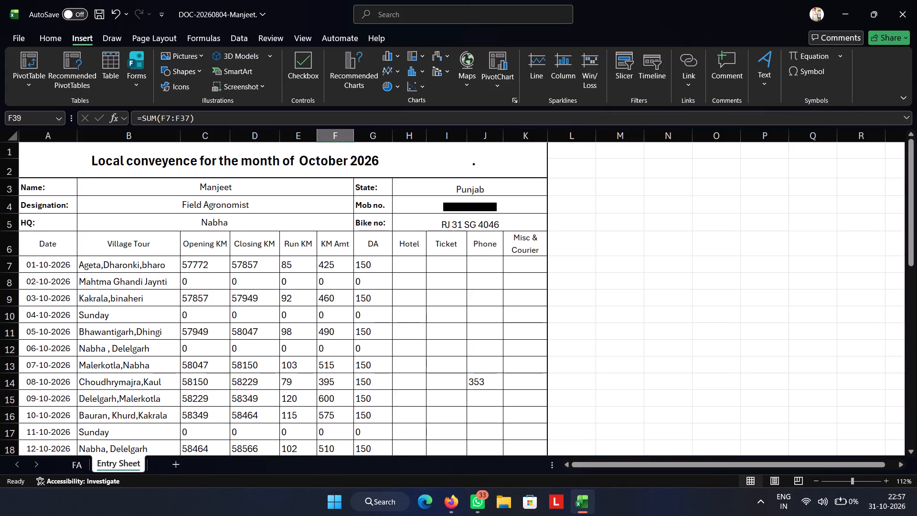
Set the DA for the Nabha, Delelgarh tour on 06-10-2026 to 150 and check the DA total.
left_click(209, 352)
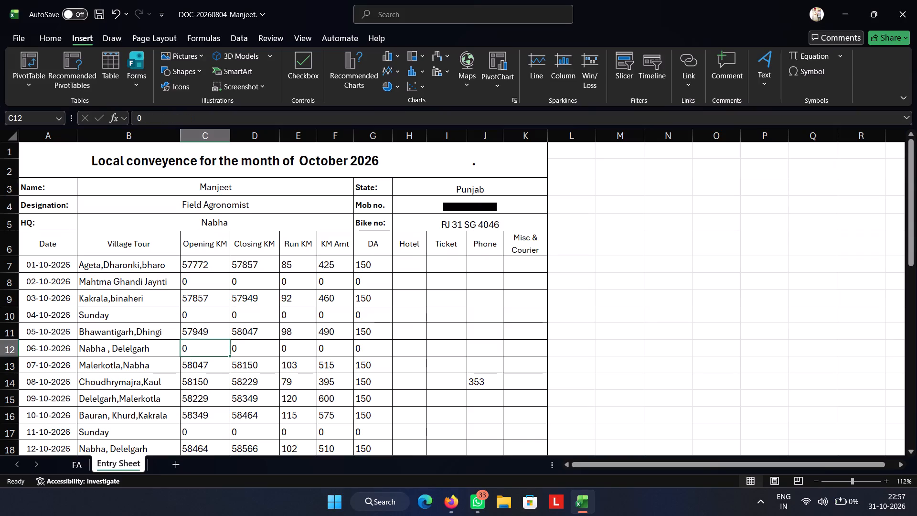
double_click(366, 352)
key("BackSpace")
type("150")
key("Return")
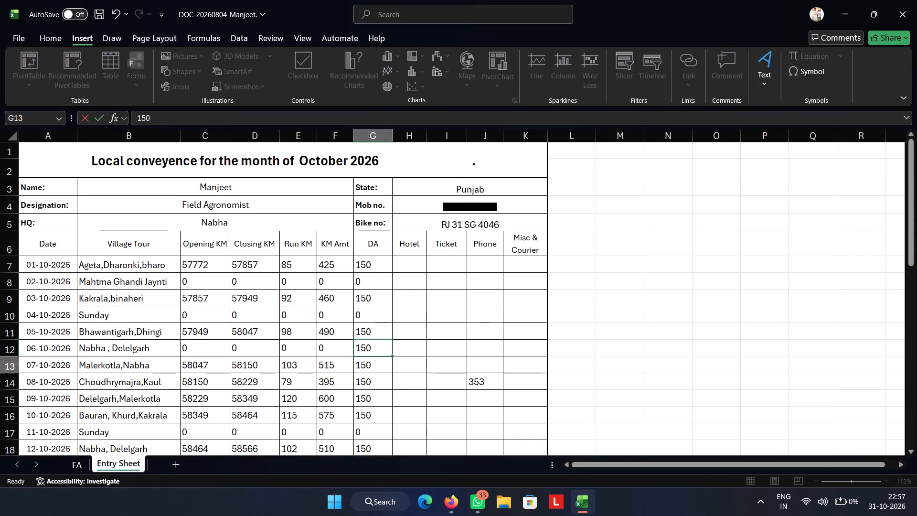
scroll(390, 427, "down", 5)
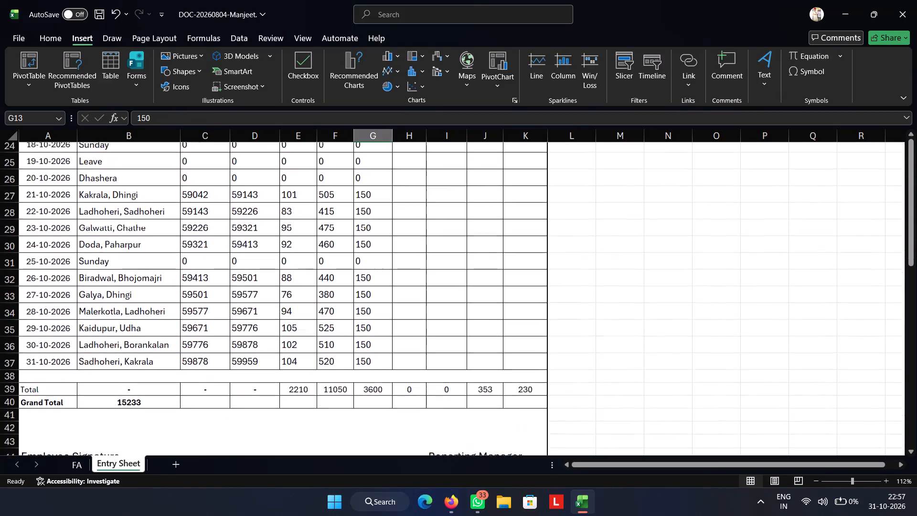
Open the DA value of the Nabha, Delelgarh tour on 06-10-2026 for editing.
scroll(390, 427, "up", 1)
scroll(350, 359, "up", 1)
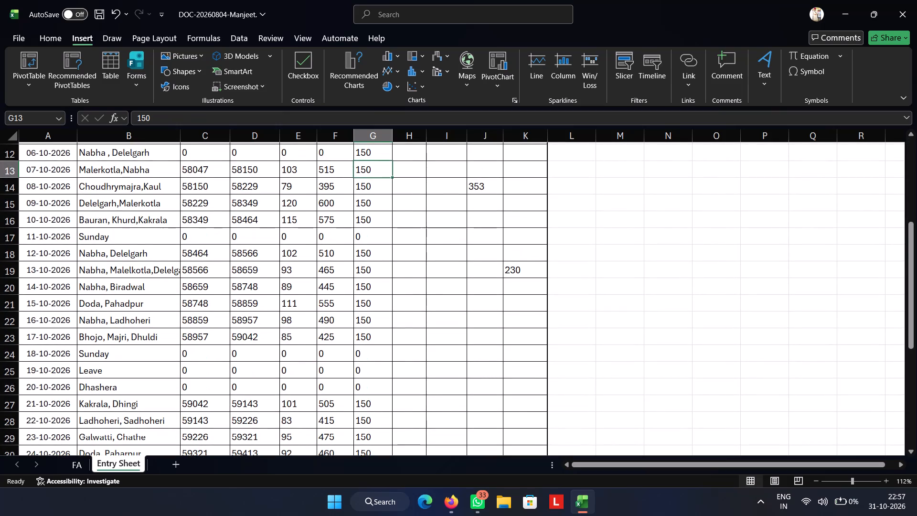
scroll(363, 301, "up", 2)
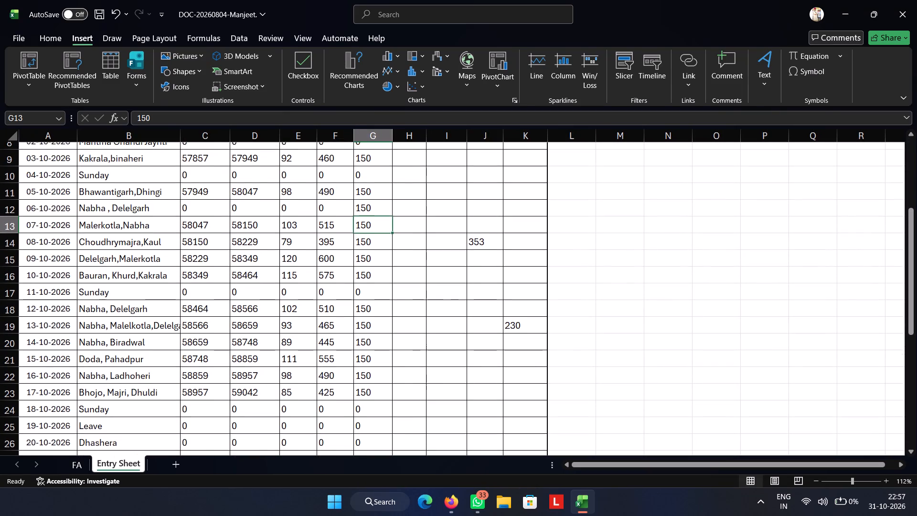
scroll(346, 272, "up", 1)
scroll(341, 217, "up", 1)
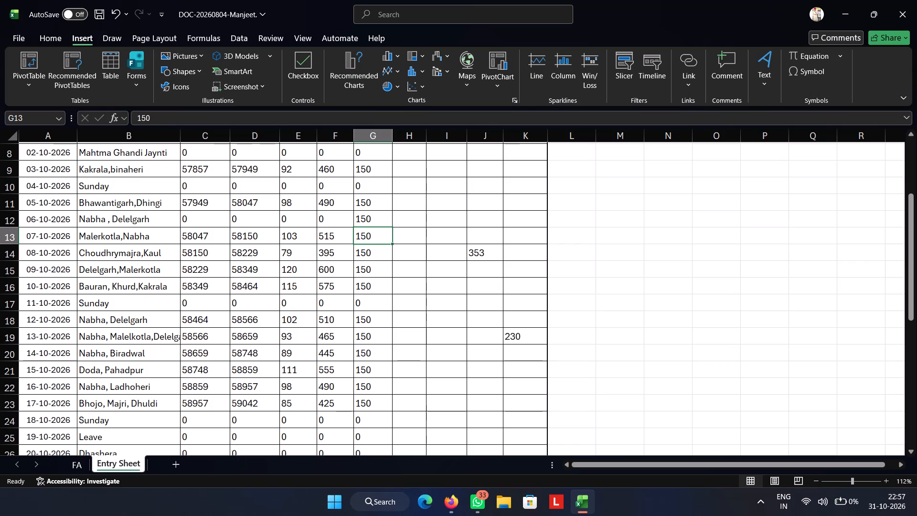
double_click(373, 219)
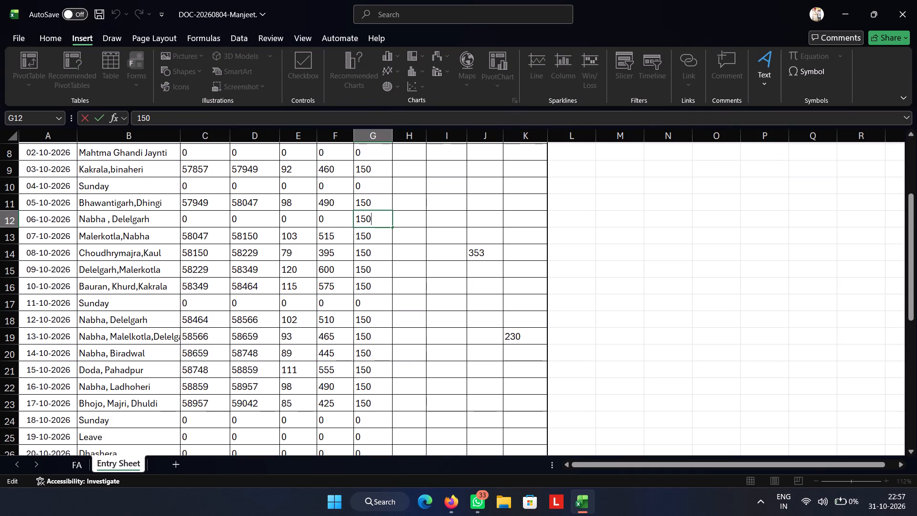
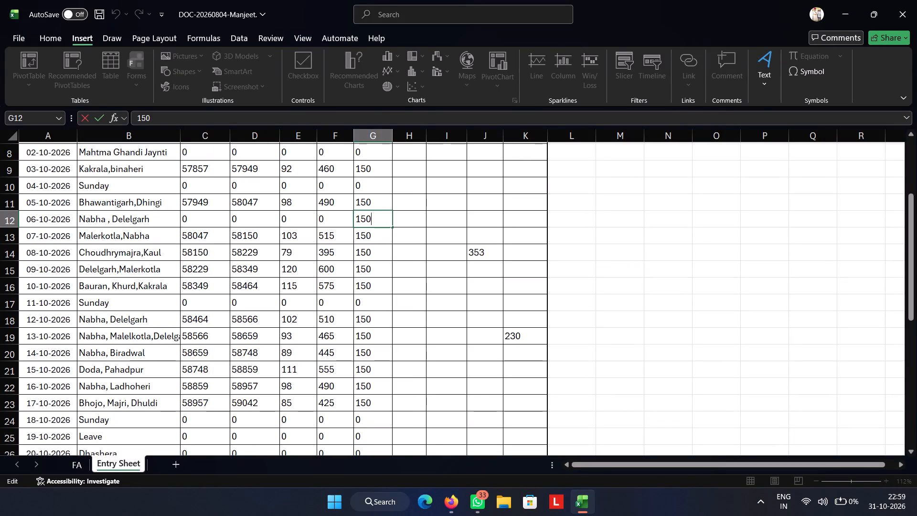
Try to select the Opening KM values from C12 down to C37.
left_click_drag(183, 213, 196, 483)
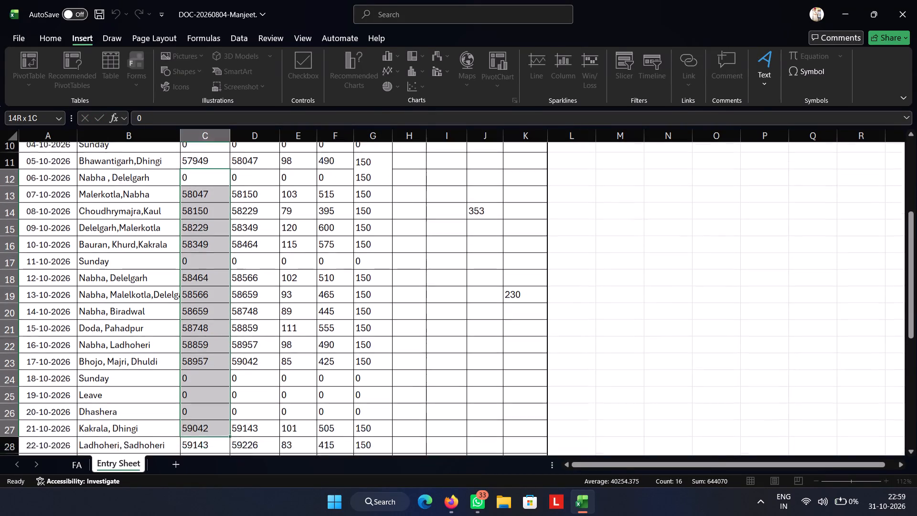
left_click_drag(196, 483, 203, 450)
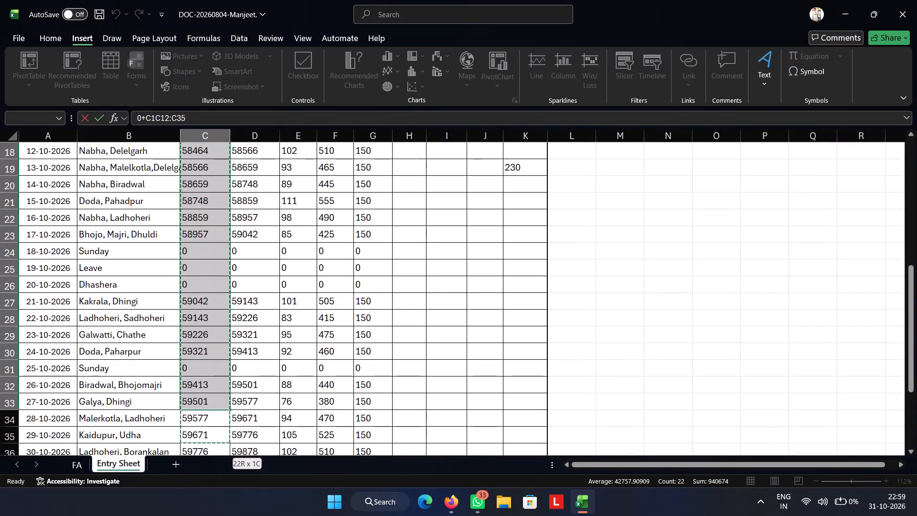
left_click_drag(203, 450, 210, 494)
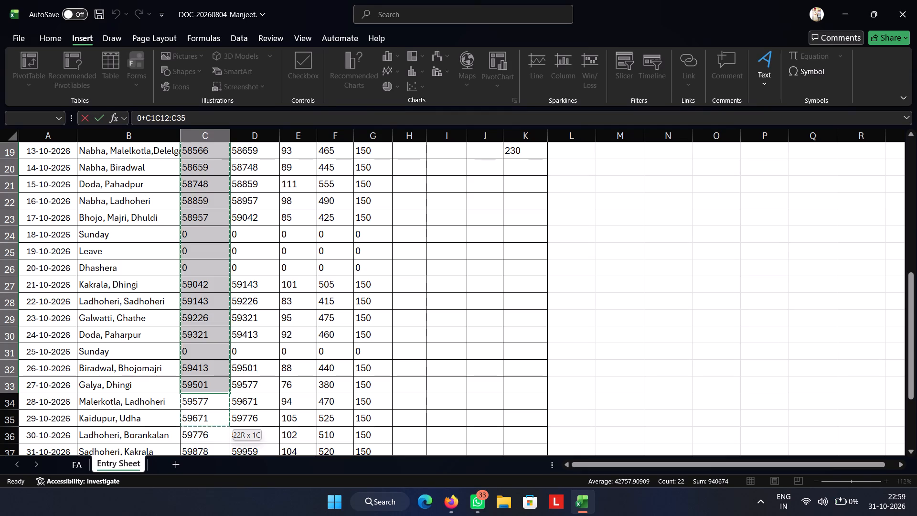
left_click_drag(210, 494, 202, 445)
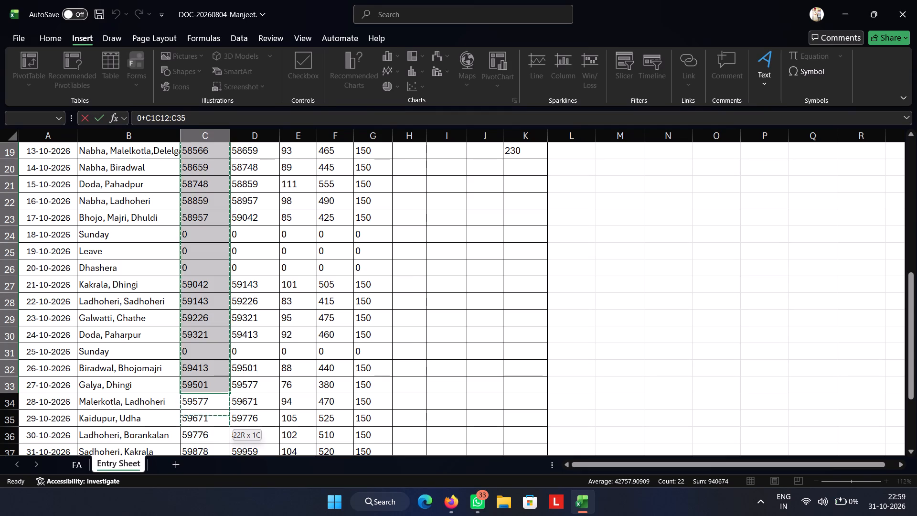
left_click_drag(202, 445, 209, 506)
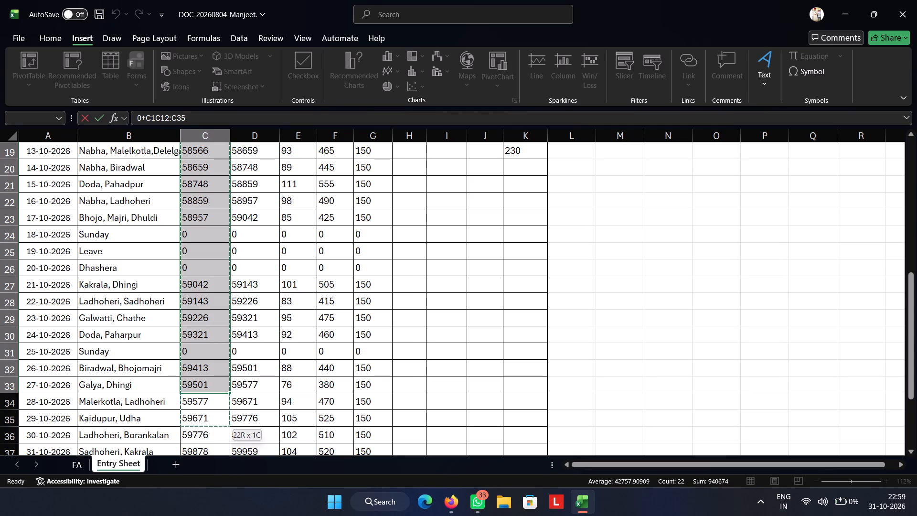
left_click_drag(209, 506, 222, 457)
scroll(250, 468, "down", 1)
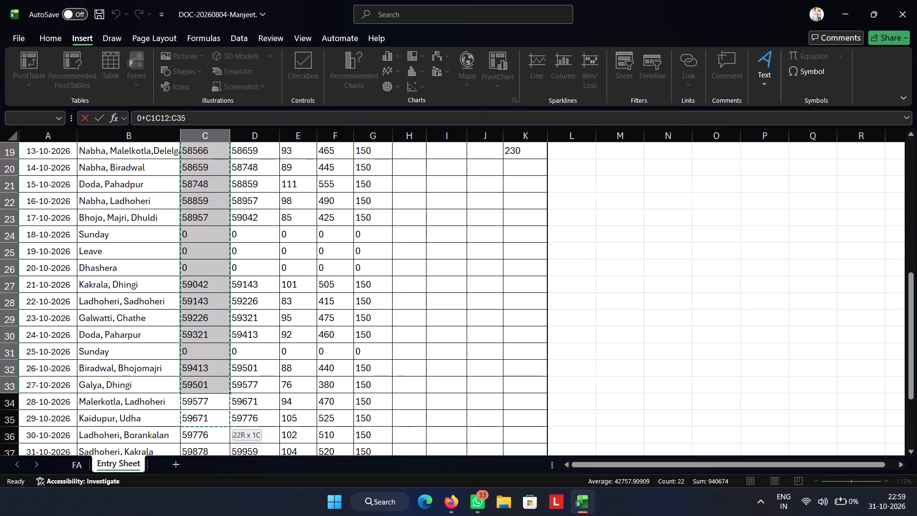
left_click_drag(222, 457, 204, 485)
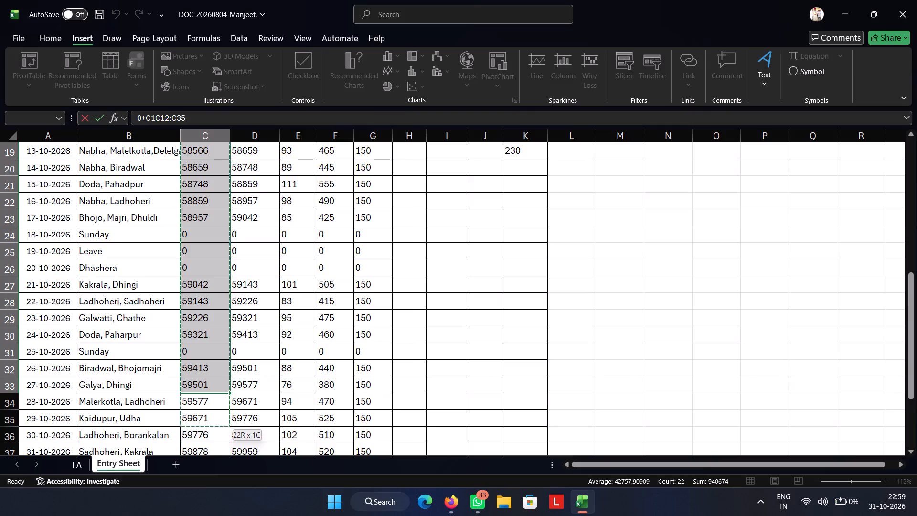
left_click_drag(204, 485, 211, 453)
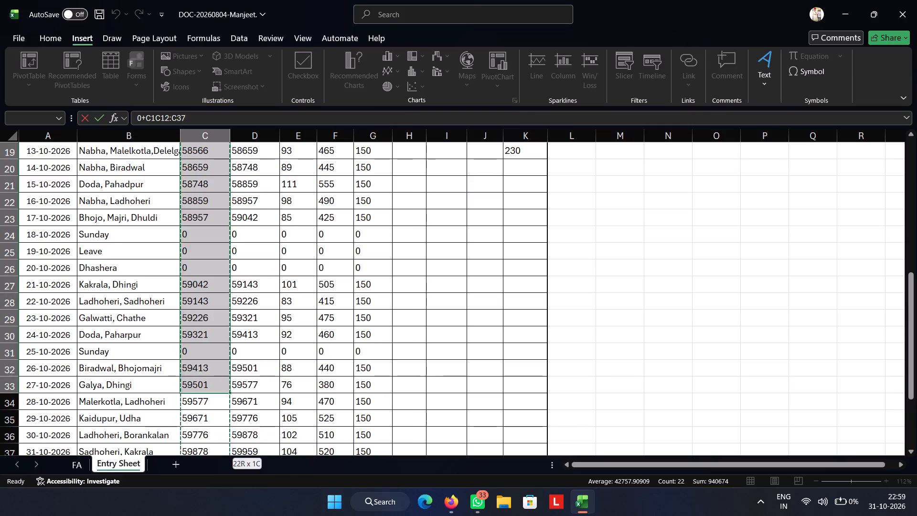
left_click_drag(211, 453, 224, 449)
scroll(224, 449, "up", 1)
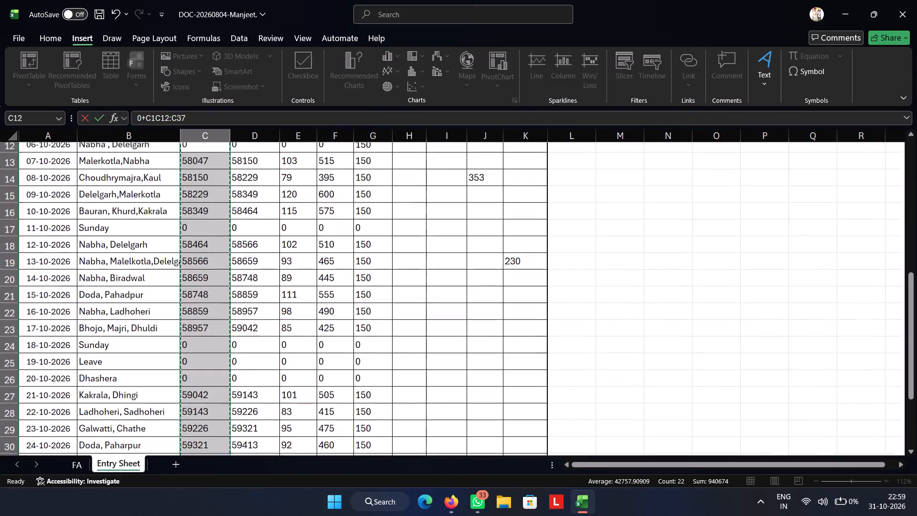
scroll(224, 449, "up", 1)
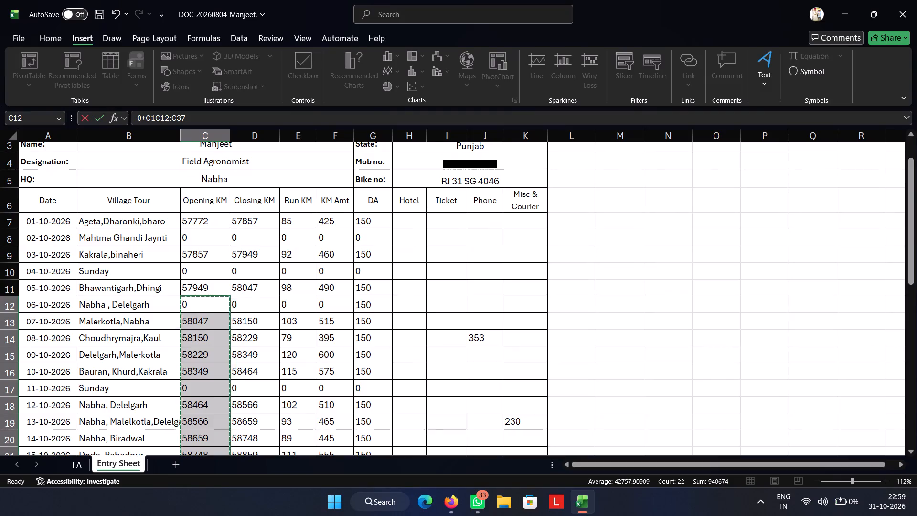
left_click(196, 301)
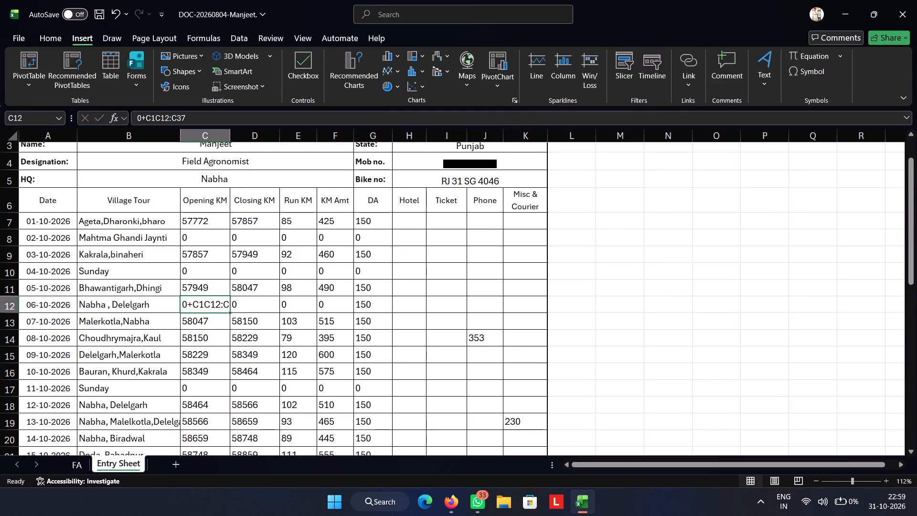
Clear the contents of the Opening KM cell for 06-10-2026 (C12).
left_click(214, 300)
double_click(214, 300)
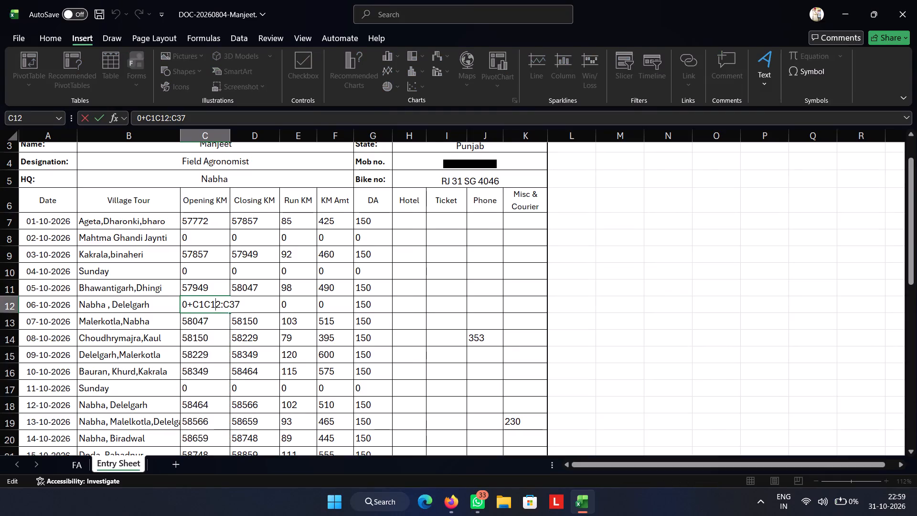
key("Right")
key("Right")
key("Right")
key("Right")
key("Right")
key("Right")
key("Right")
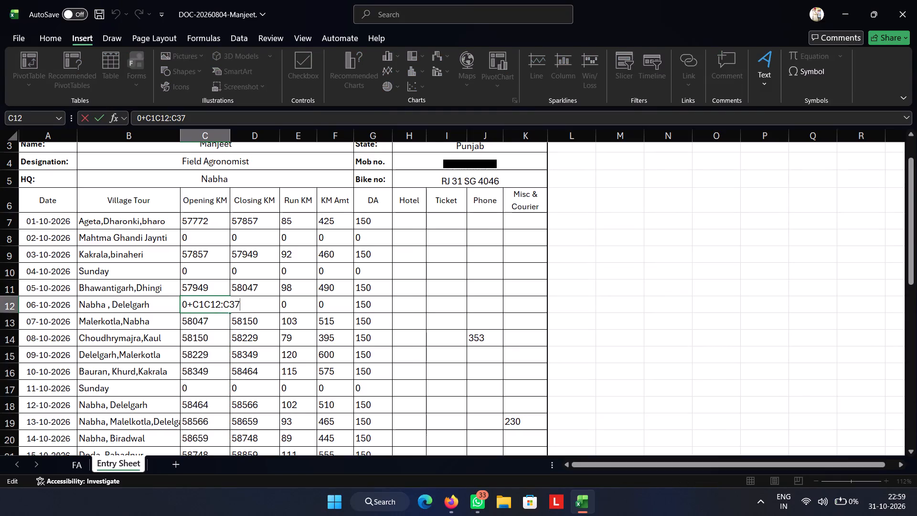
key("BackSpace")
key("BackSpace")
key("BackSpace")
key("BackSpace")
key("BackSpace")
key("BackSpace")
key("BackSpace")
key("BackSpace")
key("BackSpace")
key("BackSpace")
key("BackSpace")
key("BackSpace")
key("BackSpace")
key("BackSpace")
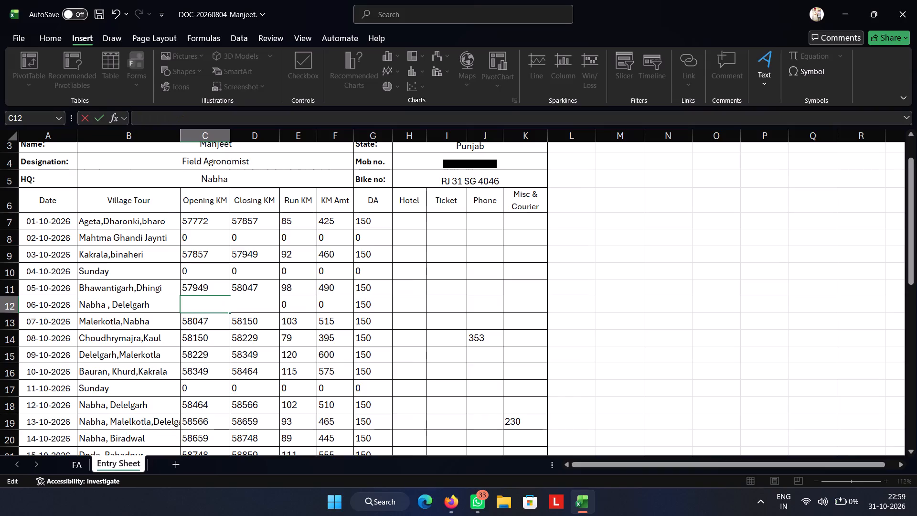
key("Return")
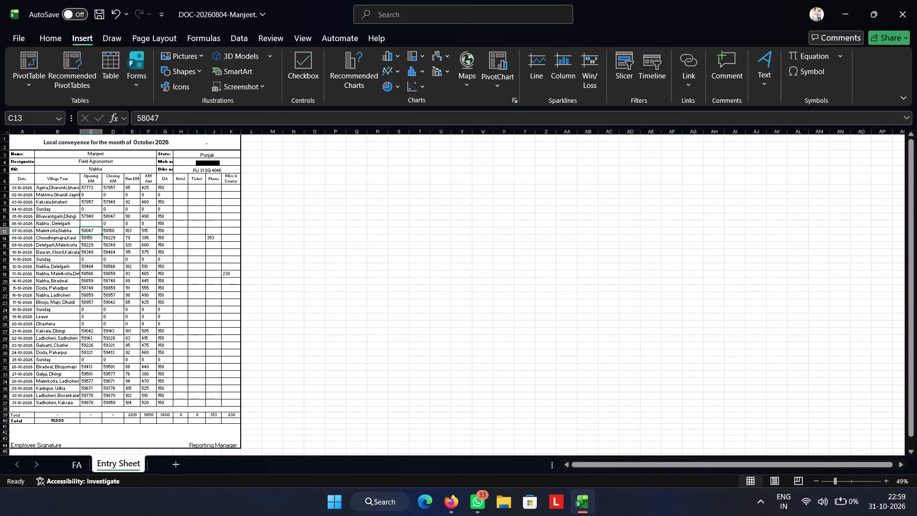
Select the block C13:H37, covering Opening KM through Hotel for 07-10-2026 to 31-10-2026.
left_click_drag(175, 404, 130, 281)
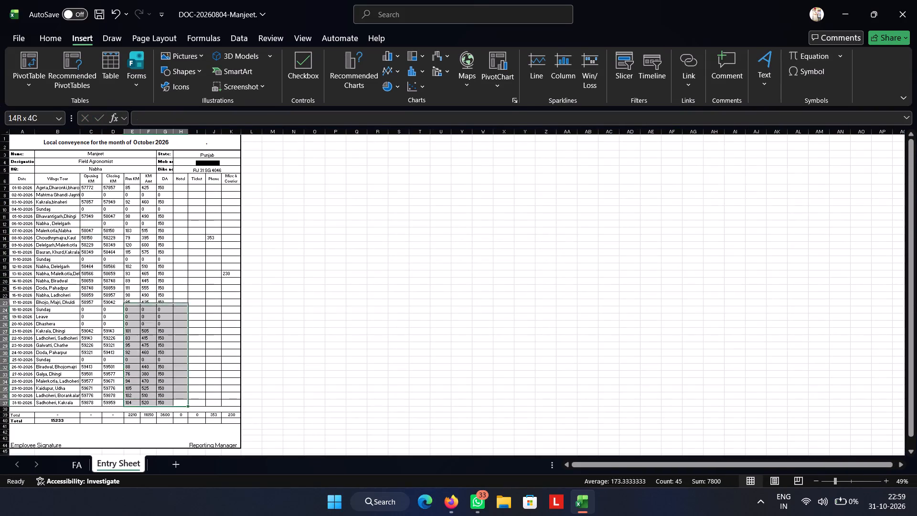
left_click_drag(130, 281, 86, 231)
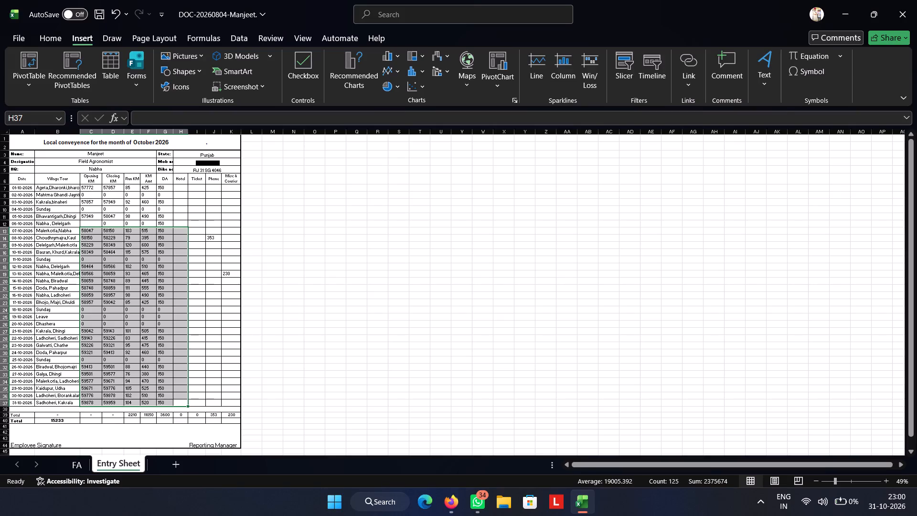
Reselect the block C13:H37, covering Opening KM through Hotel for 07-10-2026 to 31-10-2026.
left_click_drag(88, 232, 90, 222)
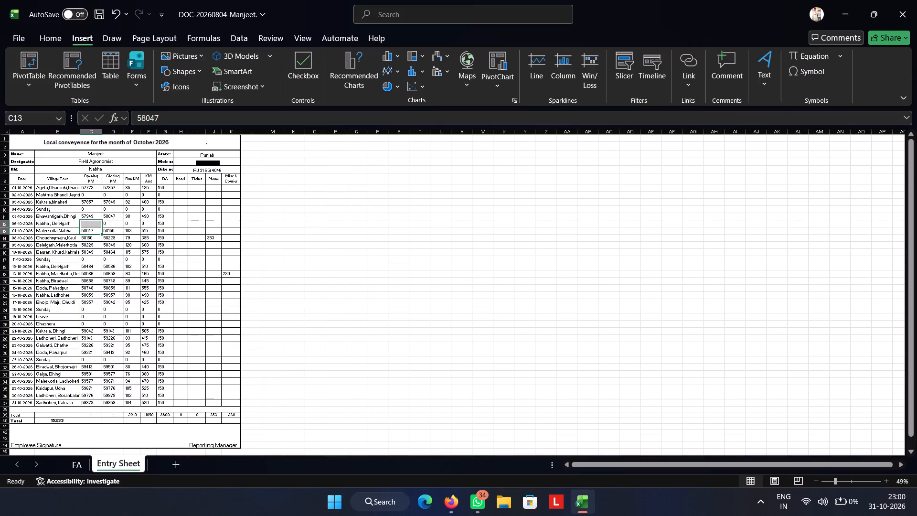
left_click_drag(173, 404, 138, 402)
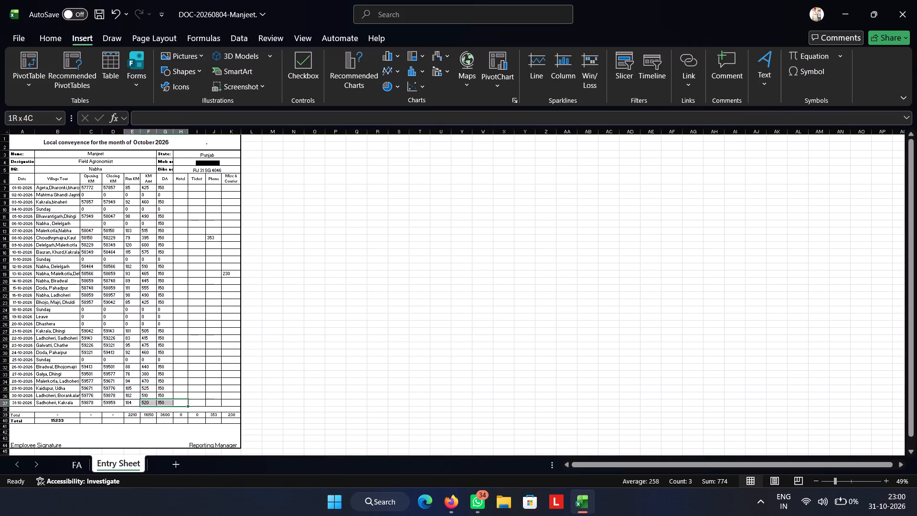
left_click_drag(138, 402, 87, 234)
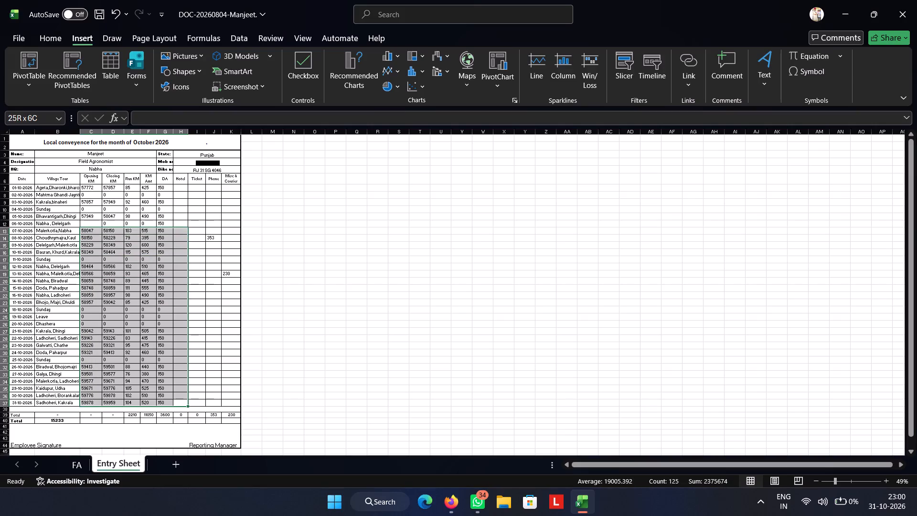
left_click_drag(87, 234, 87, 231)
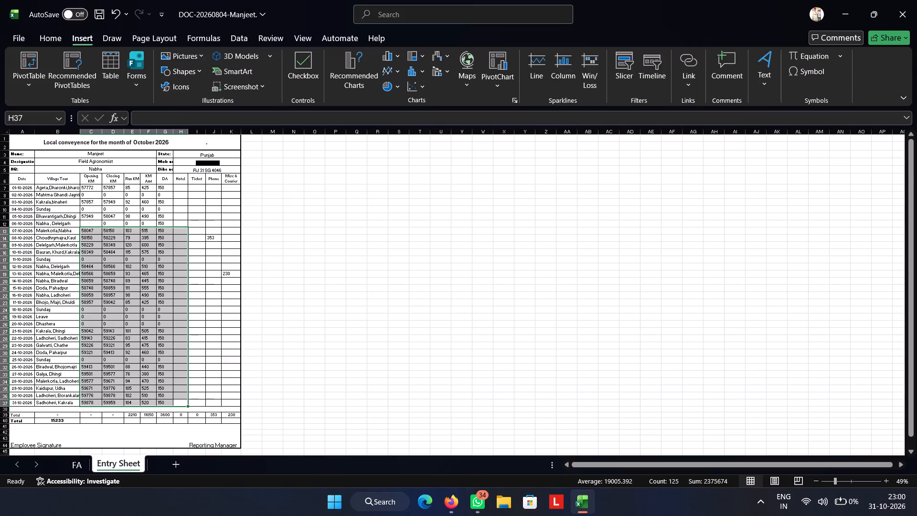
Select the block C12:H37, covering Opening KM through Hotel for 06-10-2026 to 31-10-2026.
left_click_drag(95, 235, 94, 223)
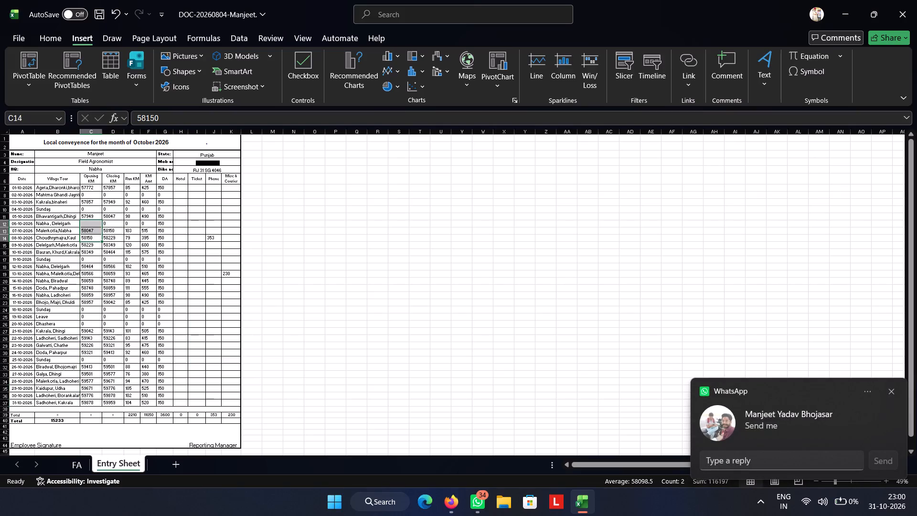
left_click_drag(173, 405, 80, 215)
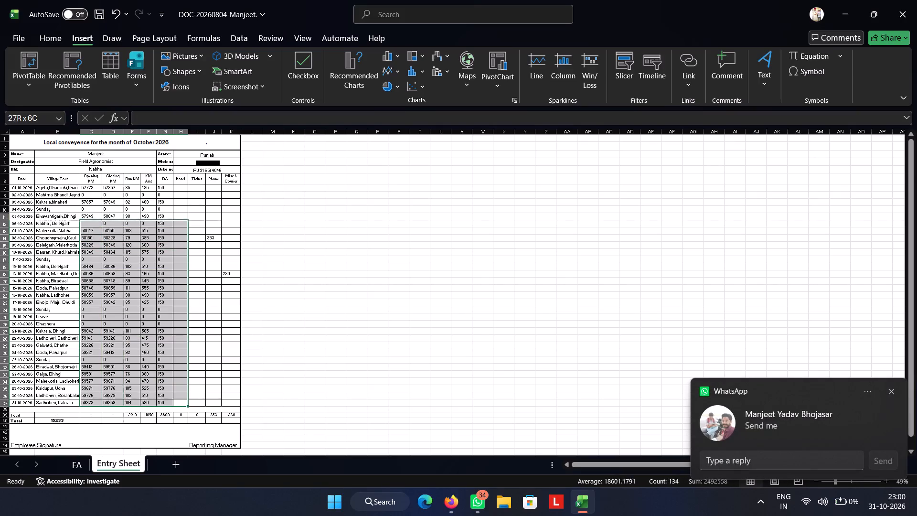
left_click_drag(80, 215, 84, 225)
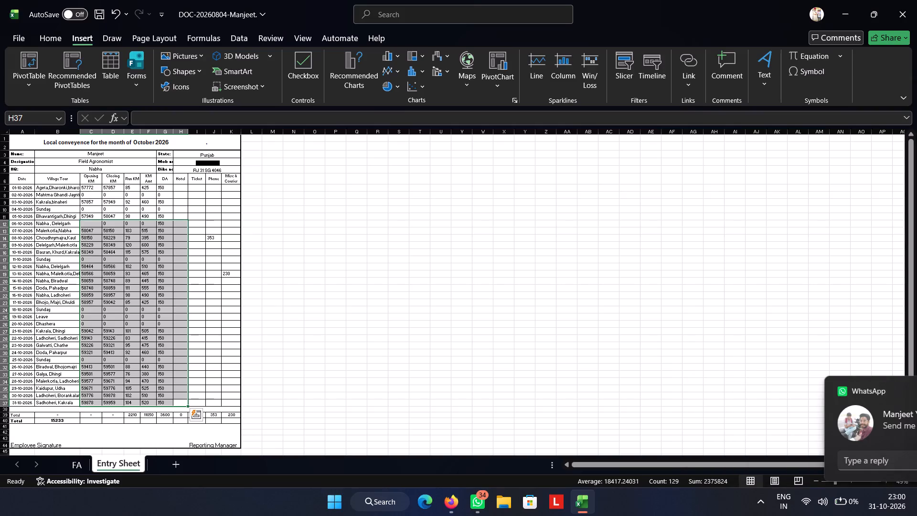
Select the Opening KM cell of the Malerkotla, Nabha tour on 07-10-2026 (C13).
left_click_drag(99, 268, 98, 236)
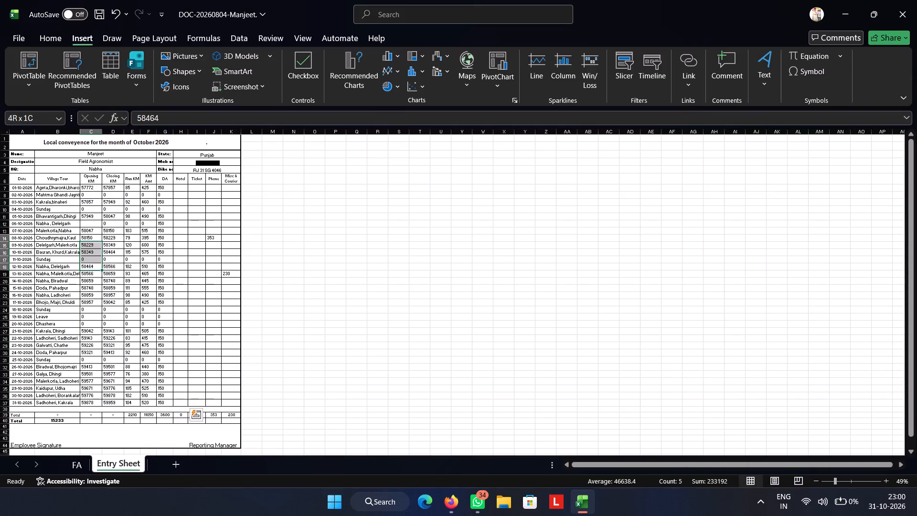
left_click_drag(98, 236, 98, 234)
left_click(98, 234)
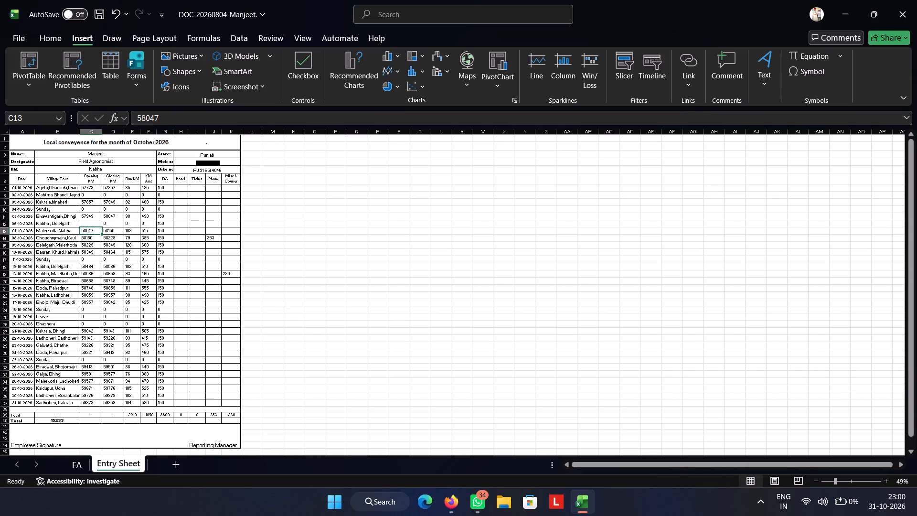
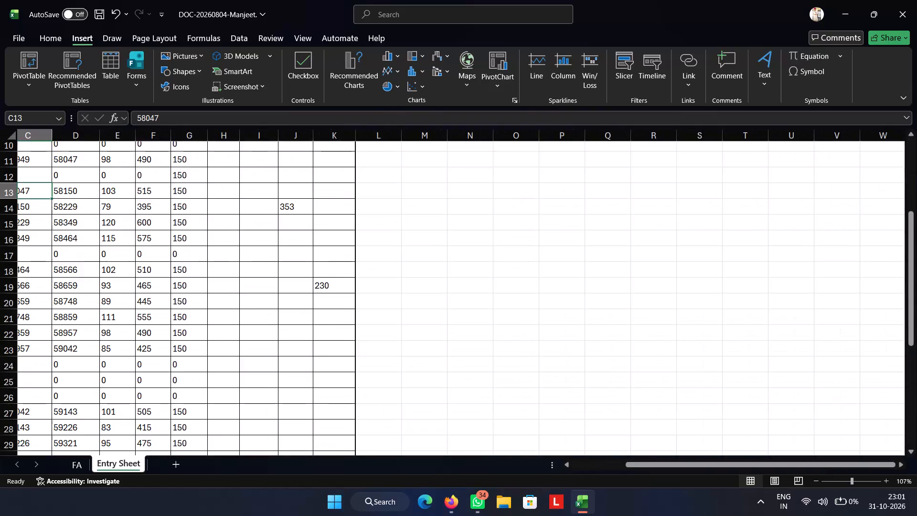
Enter 58047 as the Opening KM for the 06-10-2026 row (C12).
scroll(167, 278, "right", 1)
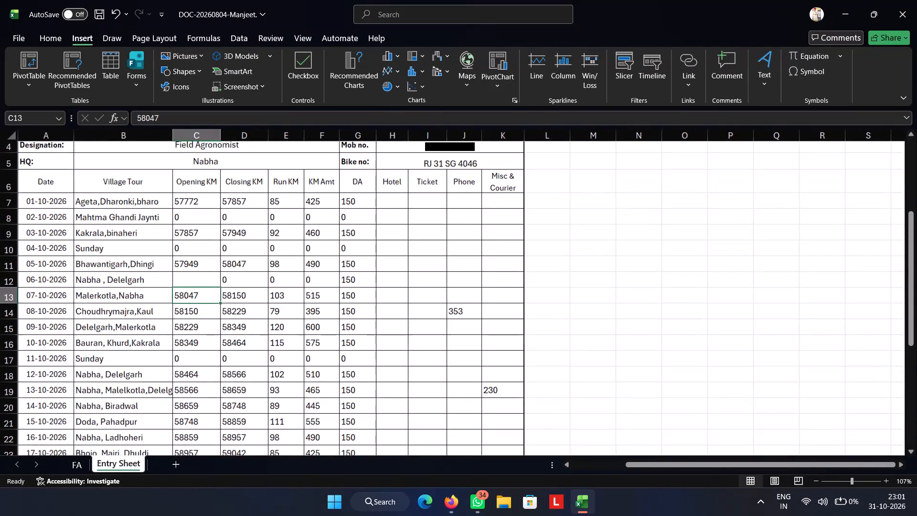
left_click(190, 281)
double_click(190, 281)
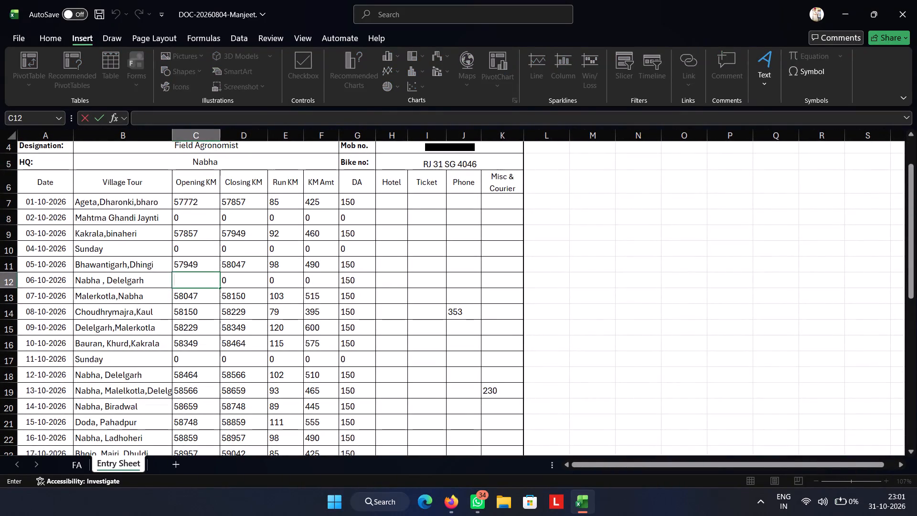
type("58")
type("047")
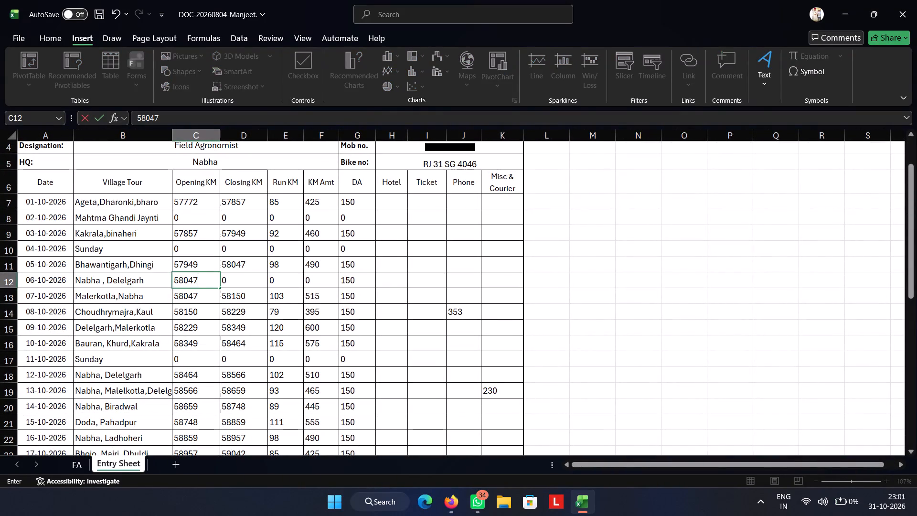
Set the Closing KM for the 06-10-2026 row (D12) to 58150.
double_click(231, 284)
key("equal")
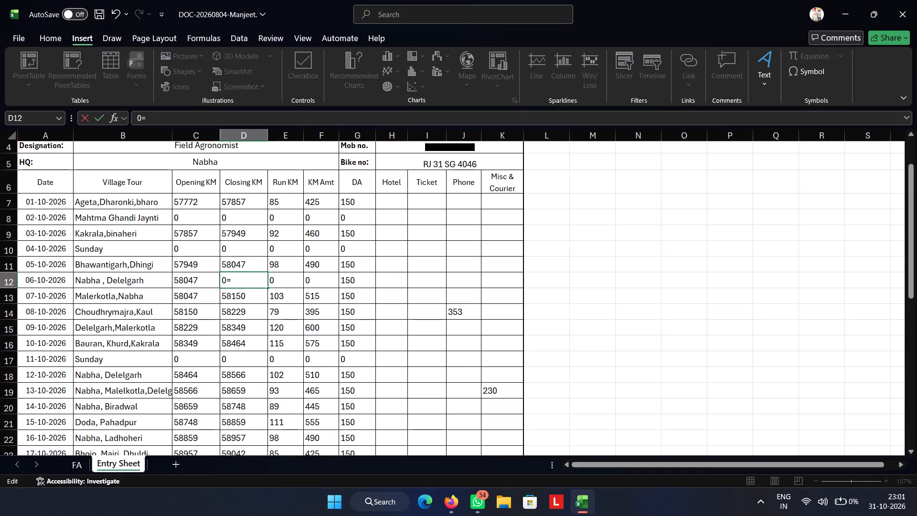
key("BackSpace")
key("BackSpace")
type("58")
type("150")
Launch the Kuro app from the recent Windows searches.
left_click(363, 494)
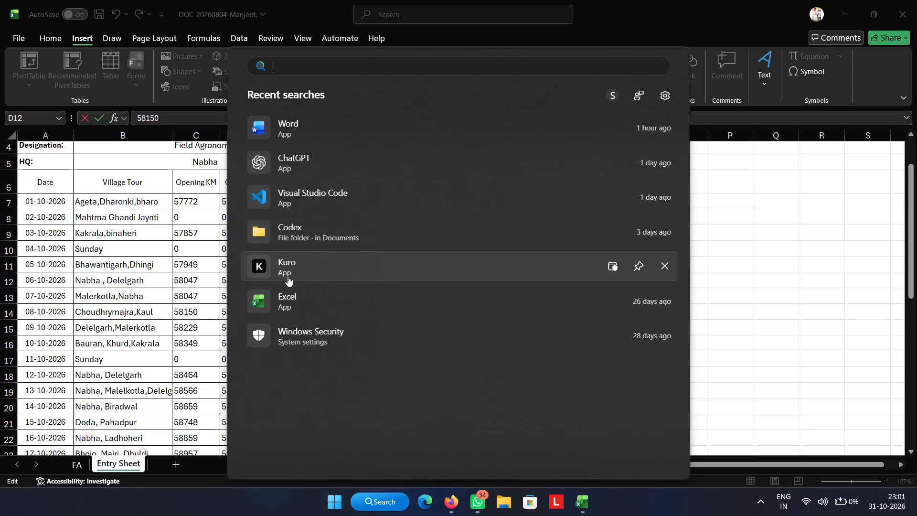
left_click(288, 276)
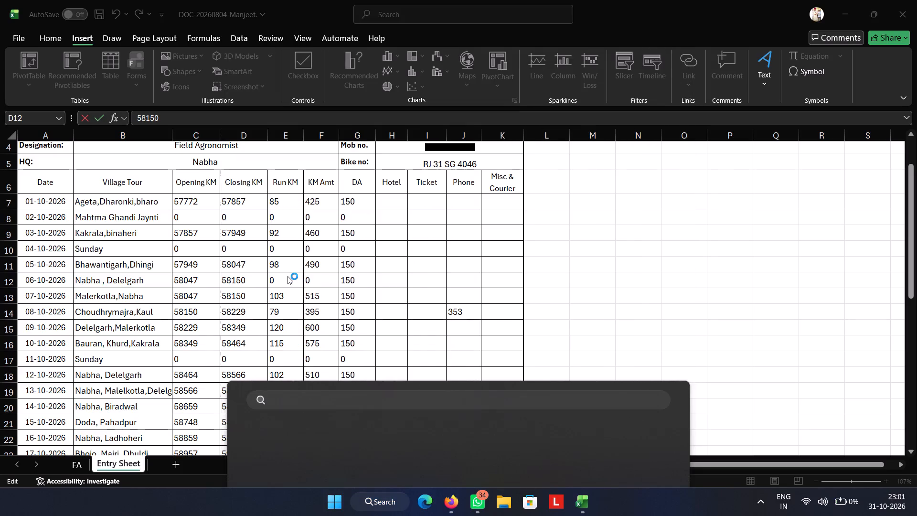
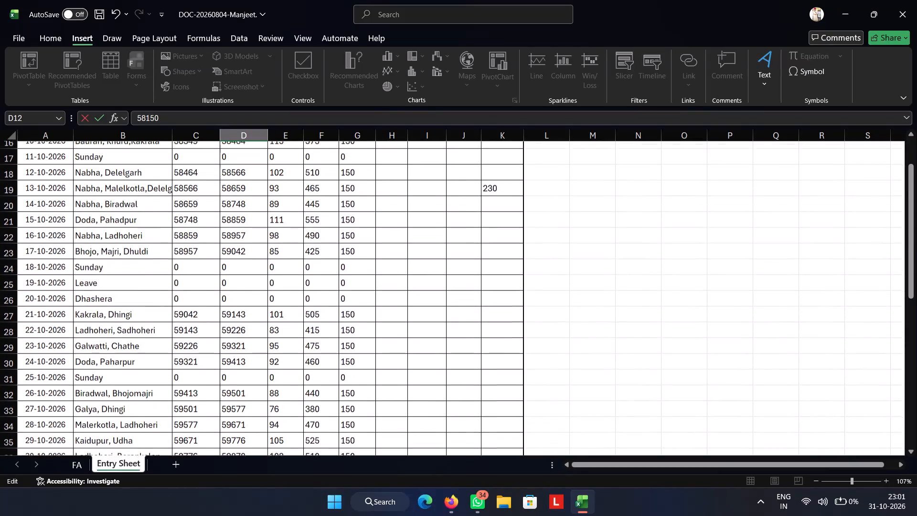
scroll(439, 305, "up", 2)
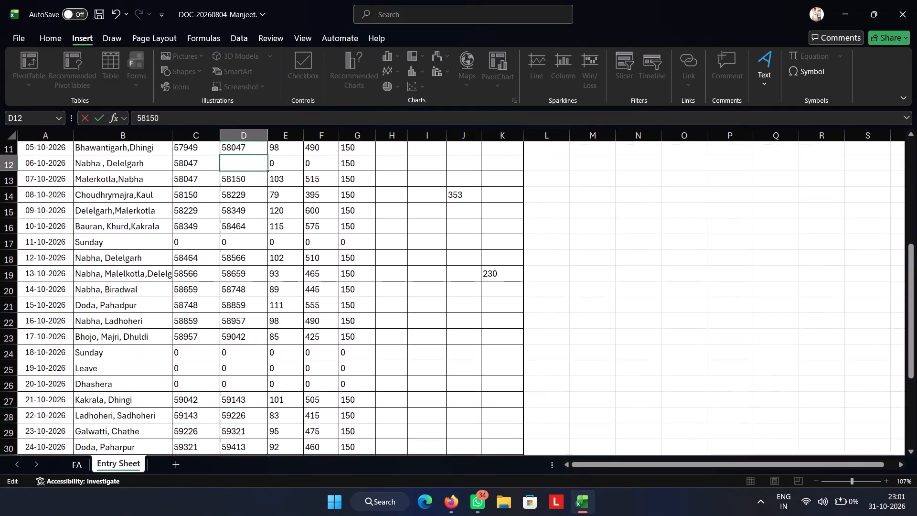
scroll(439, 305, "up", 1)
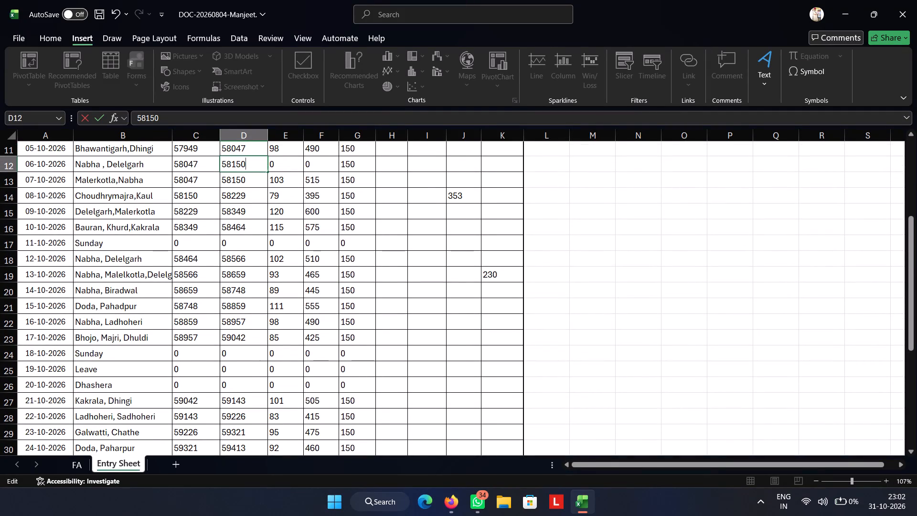
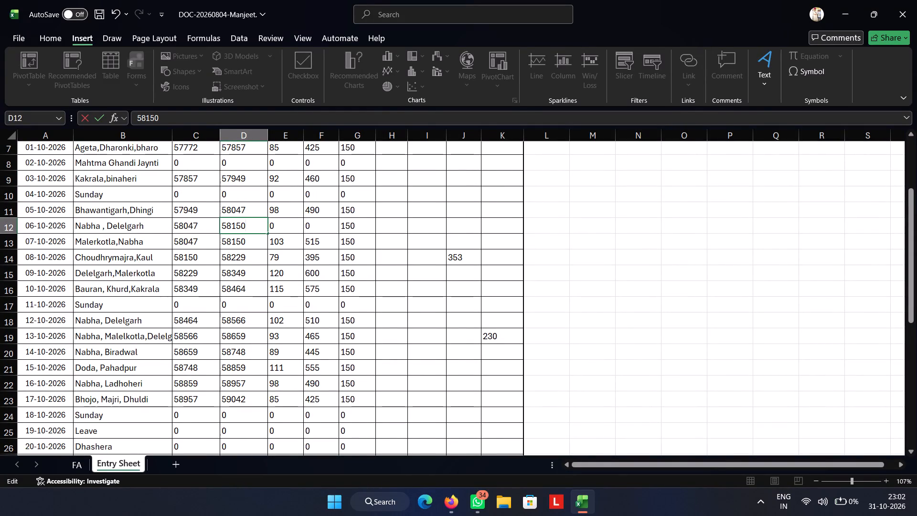
Set the Run KM to 103 and the KM Amt to 515 for 06-10-2026.
scroll(439, 305, "down", 1)
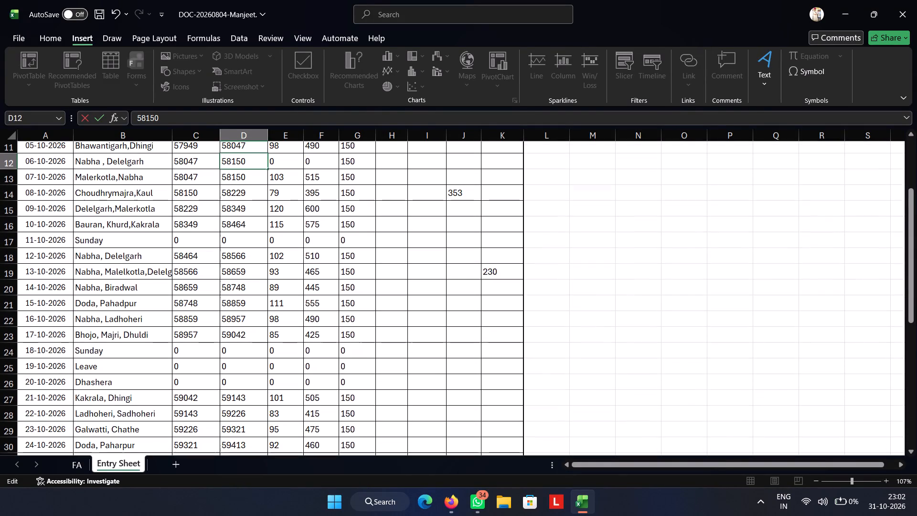
scroll(439, 305, "down", 1)
scroll(418, 355, "down", 3)
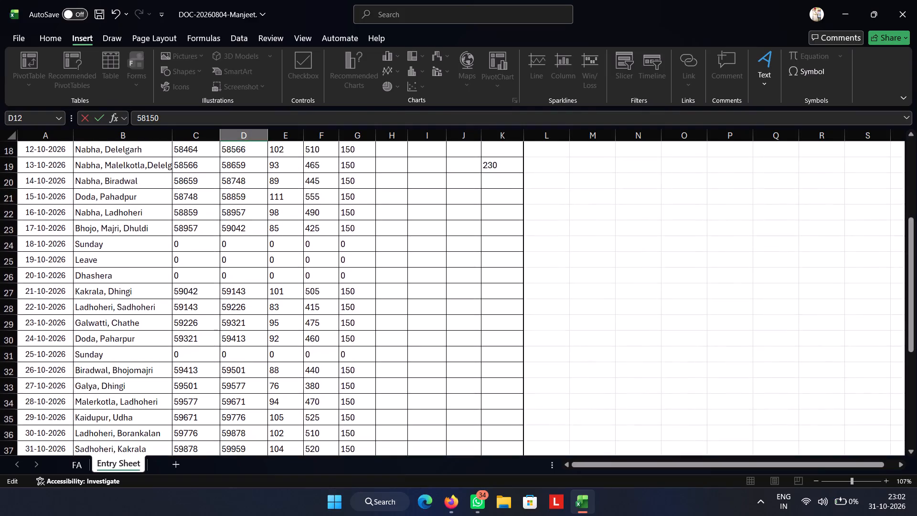
scroll(418, 355, "down", 1)
scroll(418, 355, "up", 2)
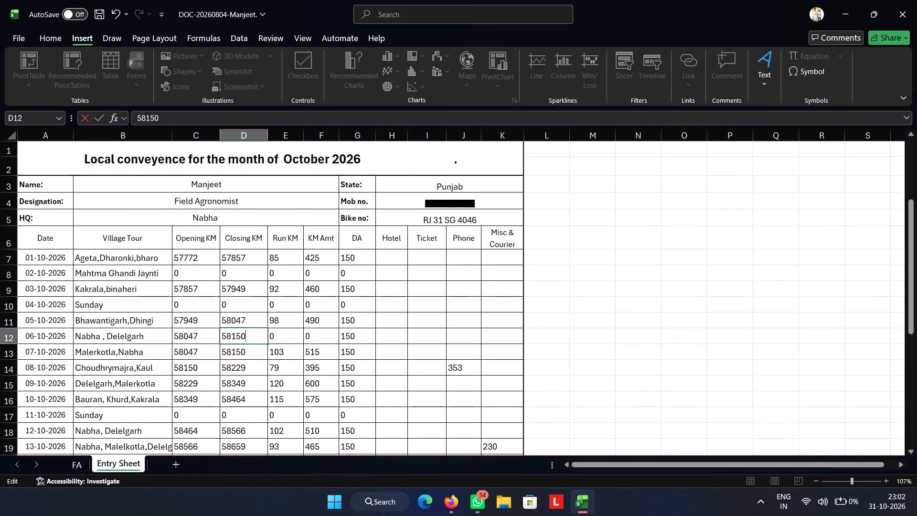
double_click(287, 337)
key("BackSpace")
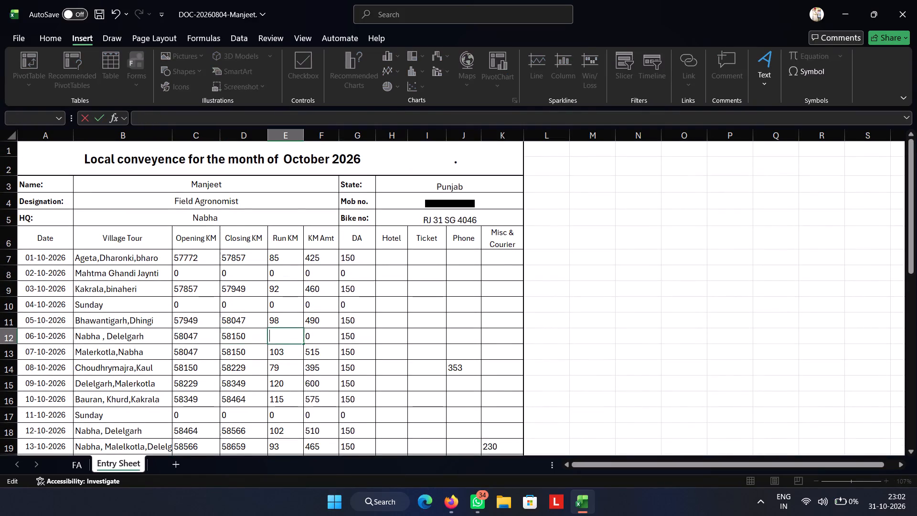
type("103")
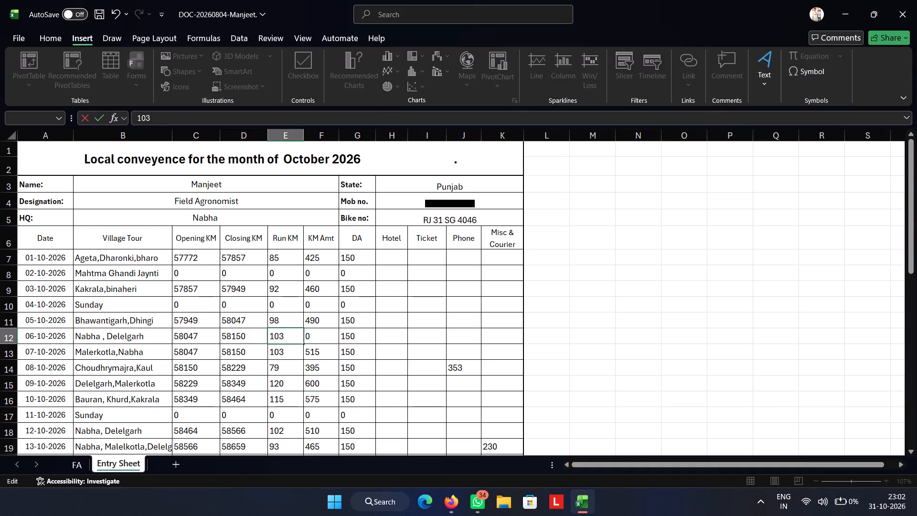
double_click(313, 338)
key("BackSpace")
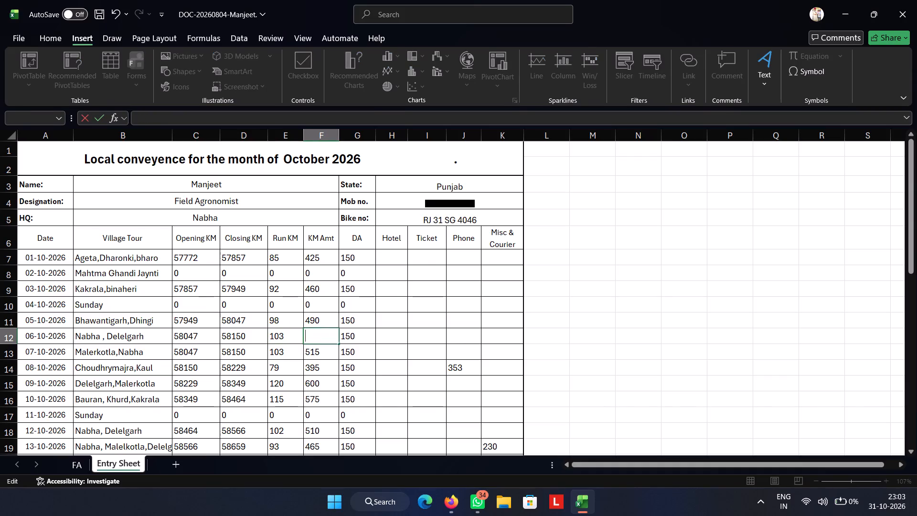
type("515")
double_click(373, 336)
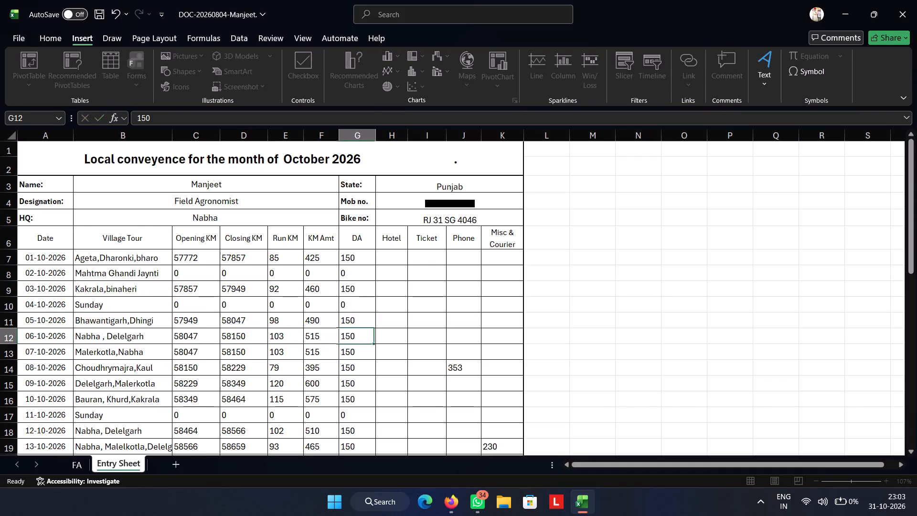
Set the Opening KM to 58150 and the Closing KM to 58229 for 07-10-2026.
double_click(199, 353)
key("BackSpace")
key("BackSpace")
key("BackSpace")
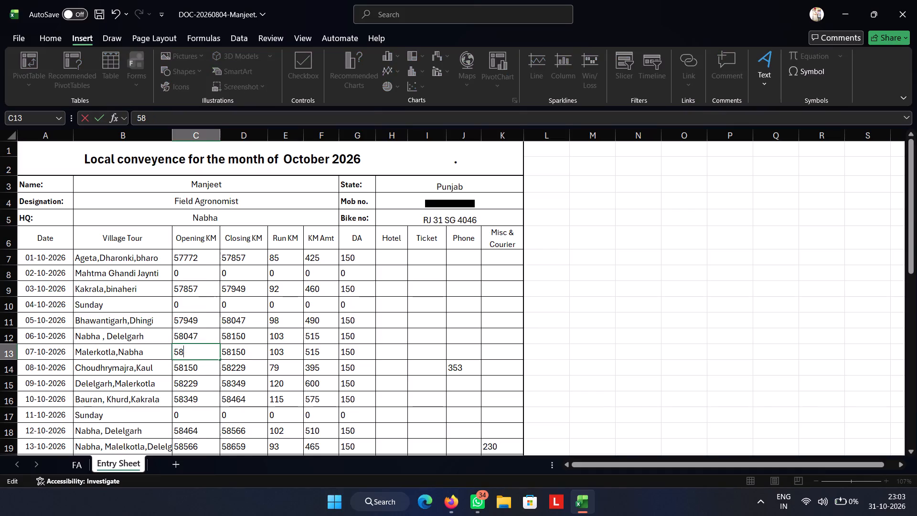
type("150")
left_click(242, 353)
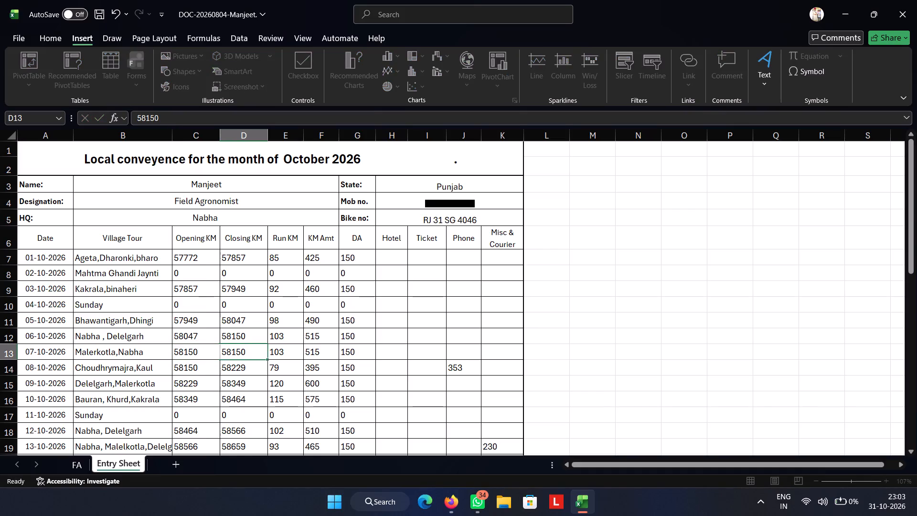
double_click(247, 355)
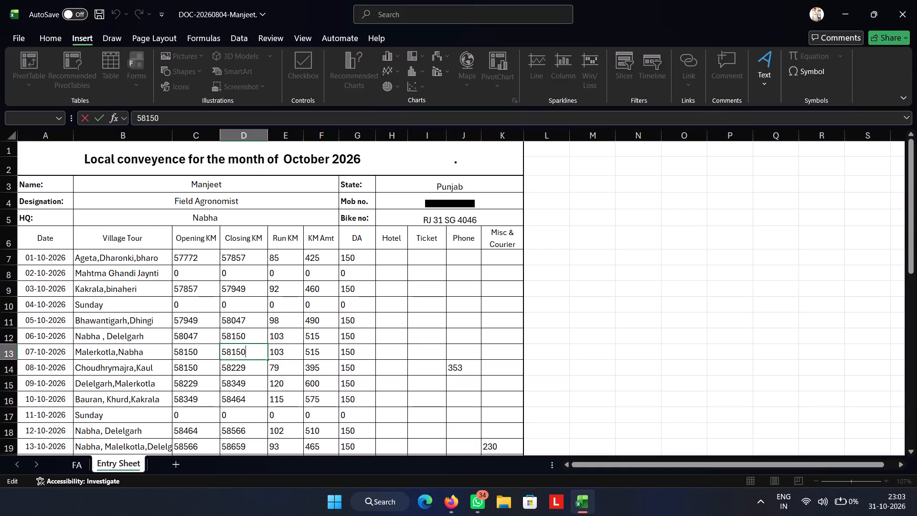
key("BackSpace")
key("BackSpace")
key("BackSpace")
type("229")
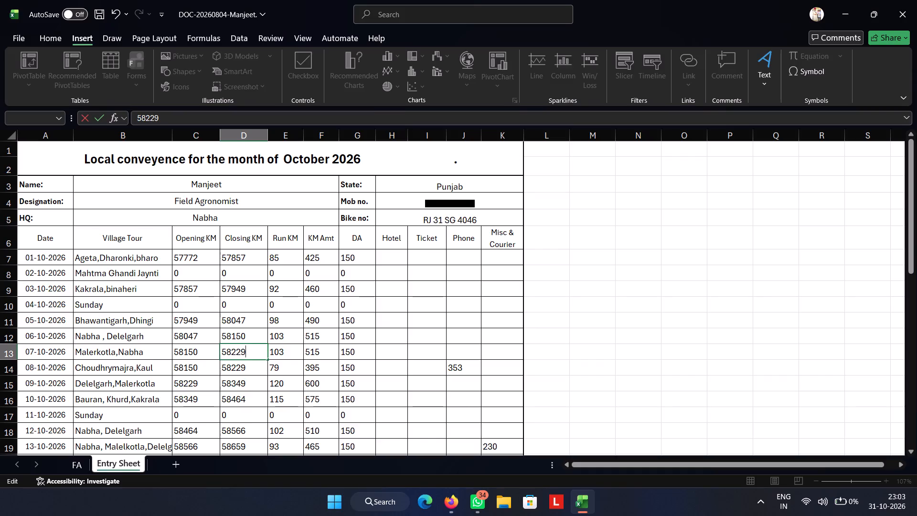
Set the Run KM to 79 and the KM Amt to 395 for 07-10-2026.
left_click(287, 353)
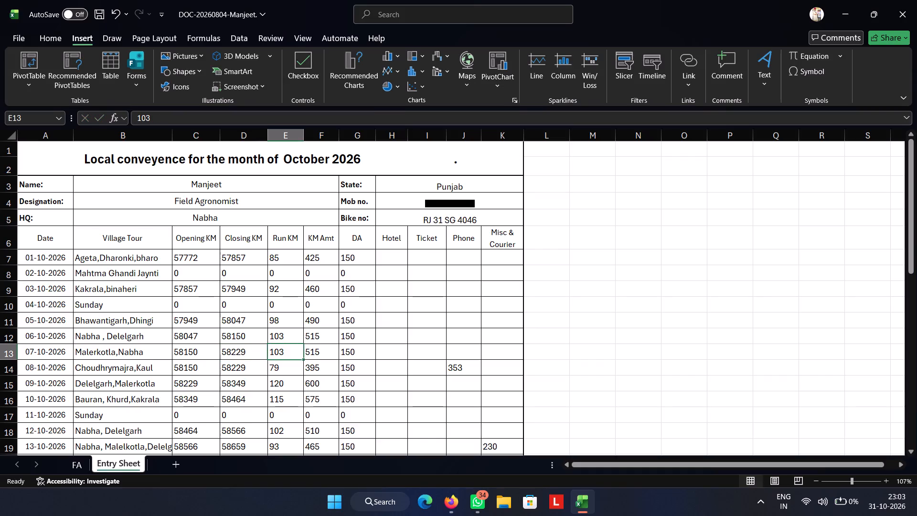
double_click(287, 353)
key("BackSpace")
key("BackSpace")
key("BackSpace")
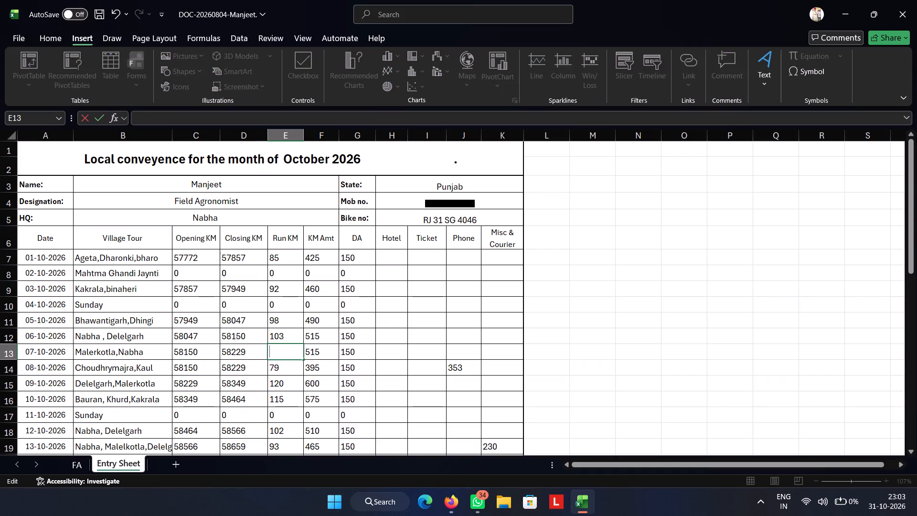
type("70")
key("BackSpace")
key("9")
double_click(316, 355)
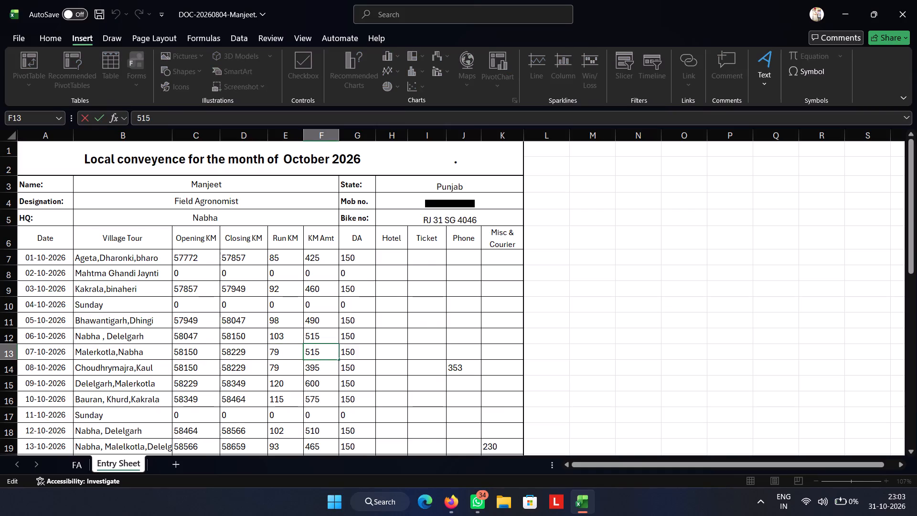
key("Right")
key("BackSpace")
key("BackSpace")
key("BackSpace")
key("BackSpace")
type("395")
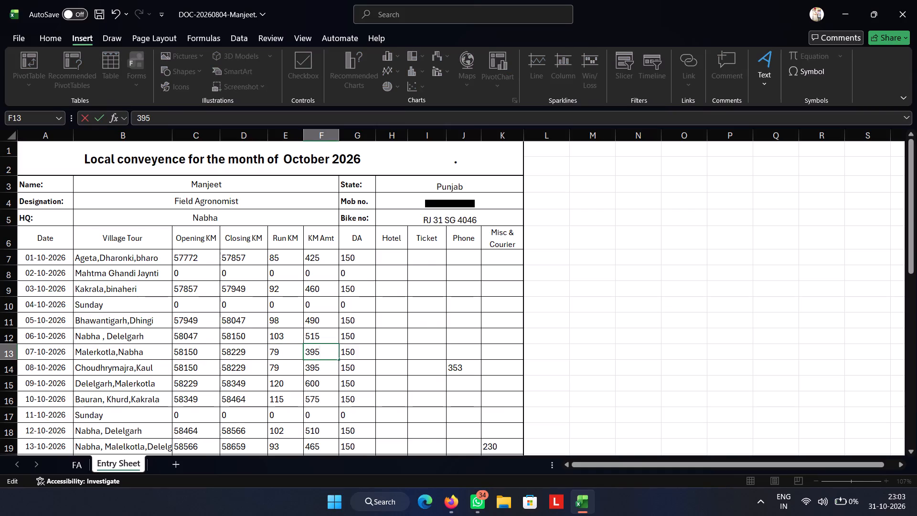
key("Return")
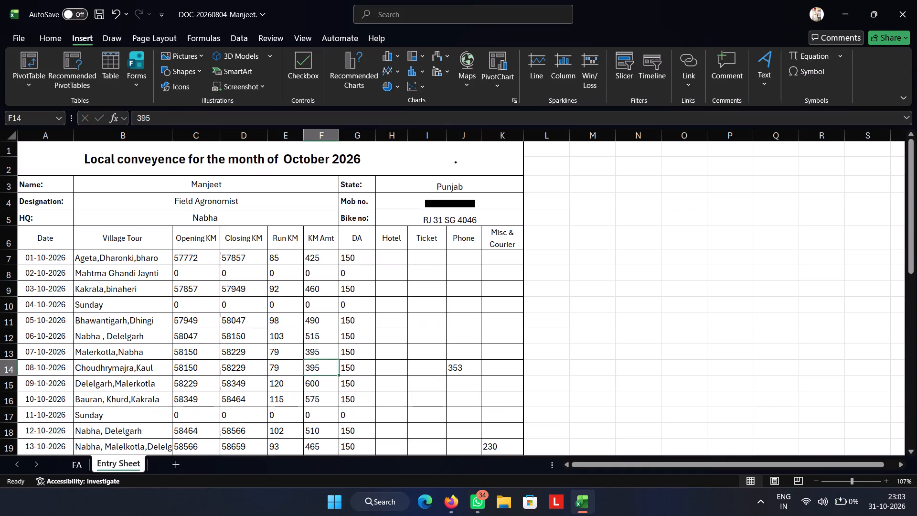
Set the Opening KM to 58229 for 08-10-2026 and to 58349 for 09-10-2026.
double_click(188, 369)
left_click(213, 373)
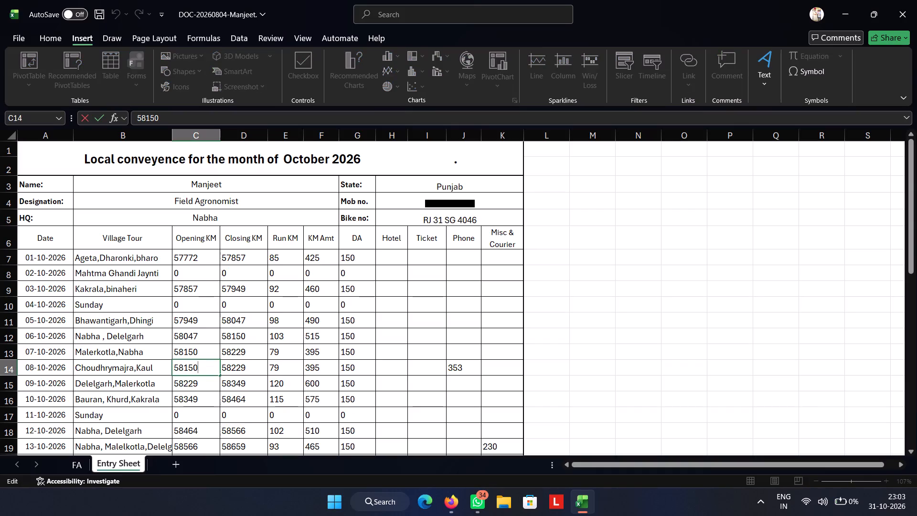
key("BackSpace")
key("BackSpace")
key("BackSpace")
type("229")
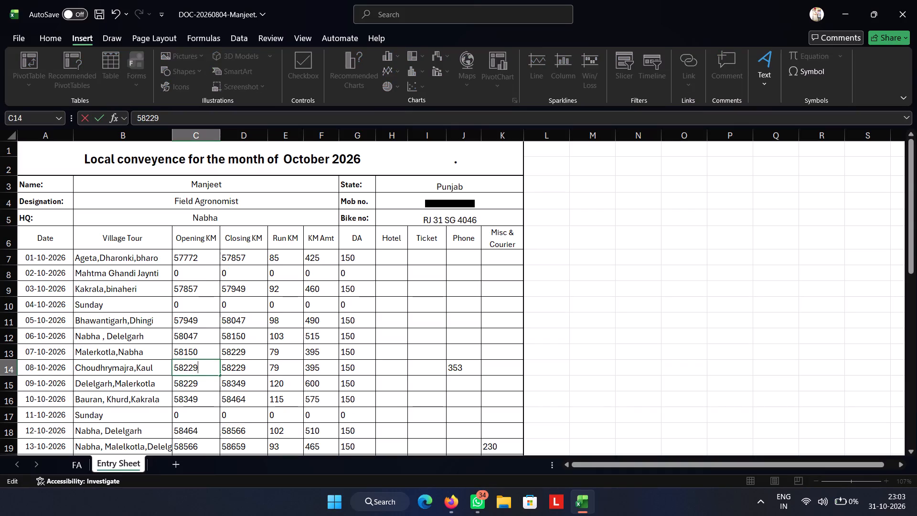
key("Return")
key("BackSpace")
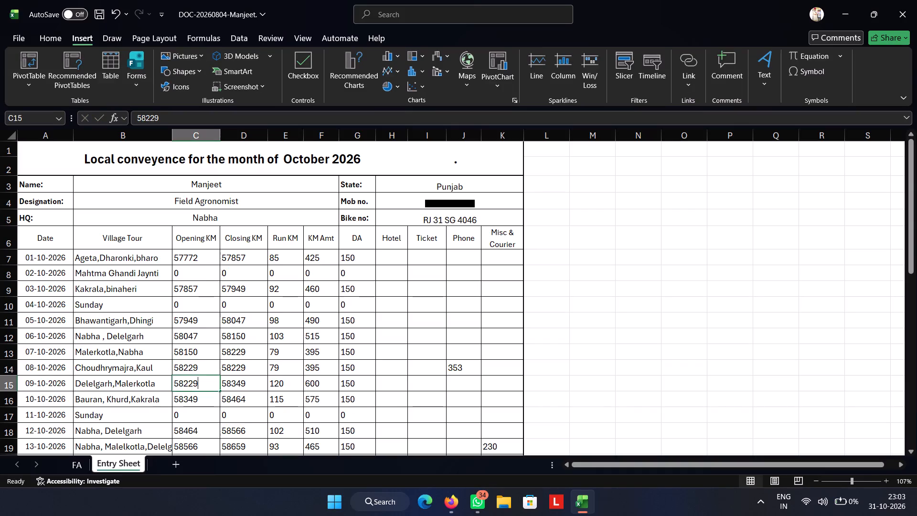
type("58")
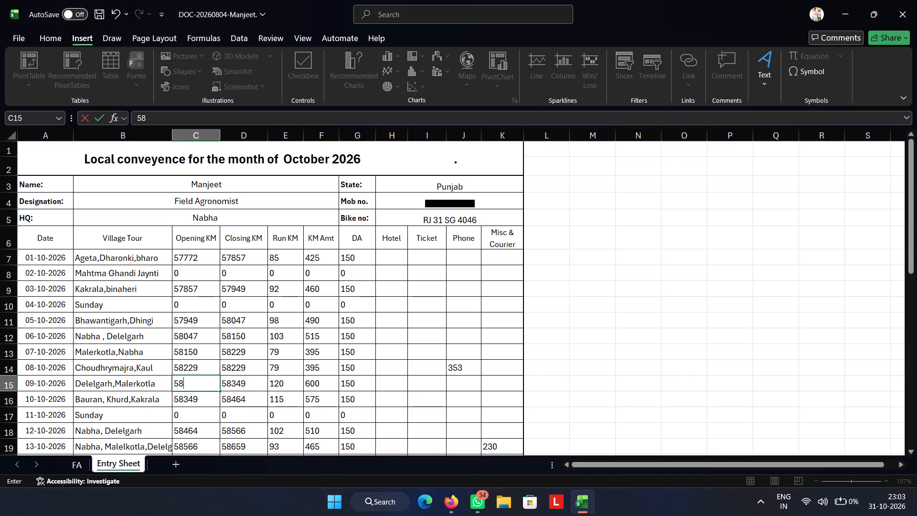
type("349")
key("Return")
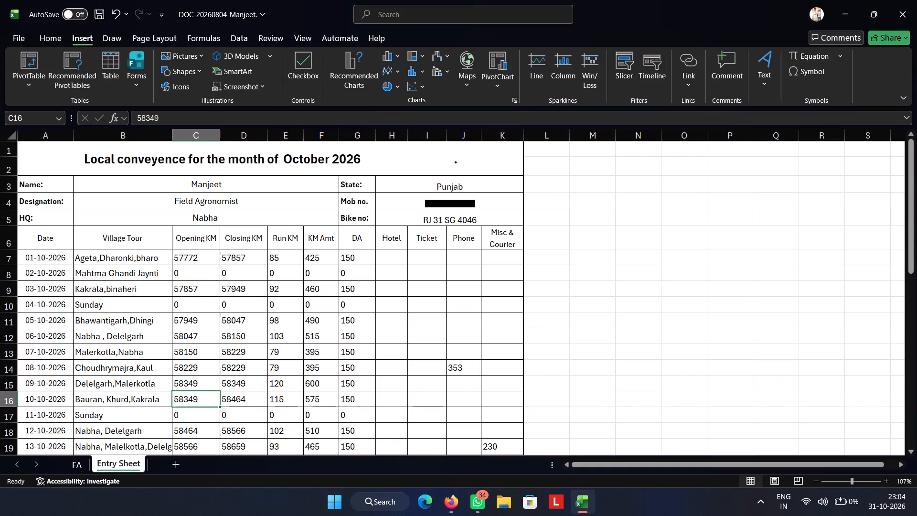
Set the Opening KM to 58464 for 10-10-2026 and to 58566 for 12-10-2026, leaving the Sunday row between them alone.
key("BackSpace")
type("58")
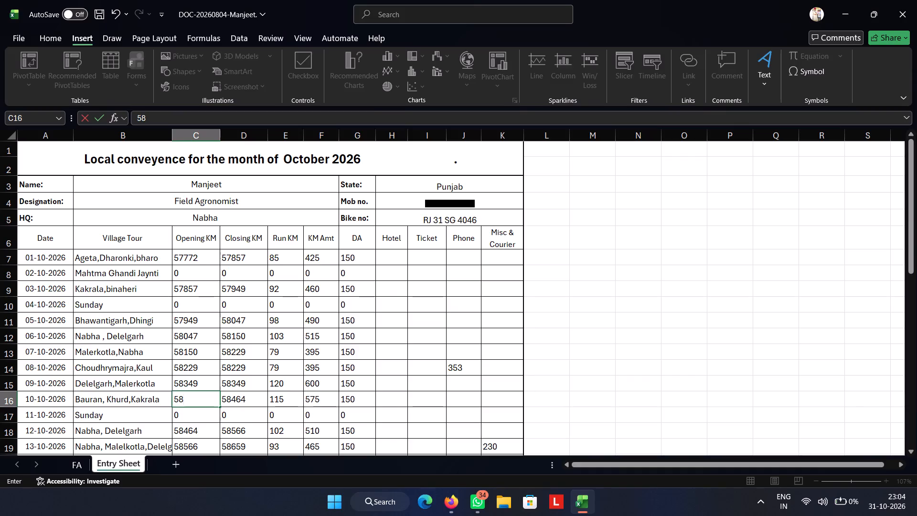
type("464")
key("Return")
key("Return")
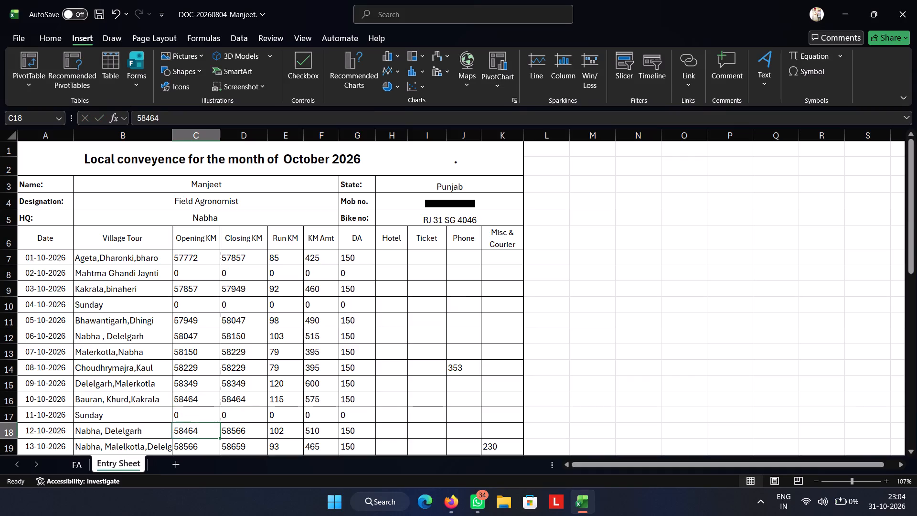
key("BackSpace")
type("58")
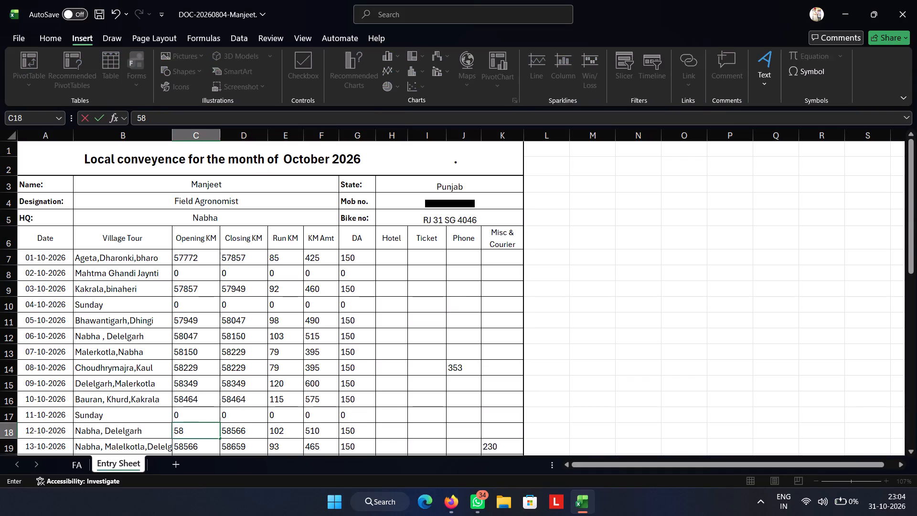
type("566")
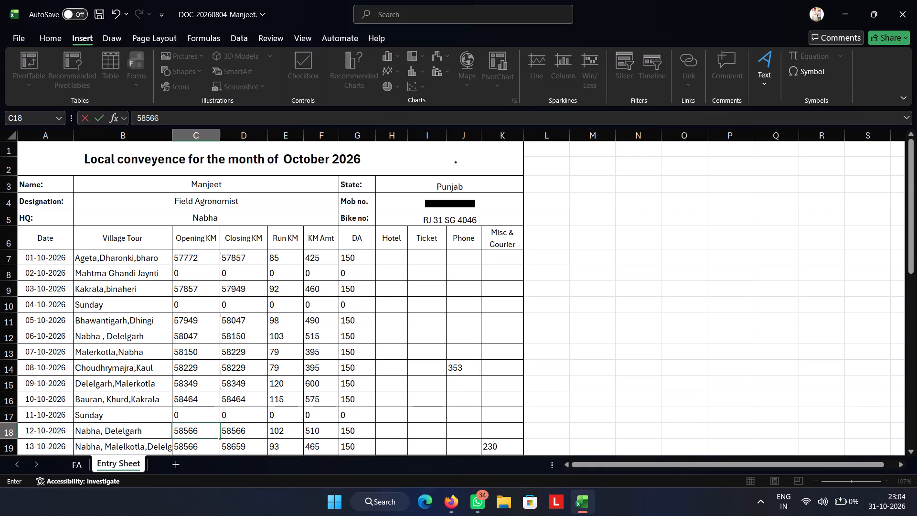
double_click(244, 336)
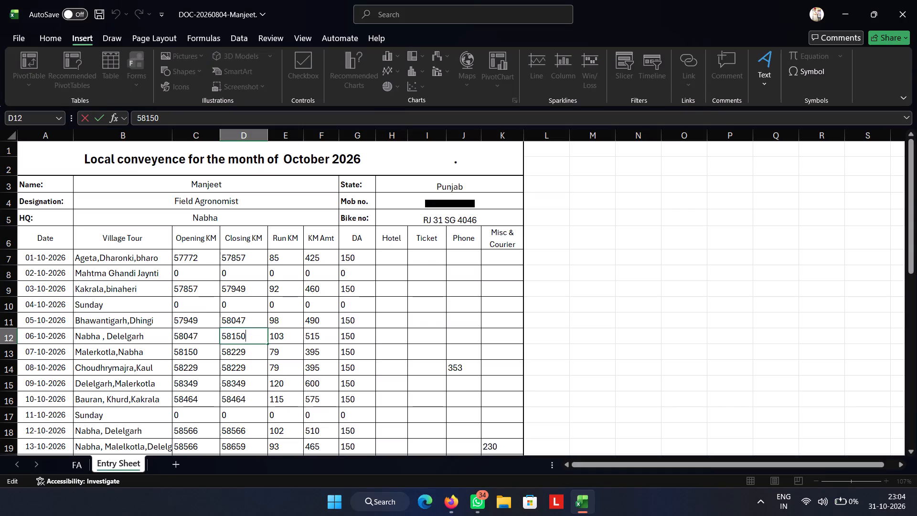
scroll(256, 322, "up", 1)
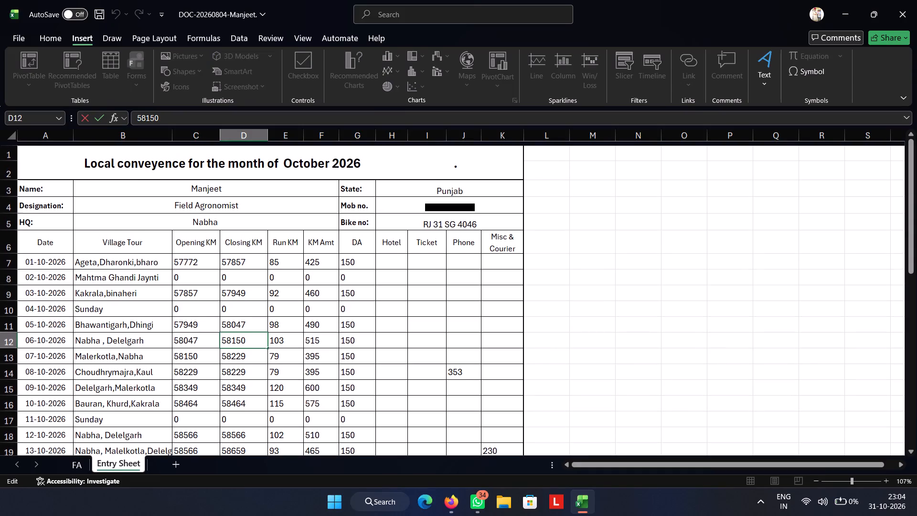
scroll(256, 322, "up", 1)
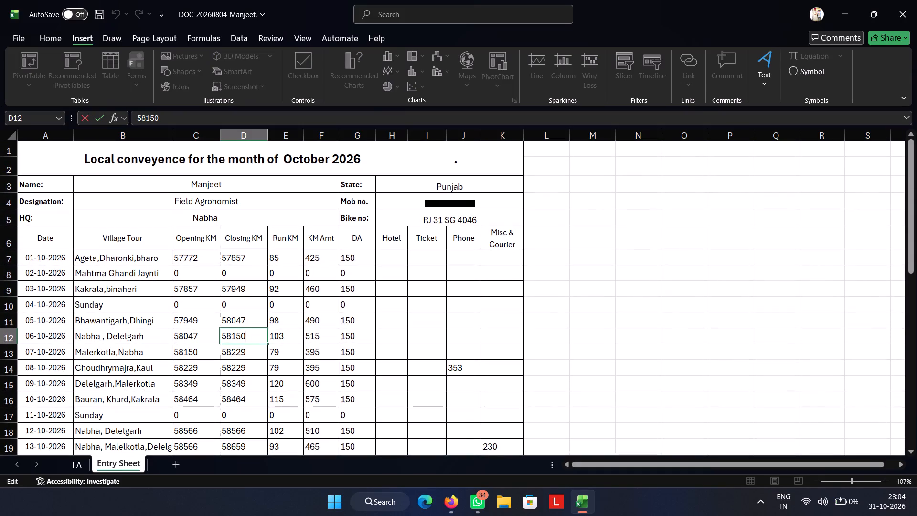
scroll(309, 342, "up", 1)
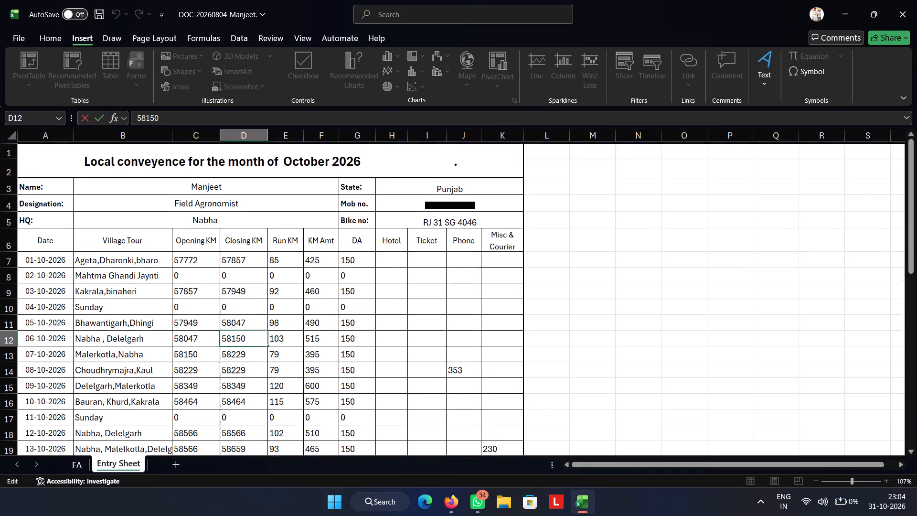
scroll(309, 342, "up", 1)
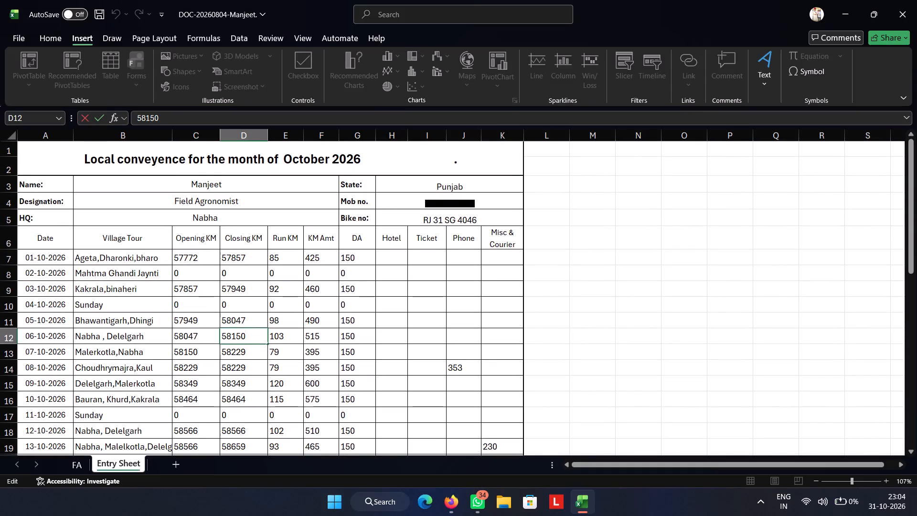
Set the Closing KM to 58349 for 08-10-2026.
scroll(251, 336, "down", 1)
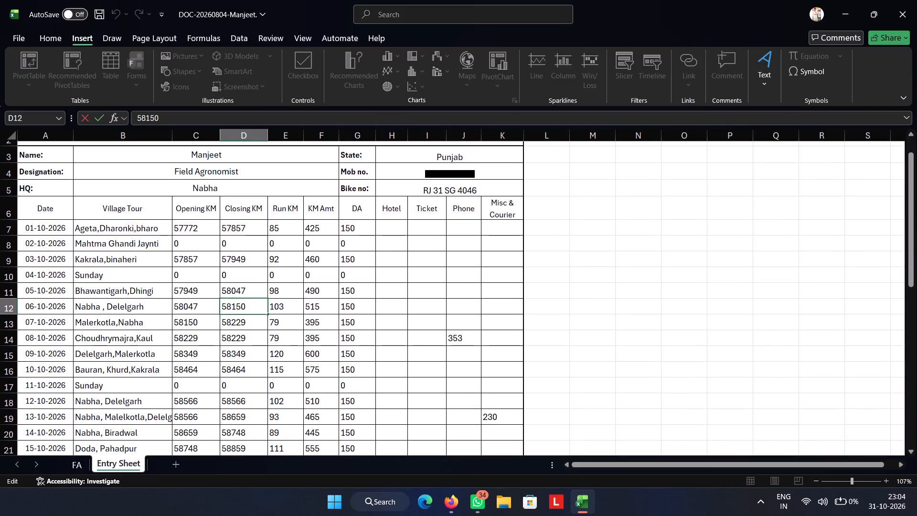
scroll(251, 336, "down", 1)
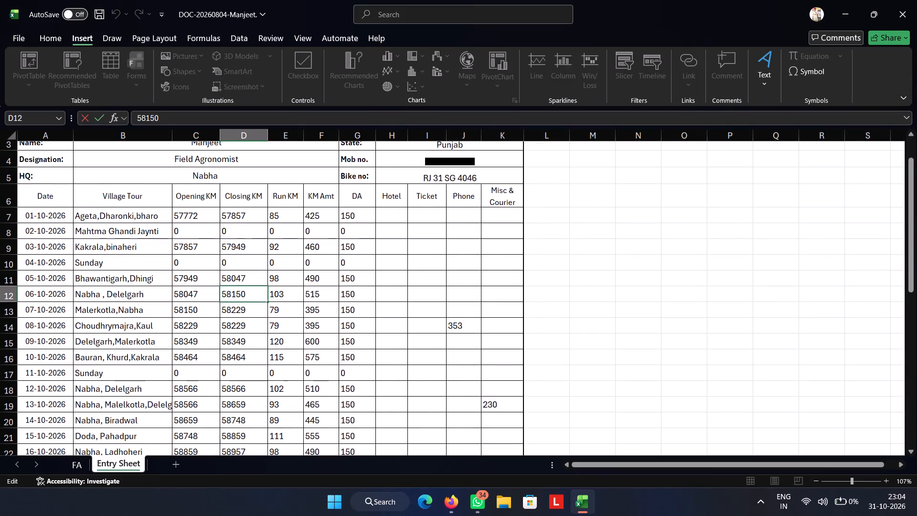
scroll(251, 336, "down", 1)
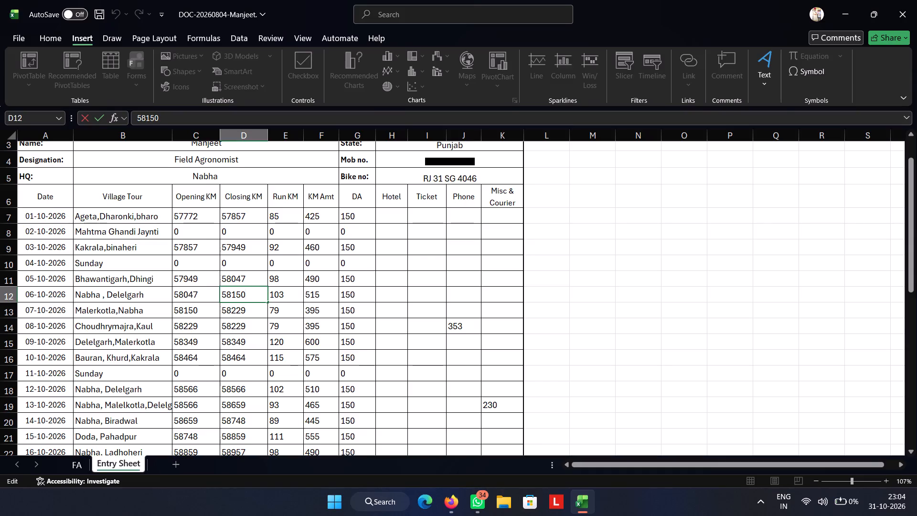
double_click(252, 329)
key("BackSpace")
key("BackSpace")
key("BackSpace")
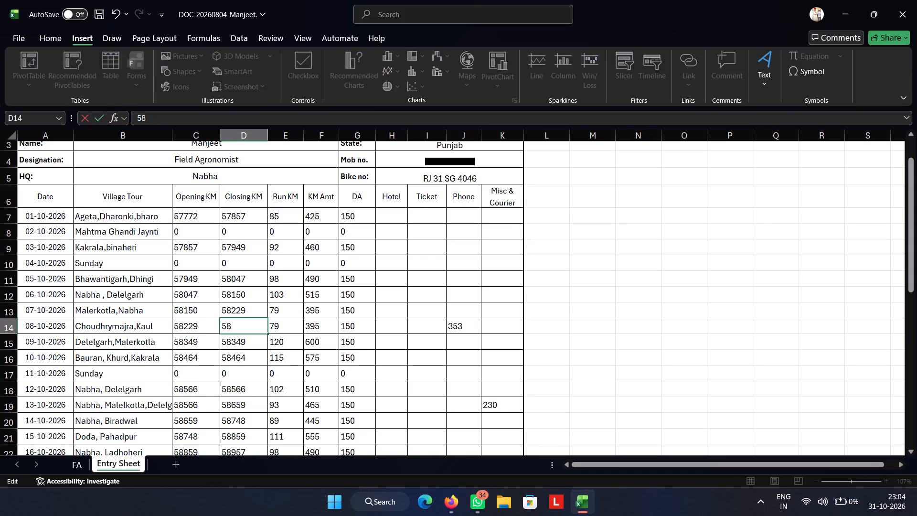
type("34")
key("9")
key("Return")
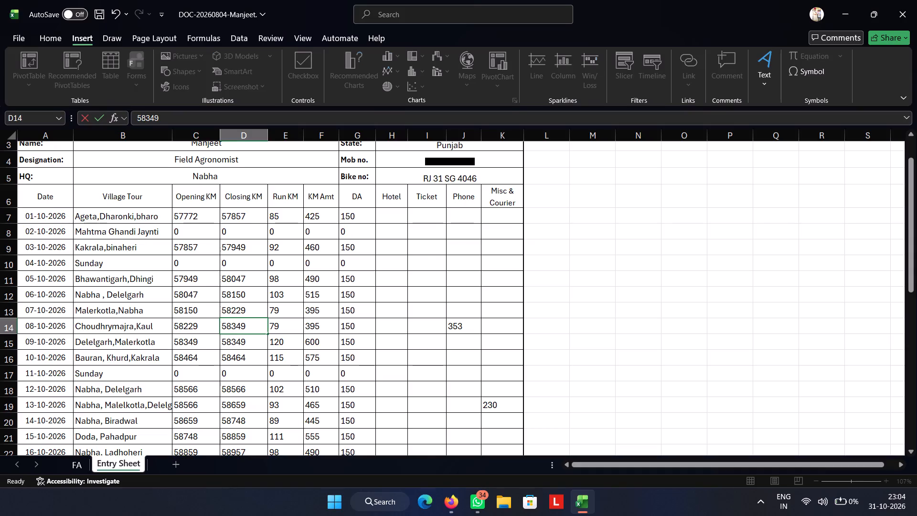
Set the Closing KM to 58464 for 09-10-2026 and to 58566 for 10-10-2026.
key("BackSpace")
type("58")
type("464")
key("Return")
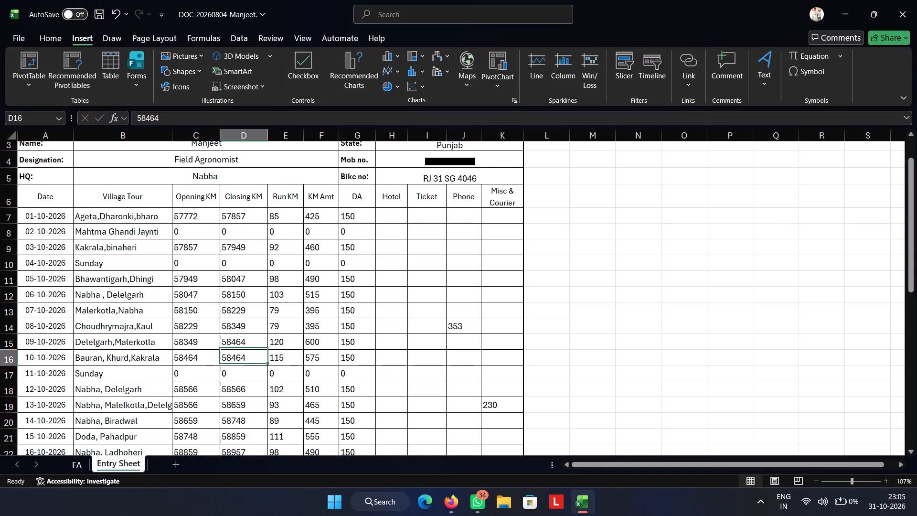
key("BackSpace")
type("58")
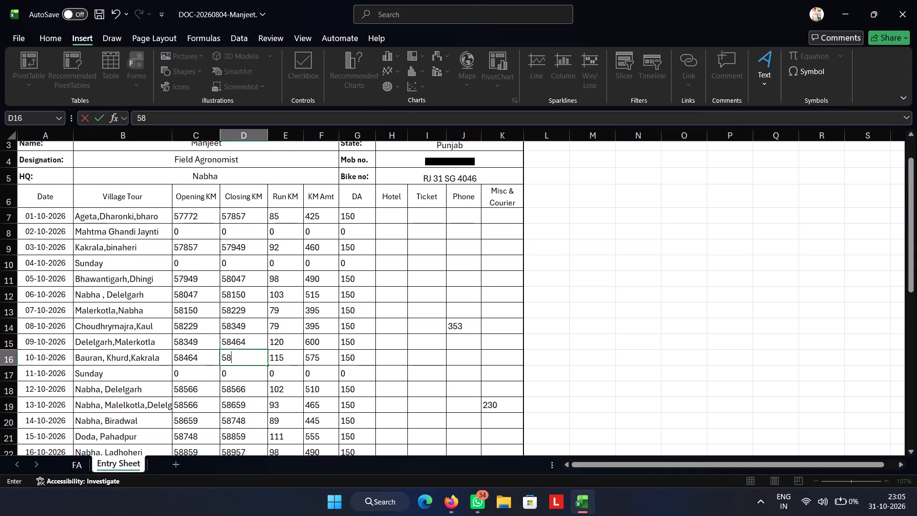
type("566")
Set the Run KM to 120 for 08-10-2026, 115 for 09-10-2026 and 102 for 10-10-2026.
left_click(283, 332)
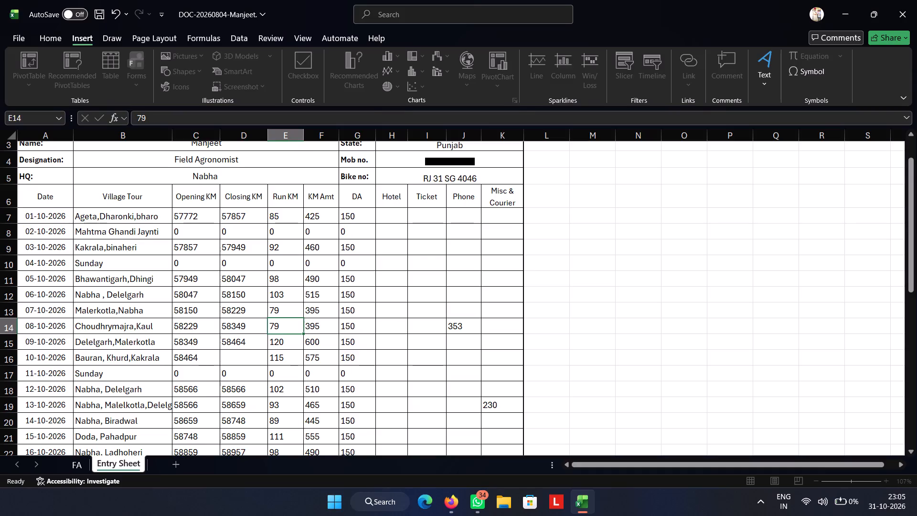
double_click(283, 328)
key("BackSpace")
key("BackSpace")
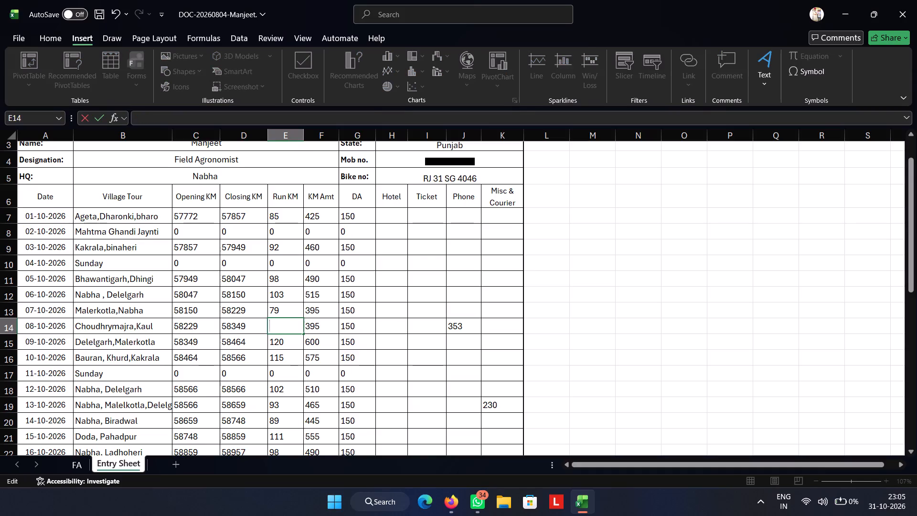
type("120")
key("Return")
key("BackSpace")
type("115")
key("Return")
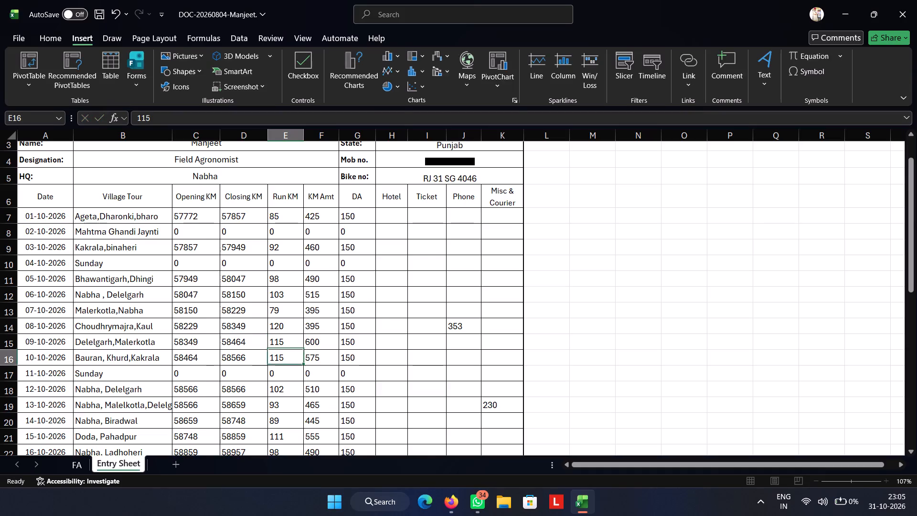
key("BackSpace")
type("102")
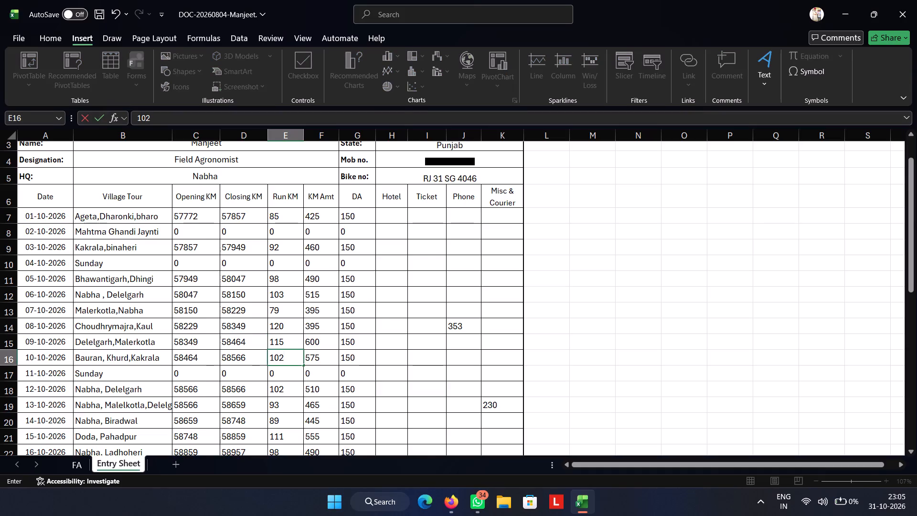
Set the KM Amt to 600 for 08-10-2026, 575 for 09-10-2026 and 510 for 10-10-2026.
double_click(320, 327)
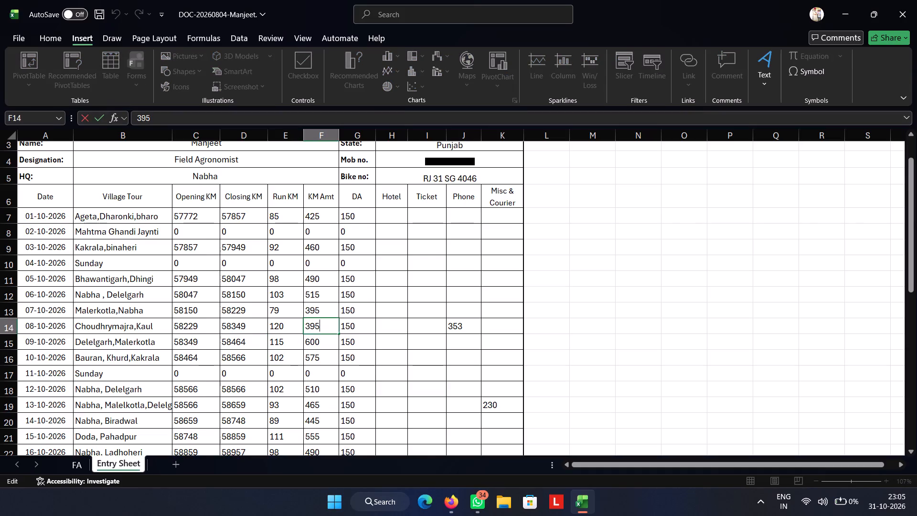
key("BackSpace")
key("BackSpace")
key("BackSpace")
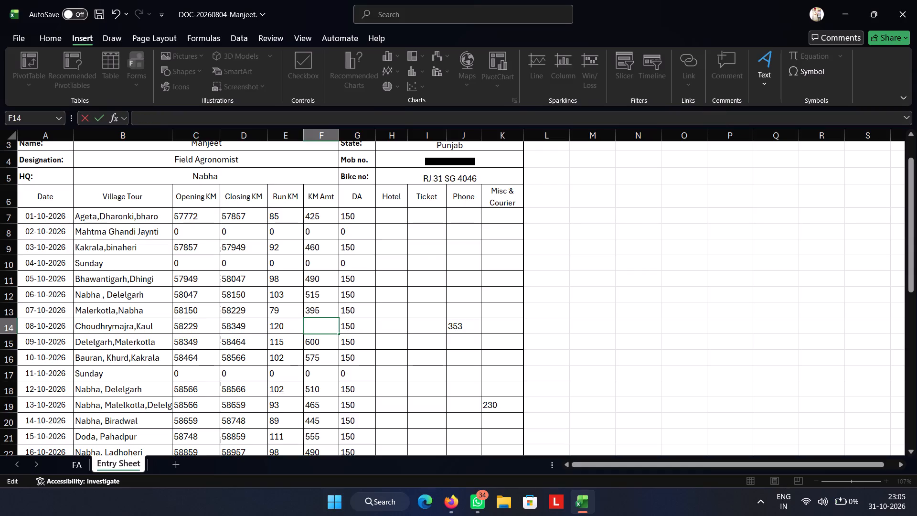
type("600")
key("Return")
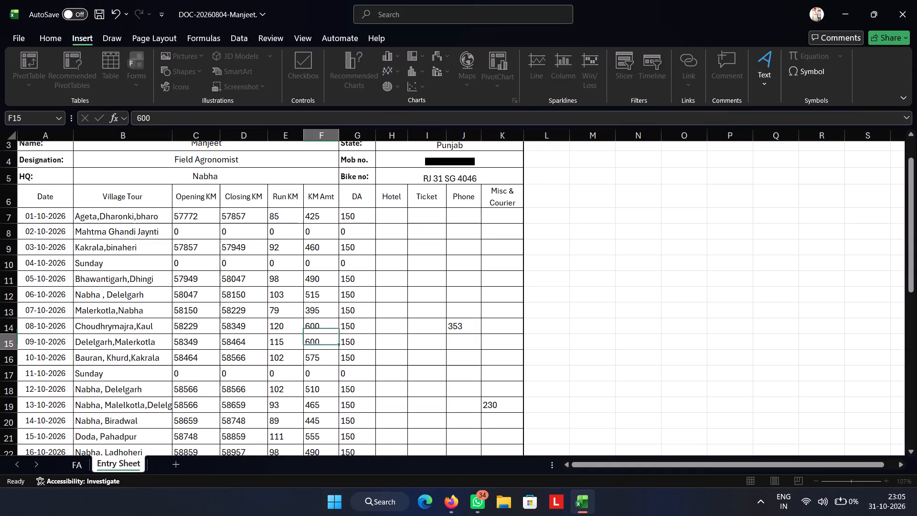
key("BackSpace")
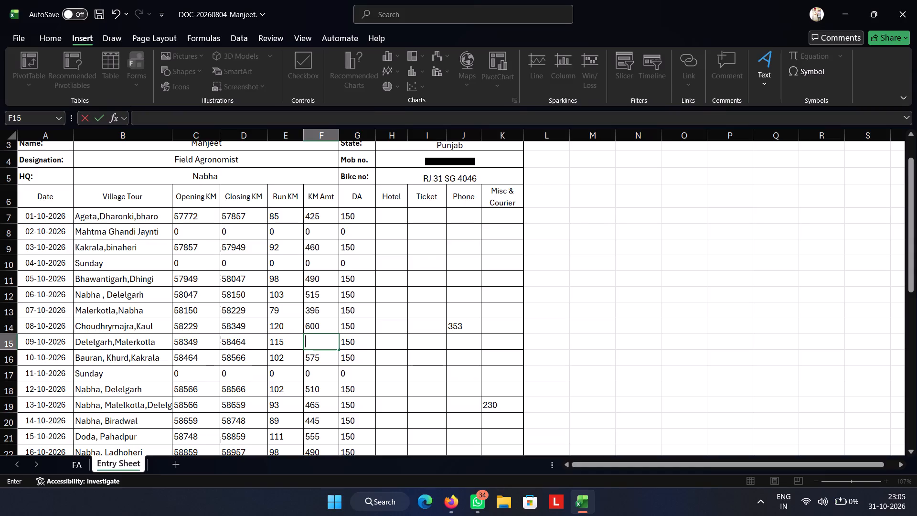
type("575")
key("Return")
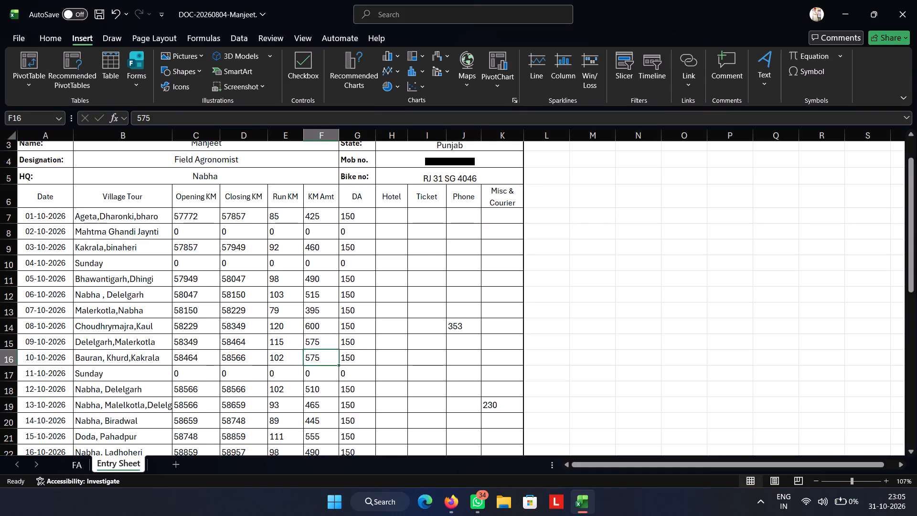
key("BackSpace")
type("510")
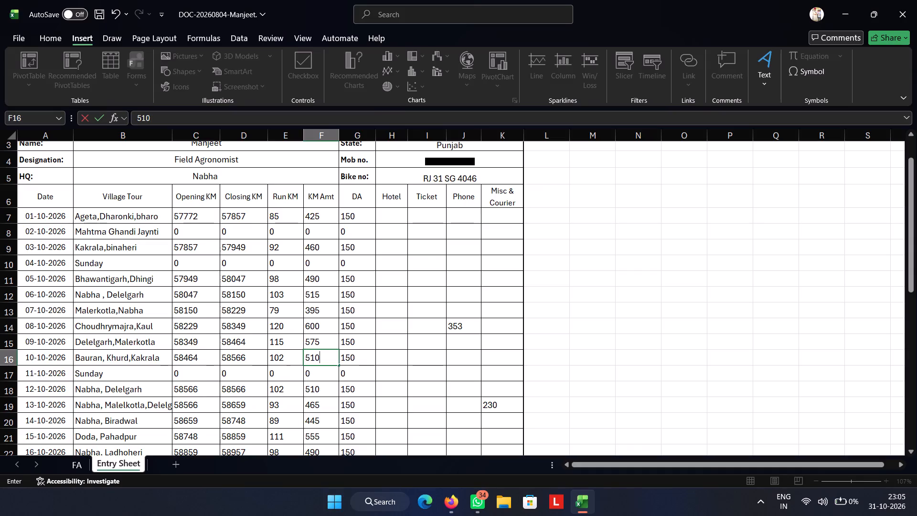
key("Return")
key("Return")
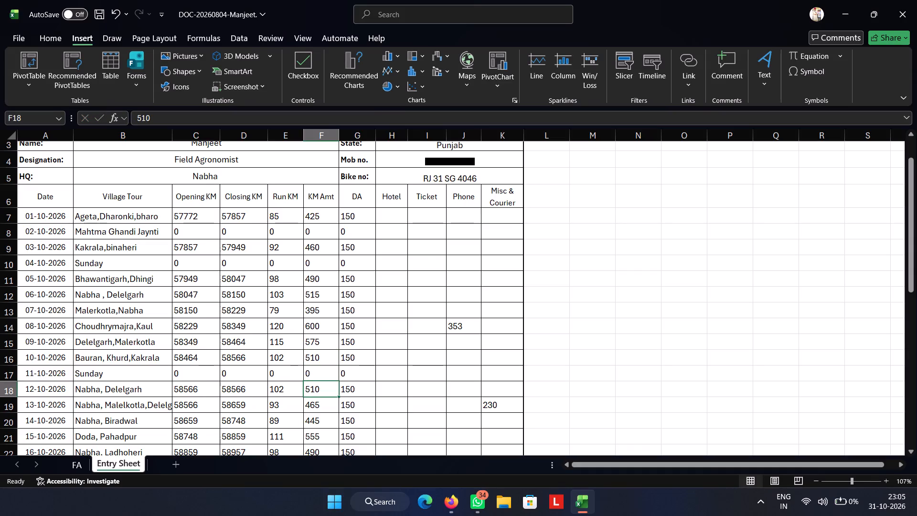
Remove the last two digits of the Opening KM for 13-10-2026, leaving 585.
left_click(287, 403)
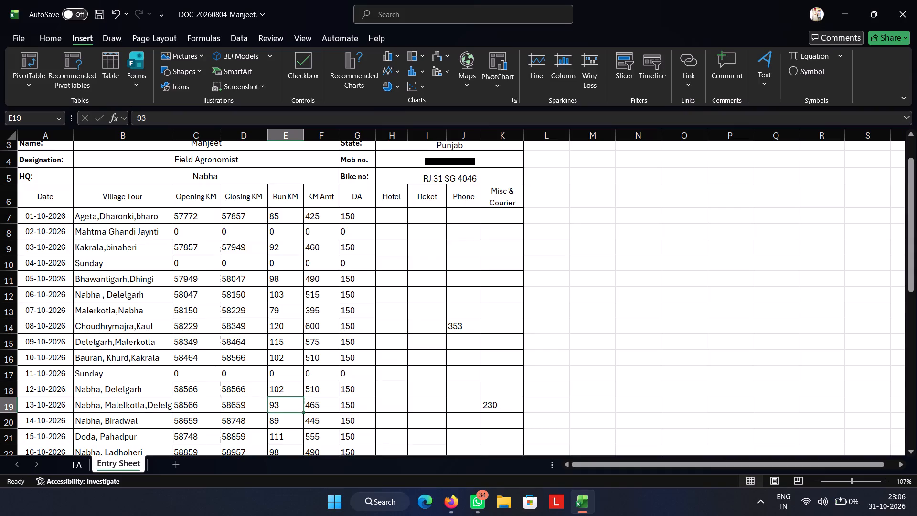
double_click(207, 407)
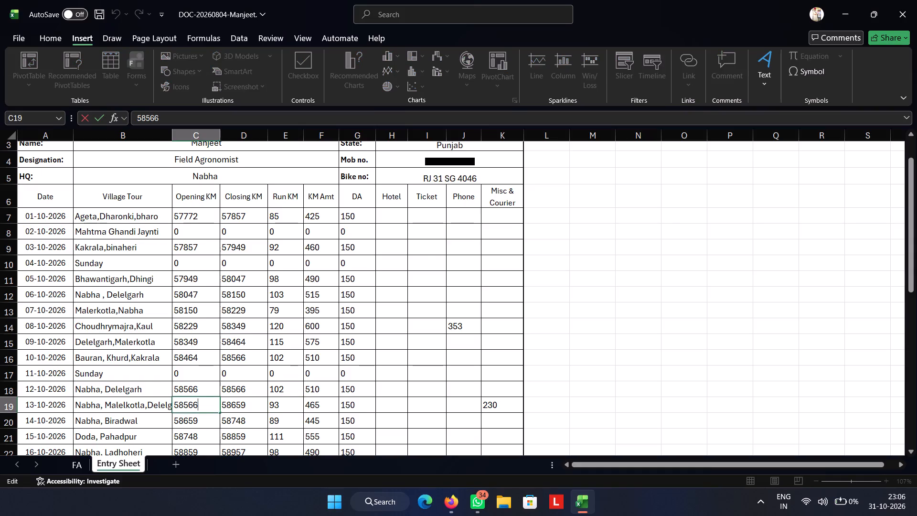
key("BackSpace")
key("BackSpace")
Set the Closing KM to 58669 for 12-10-2026.
double_click(258, 391)
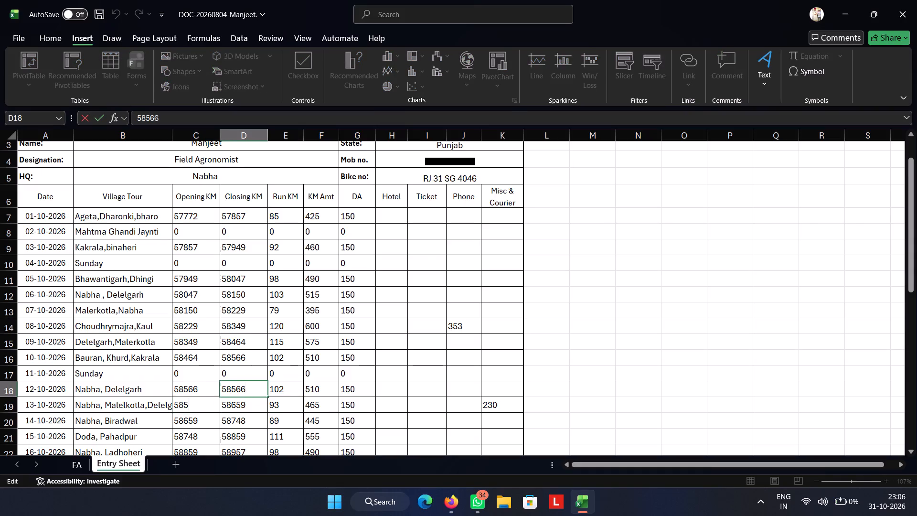
key("BackSpace")
key("BackSpace")
key("BackSpace")
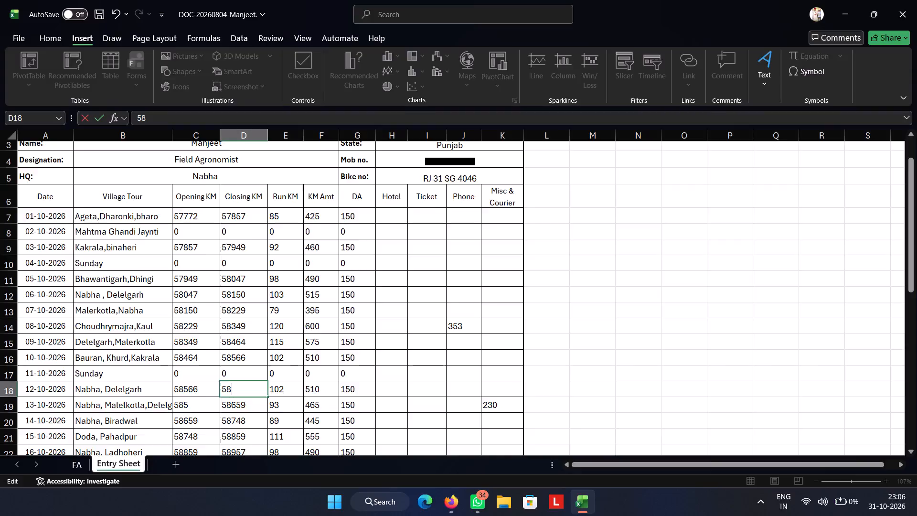
type("66")
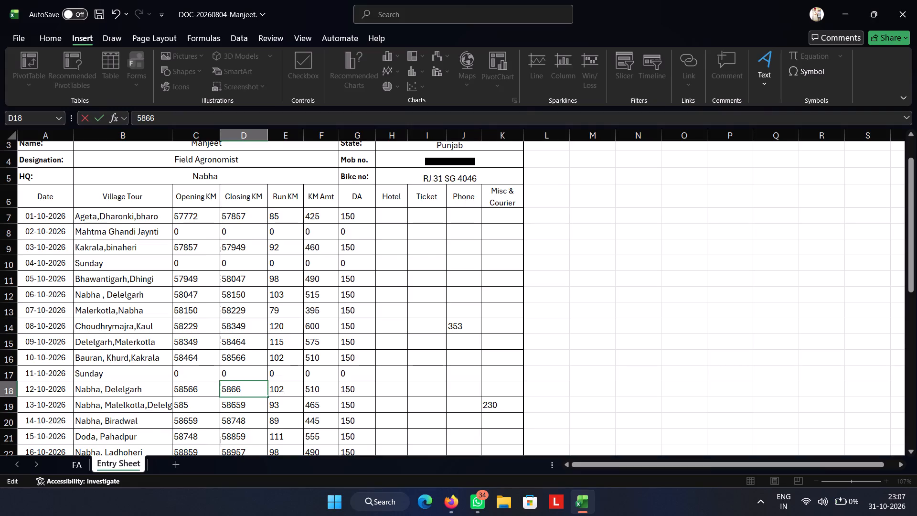
key("9")
Set the Closing KM to 58659 for 12-10-2026.
key("BackSpace")
key("BackSpace")
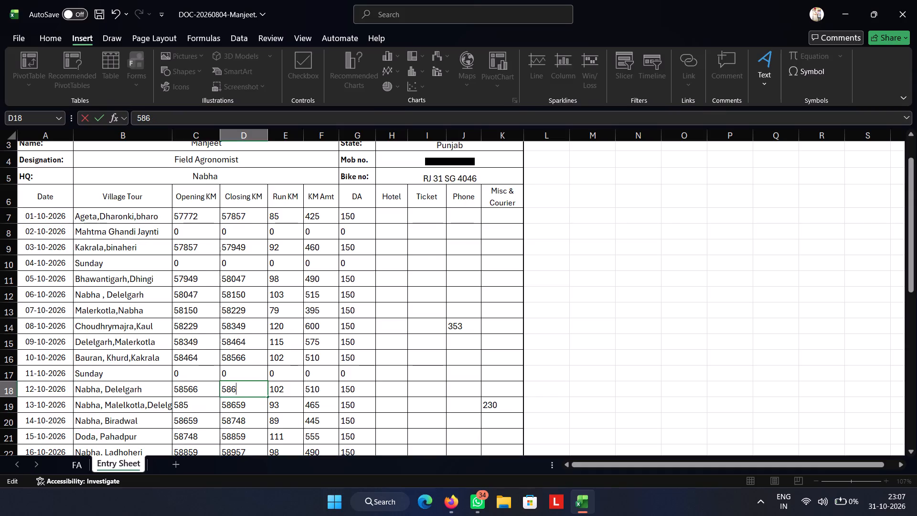
type("59")
left_click(203, 410)
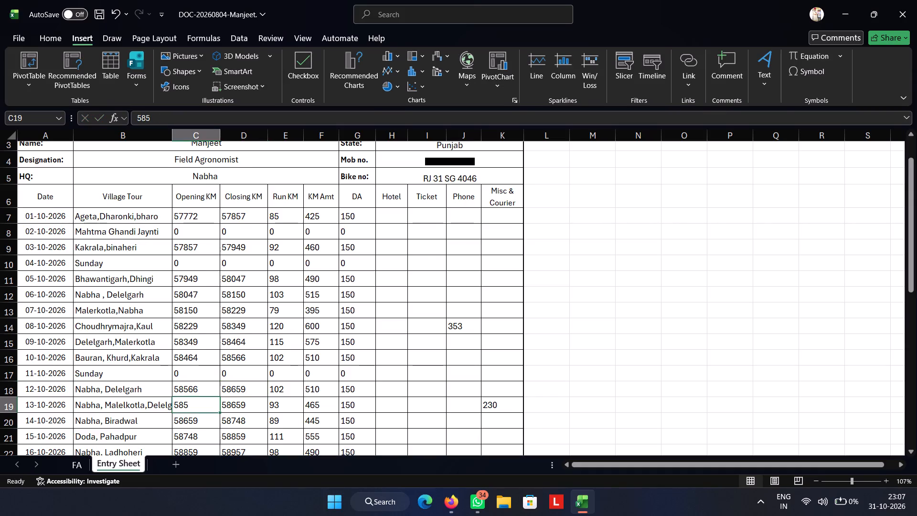
Set the Run KM to 93 and the KM Amt to 465 for 12-10-2026.
double_click(285, 391)
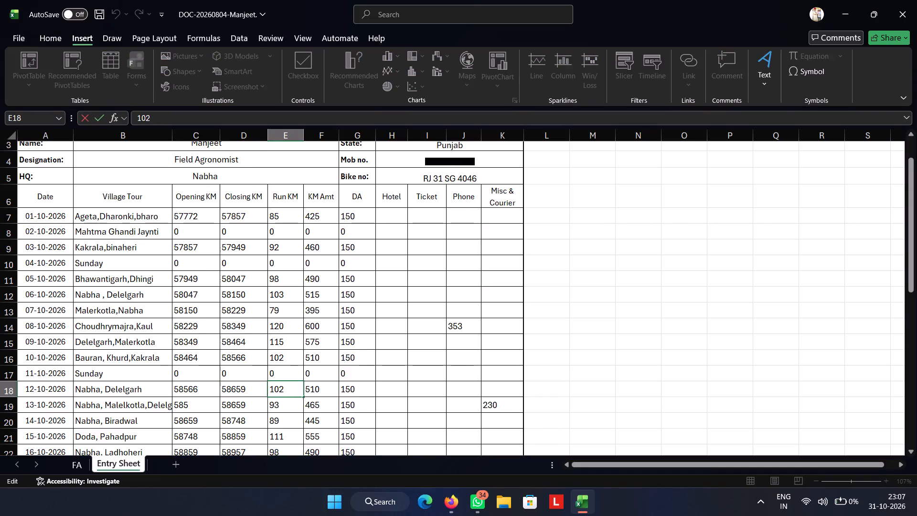
key("BackSpace")
key("BackSpace")
key("BackSpace")
type("93")
double_click(323, 391)
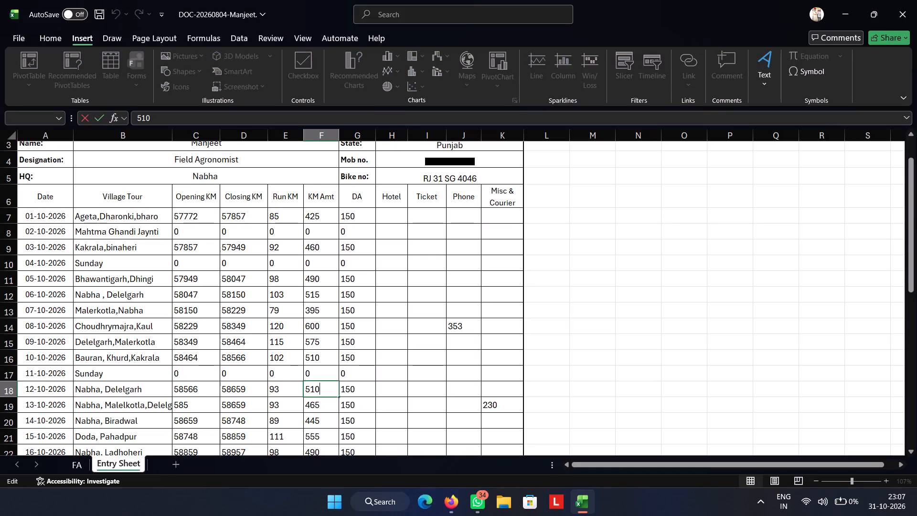
key("BackSpace")
key("BackSpace")
key("BackSpace")
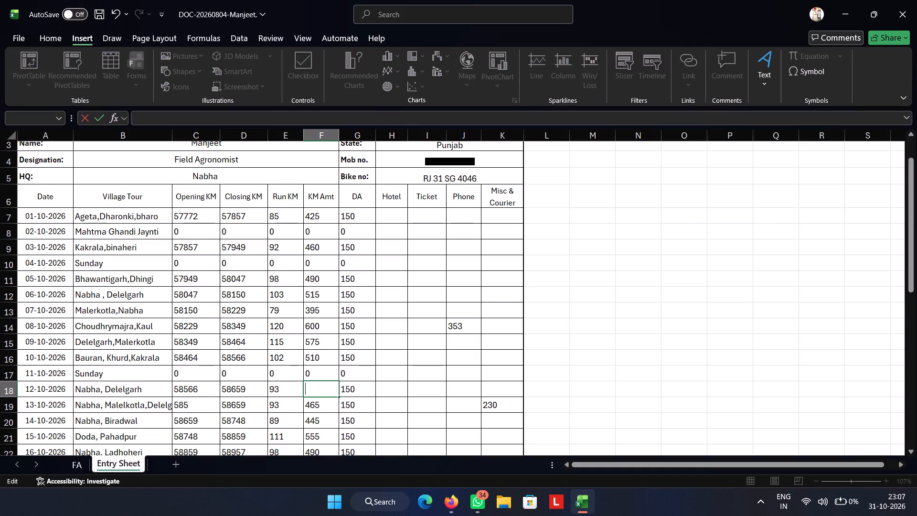
type("465")
Set the Opening KM to 58659 for 13-10-2026.
double_click(200, 403)
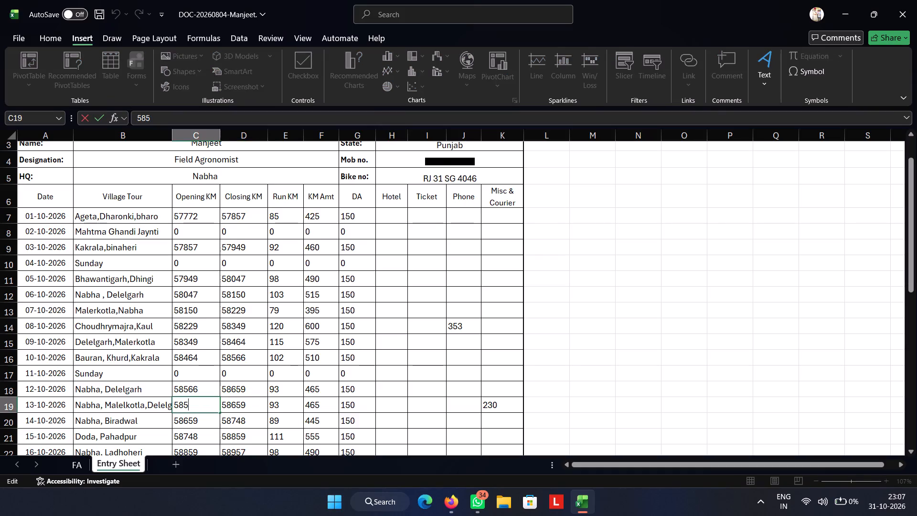
key("BackSpace")
key("6")
type("59")
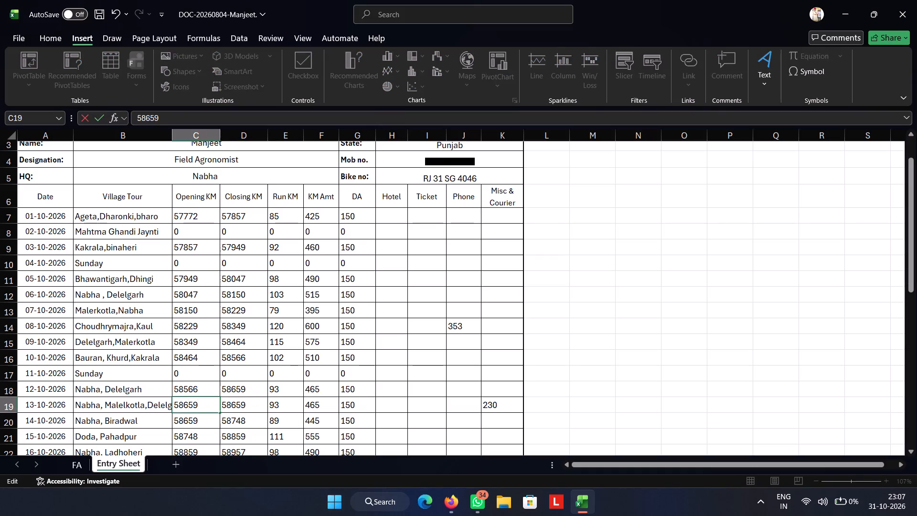
double_click(249, 403)
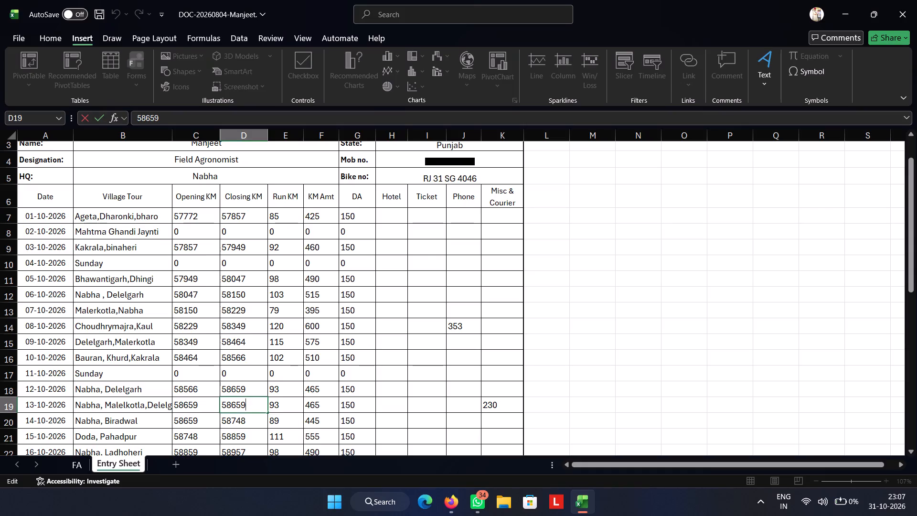
Set the Opening KM to 58748 for 14-10-2026 and 58859 for 15-10-2026.
double_click(203, 415)
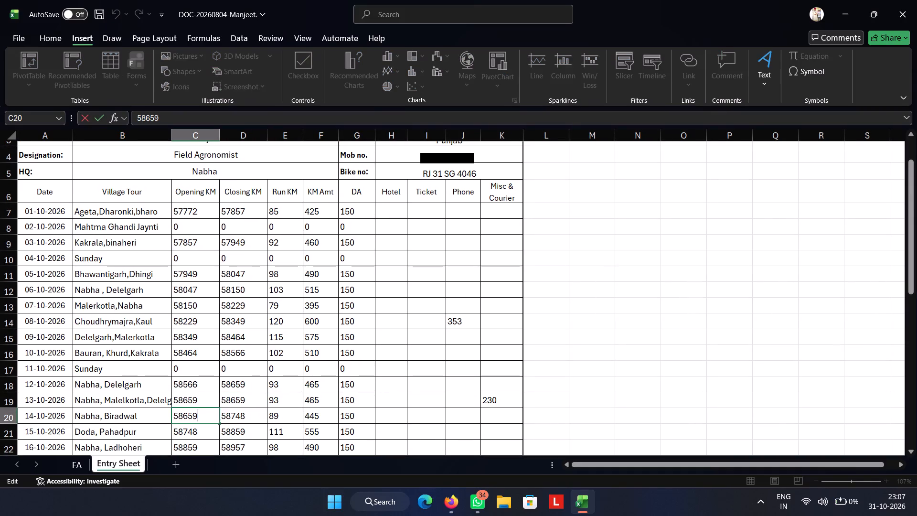
key("BackSpace")
key("BackSpace")
key("BackSpace")
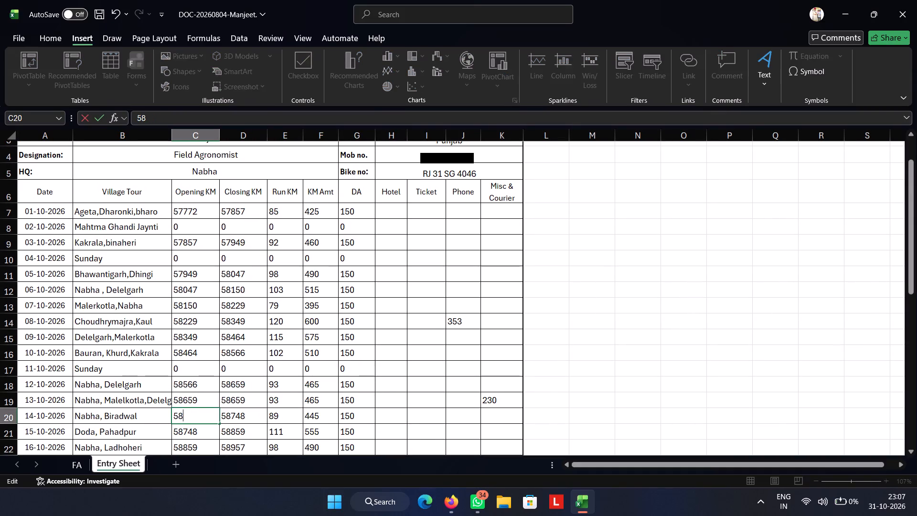
type("748")
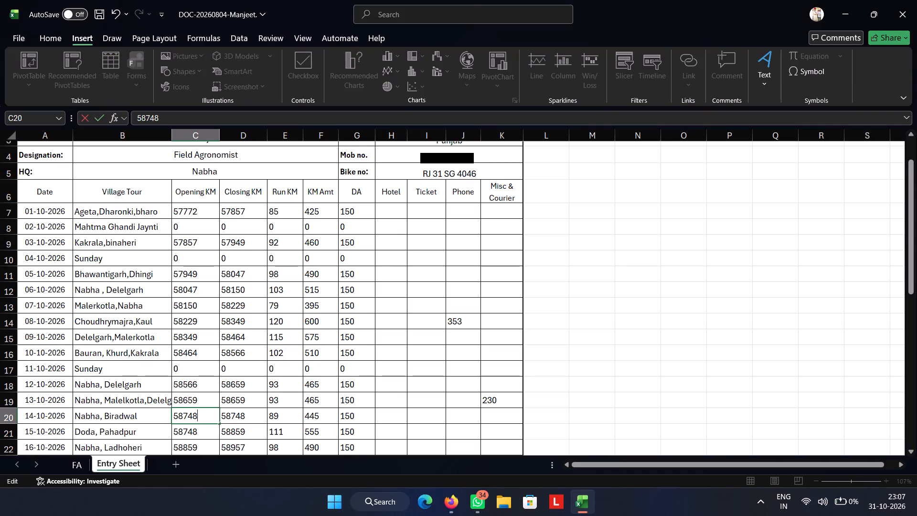
key("Return")
key("BackSpace")
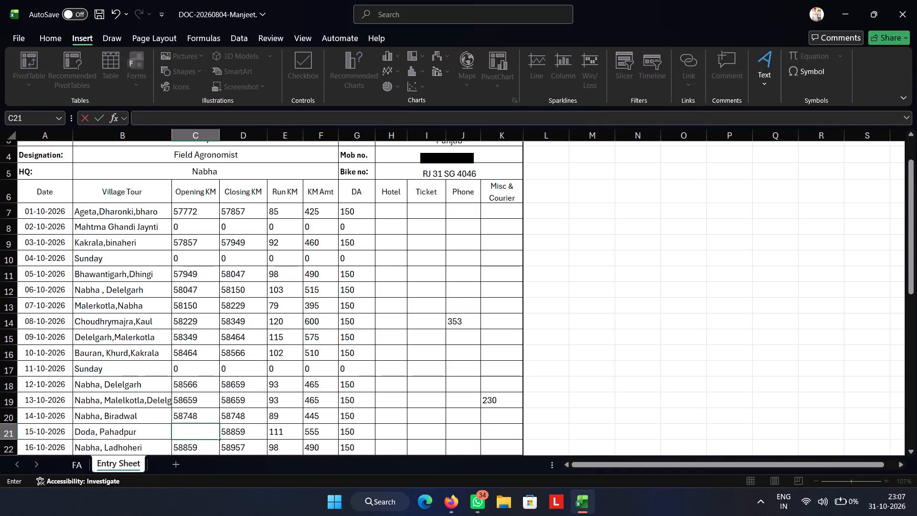
type("588")
type("59")
key("Return")
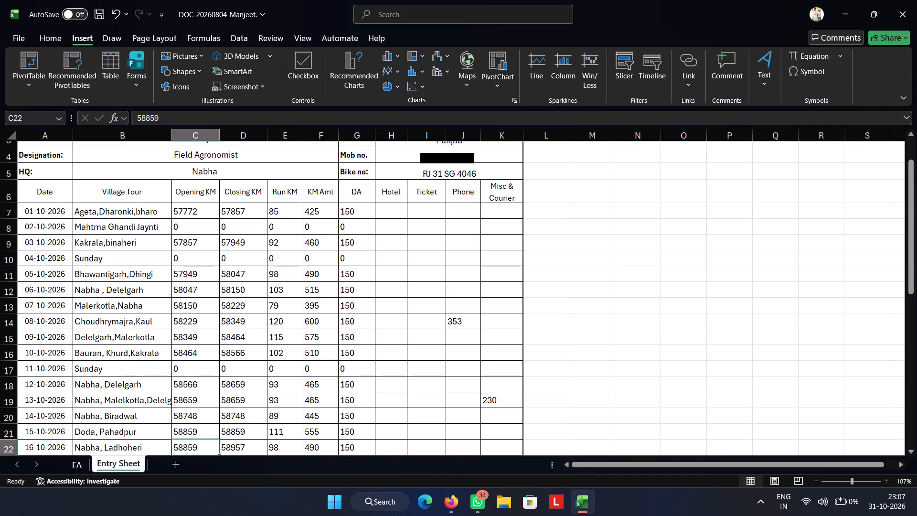
Set the Opening KM to 58957 for 16-10-2026 and 59042 for 17-10-2026.
scroll(203, 415, "down", 3)
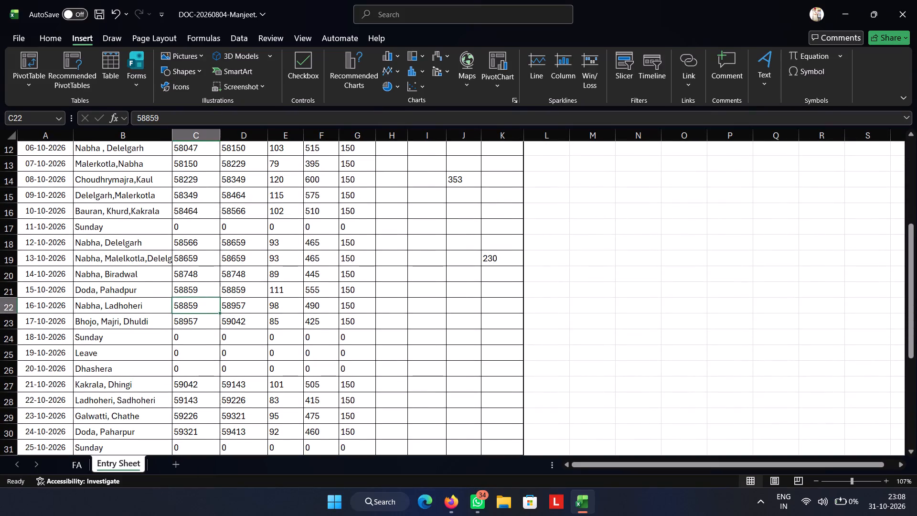
key("BackSpace")
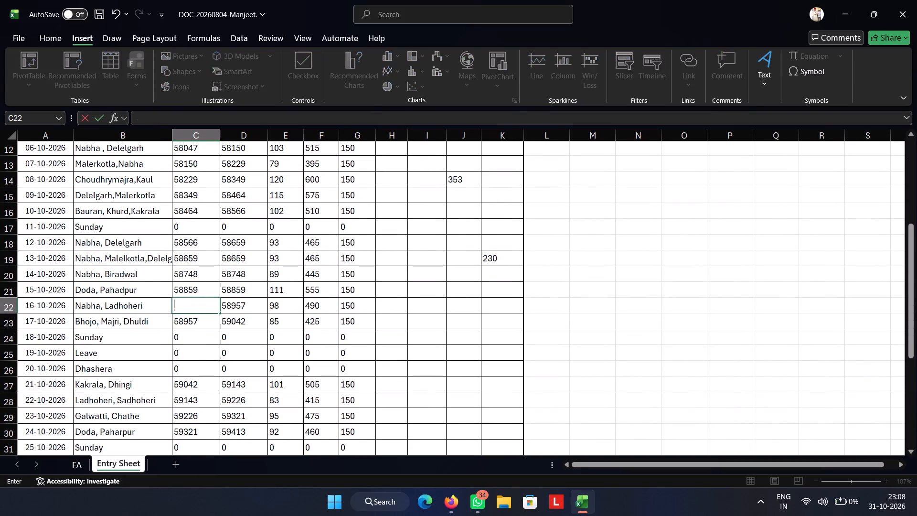
type("58")
type("957")
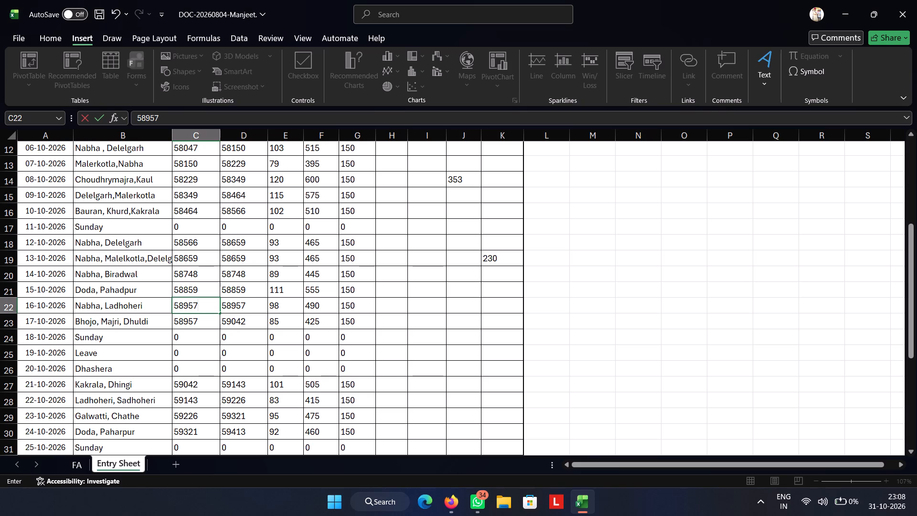
key("Return")
key("BackSpace")
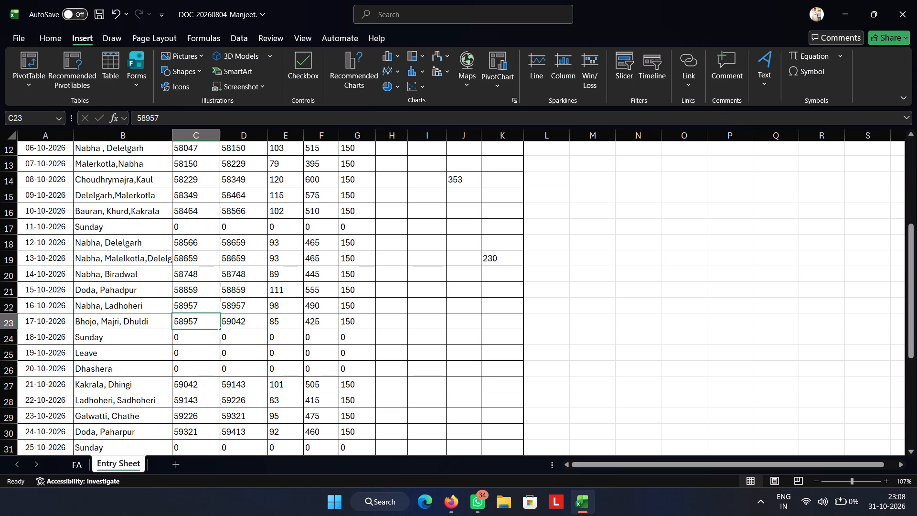
type("59")
type("042")
key("Return")
Set the Opening KM to 59143 for 21-10-2026 and 59226 for 22-10-2026.
key("Return")
key("Return")
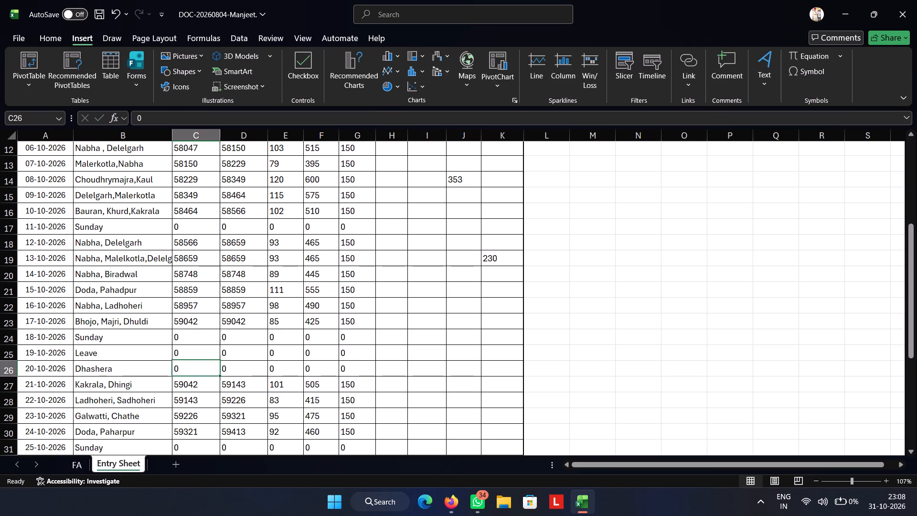
key("Return")
key("BackSpace")
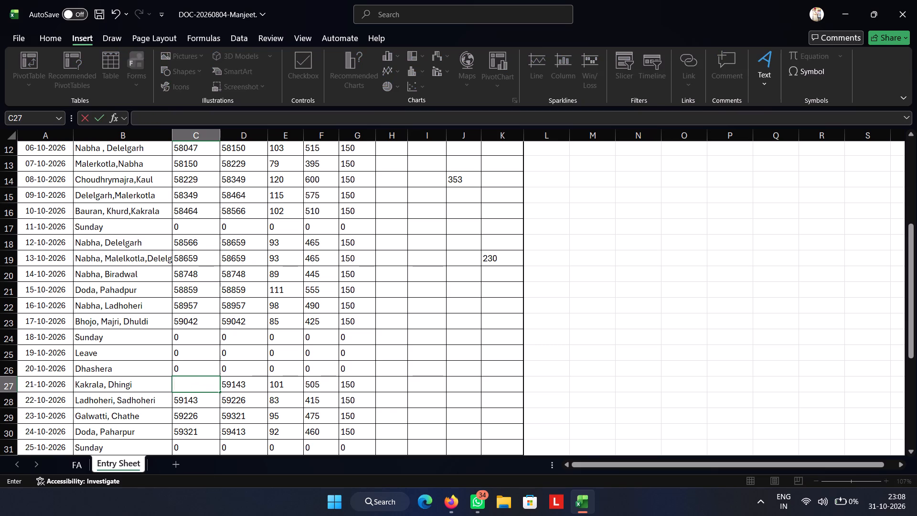
type("59")
type("143")
key("Return")
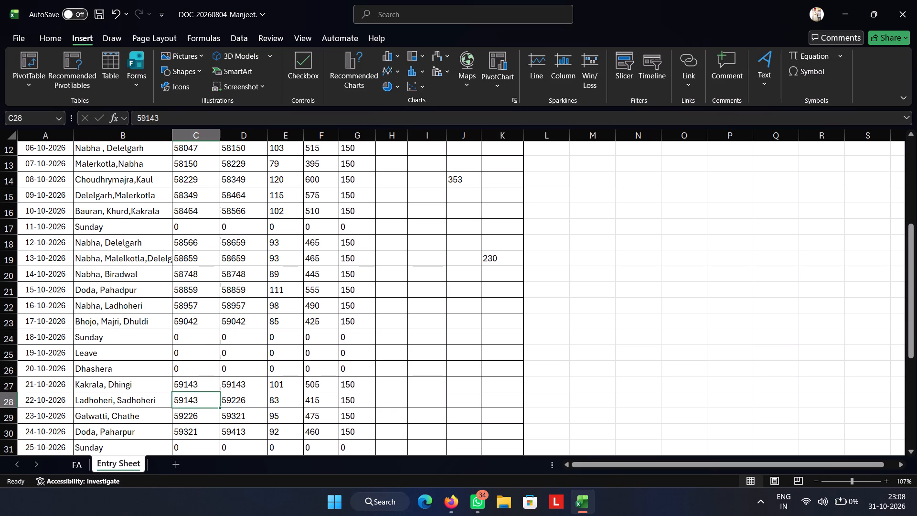
key("BackSpace")
type("59")
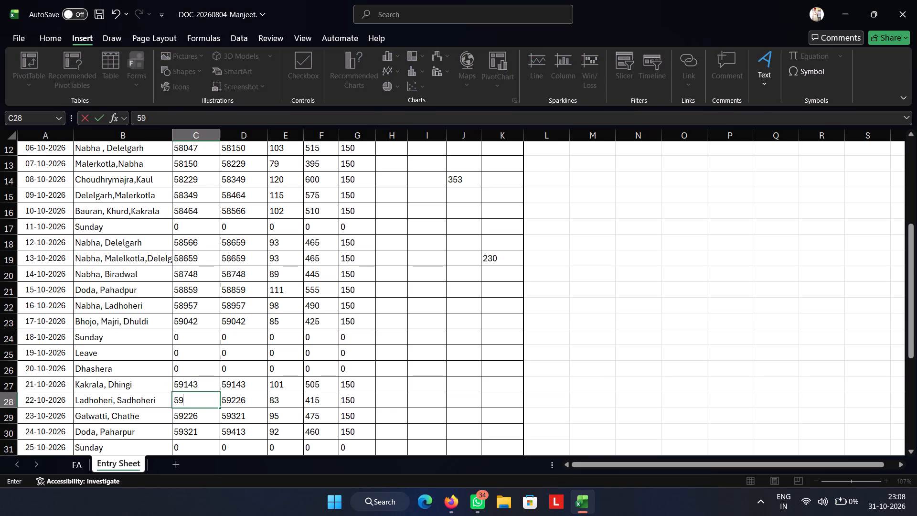
type("226")
key("Return")
Set the Opening KM to 59321 for 23-10-2026 and 59413 for 24-10-2026.
key("BackSpace")
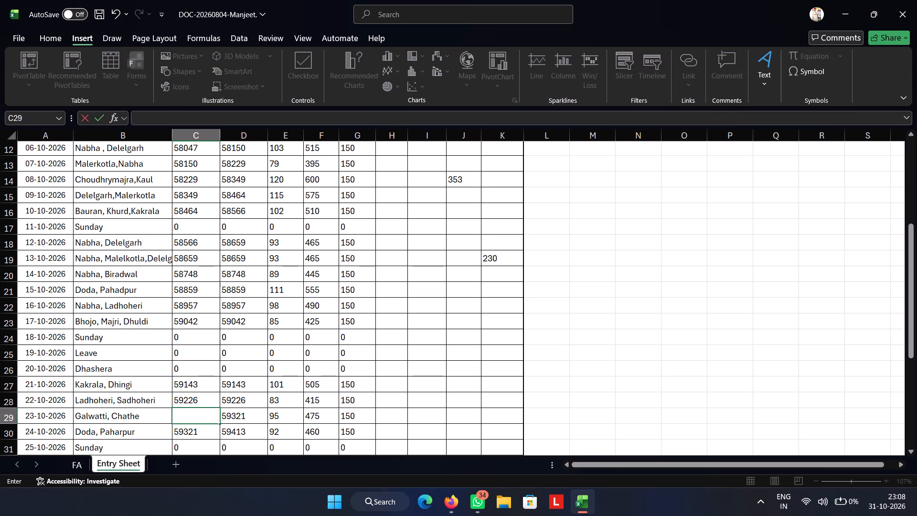
type("59")
type("321")
key("Return")
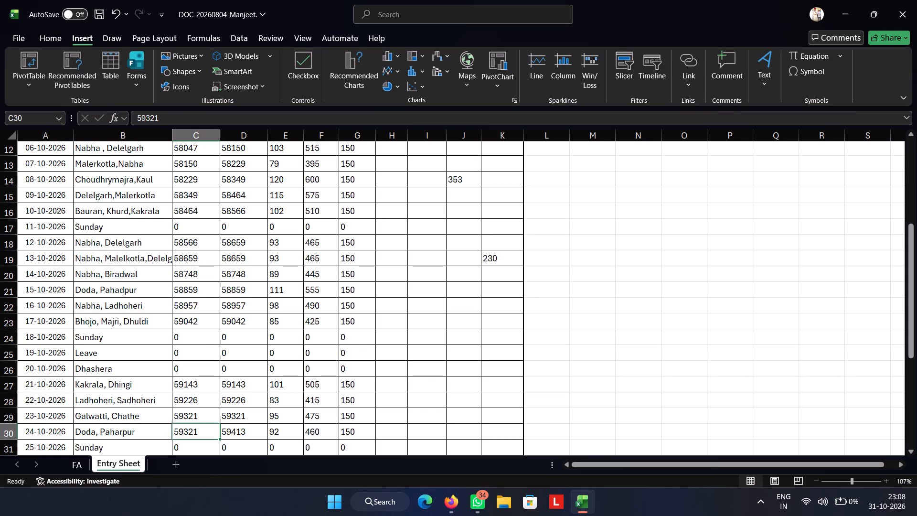
key("BackSpace")
scroll(202, 308, "up", 2)
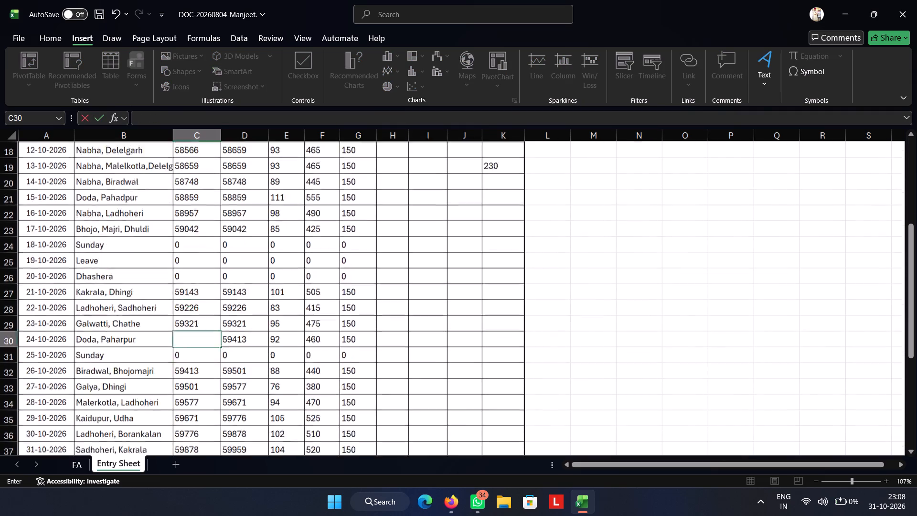
scroll(202, 308, "up", 3)
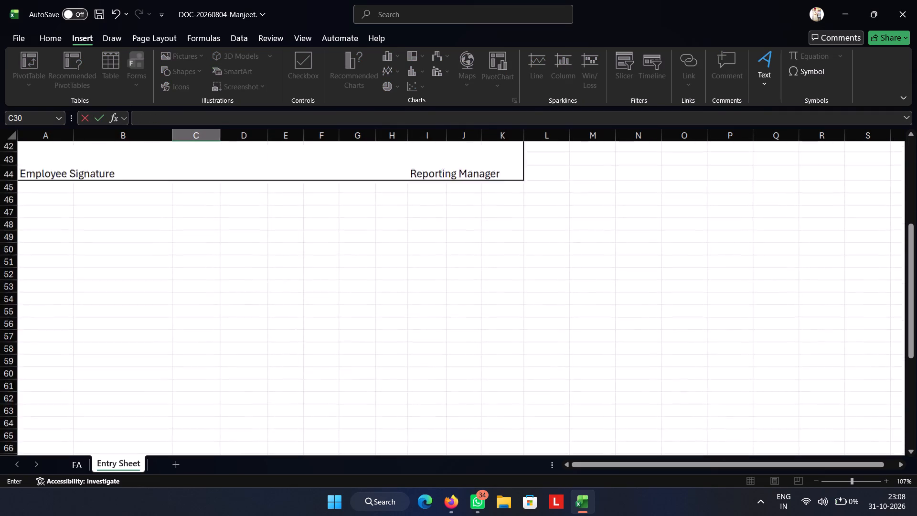
scroll(202, 308, "up", 1)
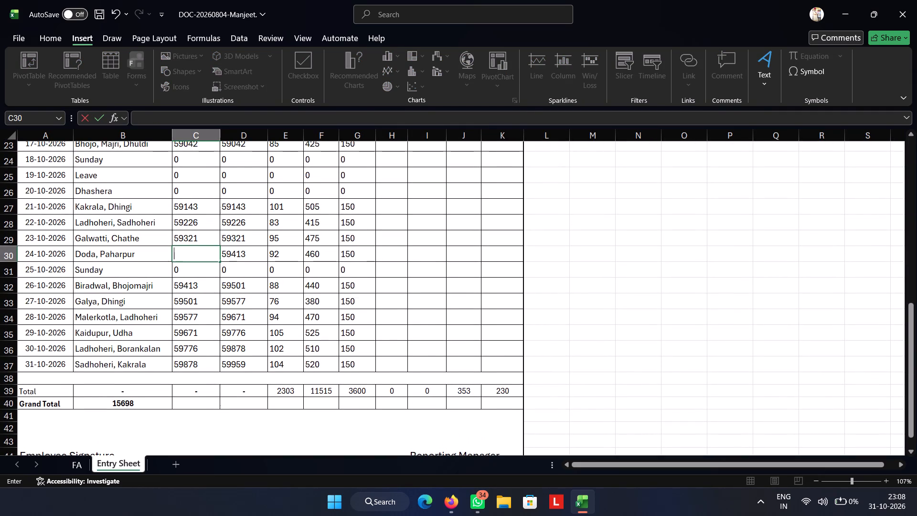
type("59")
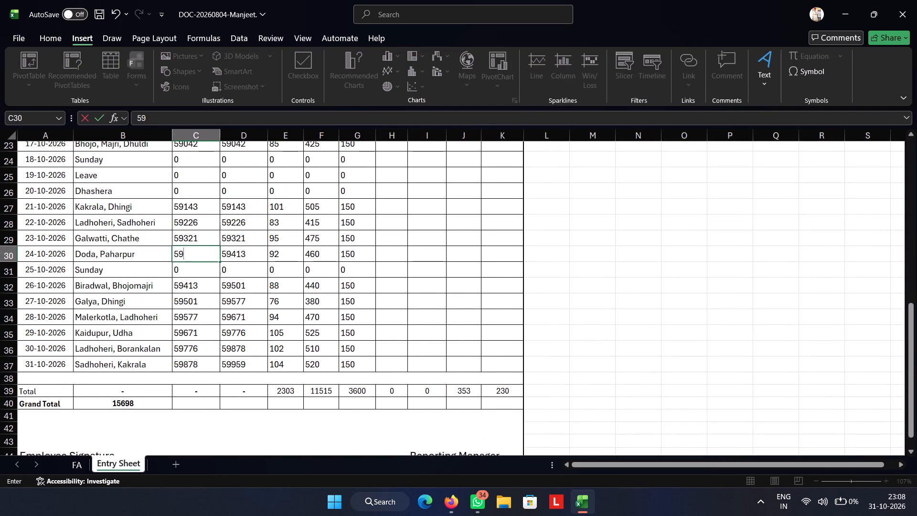
type("413")
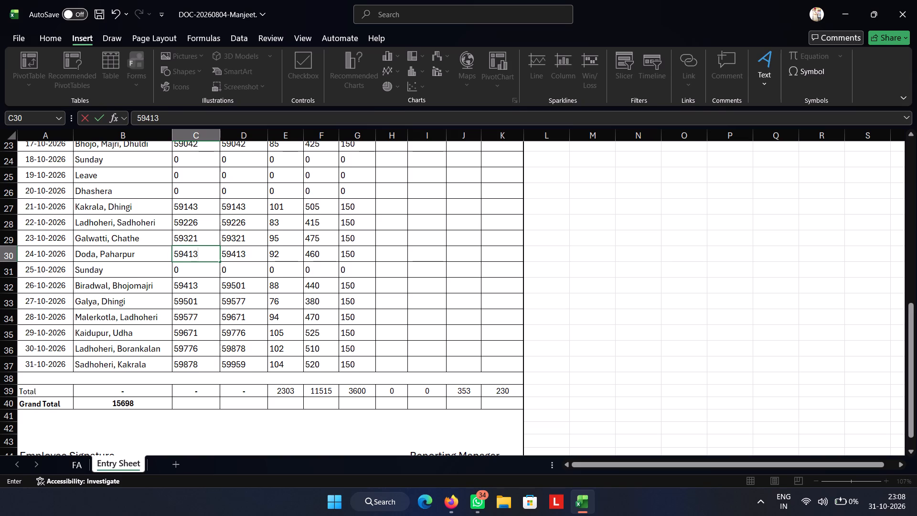
key("Return")
Set the Opening KM to 59501 for 26-10-2026 and 59577 for 27-10-2026.
key("Return")
key("BackSpace")
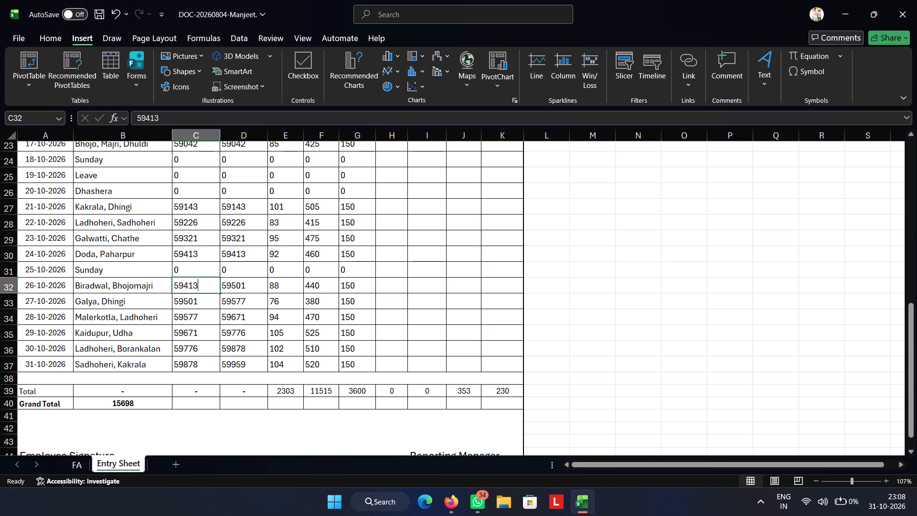
type("59501")
key("Return")
key("BackSpace")
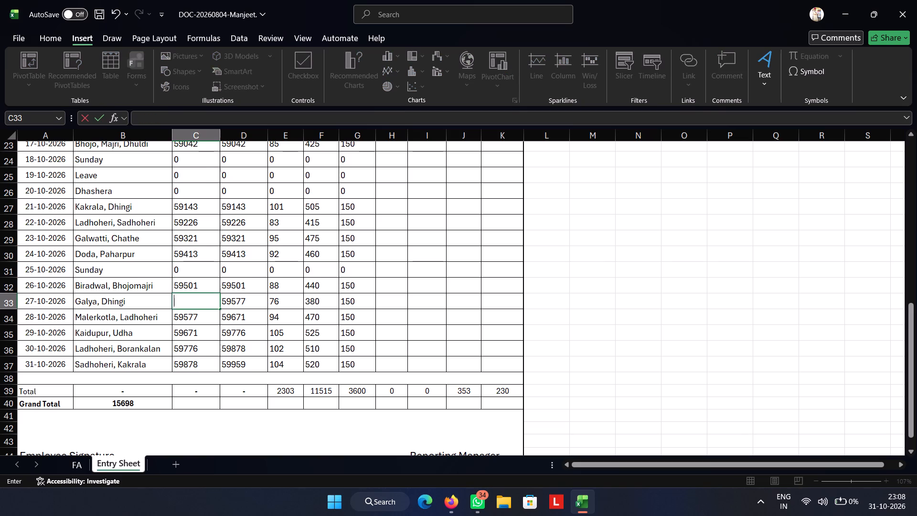
type("59")
type("577")
key("Return")
Set the Opening KM to 59671 for 28-10-2026 and 59776 for 29-10-2026.
key("BackSpace")
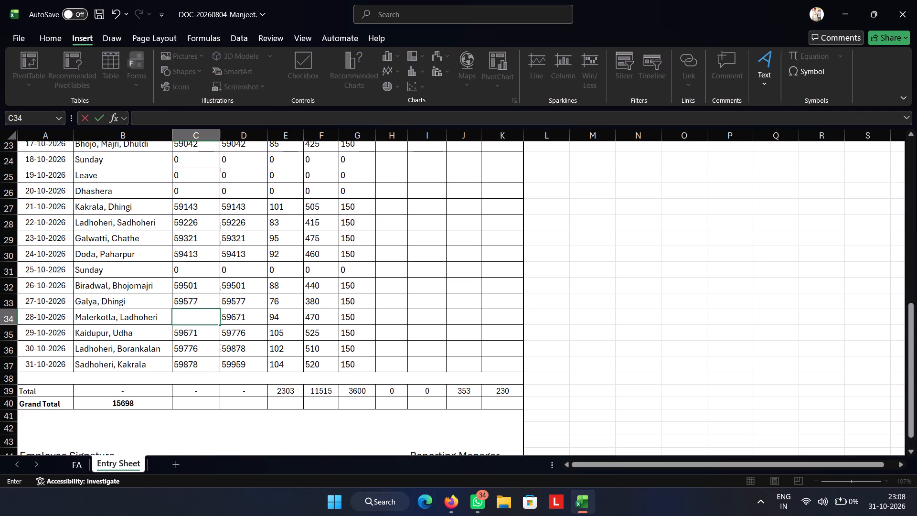
type("59")
type("671")
key("Return")
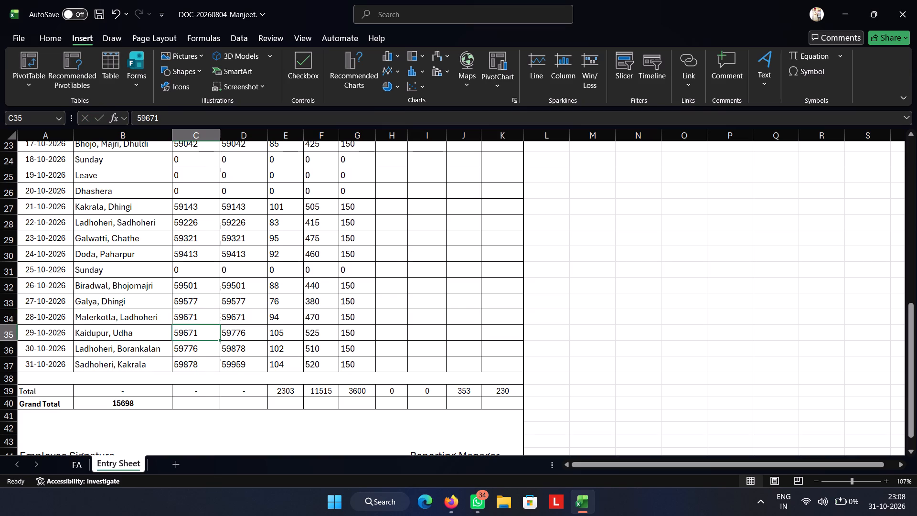
key("BackSpace")
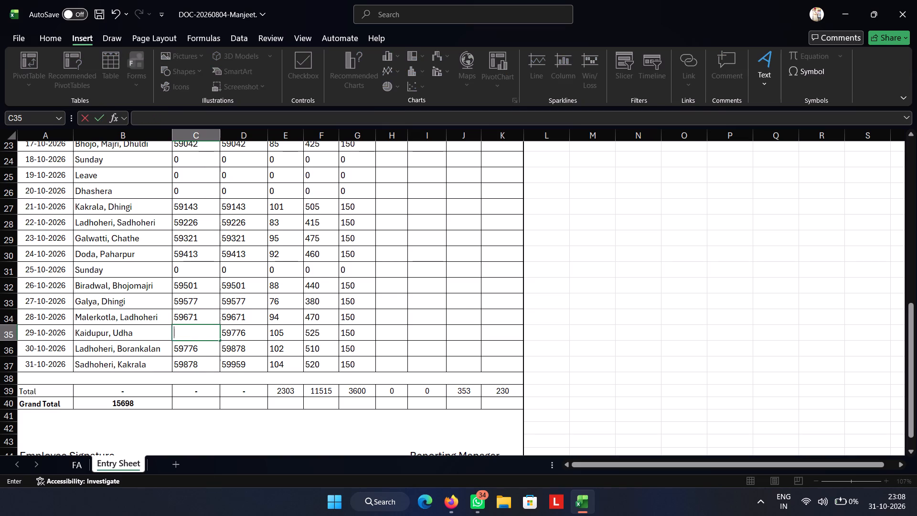
type("59")
type("776")
key("Return")
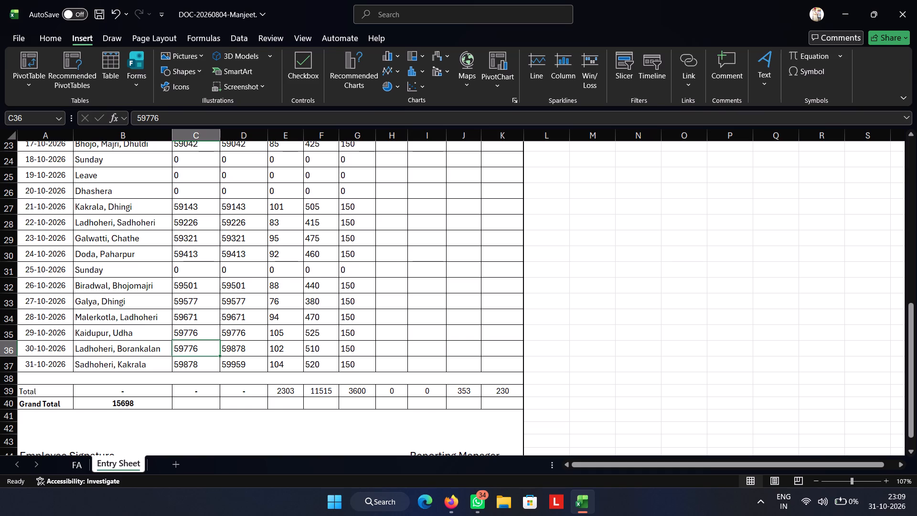
Set the Opening KM to 59878 for 30-10-2026 and 59959 for 31-10-2026.
key("BackSpace")
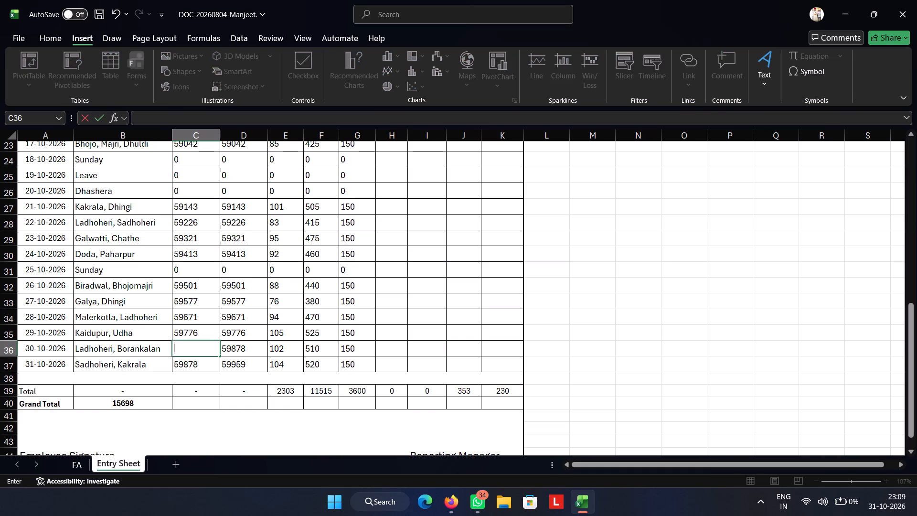
type("59")
type("878")
key("Return")
key("BackSpace")
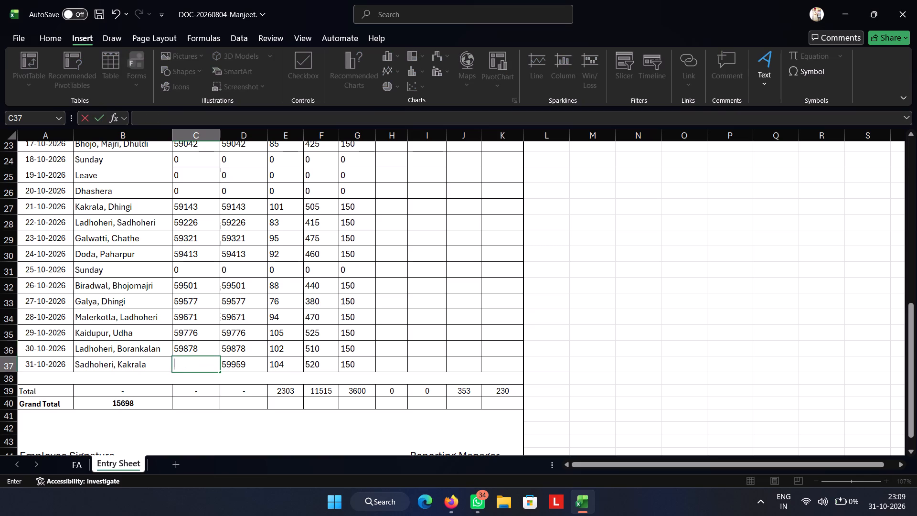
type("59")
key("9")
type("59")
Set the Closing KM to 58748 for 13-10-2026 and 58859 for 14-10-2026.
scroll(254, 217, "up", 1)
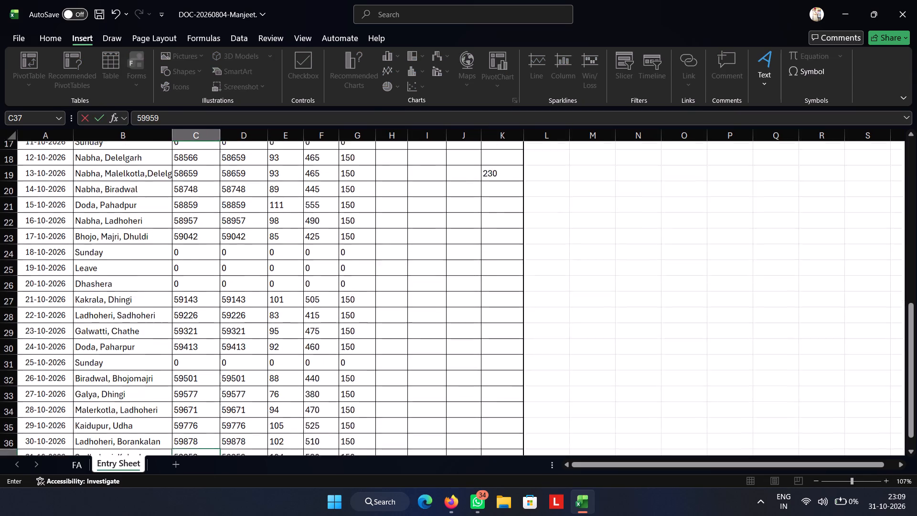
scroll(254, 217, "up", 2)
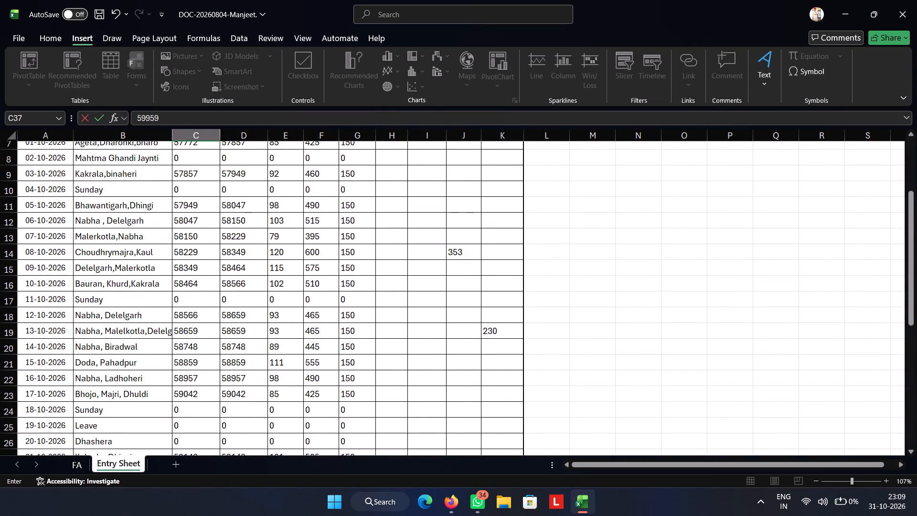
double_click(250, 336)
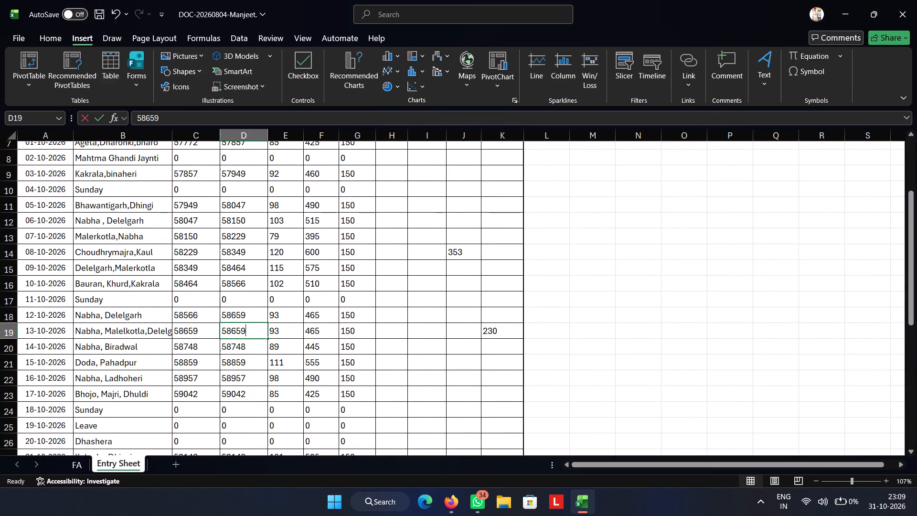
key("BackSpace")
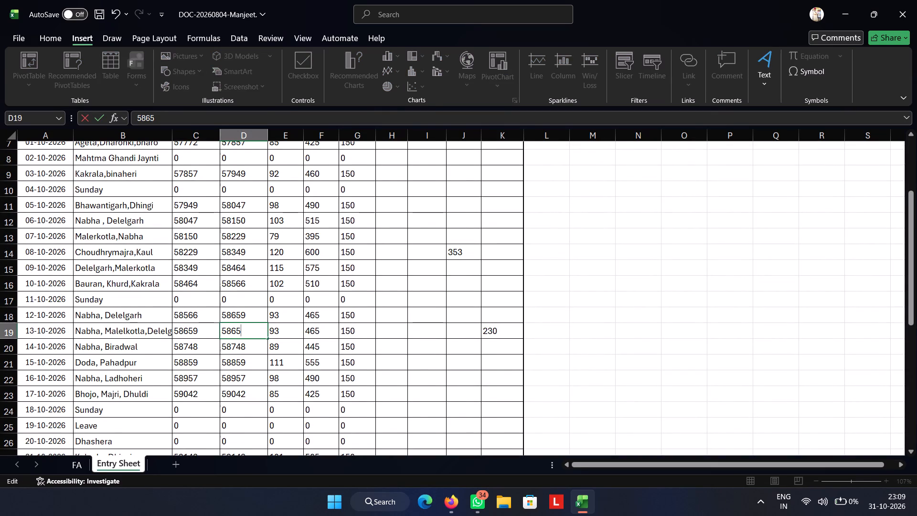
key("BackSpace")
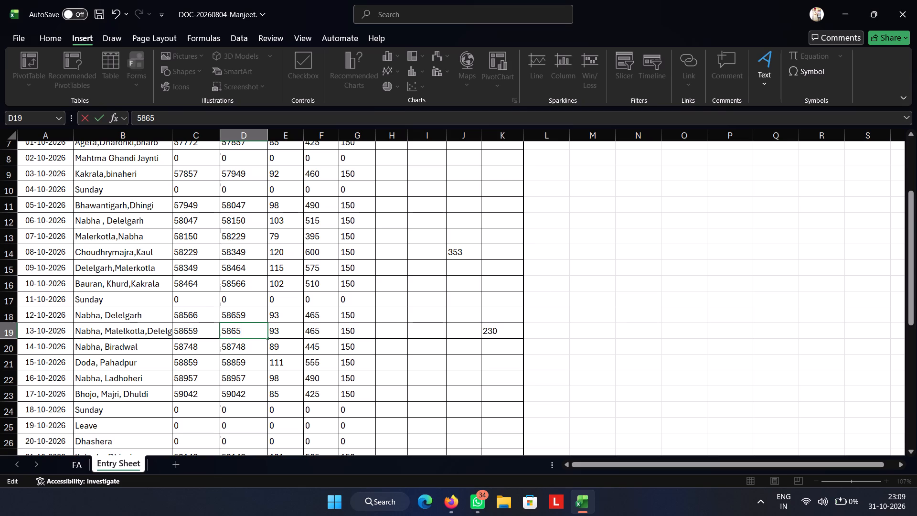
key("BackSpace")
type("748")
key("Return")
key("BackSpace")
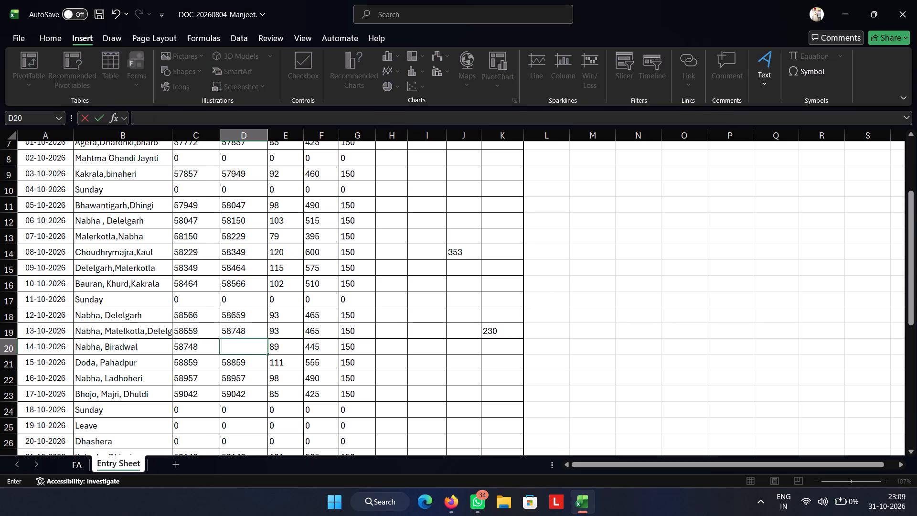
type("58")
type("859")
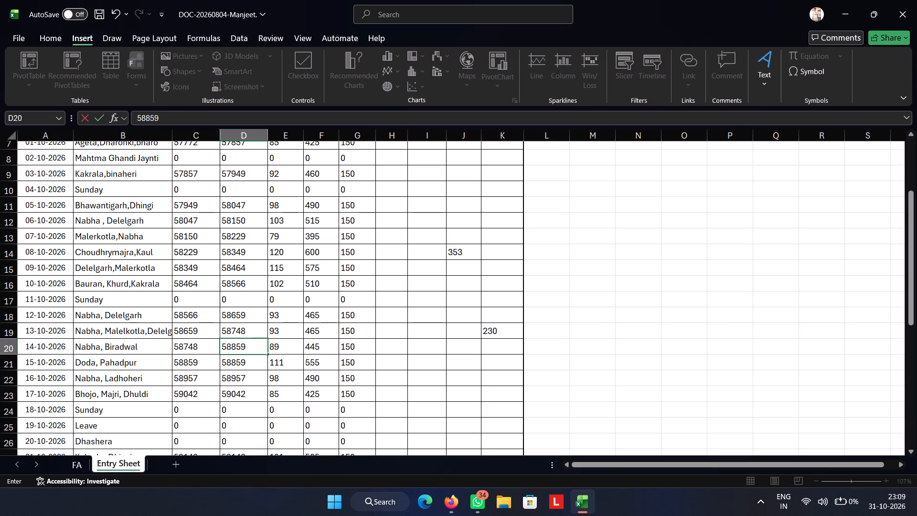
key("Return")
Set the Closing KM to 58957 for 15-10-2026 and 59042 for 16-10-2026.
key("BackSpace")
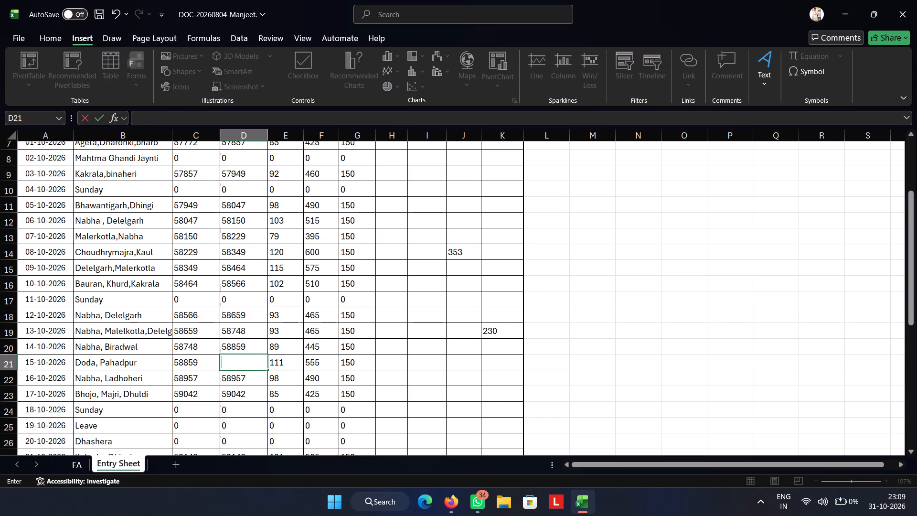
type("58")
type("957")
key("Return")
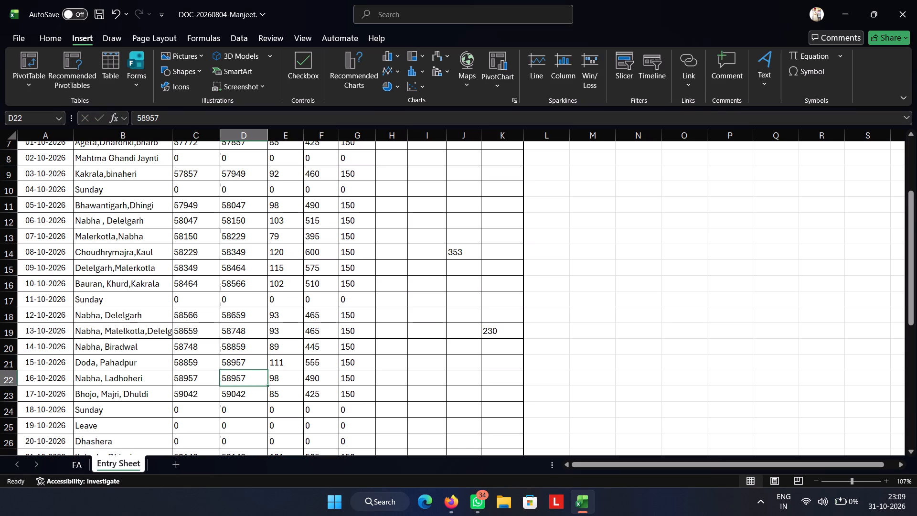
key("BackSpace")
type("590")
type("42")
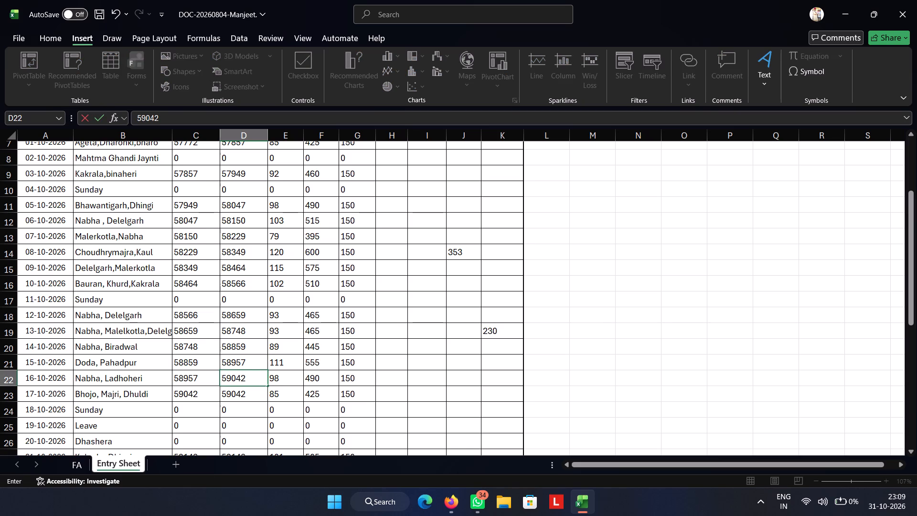
key("Return")
Set the Closing KM to 59143 for 17-10-2026.
scroll(250, 336, "down", 1)
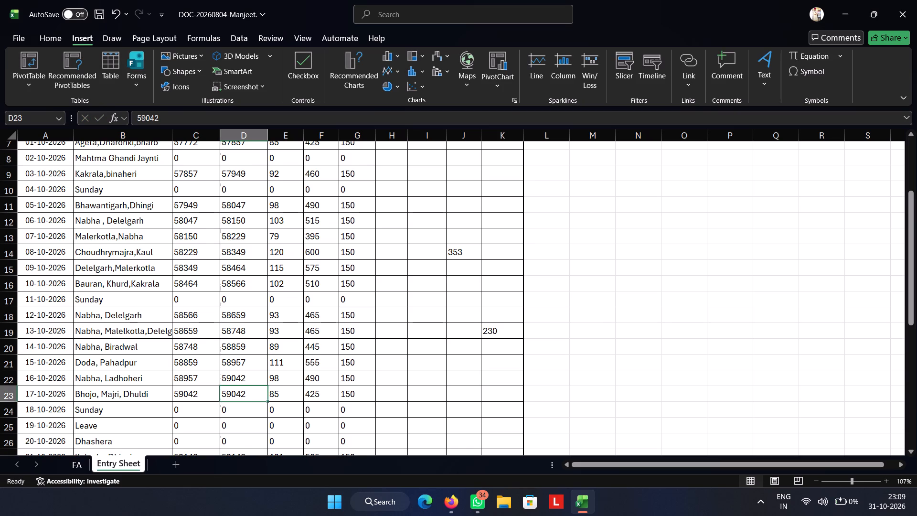
scroll(250, 336, "down", 1)
key("BackSpace")
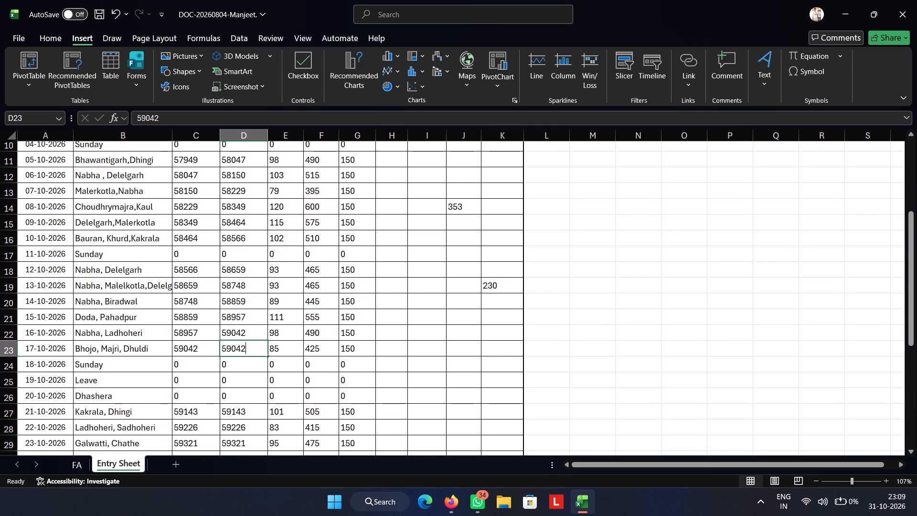
type("59")
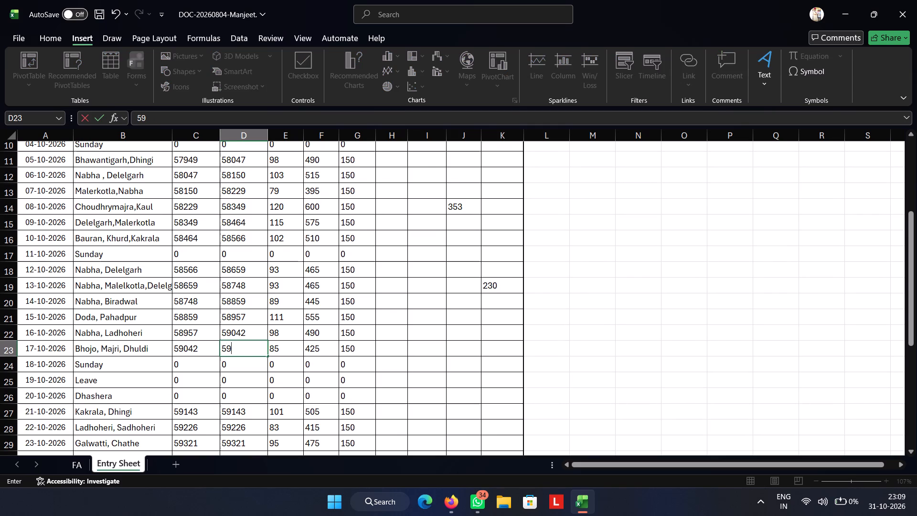
type("143")
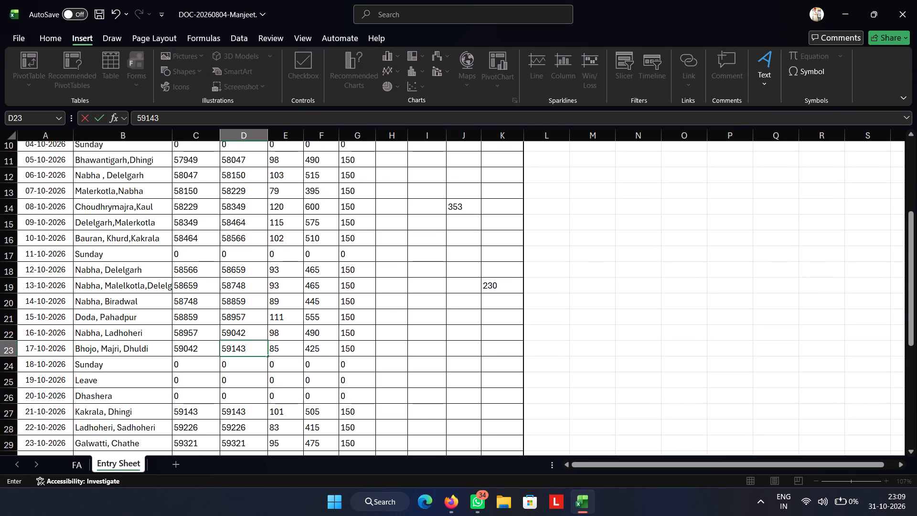
key("Return")
Set the Closing KM to 59226 for 21-10-2026 and 59321 for 22-10-2026.
key("Return")
key("Return")
key("Return")
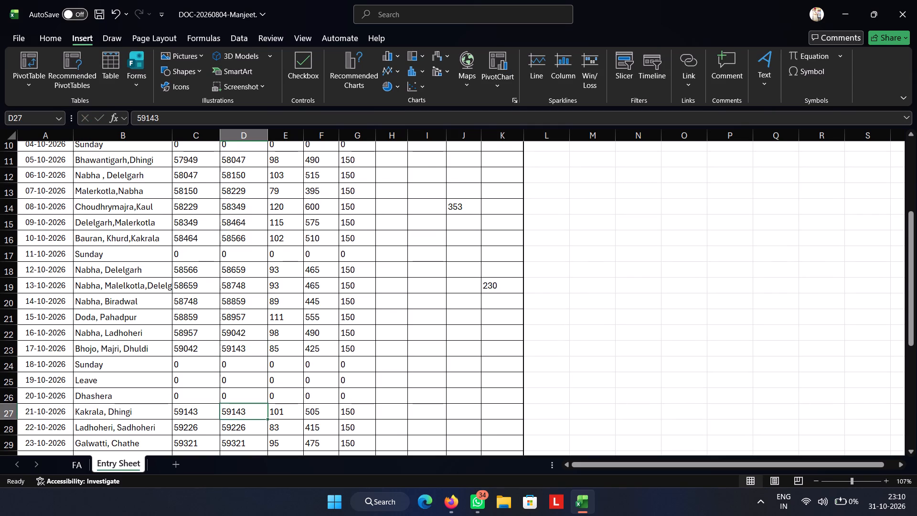
key("BackSpace")
type("5922")
key("6")
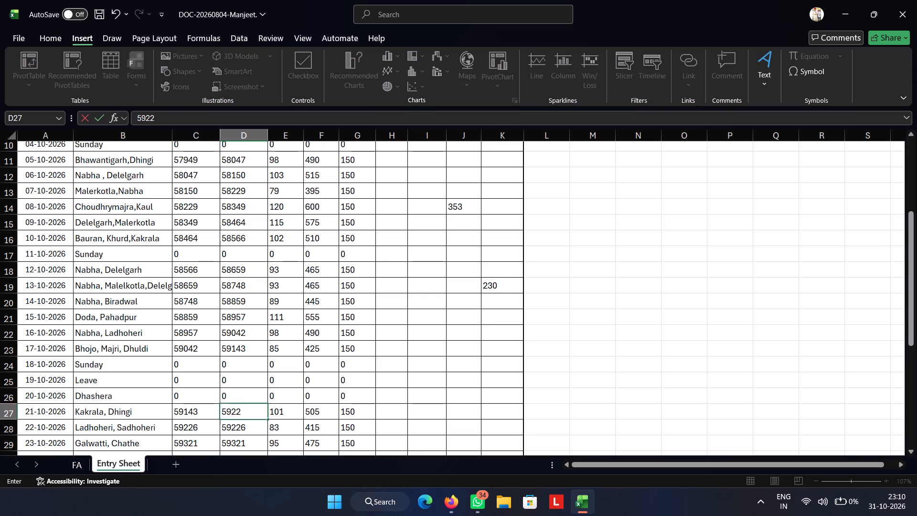
key("Return")
key("BackSpace")
type("59")
type("321")
key("Return")
scroll(250, 336, "down", 1)
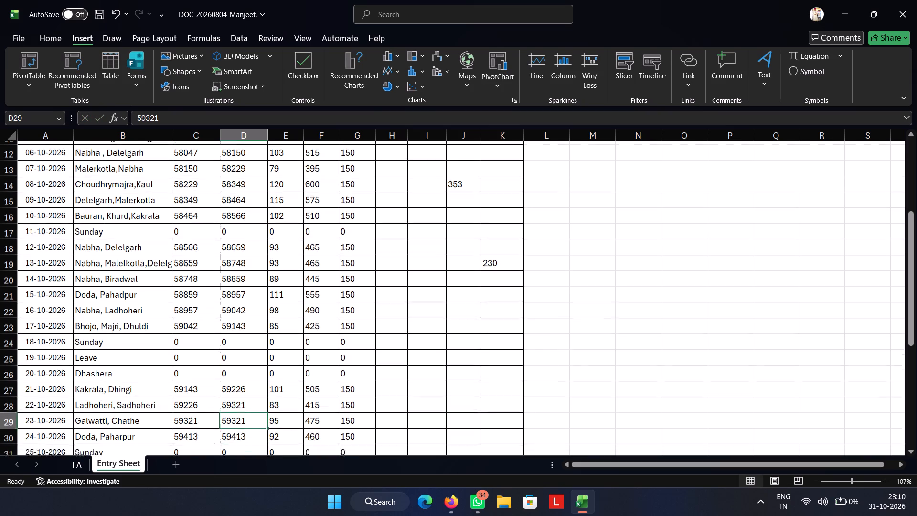
Set the Closing KM to 59413 for 23-10-2026 and 59501 for 24-10-2026.
scroll(250, 336, "down", 2)
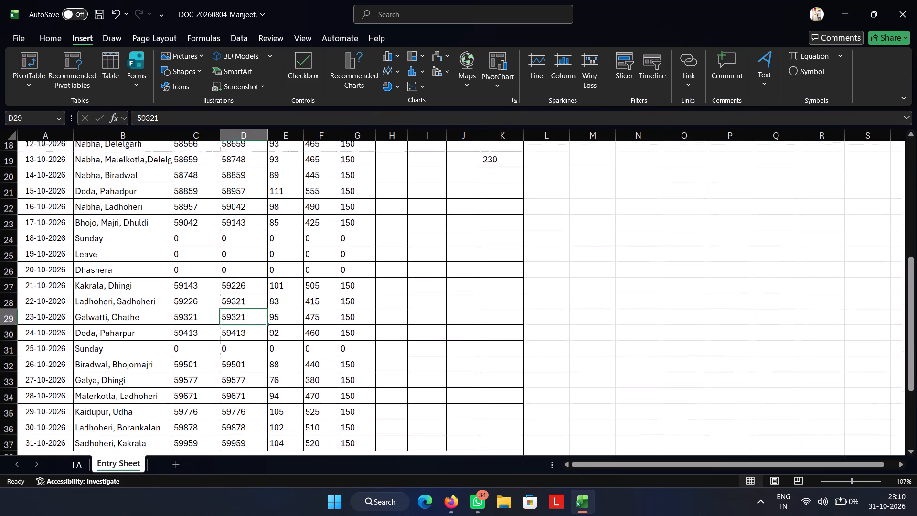
scroll(249, 340, "down", 1)
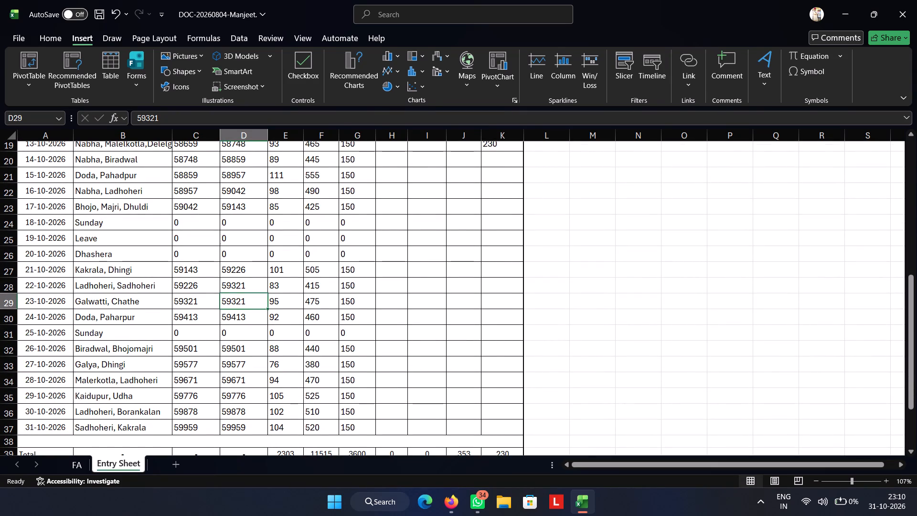
key("BackSpace")
type("59")
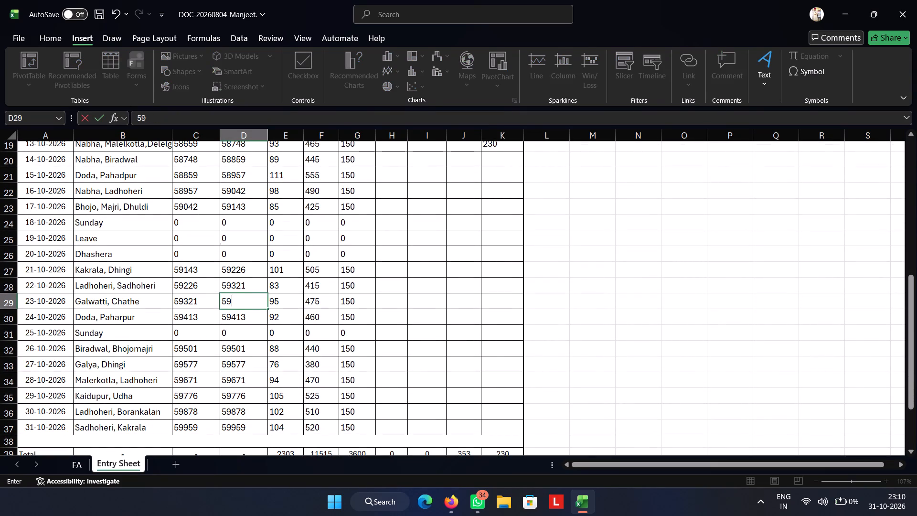
type("413")
key("Return")
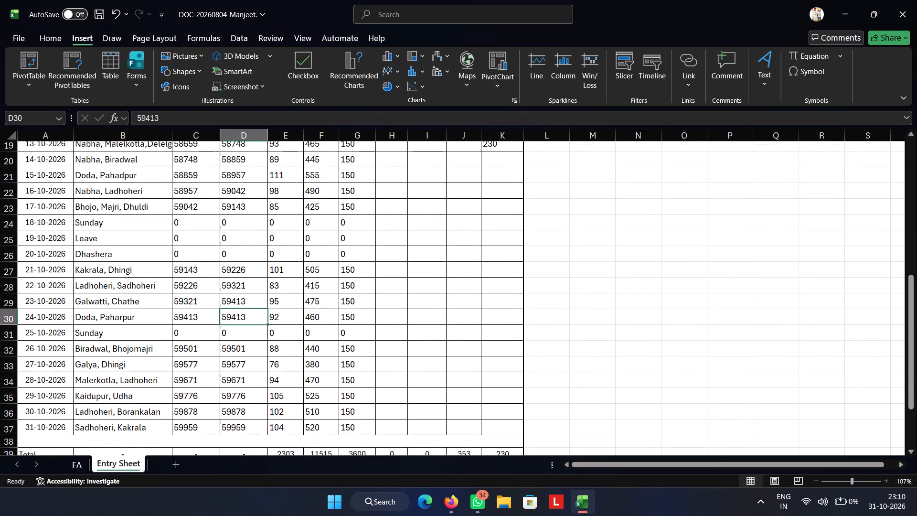
key("BackSpace")
type("59501")
key("Return")
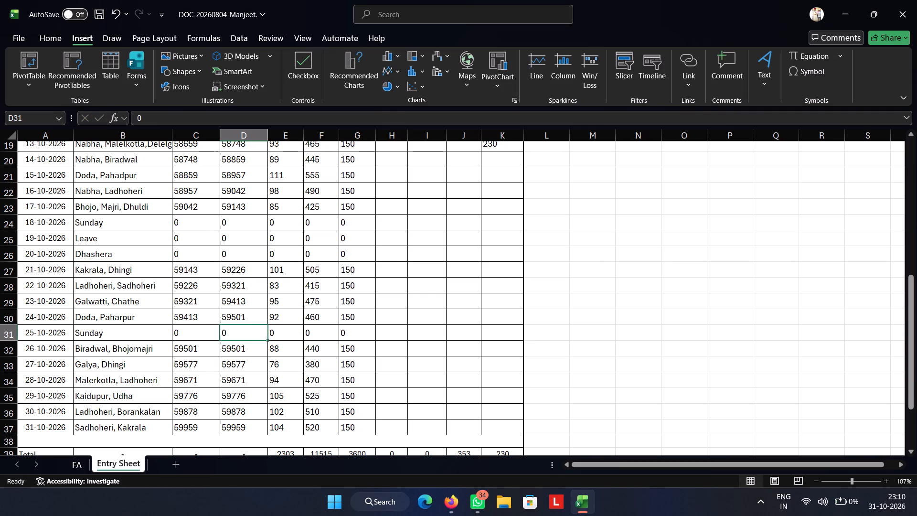
Set the Closing KM to 59577 for 26-10-2026 and 59671 for 27-10-2026.
key("Return")
key("BackSpace")
type("59")
type("577")
key("Return")
key("BackSpace")
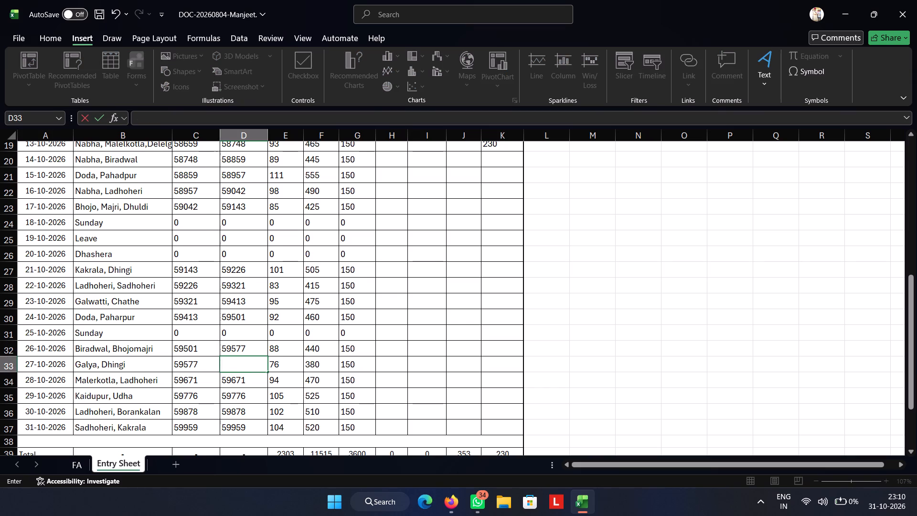
type("59")
type("671")
key("Return")
Set the Closing KM to 59776 for 28-10-2026 and 59878 for 29-10-2026.
key("BackSpace")
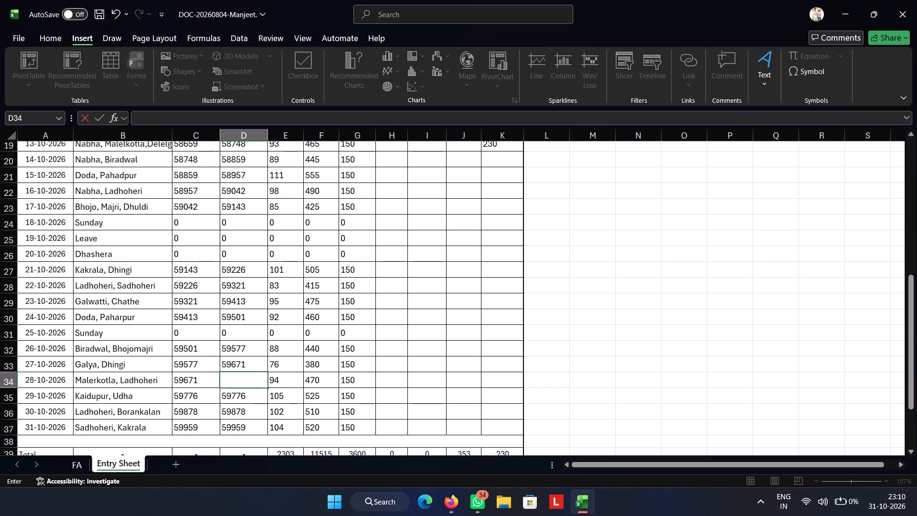
type("59")
type("776")
key("Return")
key("BackSpace")
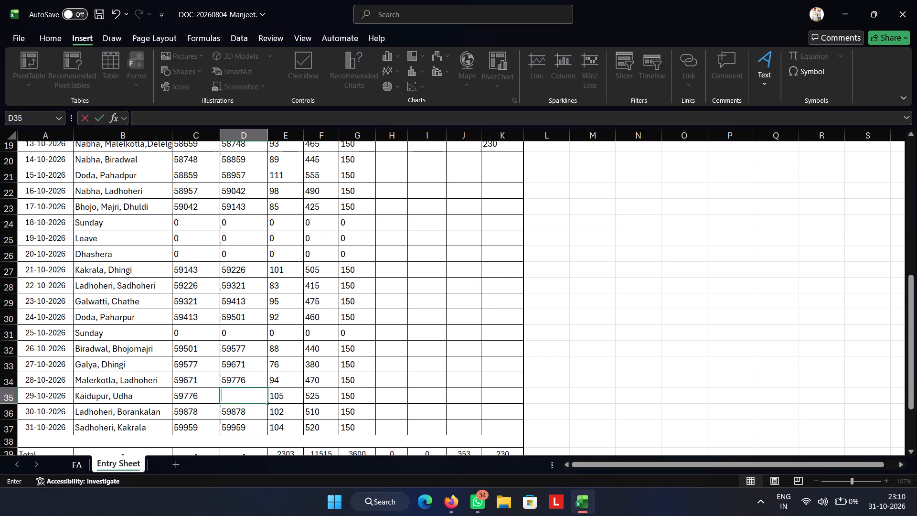
type("59")
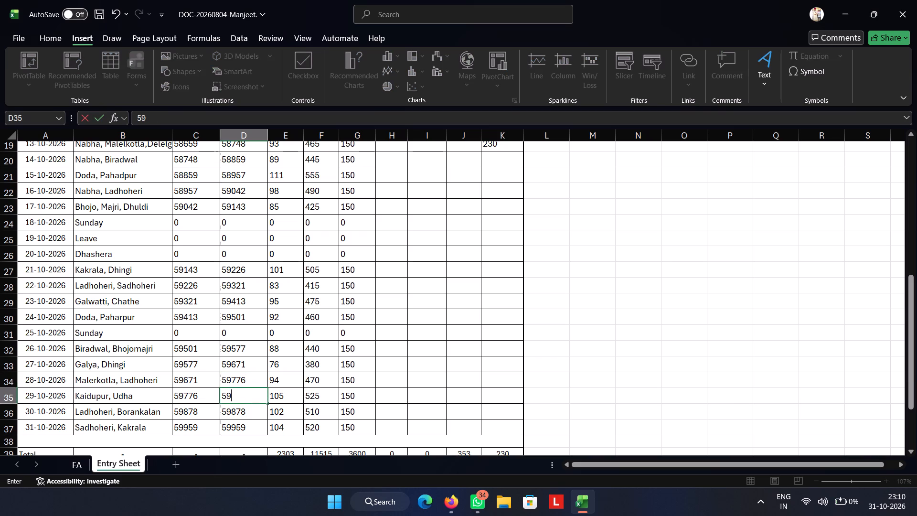
type("878")
key("Return")
Set the Closing KM to 59959 for 30-10-2026 and 0000 for 31-10-2026.
key("BackSpace")
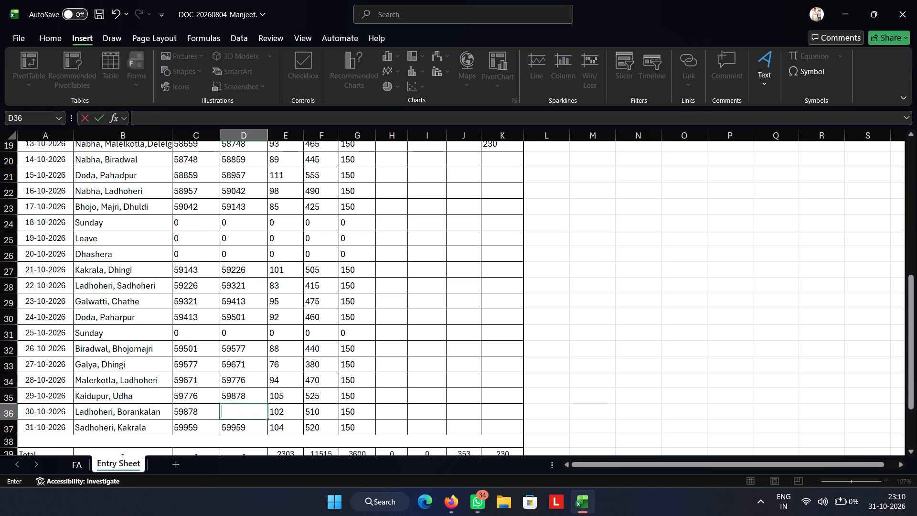
key("5")
key("9")
type("959")
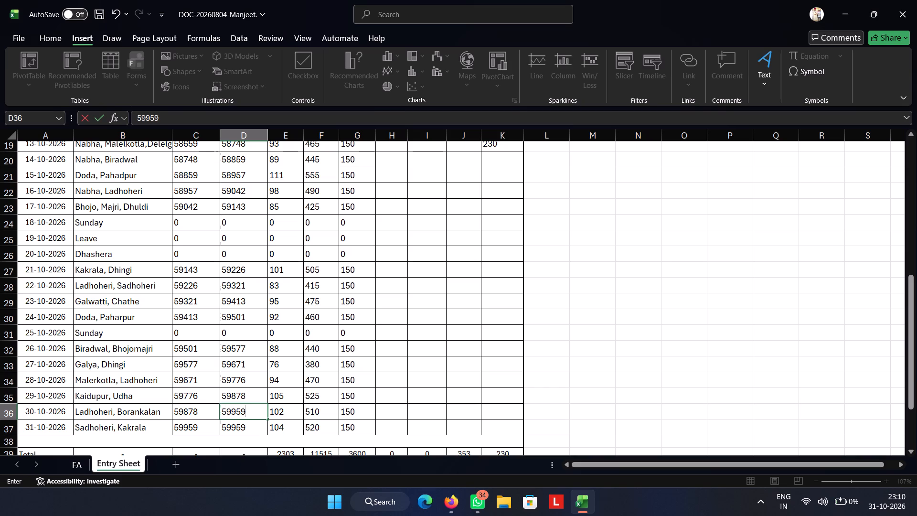
key("Return")
key("BackSpace")
type("0000")
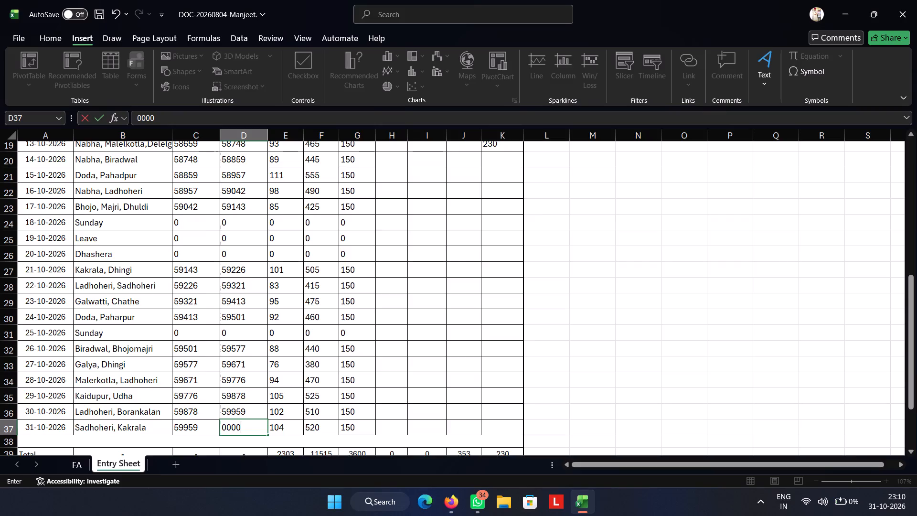
Set the Run KM to 89 for 13-10-2026 and 111 for 14-10-2026.
scroll(395, 333, "up", 3)
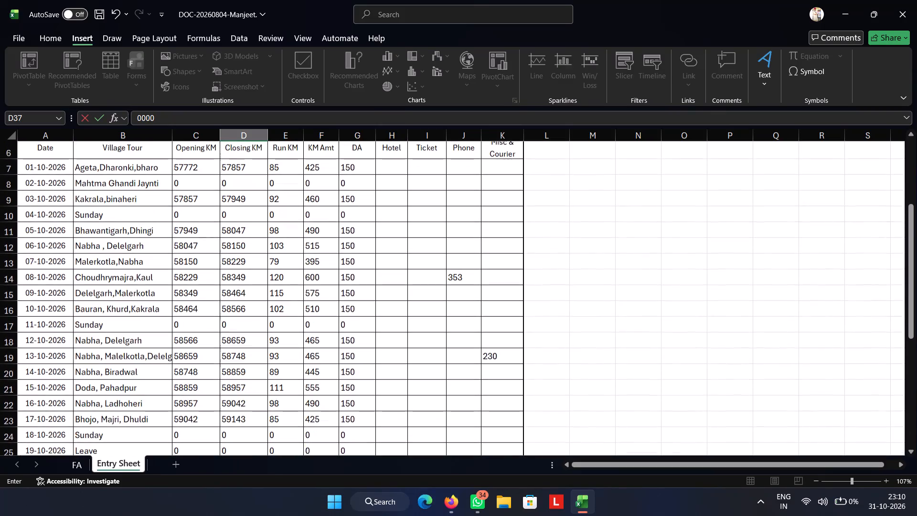
scroll(373, 291, "up", 1)
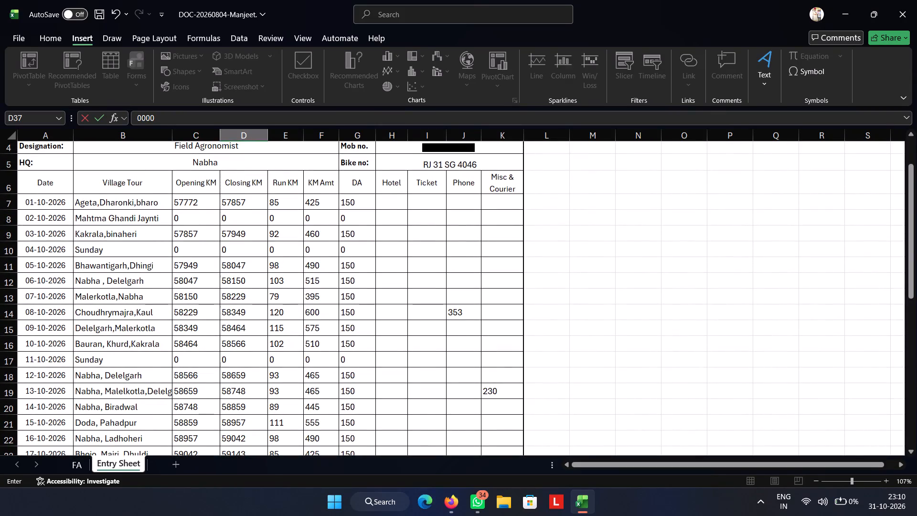
double_click(289, 393)
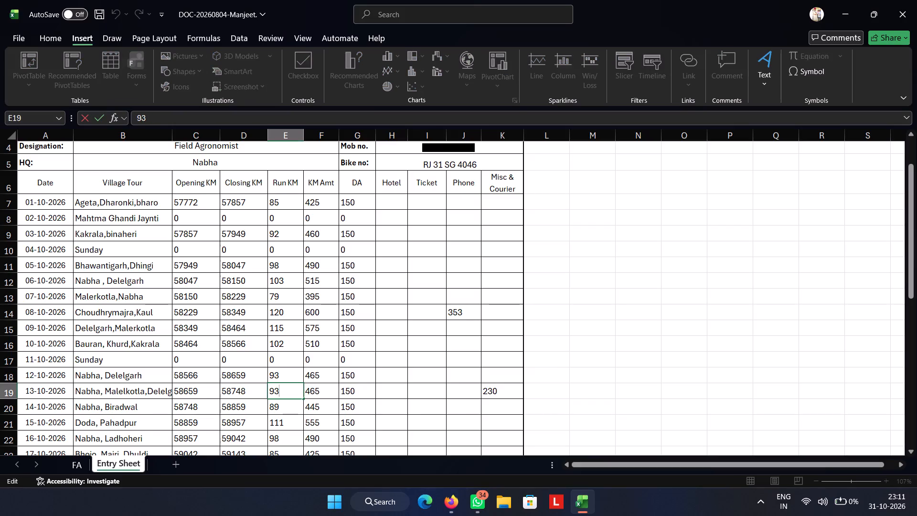
key("BackSpace")
key("BackSpace")
type("89")
key("Return")
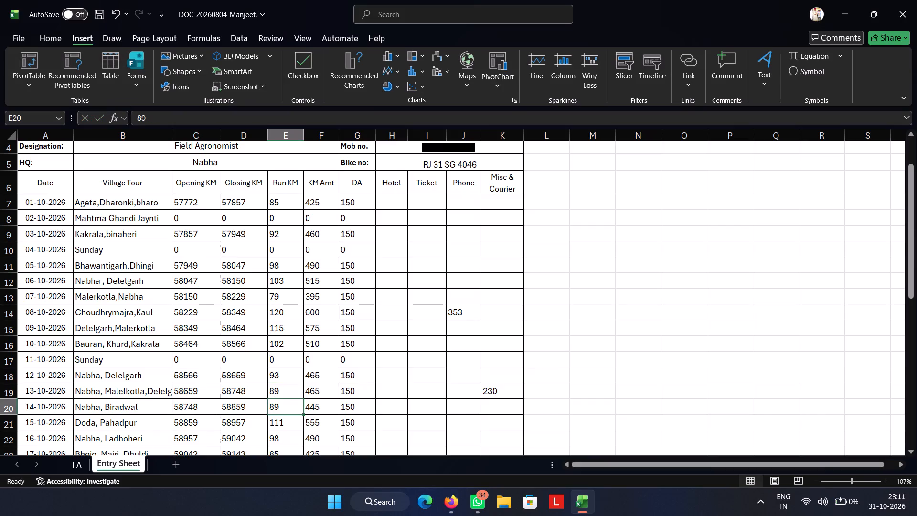
key("BackSpace")
type("111")
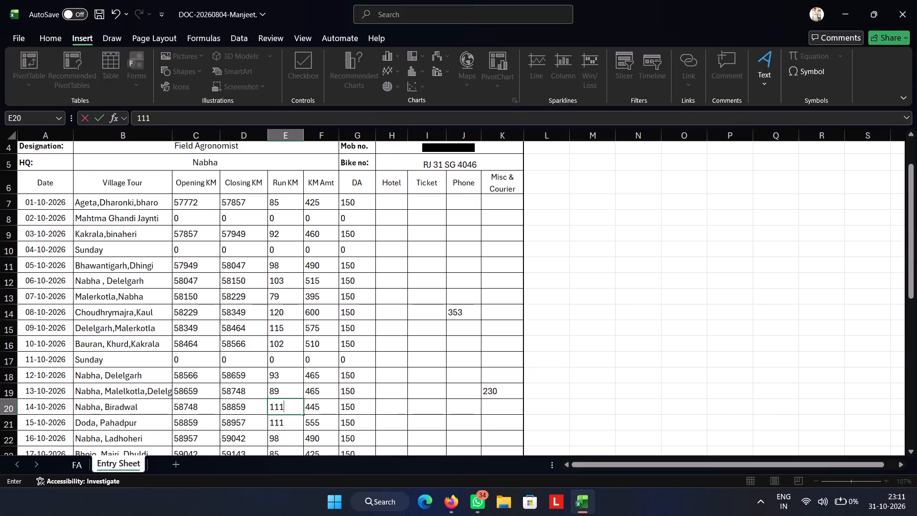
key("Return")
Set the Run KM to 98 for 15-10-2026 and 85 for 16-10-2026.
key("BackSpace")
type("98")
key("Return")
key("BackSpace")
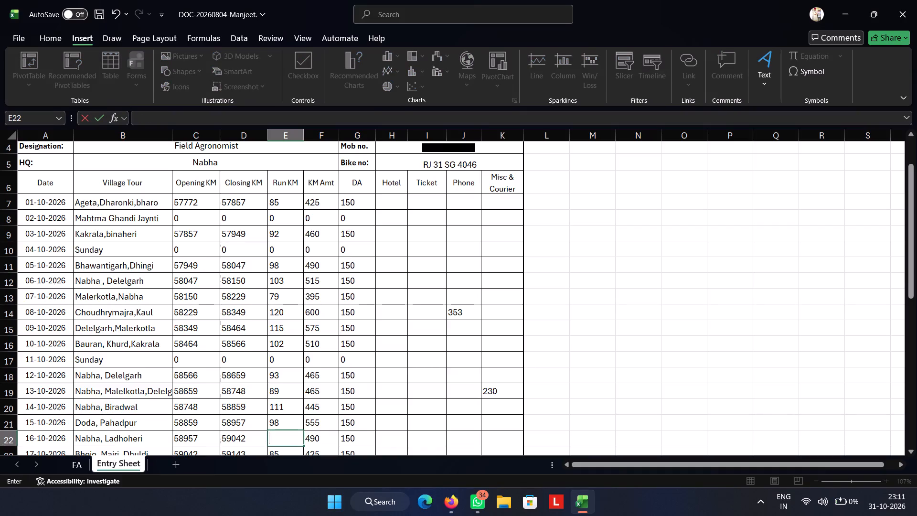
type("85")
scroll(289, 393, "down", 1)
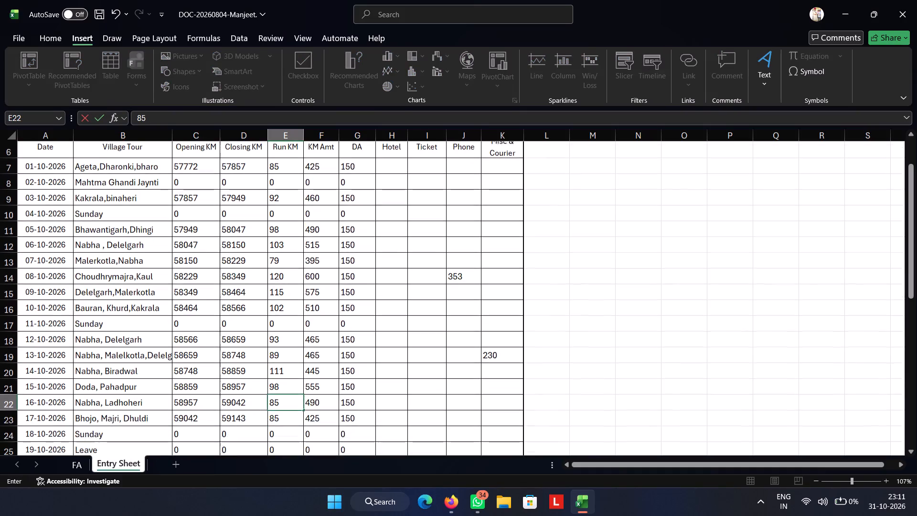
scroll(289, 393, "down", 1)
key("Return")
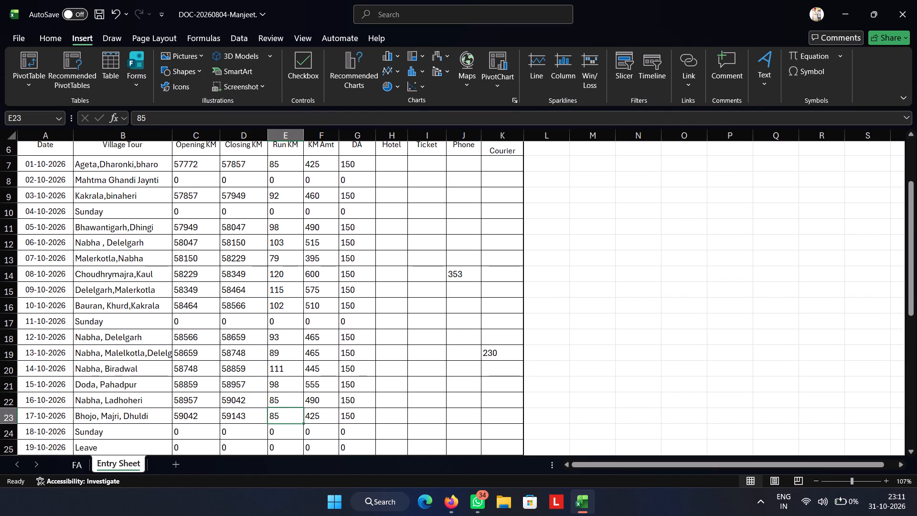
Set the Run KM to 101 for 17-10-2026 and 83 for 21-10-2026.
key("BackSpace")
scroll(289, 393, "down", 1)
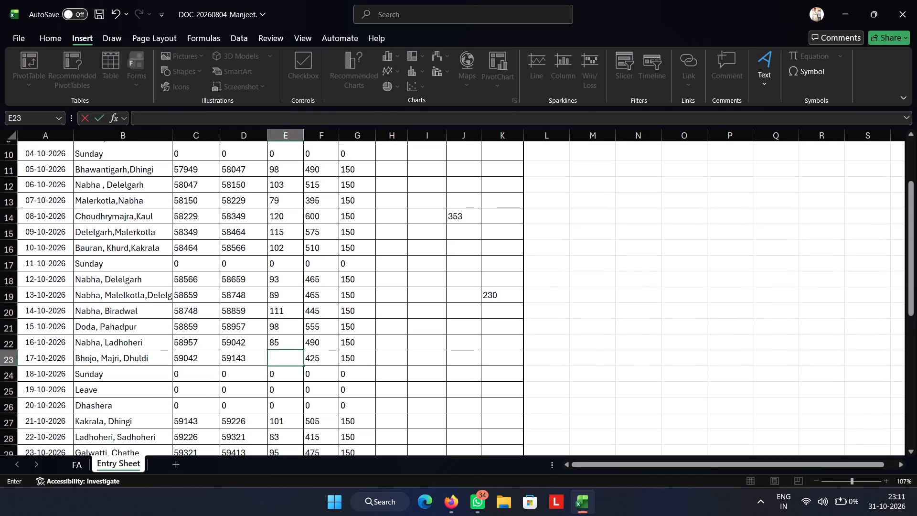
scroll(289, 393, "down", 1)
type("101")
key("Return")
key("Return")
key("Return")
key("Return")
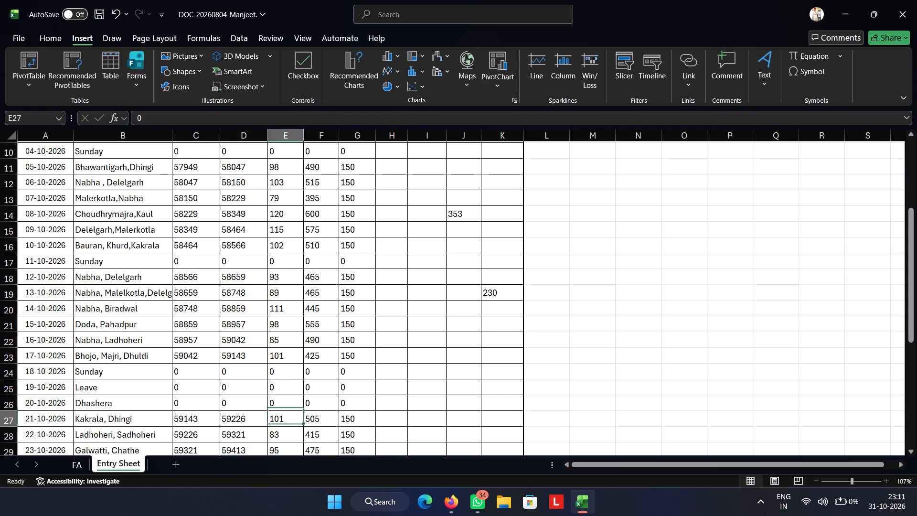
key("BackSpace")
key("8")
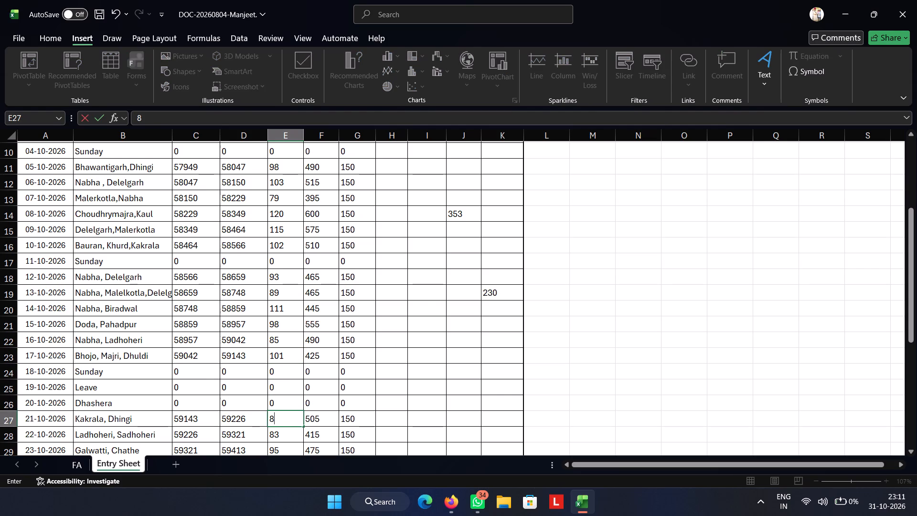
key("3")
key("Return")
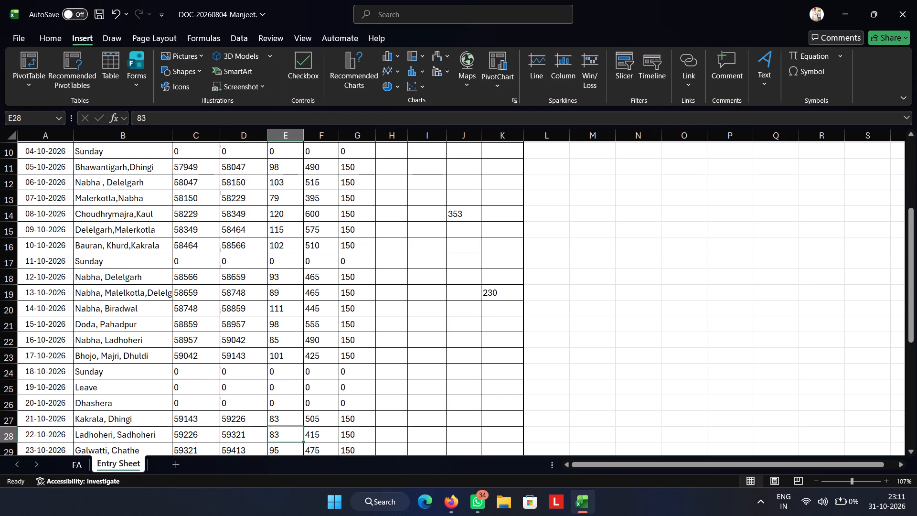
Set the Run KM to 95 for 22-10-2026 and 92 for 23-10-2026.
key("BackSpace")
type("95")
scroll(289, 393, "down", 3)
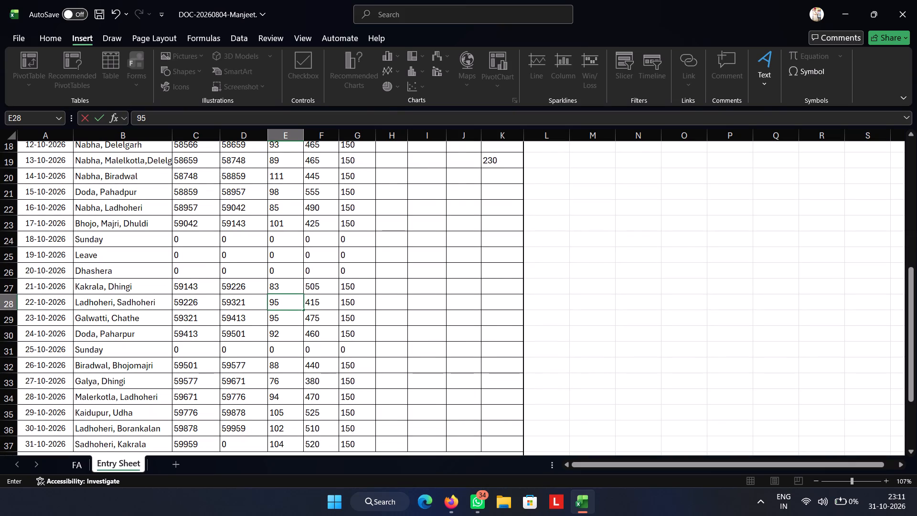
key("Return")
key("BackSpace")
type("91")
key("BackSpace")
key("2")
key("Return")
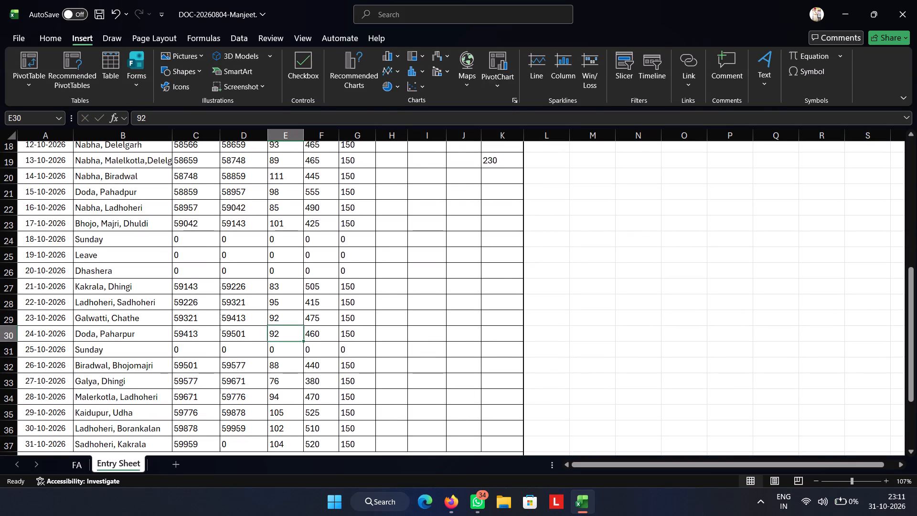
Set the Run KM to 88 for 24-10-2026 and 76 for 26-10-2026.
key("BackSpace")
type("88")
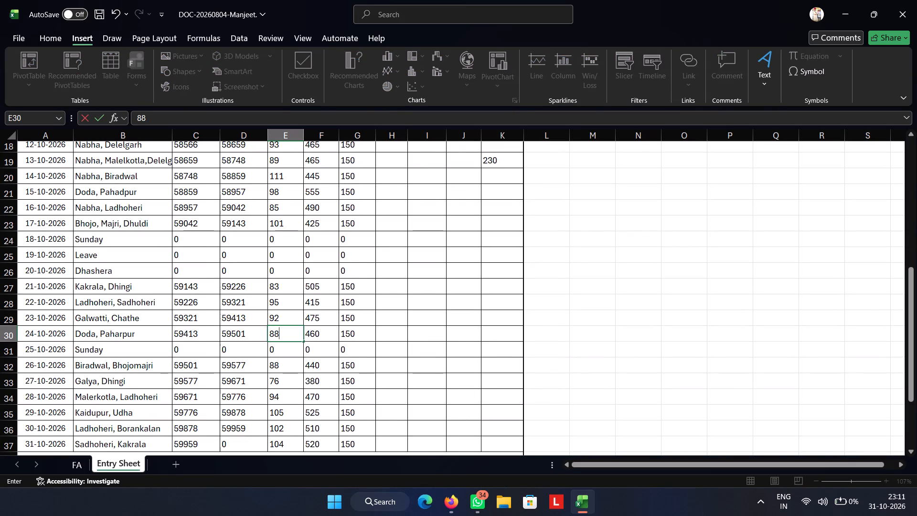
key("Return")
key("Return")
key("BackSpace")
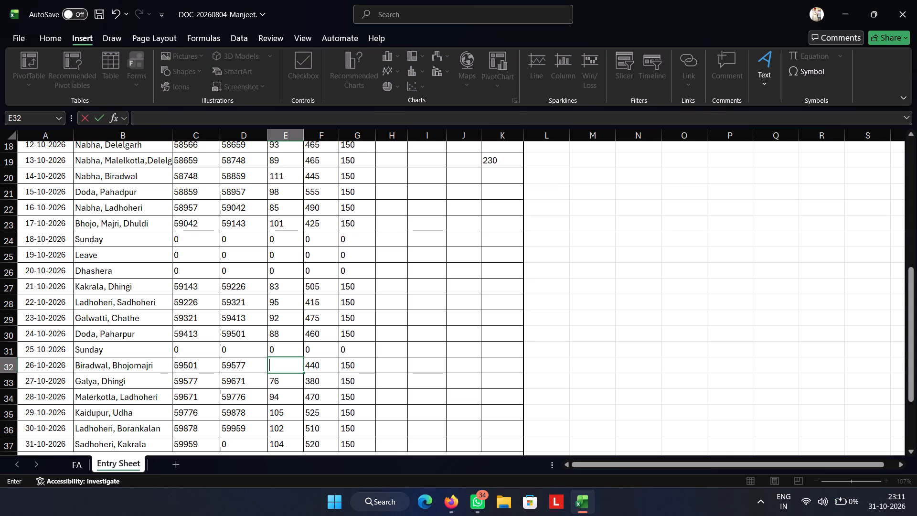
type("76")
key("Return")
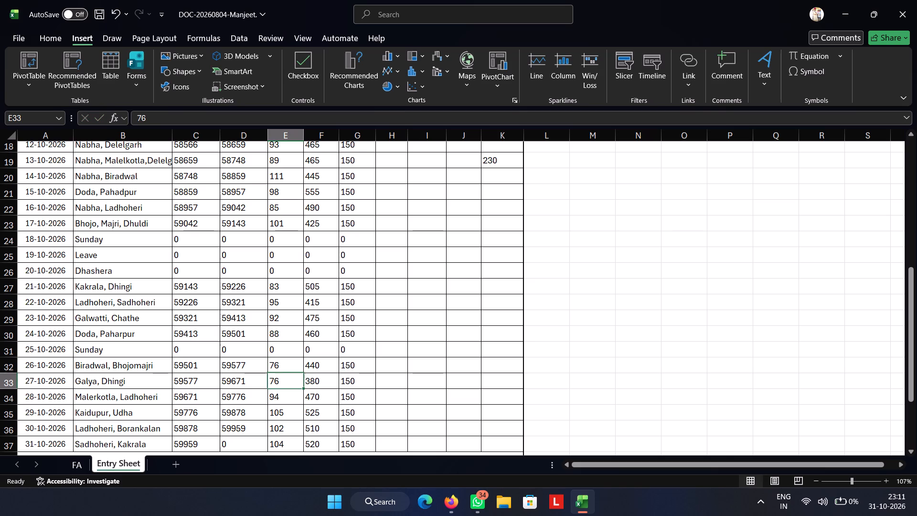
Set the Run KM to 94 for 27-10-2026 and 105 for 28-10-2026.
key("BackSpace")
type("94")
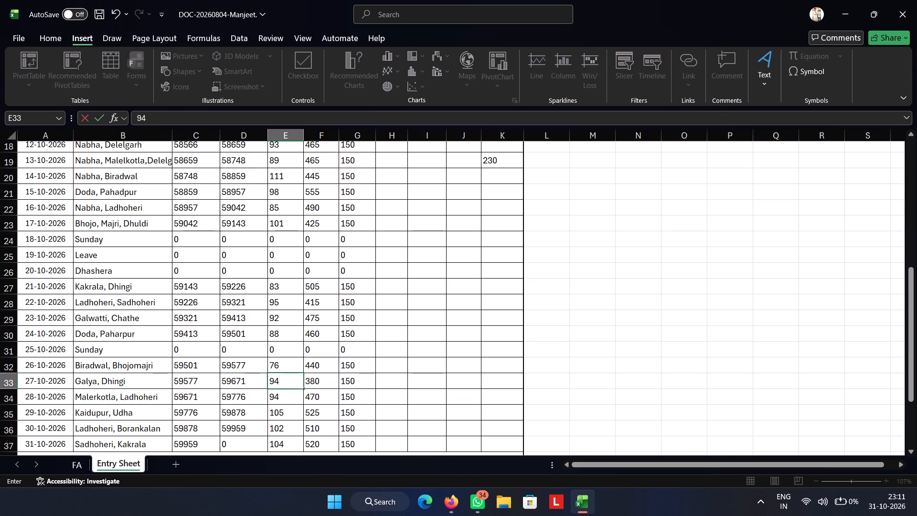
key("Return")
key("BackSpace")
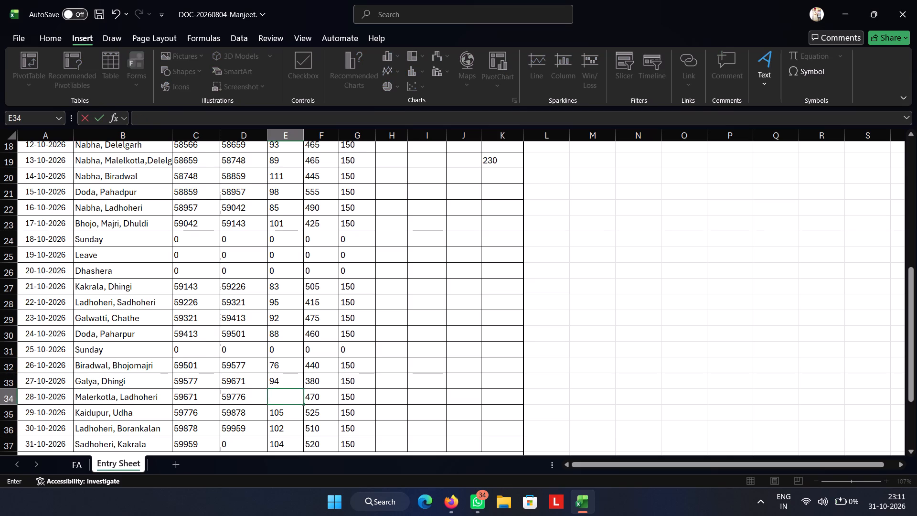
type("105")
key("Return")
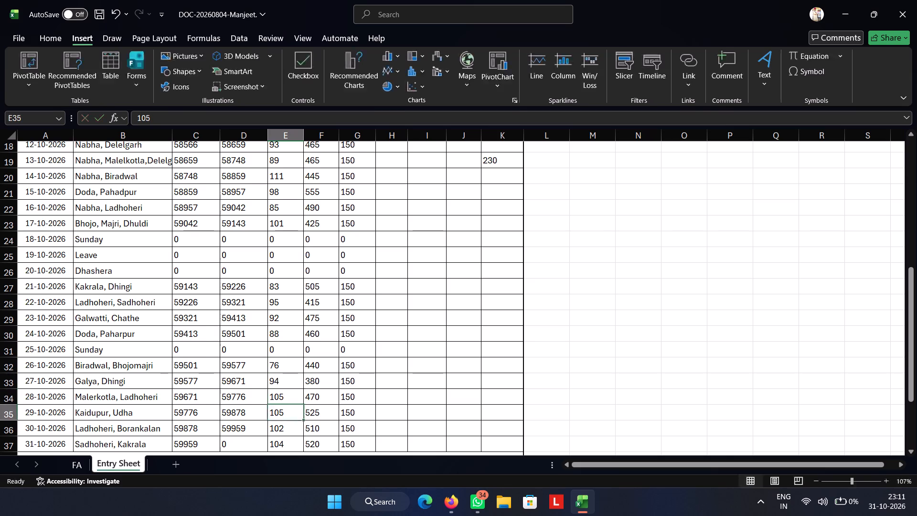
Set the Run KM to 102 for 29-10-2026 and 104 for 30-10-2026.
key("BackSpace")
type("102")
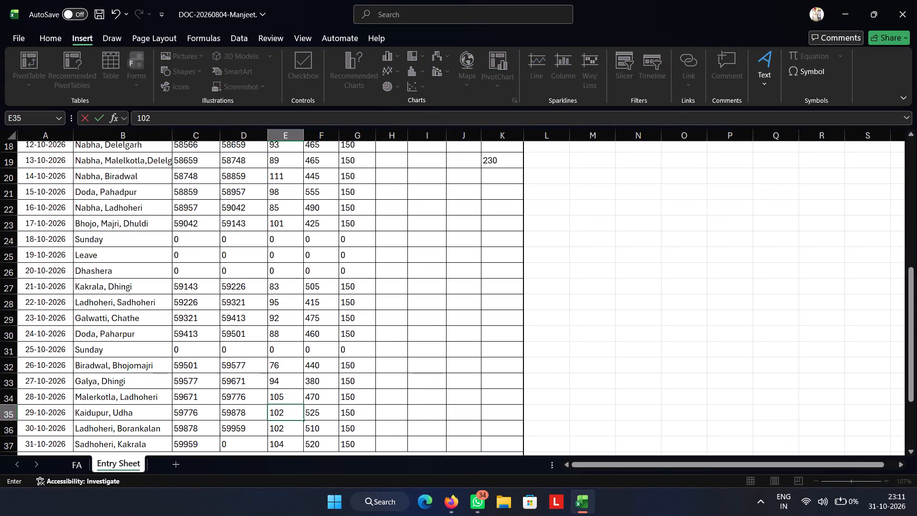
key("Return")
key("BackSpace")
type("104")
key("Return")
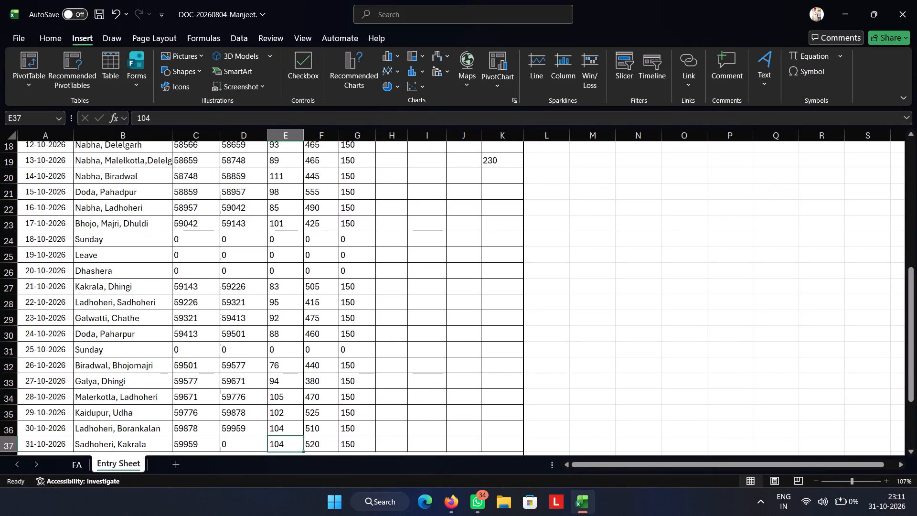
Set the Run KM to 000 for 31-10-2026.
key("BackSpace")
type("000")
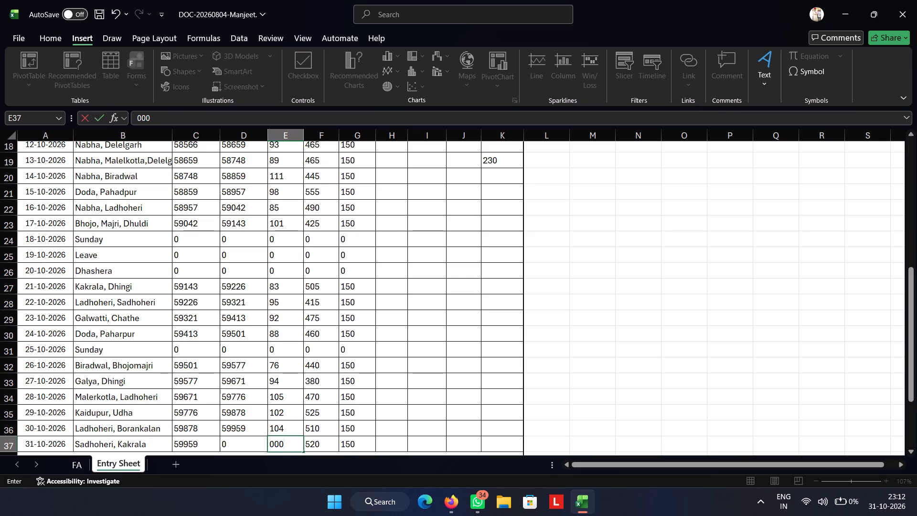
Set the KM amount to 445 for 13-10-2026 and 555 for 14-10-2026.
scroll(311, 328, "up", 2)
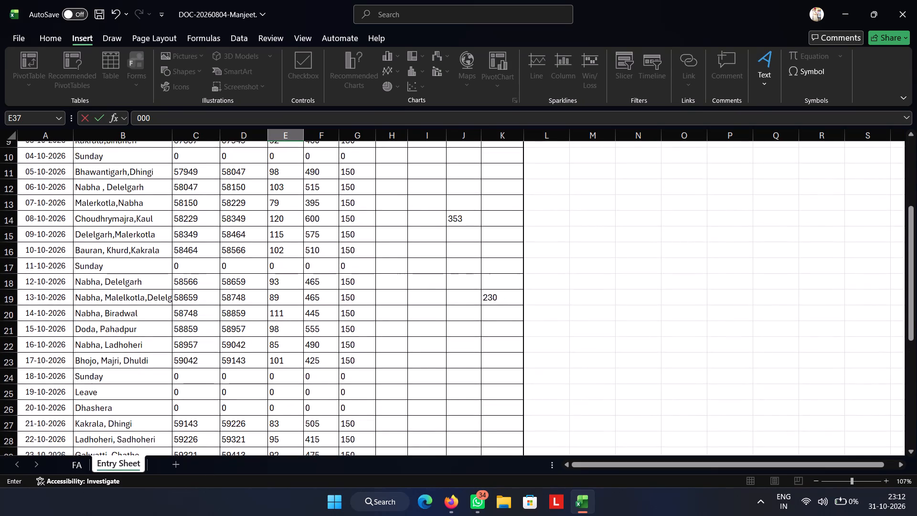
scroll(311, 328, "up", 1)
double_click(321, 320)
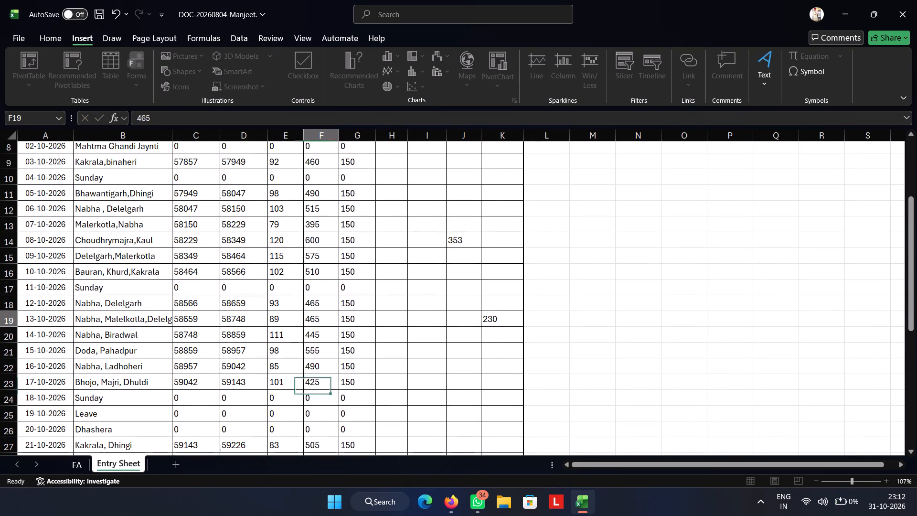
key("BackSpace")
key("BackSpace")
key("BackSpace")
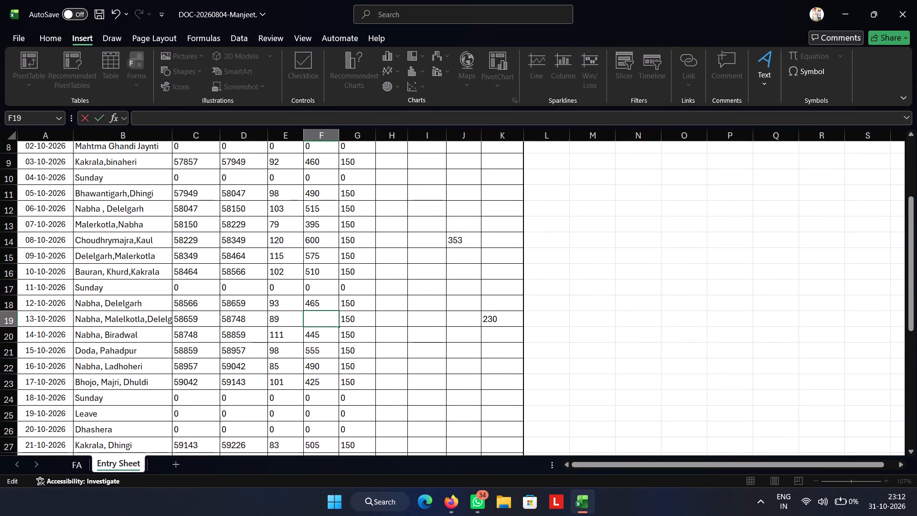
type("445")
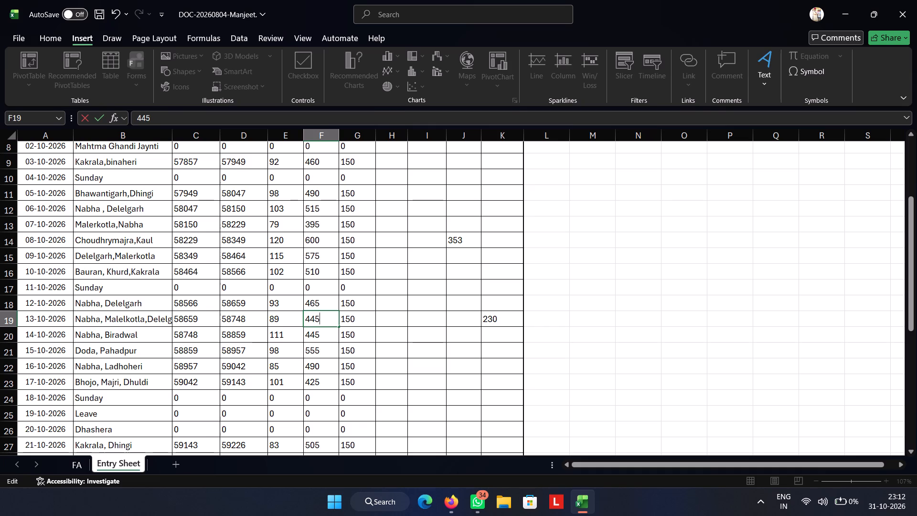
key("Return")
key("BackSpace")
type("555")
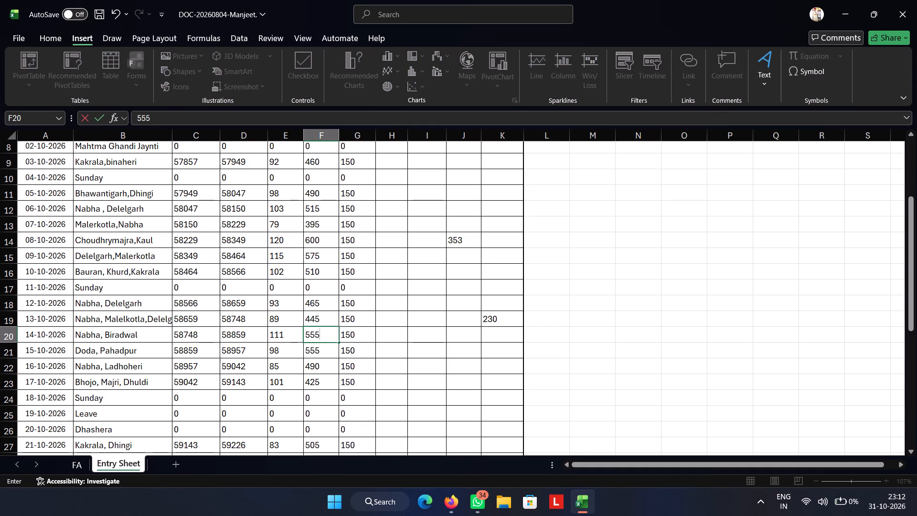
key("Return")
Set the KM amount to 490 for 15-10-2026 and 425 for 16-10-2026.
key("BackSpace")
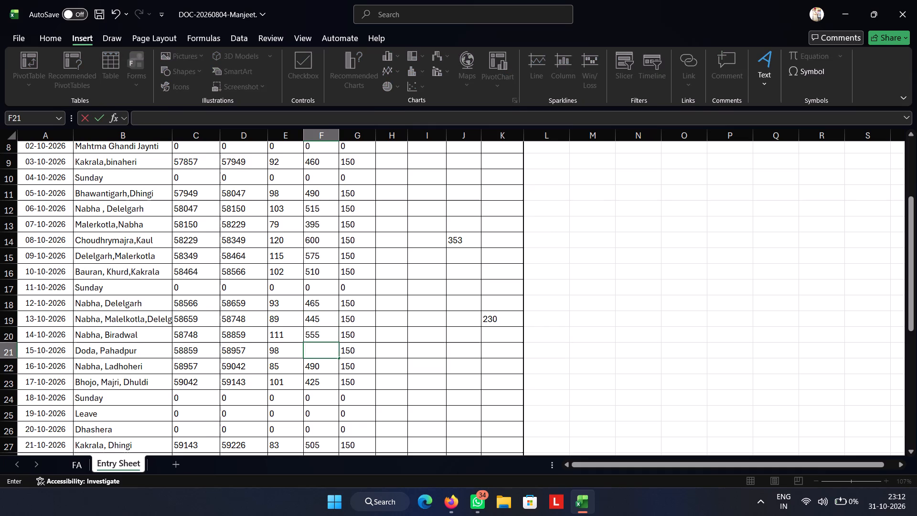
type("490")
key("Return")
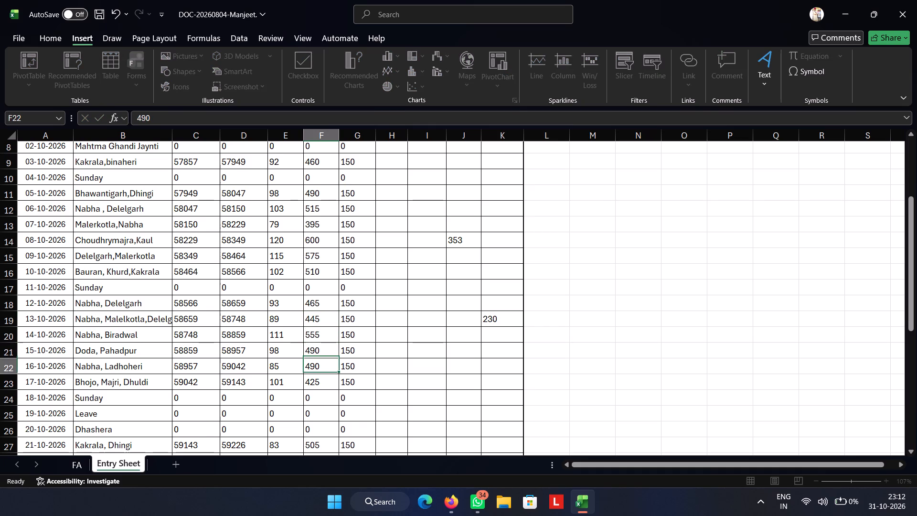
key("BackSpace")
type("425")
key("Return")
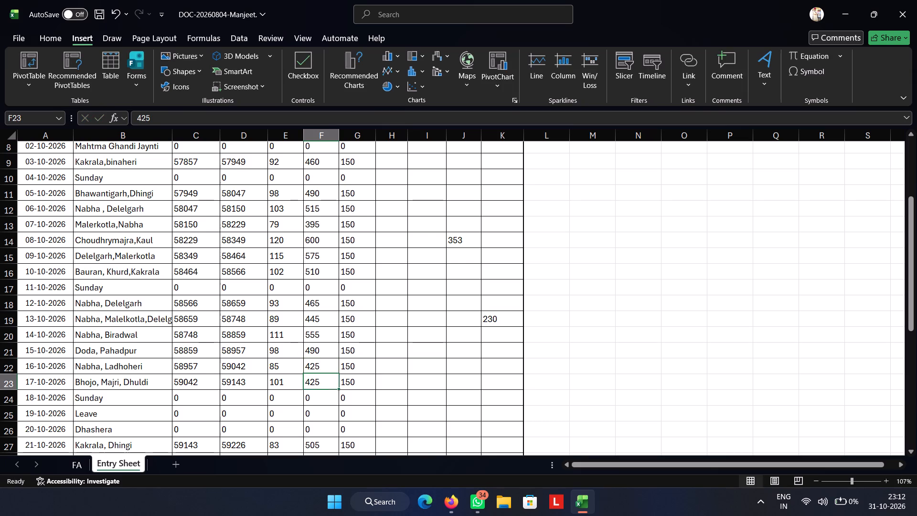
Set the KM amount to 505 for 17-10-2026 and 415 for 21-10-2026.
key("BackSpace")
type("505")
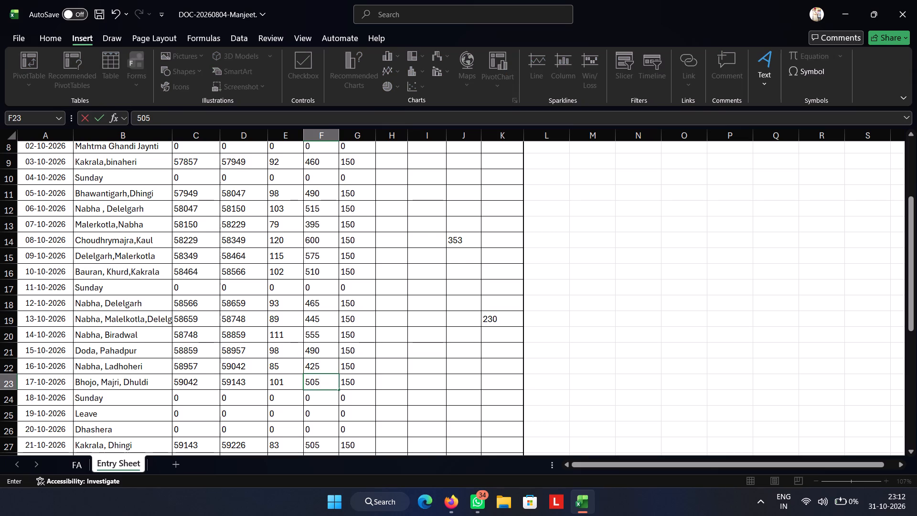
key("Return")
key("Return")
key("Return")
key("Return")
scroll(321, 320, "down", 1)
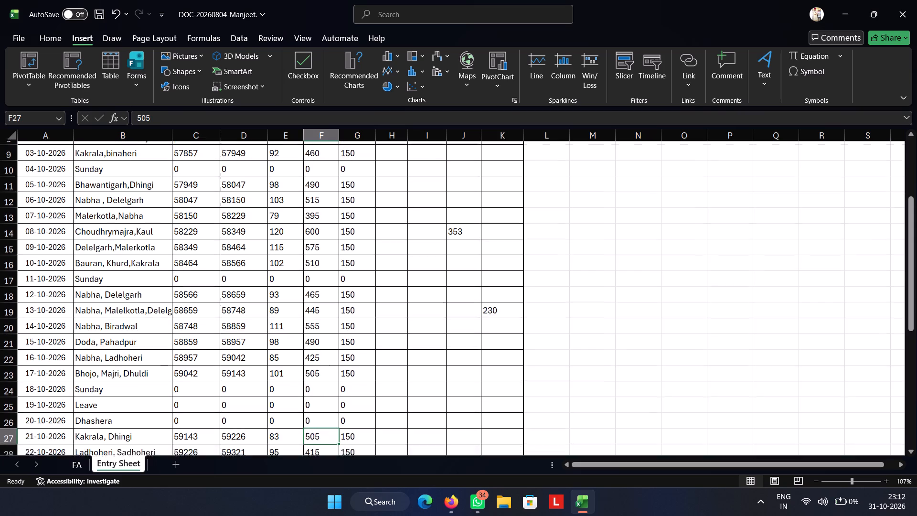
scroll(321, 320, "down", 3)
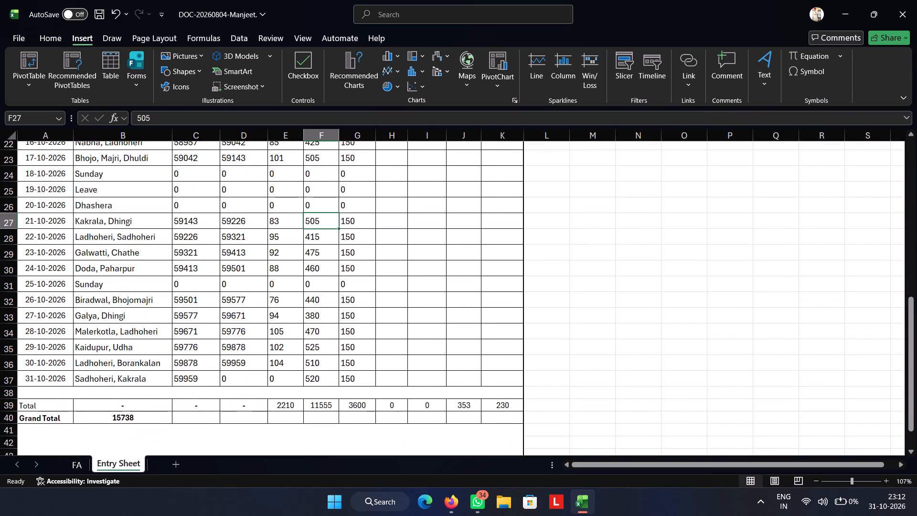
key("BackSpace")
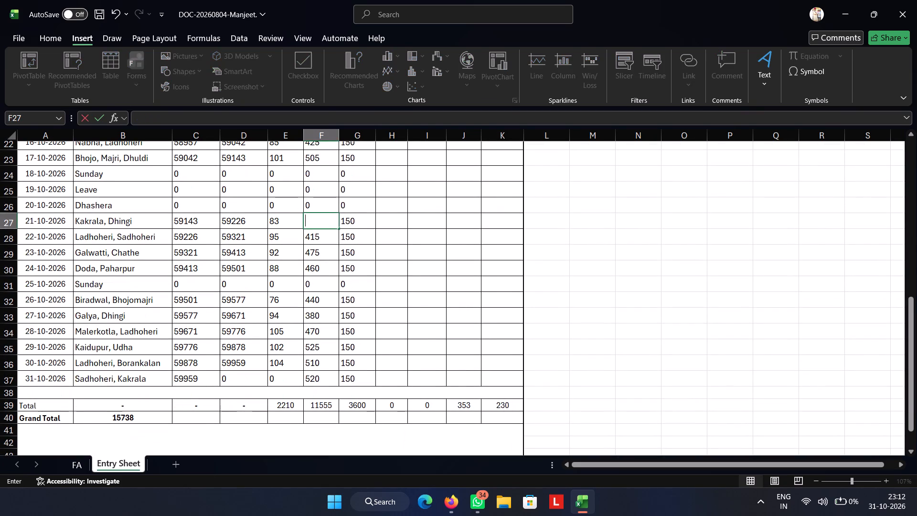
type("415")
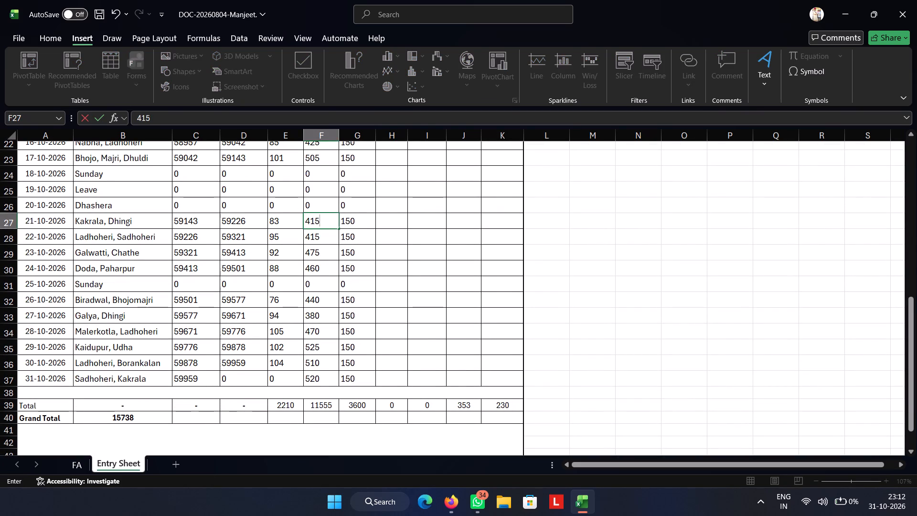
key("Return")
Set the KM amount to 475 for 22-10-2026 and 460 for 23-10-2026.
key("BackSpace")
type("475")
key("Return")
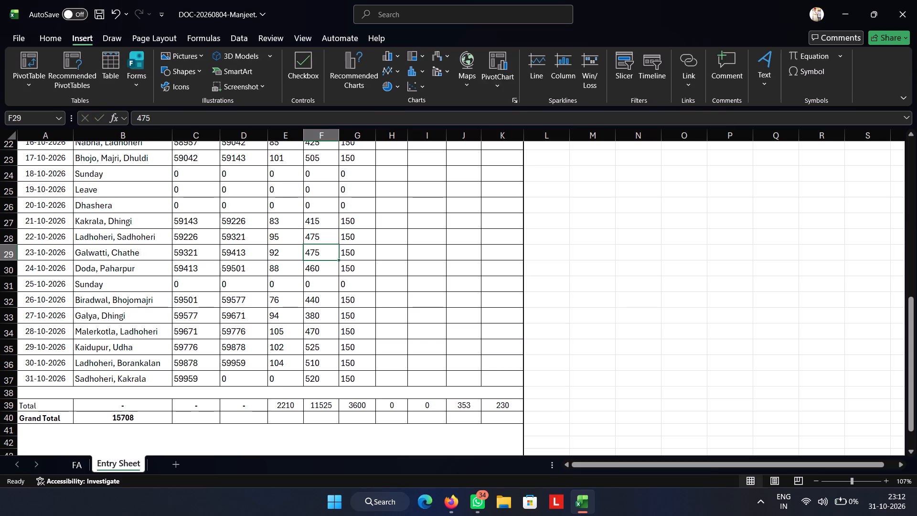
key("BackSpace")
type("460")
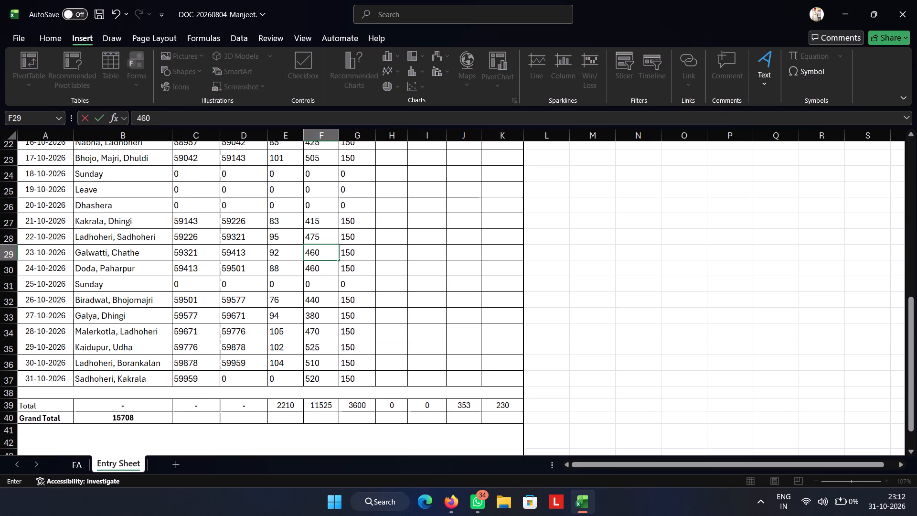
key("Return")
Set the KM amount to 440 for 24-10-2026 and 380 for 26-10-2026.
key("BackSpace")
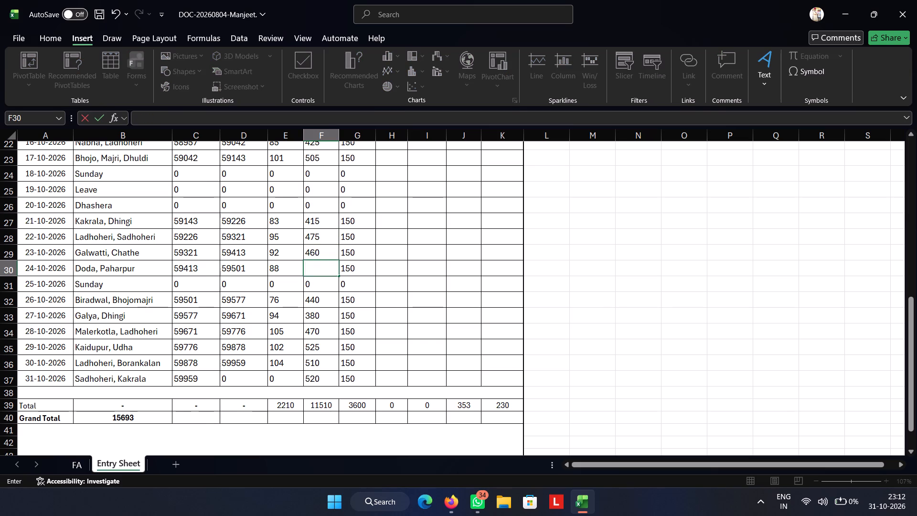
type("440")
key("Return")
key("Return")
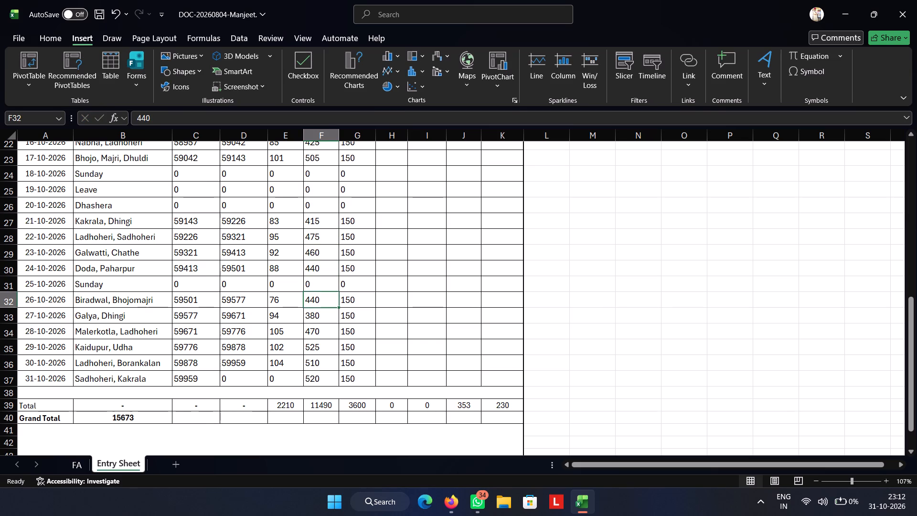
key("BackSpace")
type("380")
key("Return")
Set the KM amount to 470 for 27-10-2026 and 525 for 28-10-2026.
key("BackSpace")
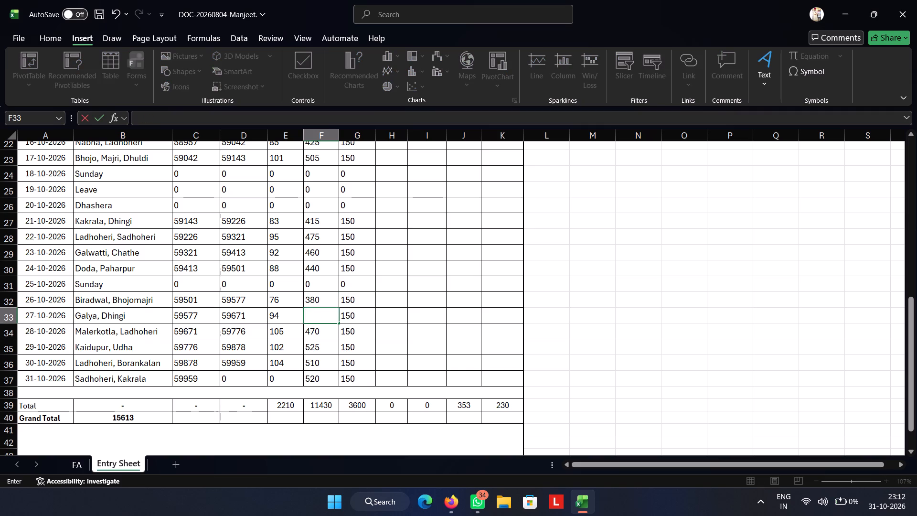
type("470")
key("Return")
key("BackSpace")
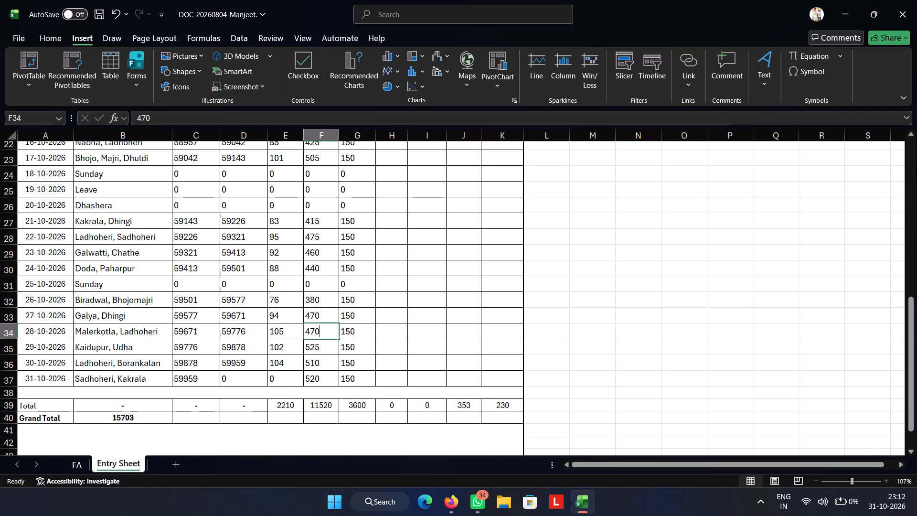
type("525")
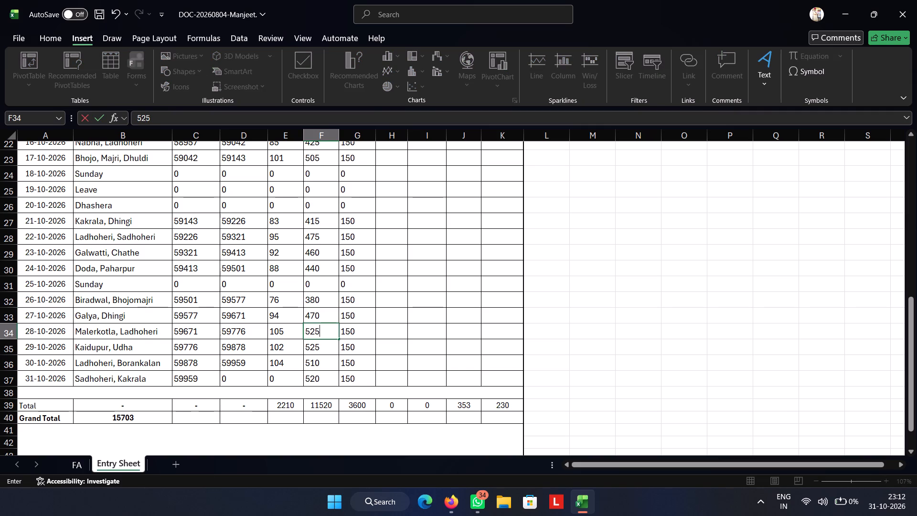
key("Return")
Set the KM amount to 510 for 29-10-2026 and 520 for 30-10-2026.
key("BackSpace")
type("510")
key("Return")
key("BackSpace")
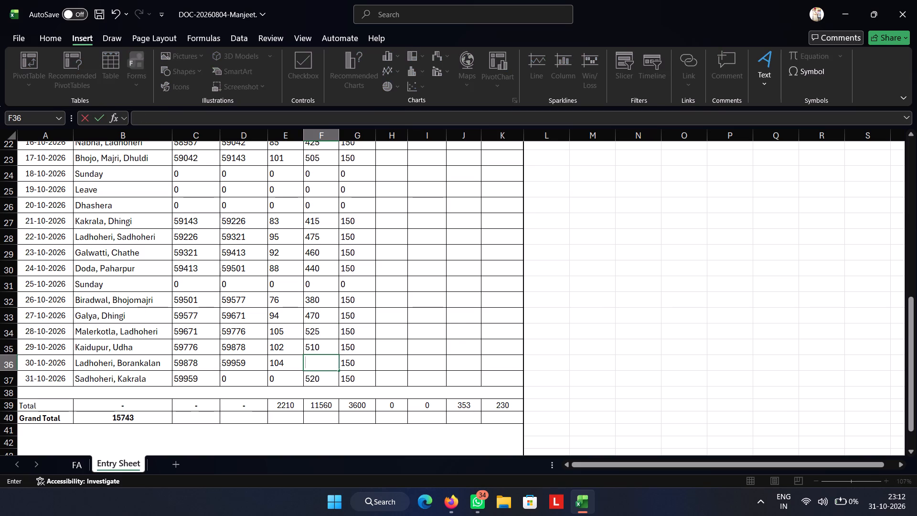
type("520")
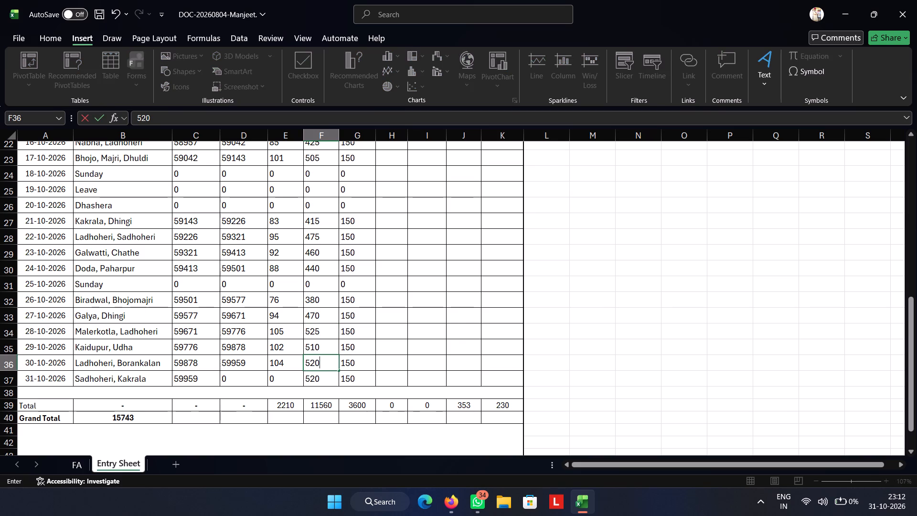
key("Return")
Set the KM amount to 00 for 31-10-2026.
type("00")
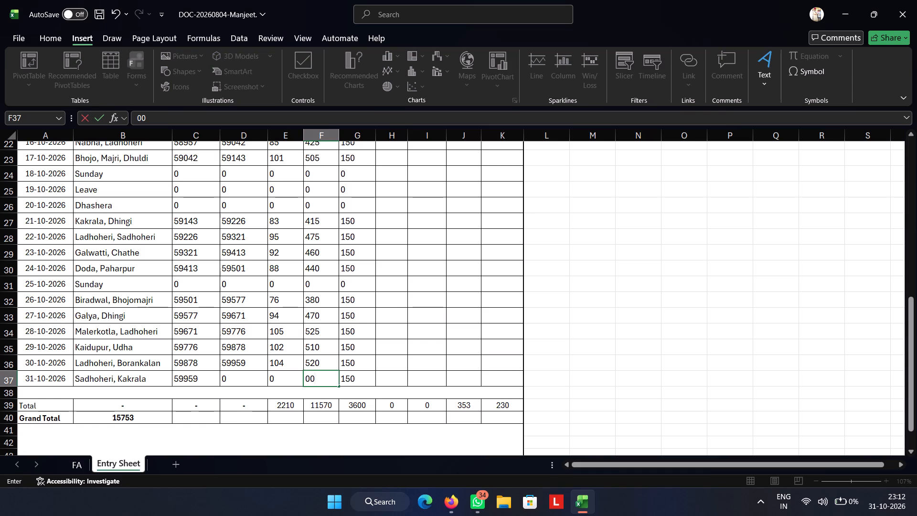
Set the closing KM to 60044 and the Run KM to 85 for 31-10-2026.
double_click(234, 381)
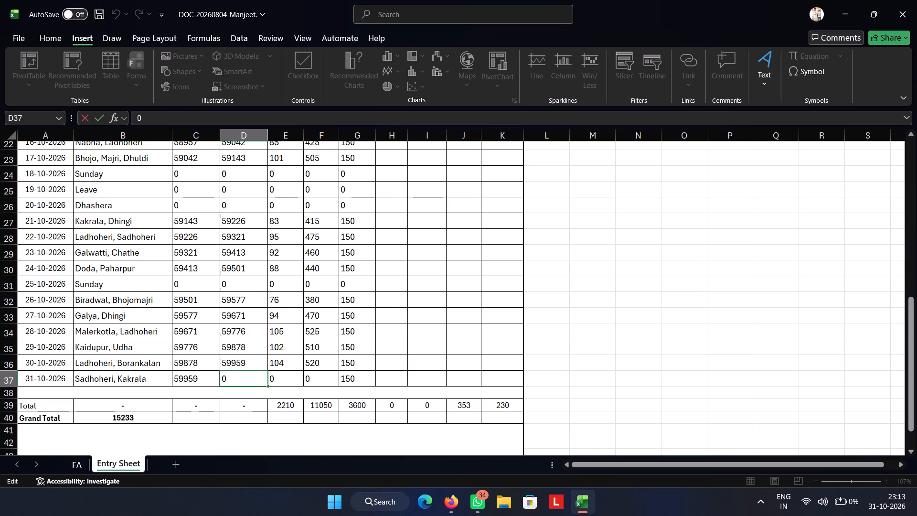
key("BackSpace")
type("60")
key("0")
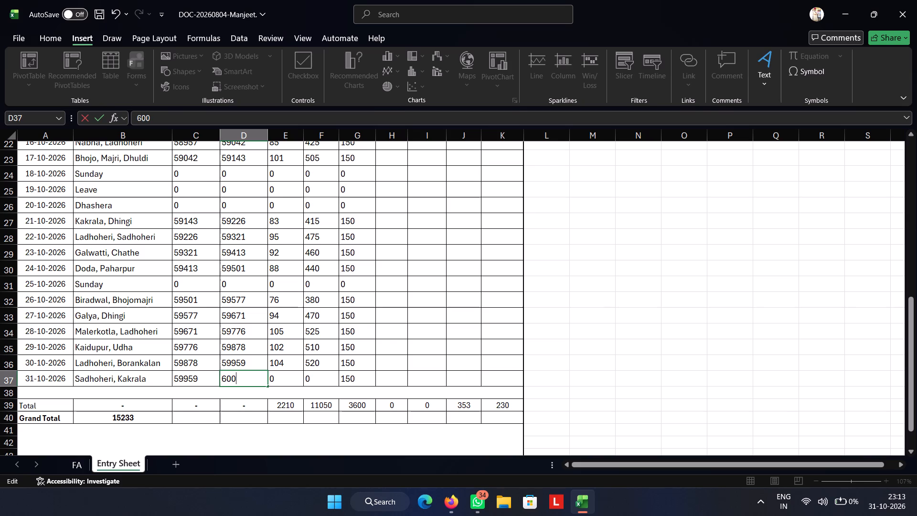
type("44")
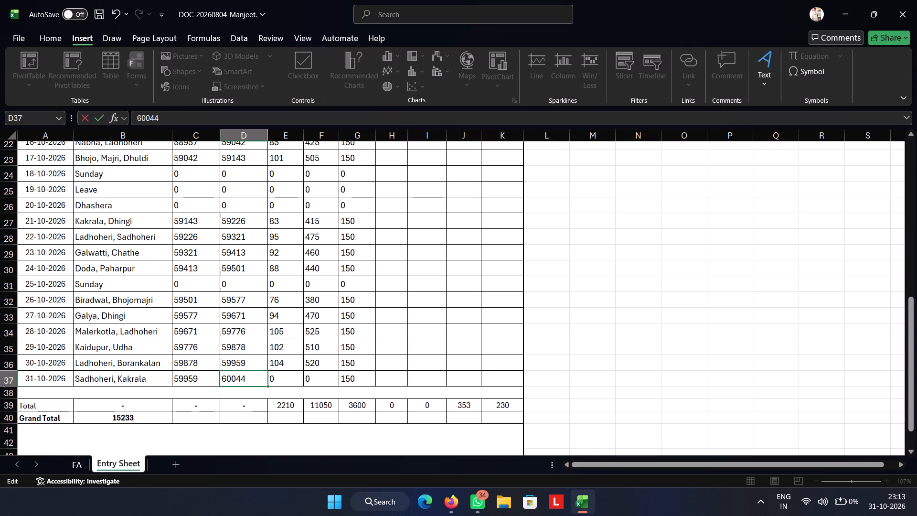
double_click(286, 381)
key("BackSpace")
type("85")
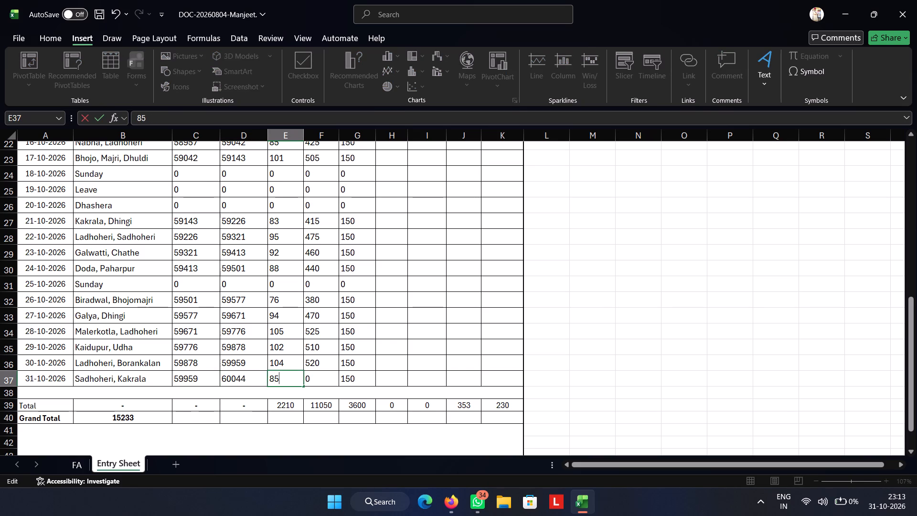
Set the KM amount to 425 for 31-10-2026.
double_click(317, 380)
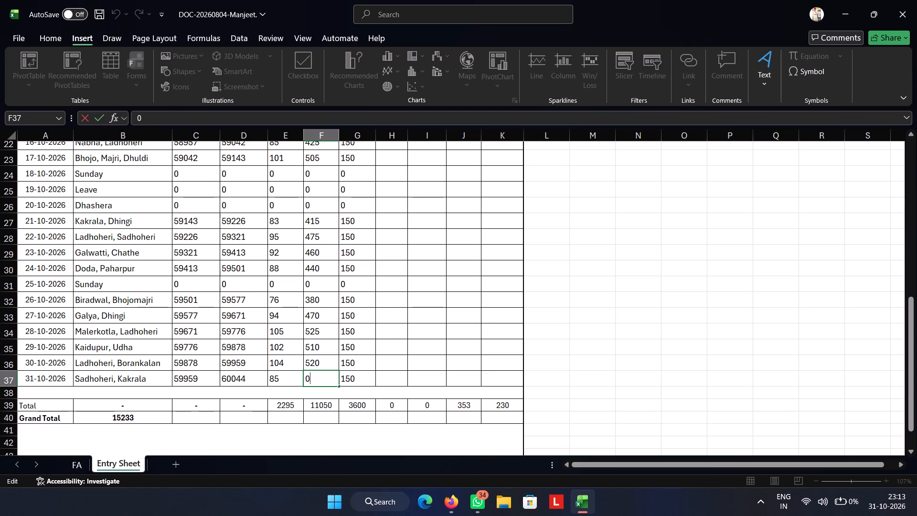
key("BackSpace")
type("42")
key("5")
scroll(406, 356, "up", 1)
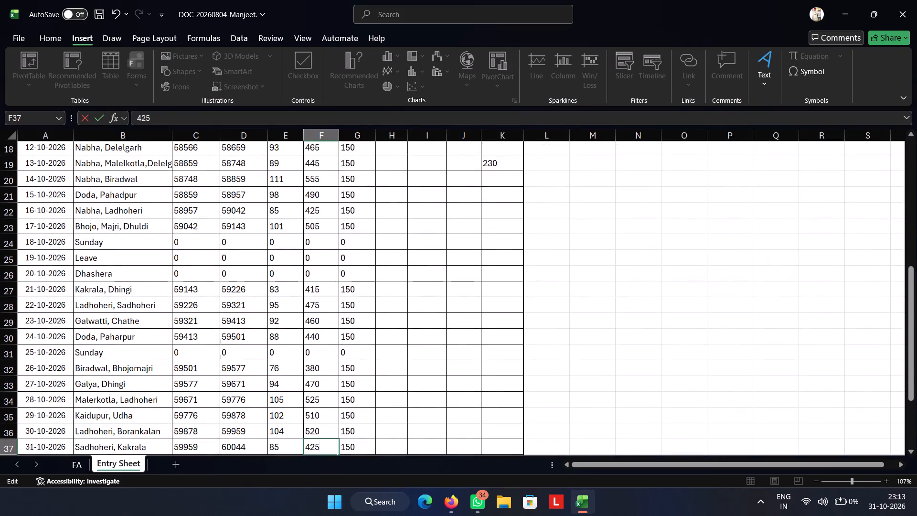
Review the October daily entries and the totals rows of the conveyance sheet.
scroll(390, 301, "up", 3)
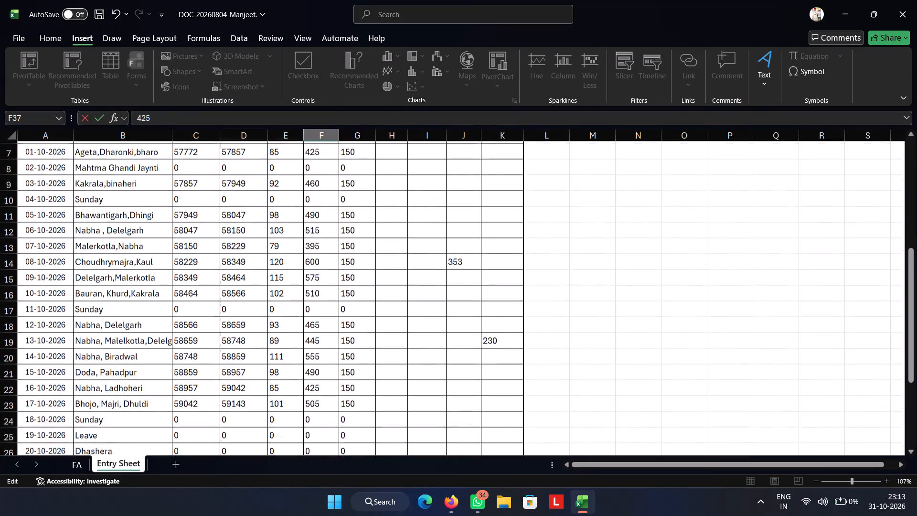
scroll(390, 301, "up", 1)
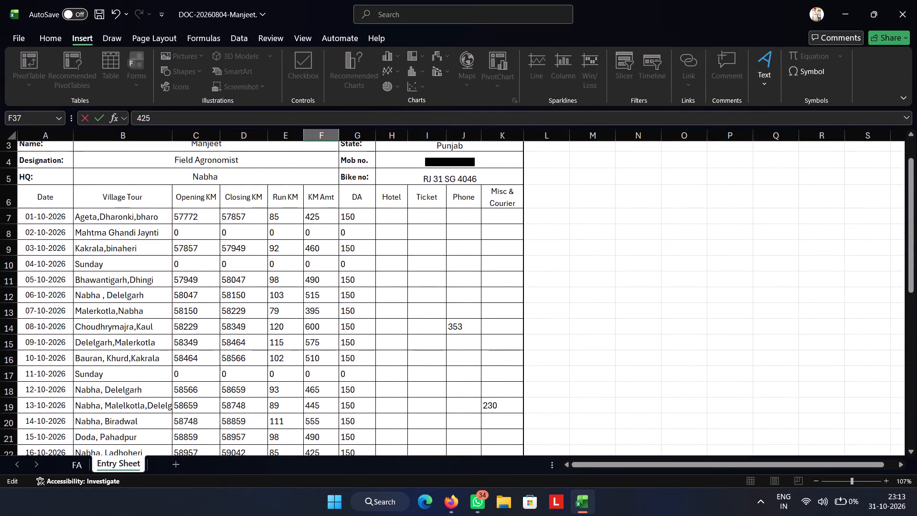
scroll(398, 341, "down", 4)
scroll(396, 354, "up", 1)
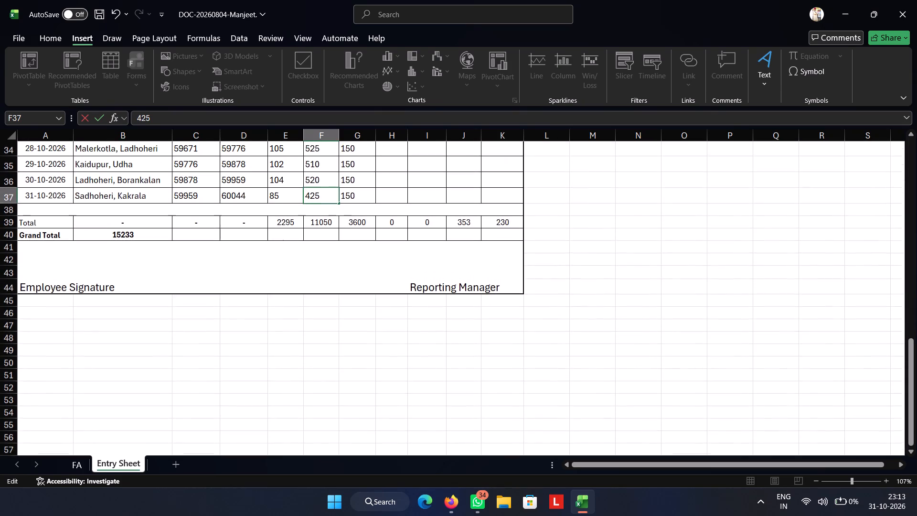
scroll(396, 354, "up", 1)
scroll(334, 365, "up", 1)
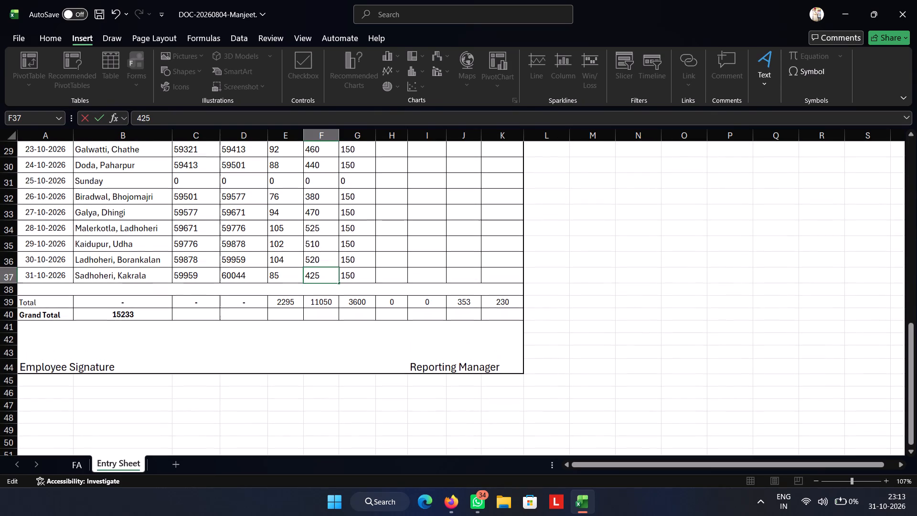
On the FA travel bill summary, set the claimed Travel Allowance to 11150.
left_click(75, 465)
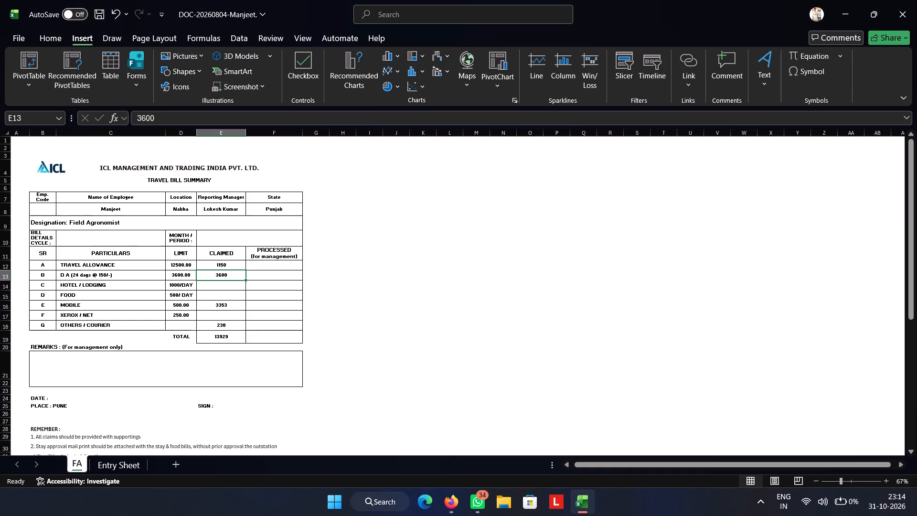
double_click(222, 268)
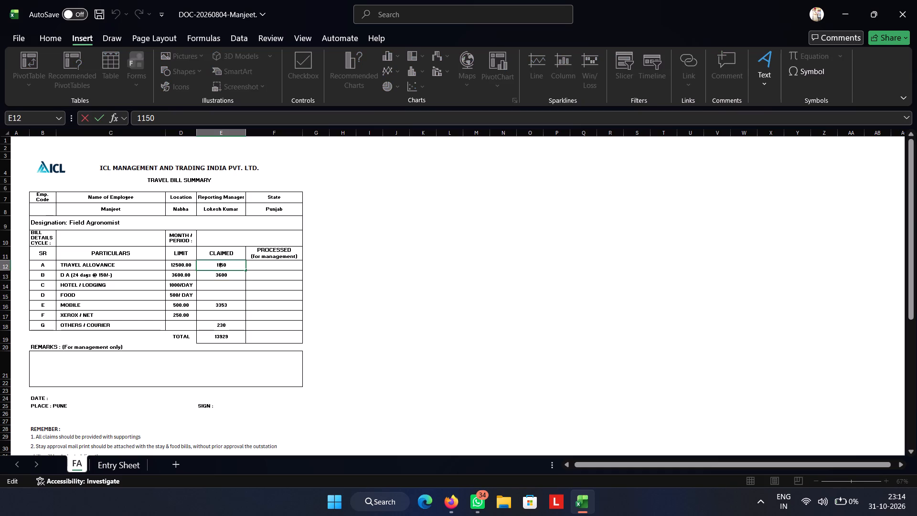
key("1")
Check the KM amount total on Entry Sheet and set the claimed Travel Allowance on the FA sheet to 11475.
left_click(123, 460)
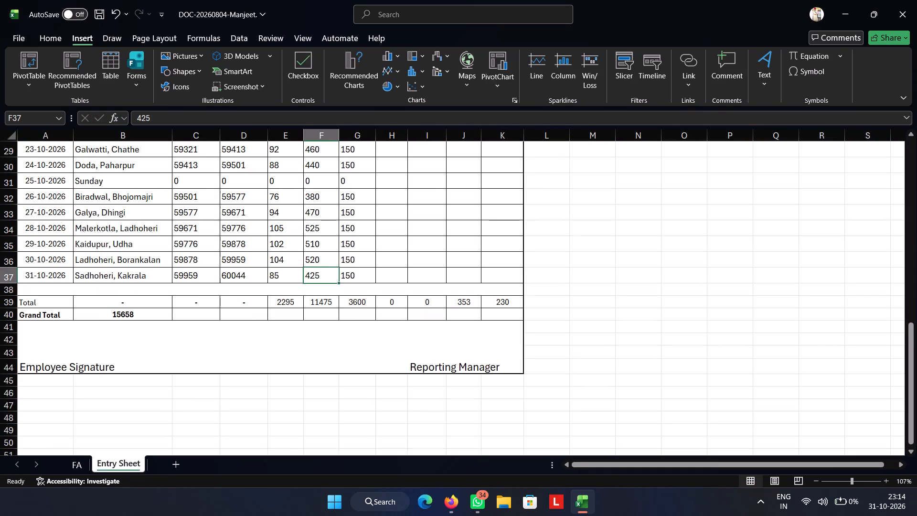
key("Return")
left_click(356, 277)
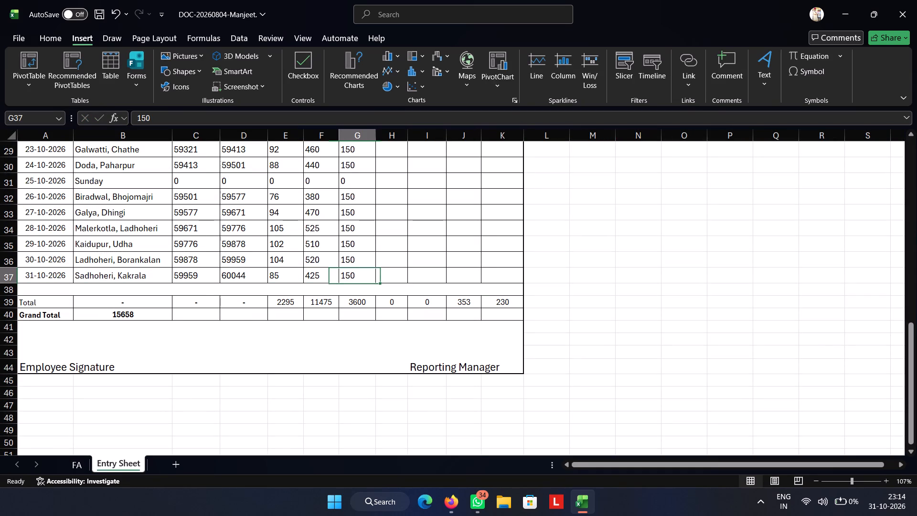
left_click(77, 473)
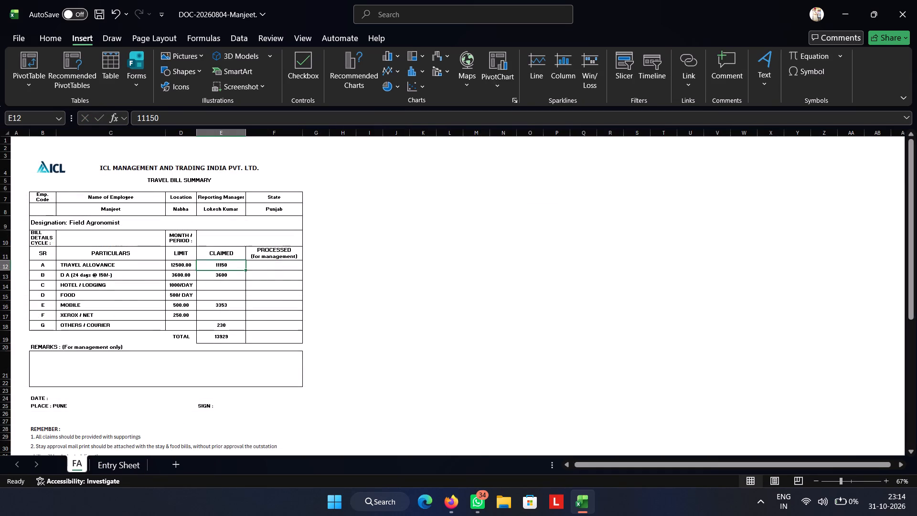
left_click(231, 269)
double_click(231, 265)
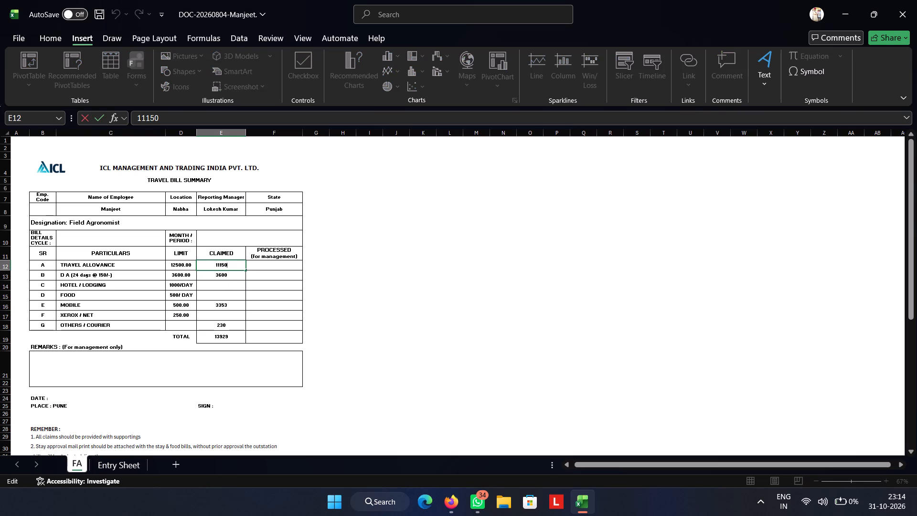
key("BackSpace")
key("BackSpace")
key("BackSpace")
type("475")
key("Return")
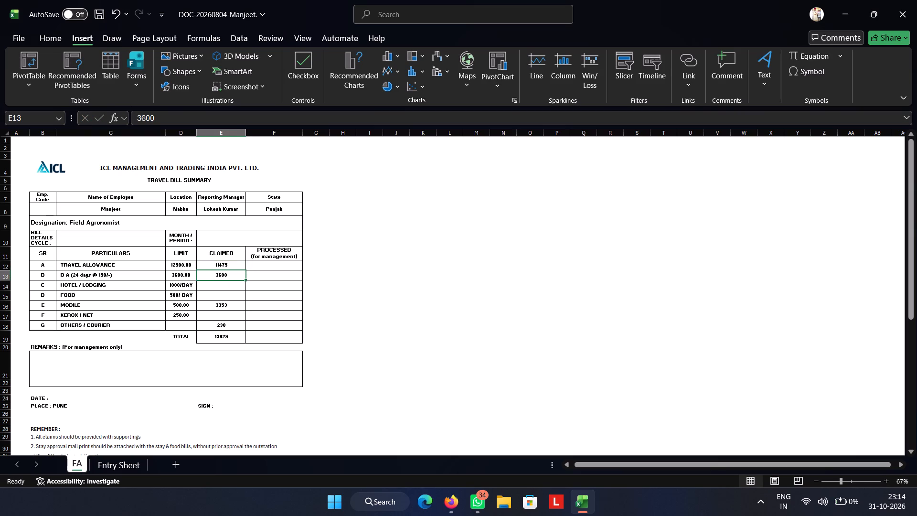
Set the claimed Mobile amount on the FA travel bill summary to 353.
left_click(260, 278)
left_click(236, 336)
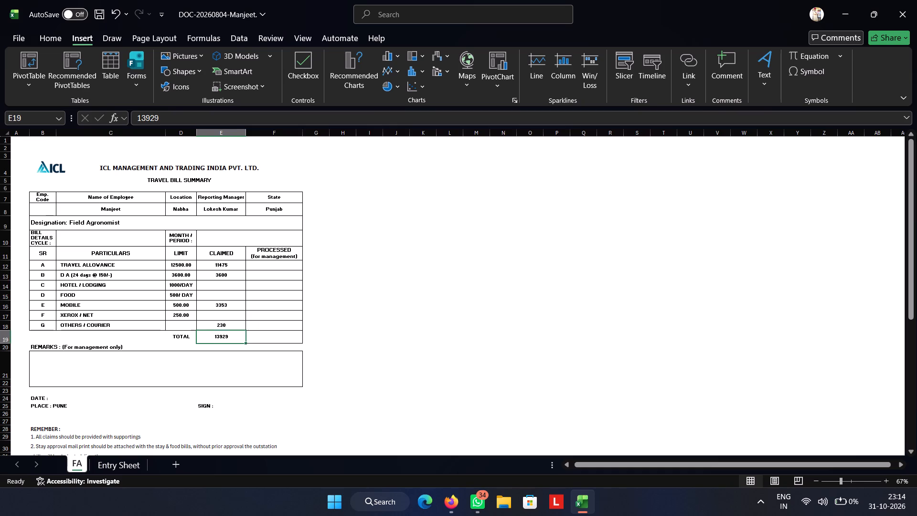
left_click(271, 333)
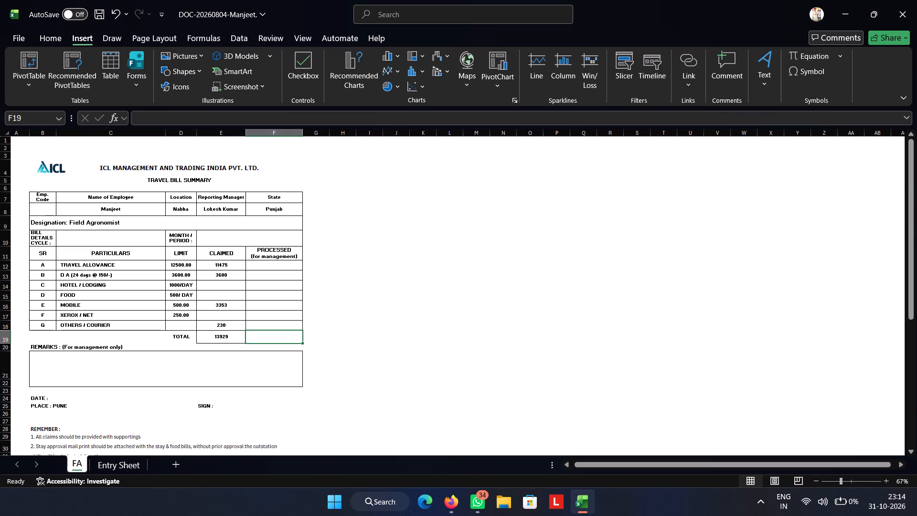
left_click(233, 307)
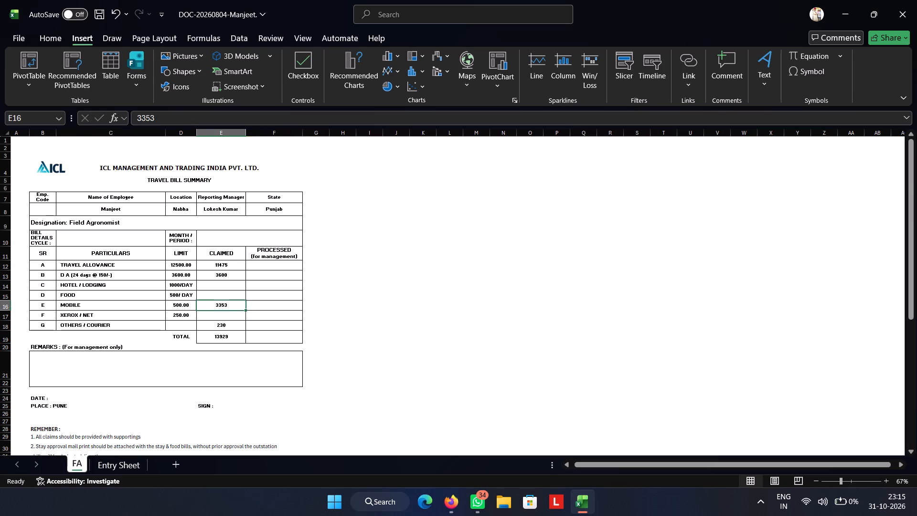
double_click(224, 307)
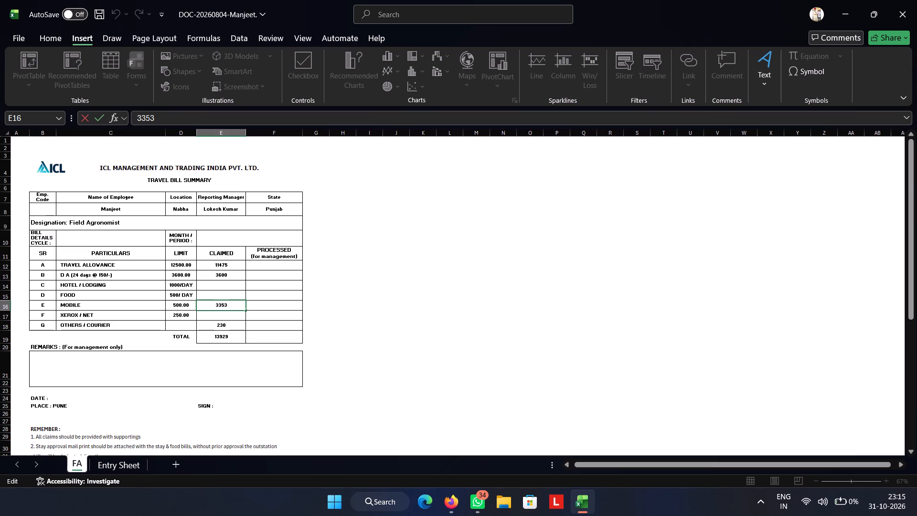
key("Left")
key("Left")
key("BackSpace")
Start correcting the claimed TOTAL on the FA travel bill summary by removing its last three digits.
double_click(227, 334)
key("BackSpace")
key("BackSpace")
key("BackSpace")
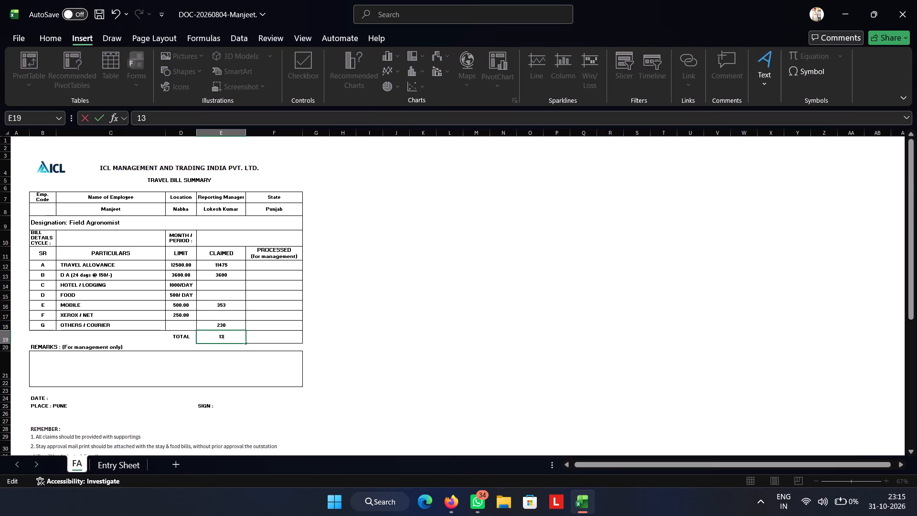
key("BackSpace")
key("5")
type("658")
left_click(263, 337)
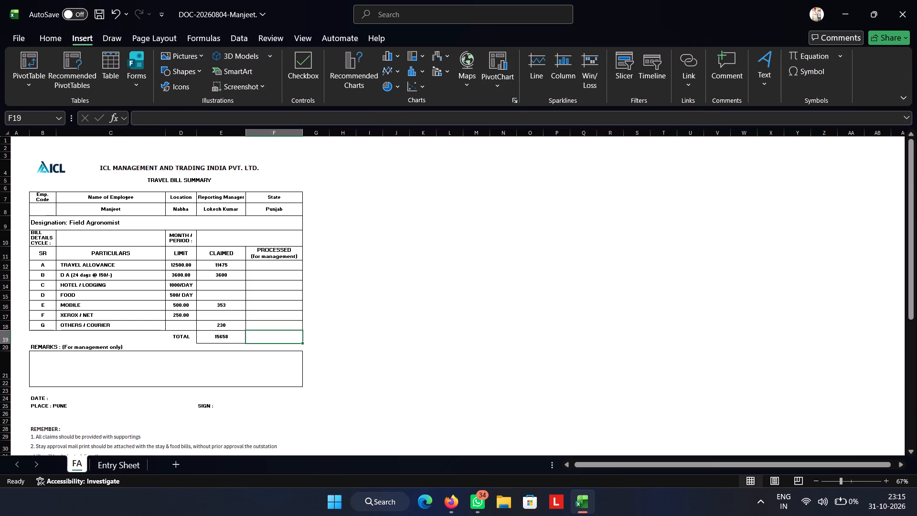